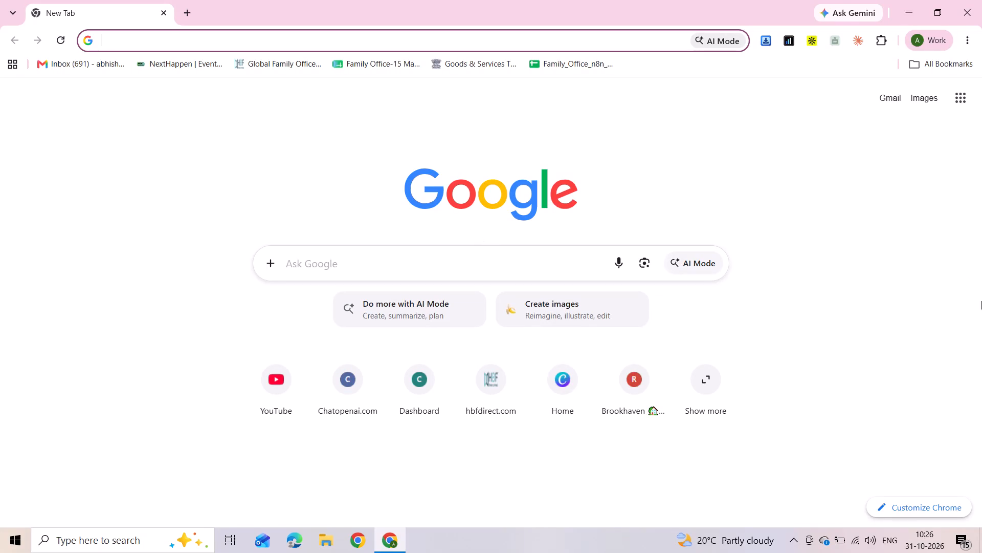
# Open the Gmail mailbox from the new tab page.
pyautogui.click(884, 100)
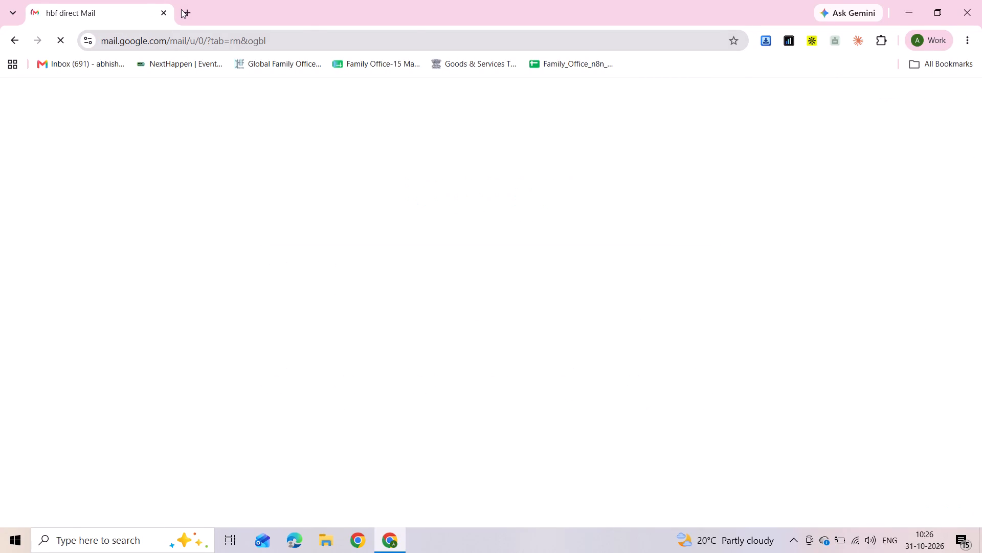
# Open the Testing campaign page of the Complete CMS at admin.connect195.com in a new browser tab.
pyautogui.click(186, 11)
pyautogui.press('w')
pyautogui.press('BackSpace')
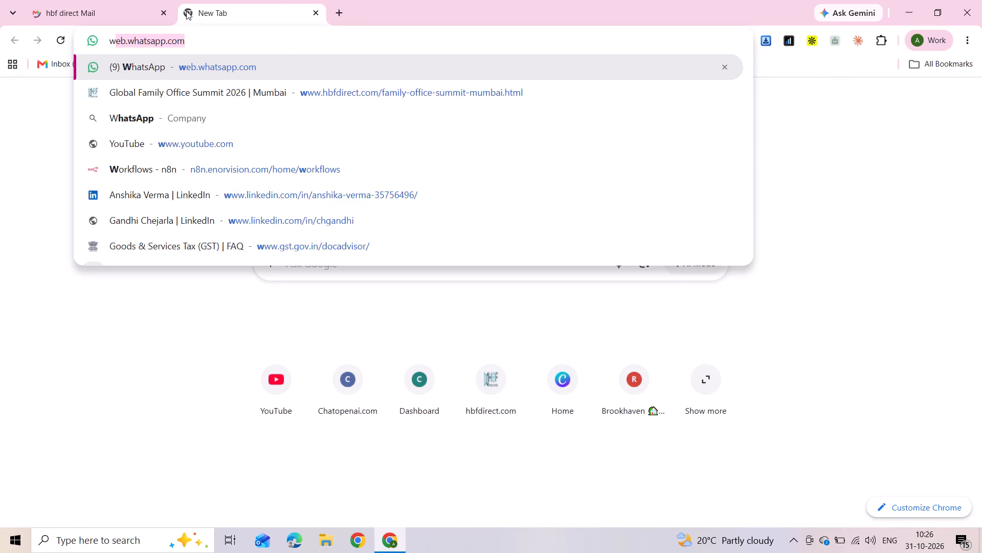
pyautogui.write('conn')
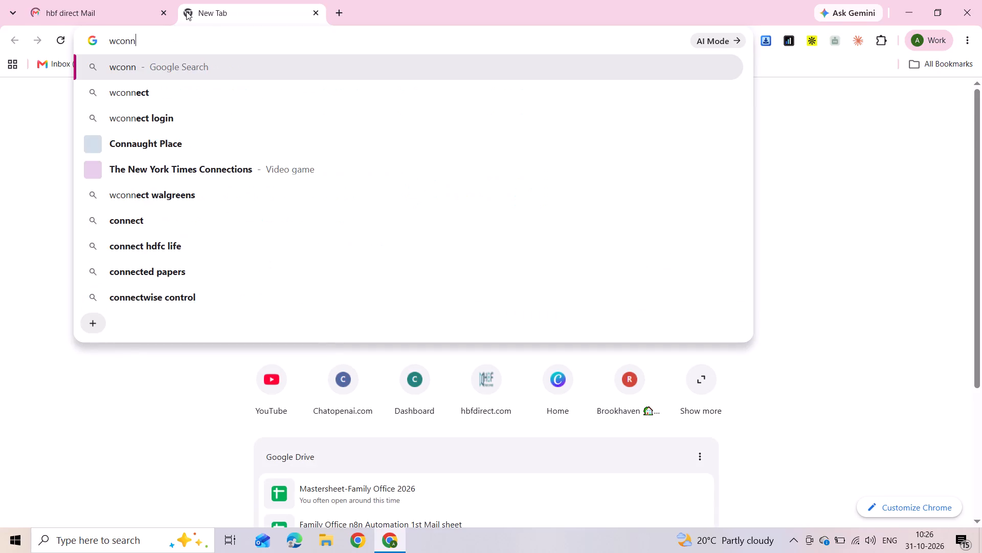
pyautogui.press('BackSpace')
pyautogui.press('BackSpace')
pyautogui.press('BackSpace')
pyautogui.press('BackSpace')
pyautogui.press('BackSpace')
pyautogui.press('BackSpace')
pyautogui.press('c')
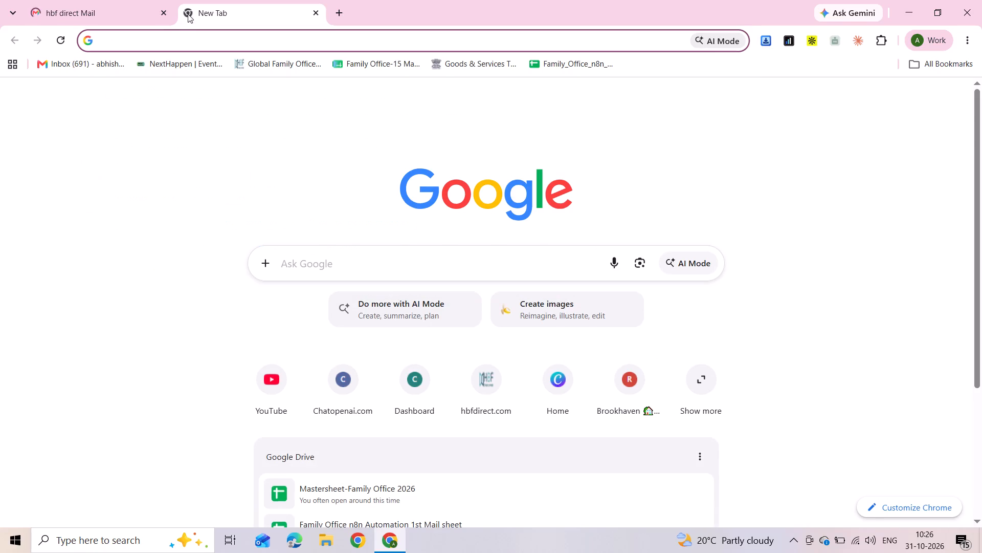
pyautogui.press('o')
pyautogui.click(147, 89)
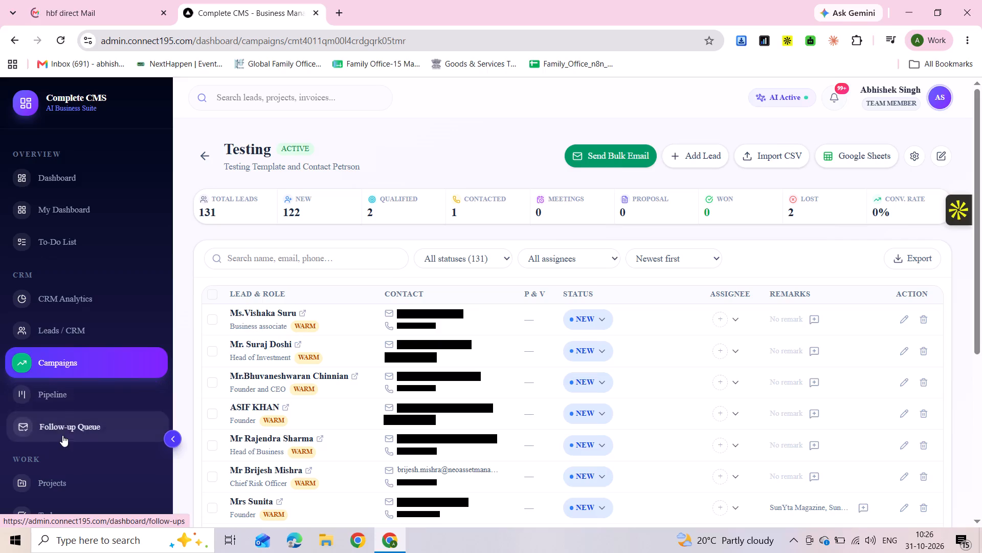
# Open the Linkedin-family-office-leads campaign and filter its leads to the Negotiation status.
pyautogui.click(59, 368)
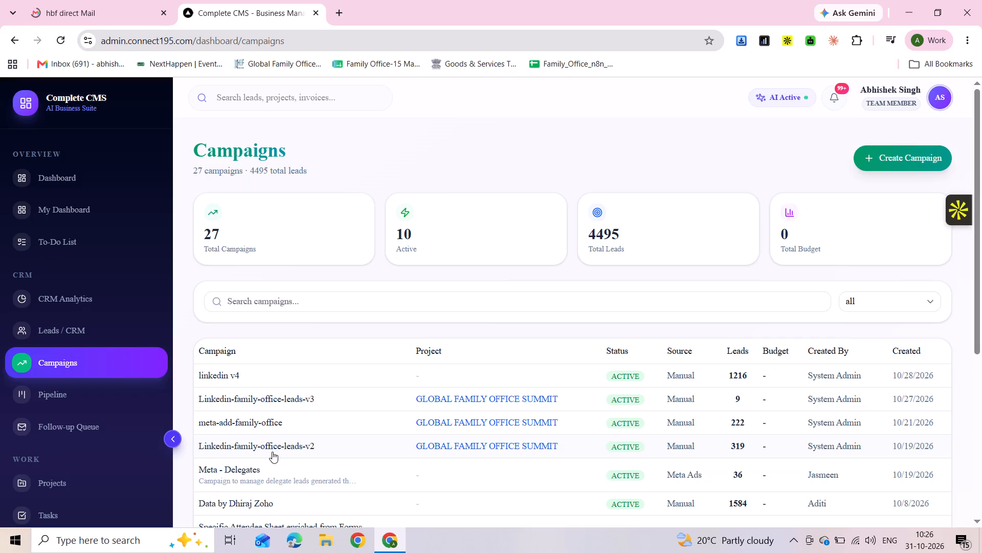
pyautogui.scroll(-1, 272, 452)
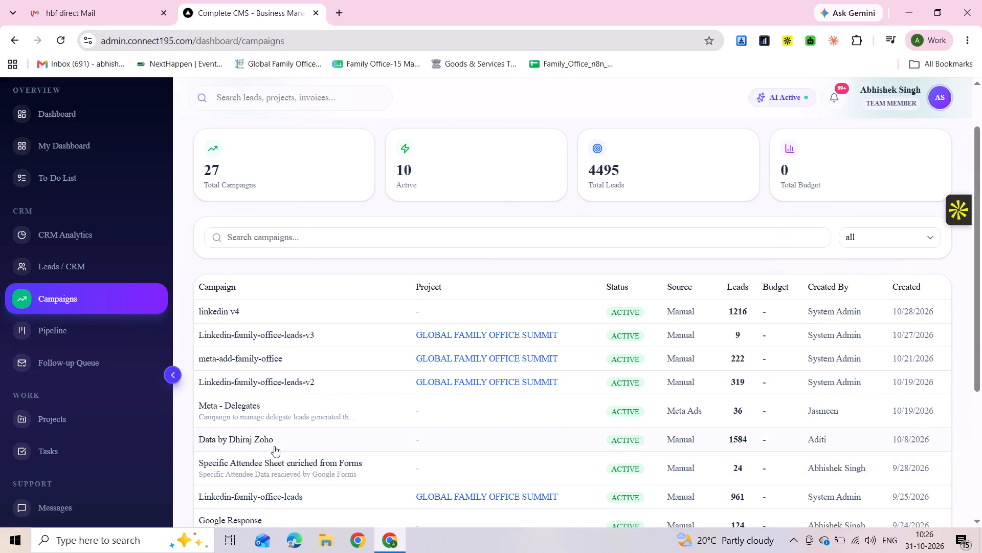
pyautogui.scroll(-1, 274, 446)
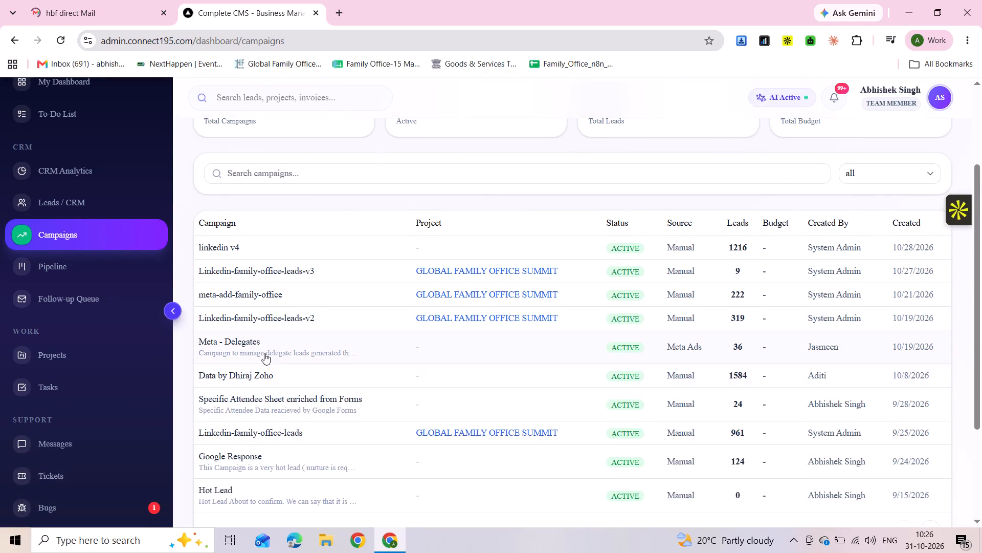
pyautogui.click(272, 438)
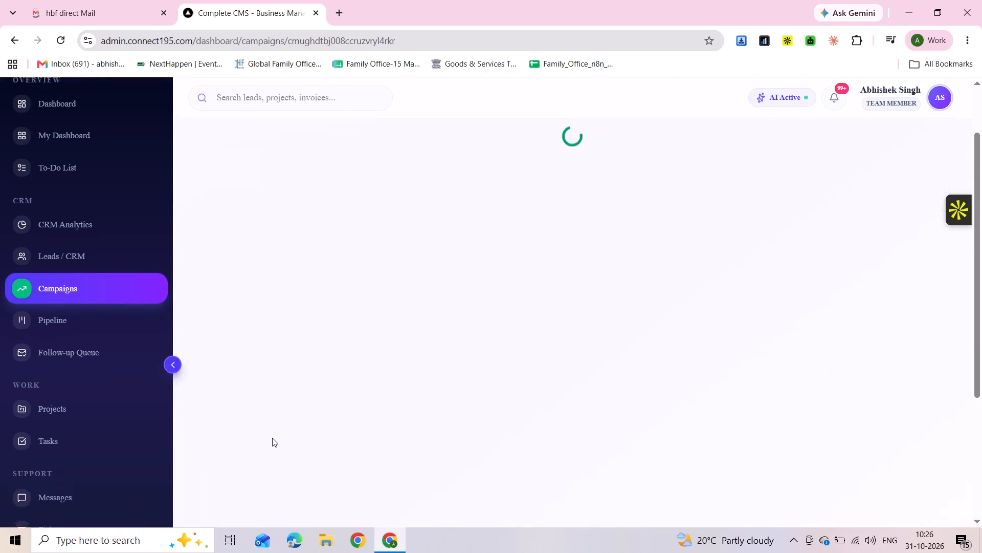
pyautogui.scroll(-2, 437, 335)
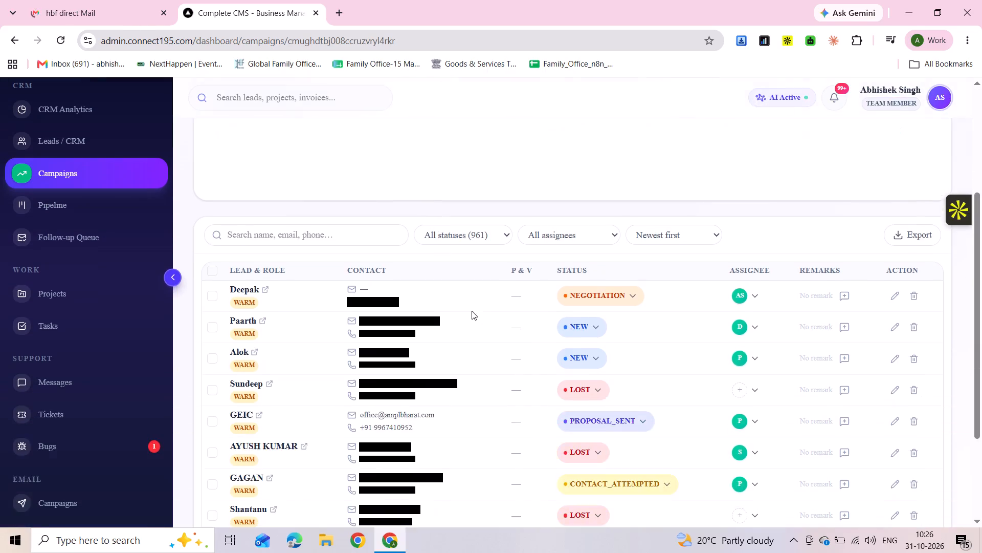
pyautogui.click(480, 235)
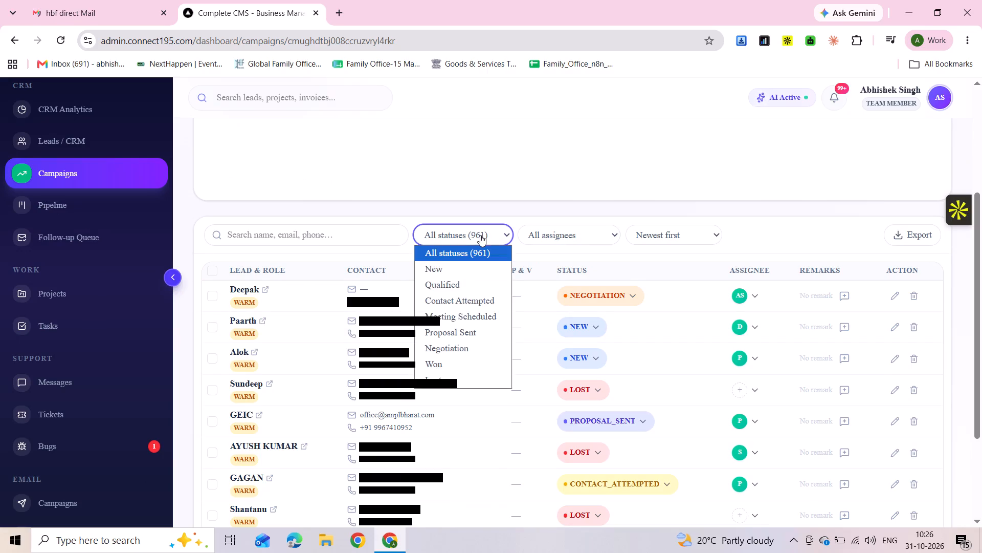
pyautogui.click(450, 348)
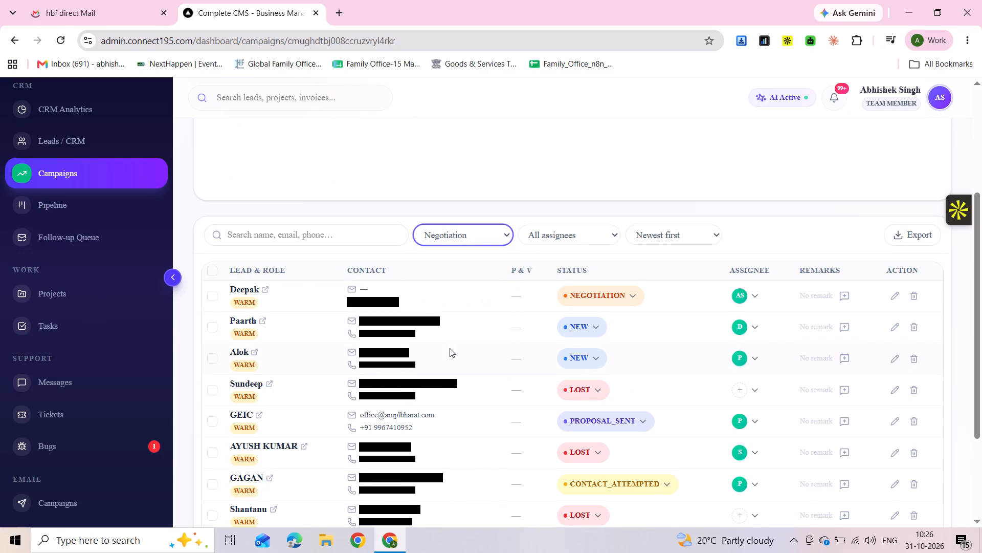
# Open the record of the lead Kshitiz from the filtered Negotiation leads.
pyautogui.scroll(-6, 552, 374)
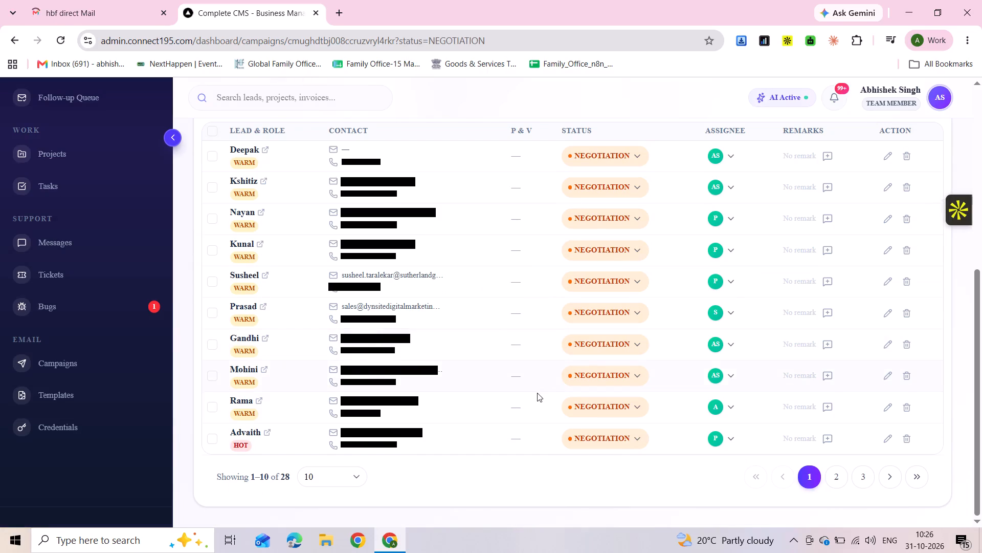
pyautogui.scroll(2, 519, 398)
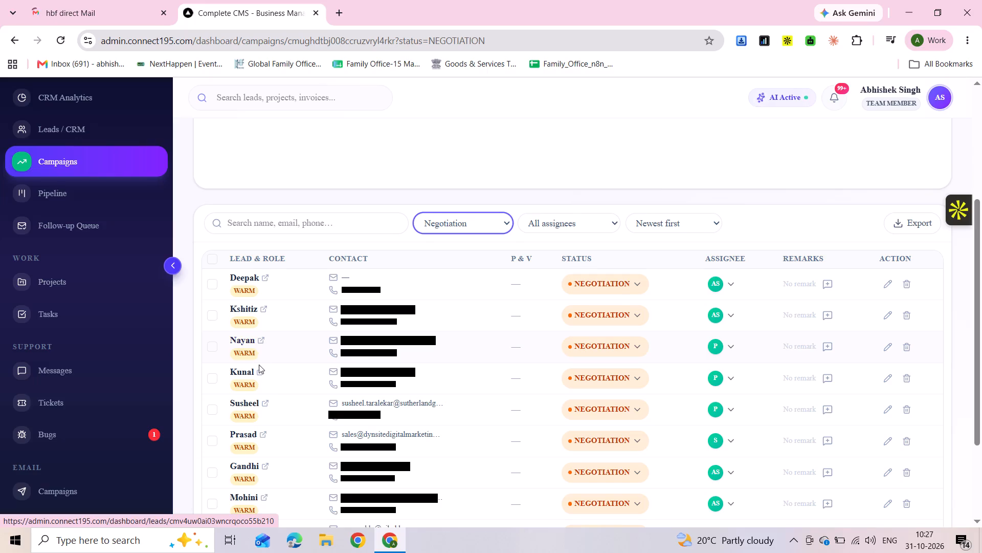
pyautogui.scroll(-1, 260, 367)
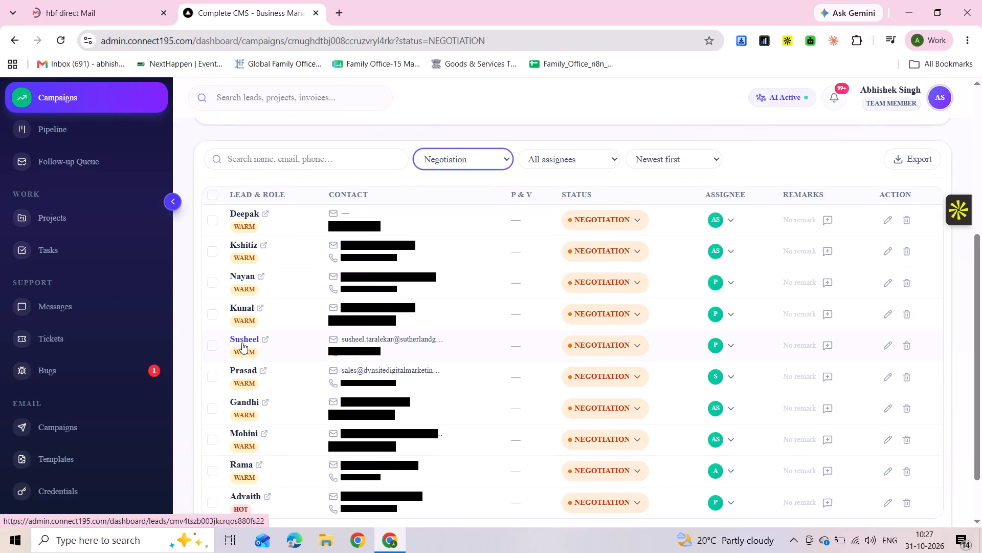
pyautogui.click(243, 248)
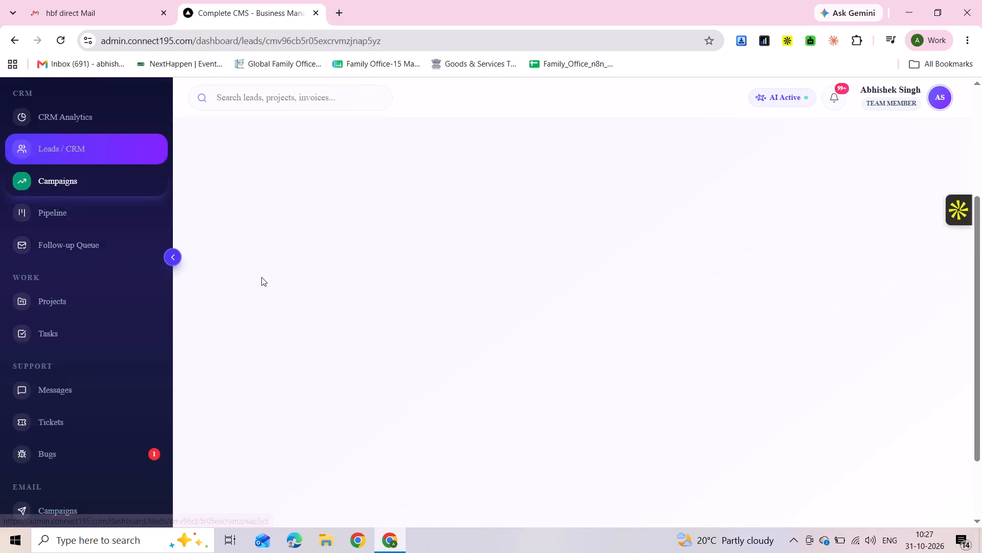
# Copy the LinkedIn profile link from Kshitiz's custom fields and open it in a new browser tab.
pyautogui.moveTo(359, 356); pyautogui.dragTo(248, 370)
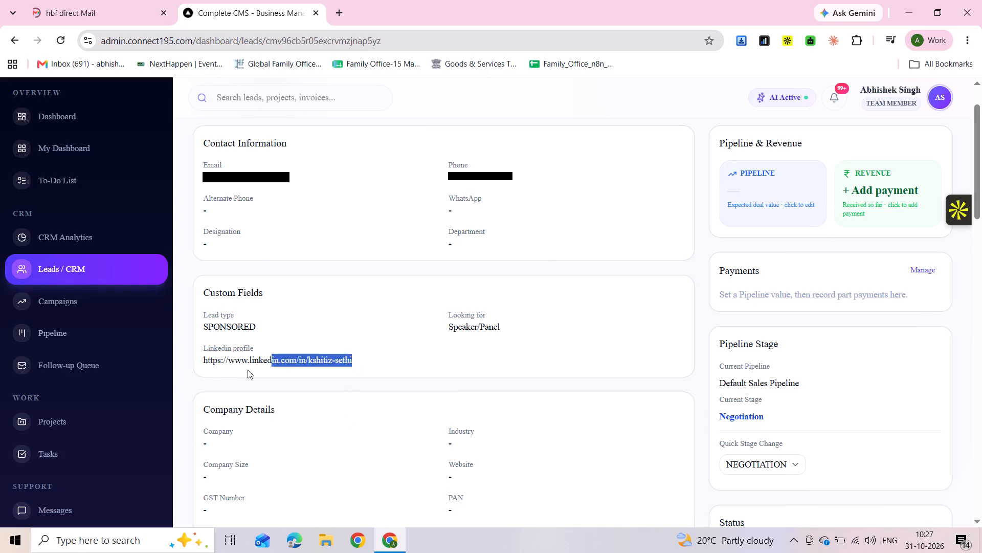
pyautogui.moveTo(248, 370); pyautogui.dragTo(203, 376)
pyautogui.hotkey('ctrl', 'c')
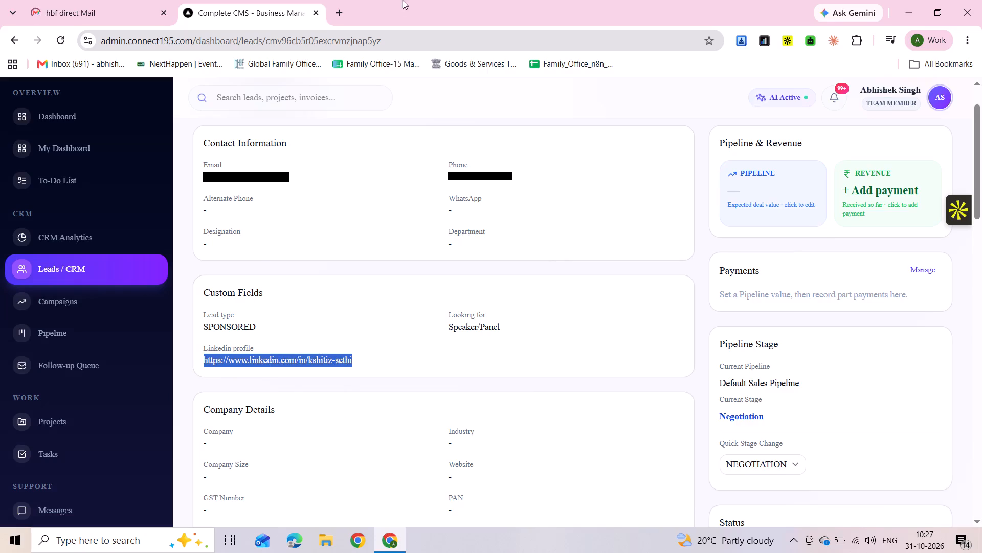
pyautogui.click(344, 11)
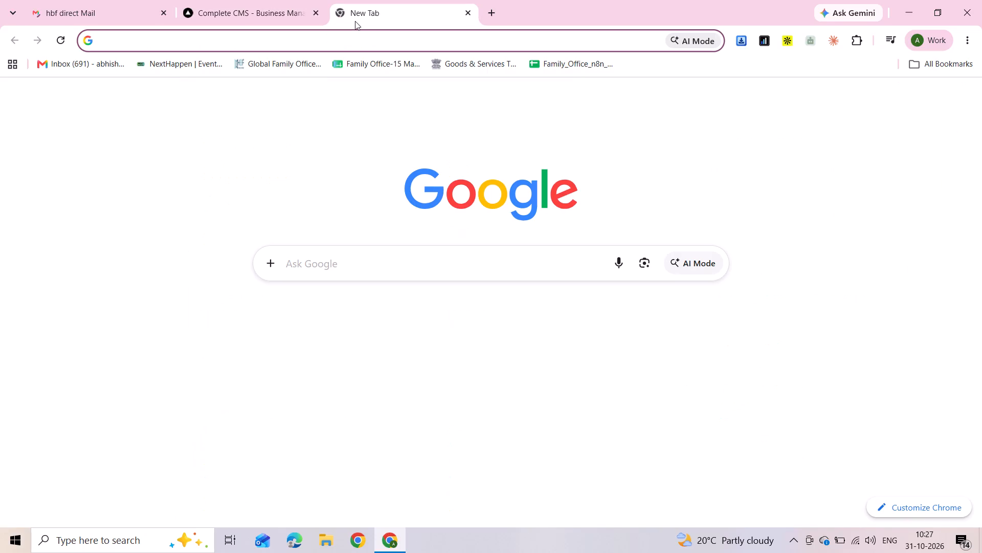
pyautogui.hotkey('ctrl', 'v')
pyautogui.press('Return')
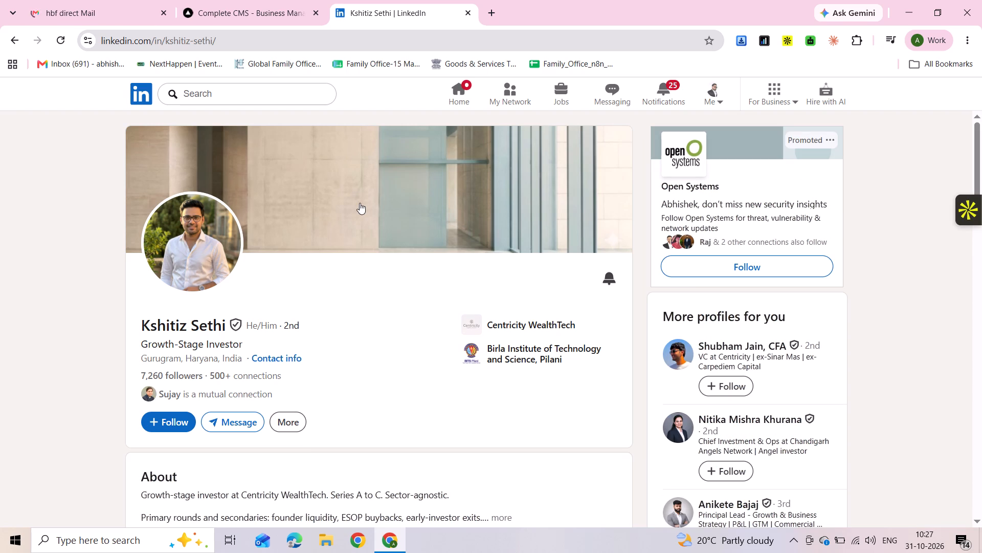
# Review Kshitiz's LinkedIn profile, and the deal information, activity timeline and discussion notes in the lead record.
pyautogui.scroll(-6, 314, 294)
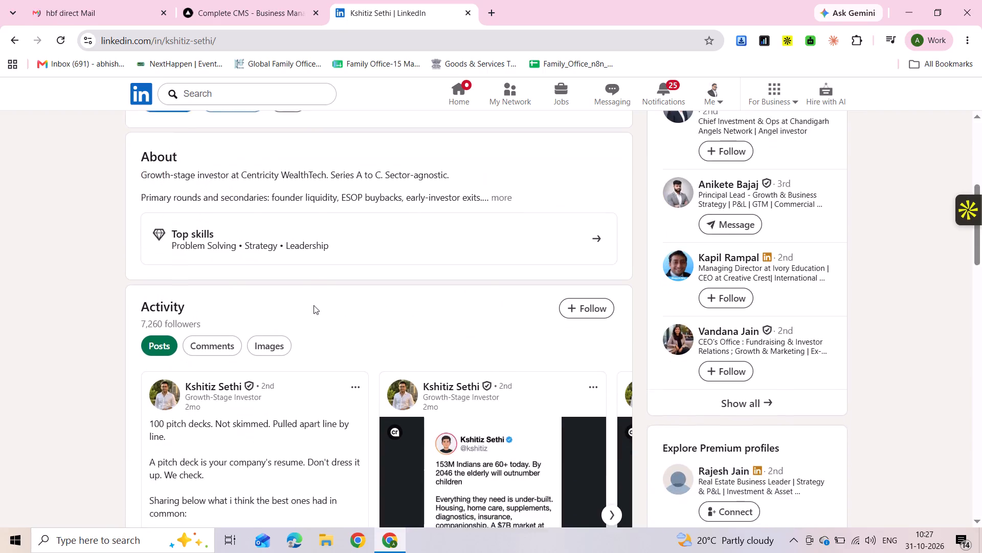
pyautogui.scroll(6, 313, 308)
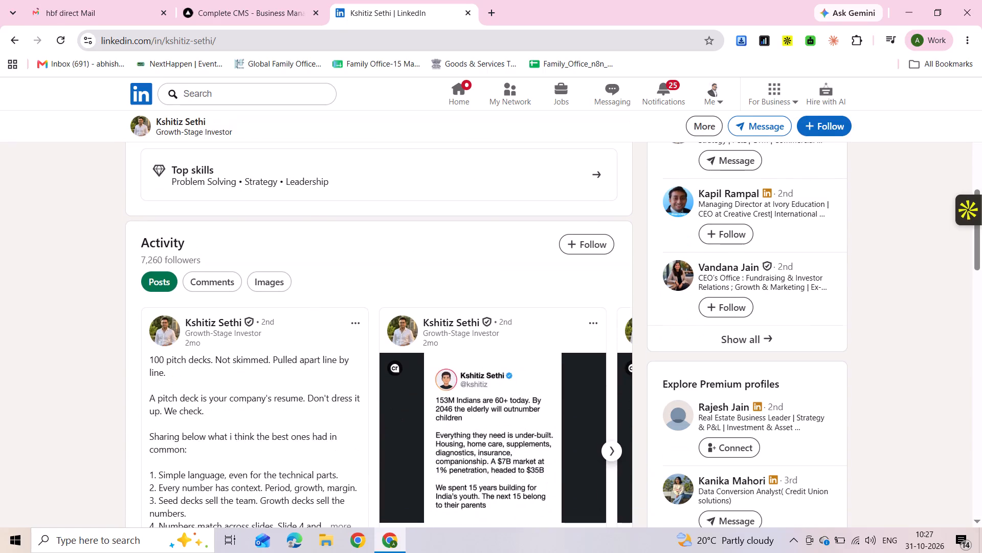
pyautogui.doubleClick(253, 0)
pyautogui.scroll(-7, 316, 223)
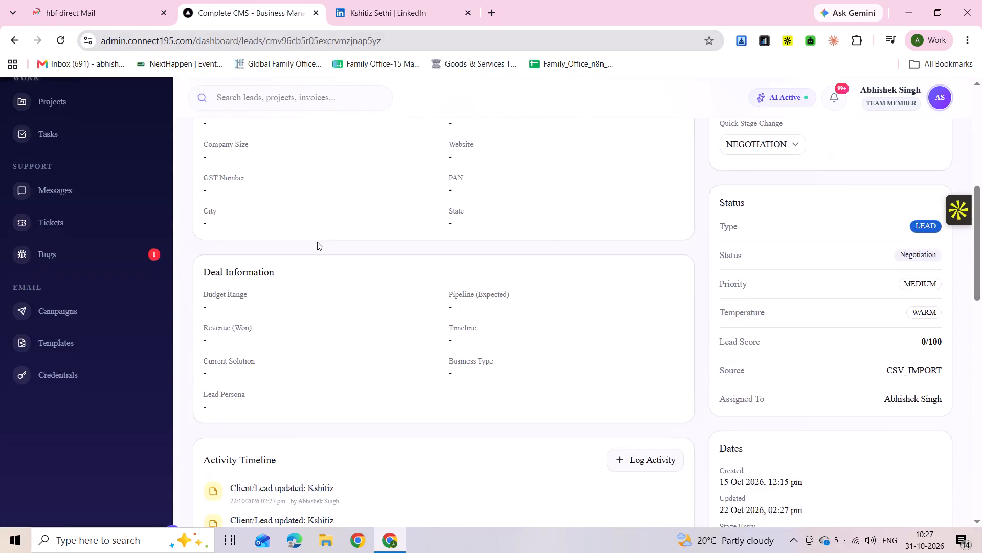
pyautogui.scroll(-3, 317, 242)
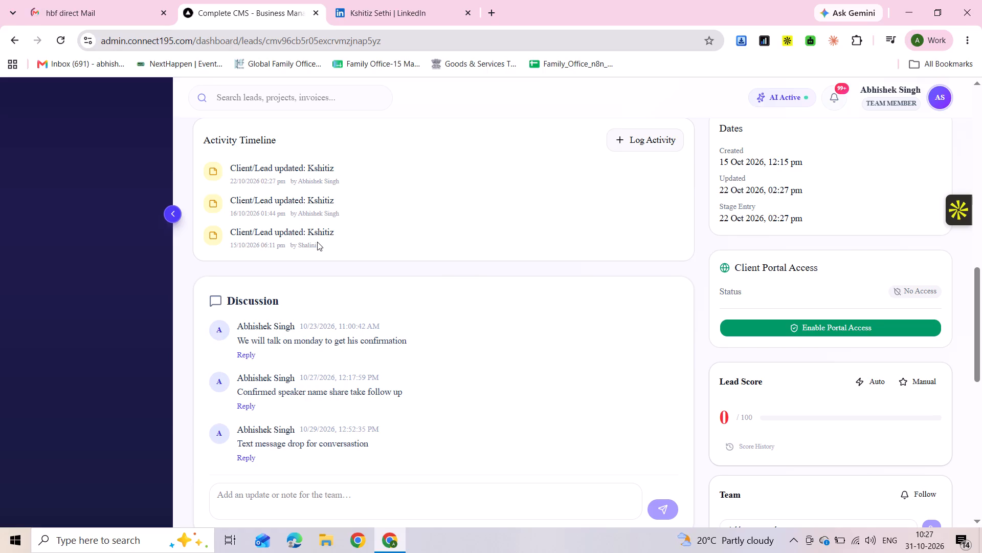
pyautogui.scroll(14, 317, 242)
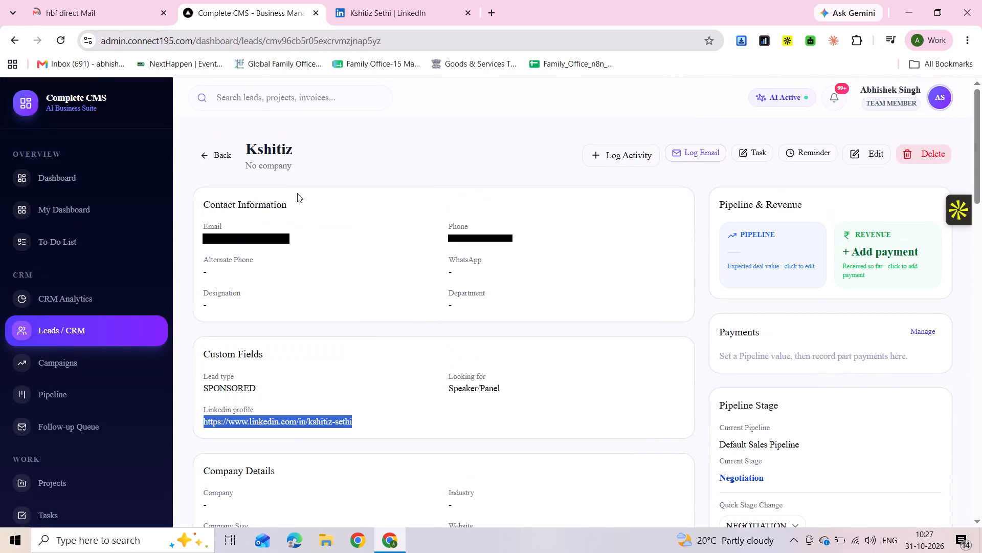
pyautogui.scroll(1, 256, 180)
# Return to the campaign's Negotiation leads and open the record of the lead Nayan.
pyautogui.click(215, 159)
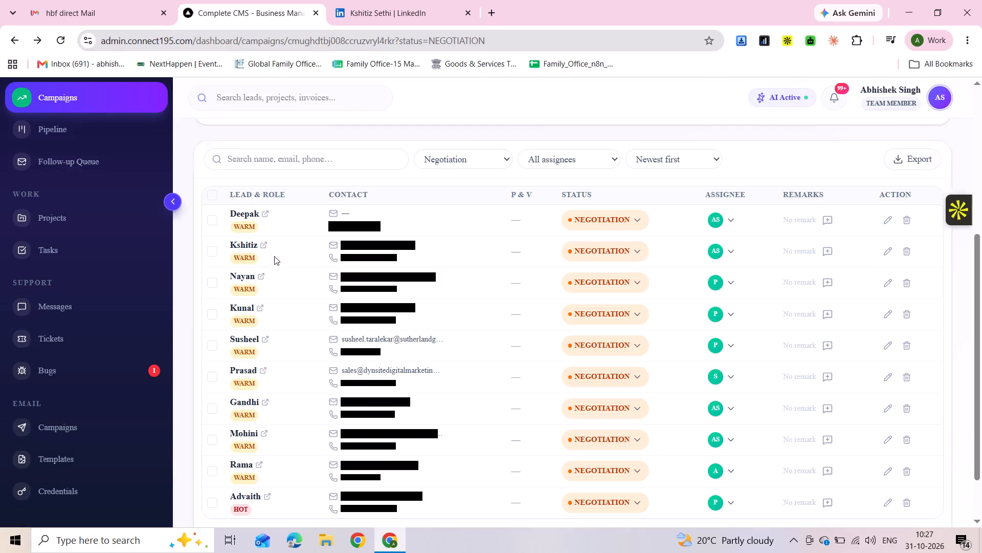
pyautogui.click(244, 276)
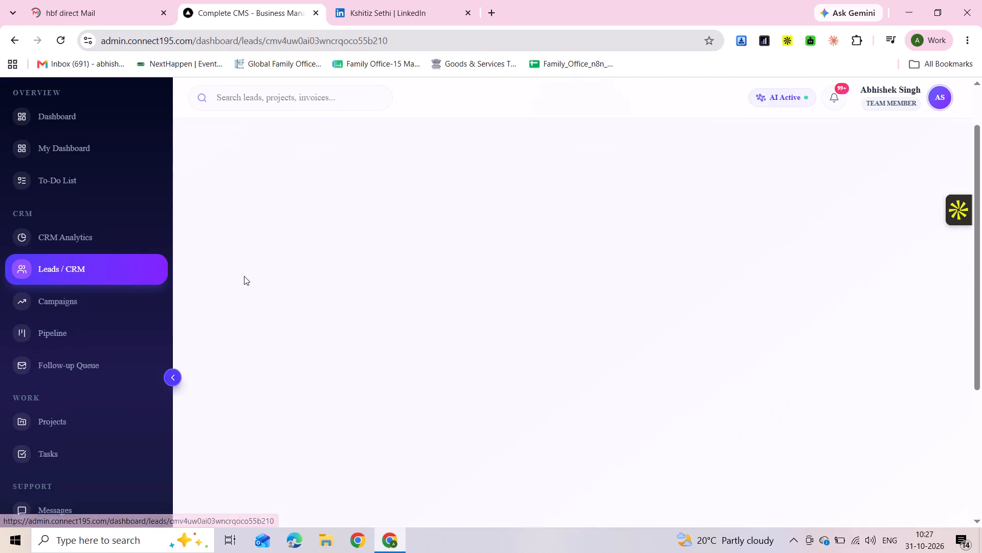
pyautogui.scroll(-6, 262, 288)
pyautogui.scroll(6, 262, 290)
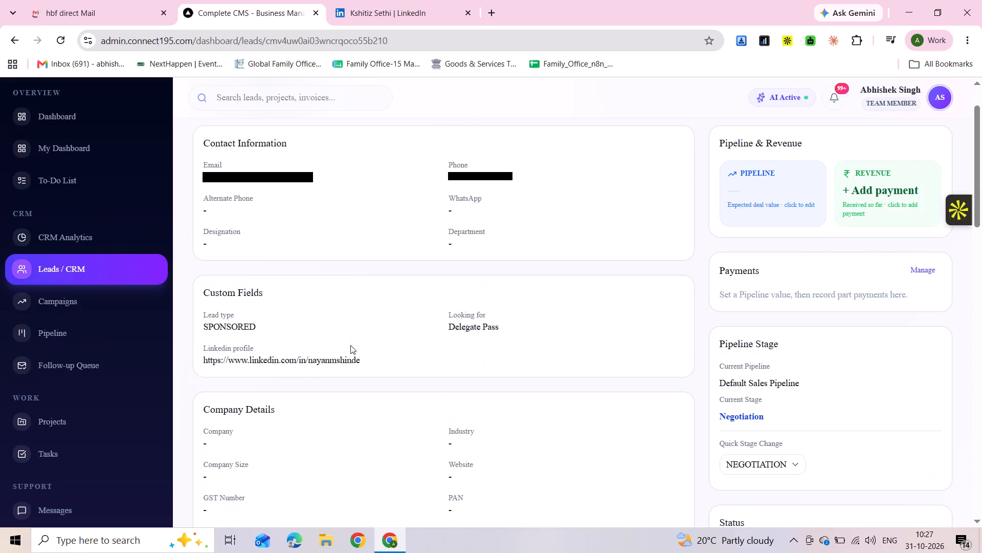
# Copy the LinkedIn profile link from Nayan's custom fields and load it in the existing LinkedIn tab.
pyautogui.moveTo(362, 358); pyautogui.dragTo(213, 349)
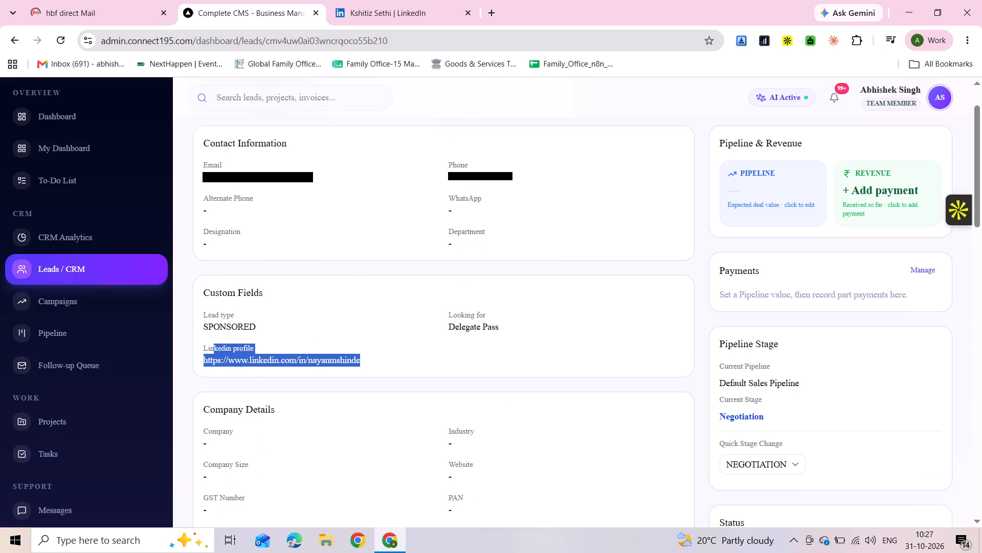
pyautogui.moveTo(213, 349); pyautogui.dragTo(201, 362)
pyautogui.rightClick(206, 361)
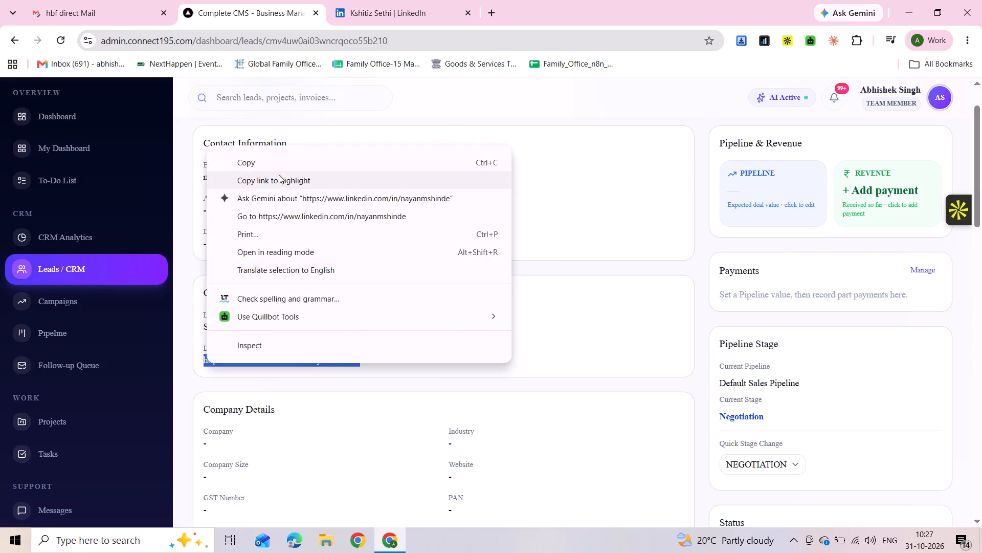
pyautogui.click(276, 167)
pyautogui.click(385, 12)
pyautogui.click(316, 29)
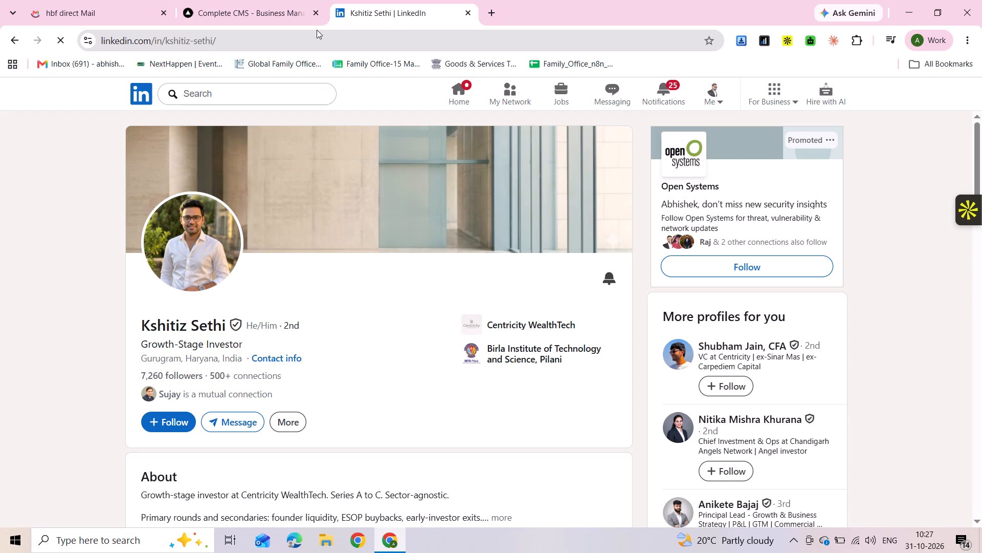
pyautogui.click(320, 33)
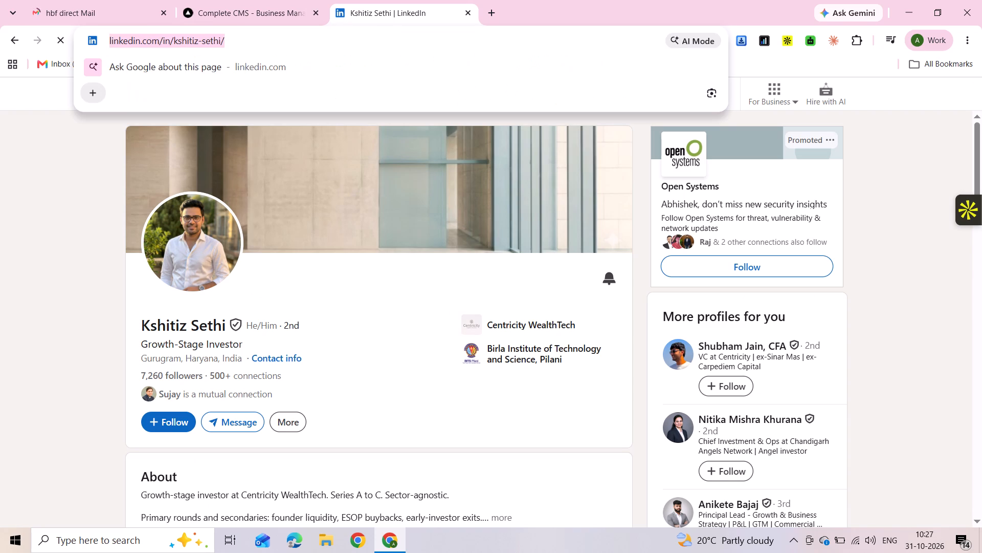
pyautogui.hotkey('ctrl', 'v')
pyautogui.press('Return')
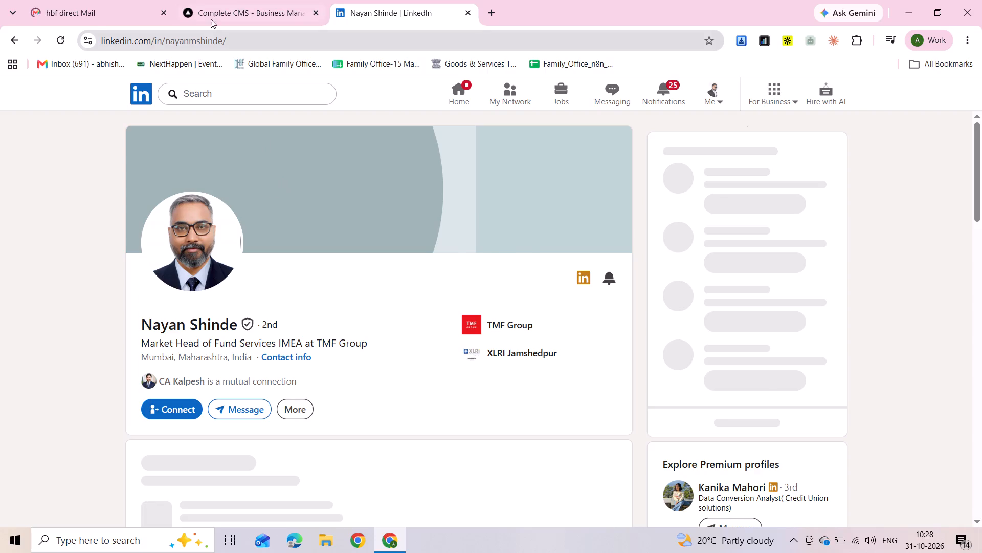
# Examine Nayan's lead record, including deal information, activity timeline, discussion and contact details.
pyautogui.click(236, 8)
pyautogui.click(290, 297)
pyautogui.scroll(-6, 301, 338)
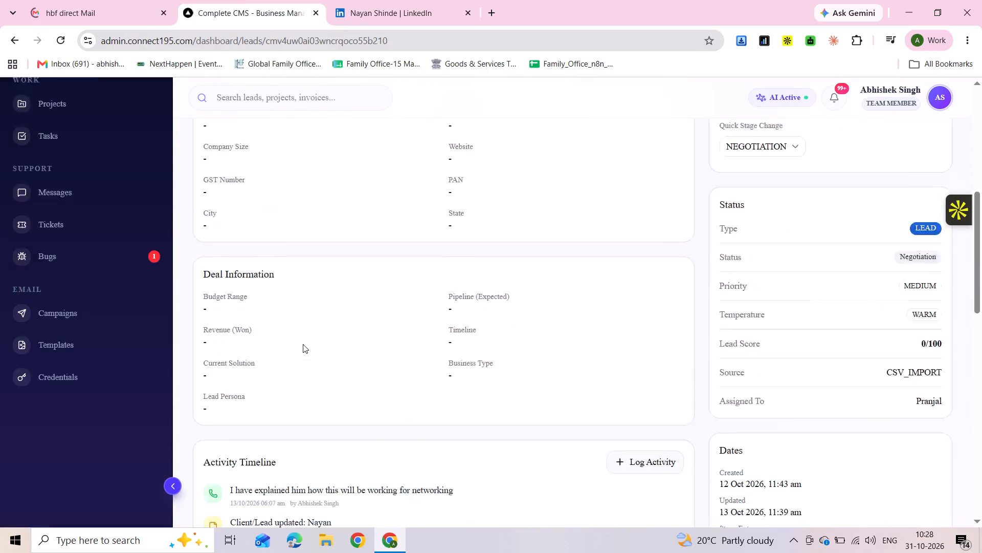
pyautogui.scroll(-2, 303, 344)
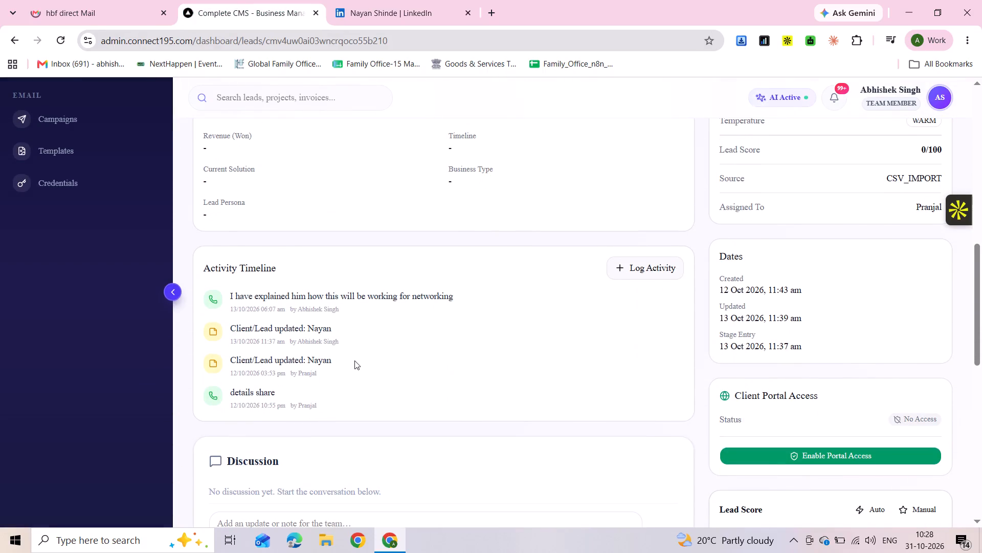
pyautogui.scroll(-3, 354, 360)
pyautogui.scroll(3, 352, 363)
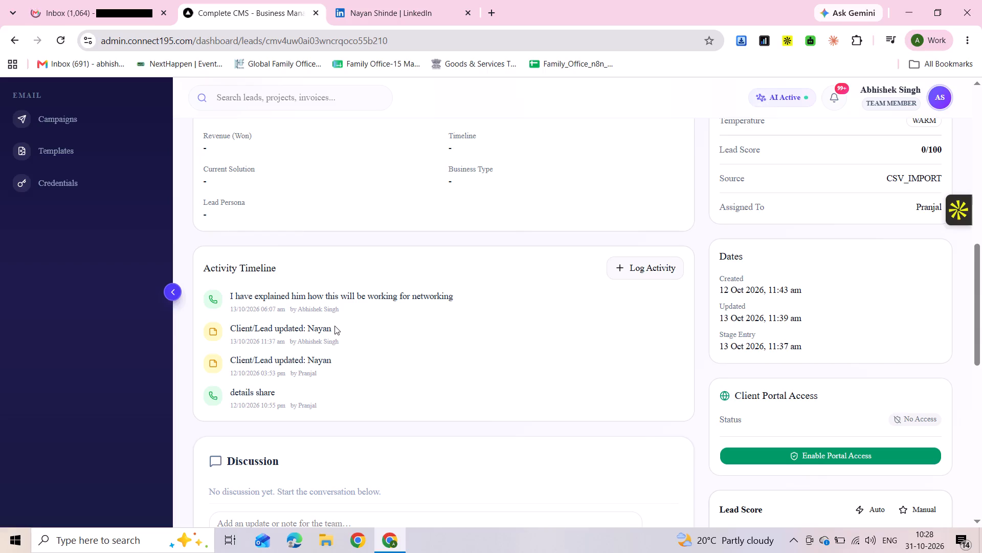
pyautogui.scroll(4, 334, 326)
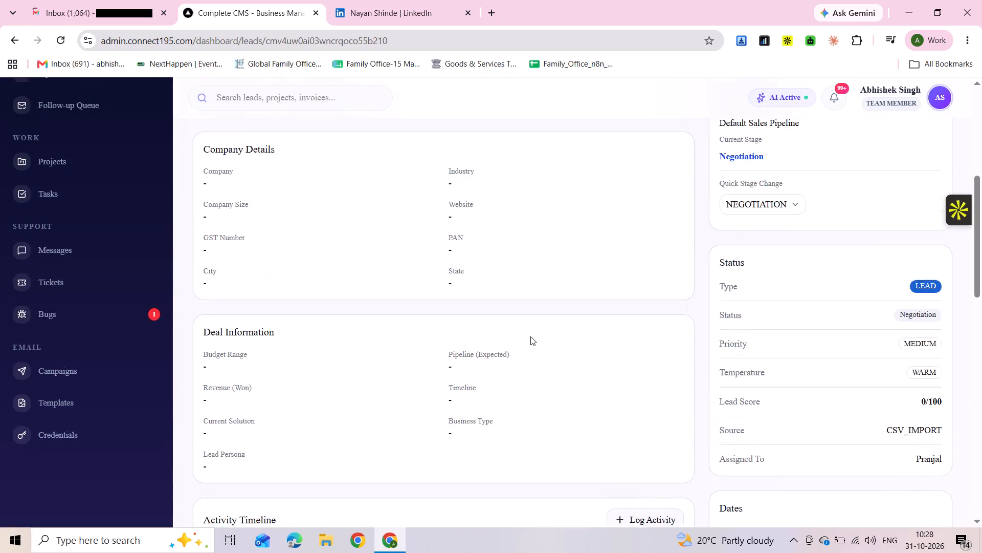
pyautogui.scroll(6, 533, 339)
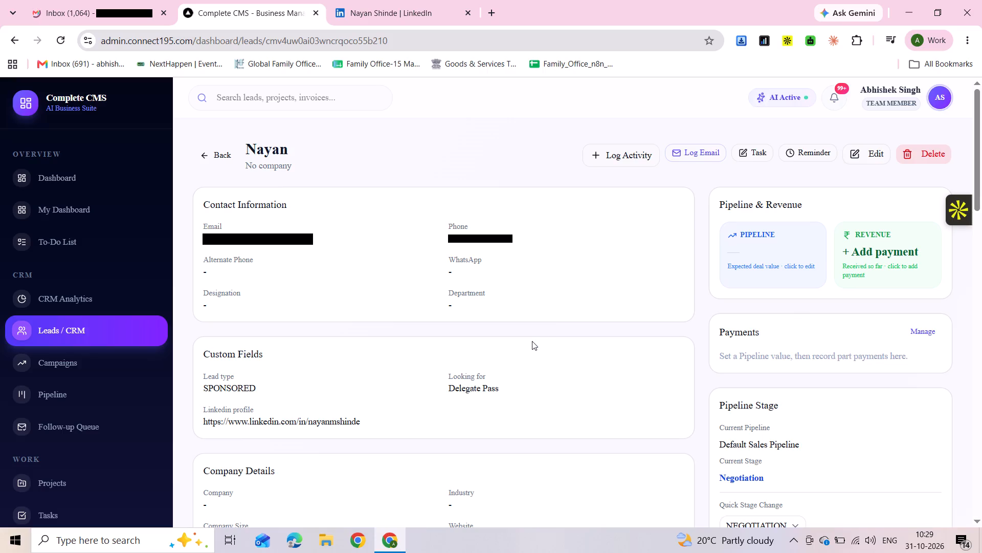
pyautogui.doubleClick(397, 4)
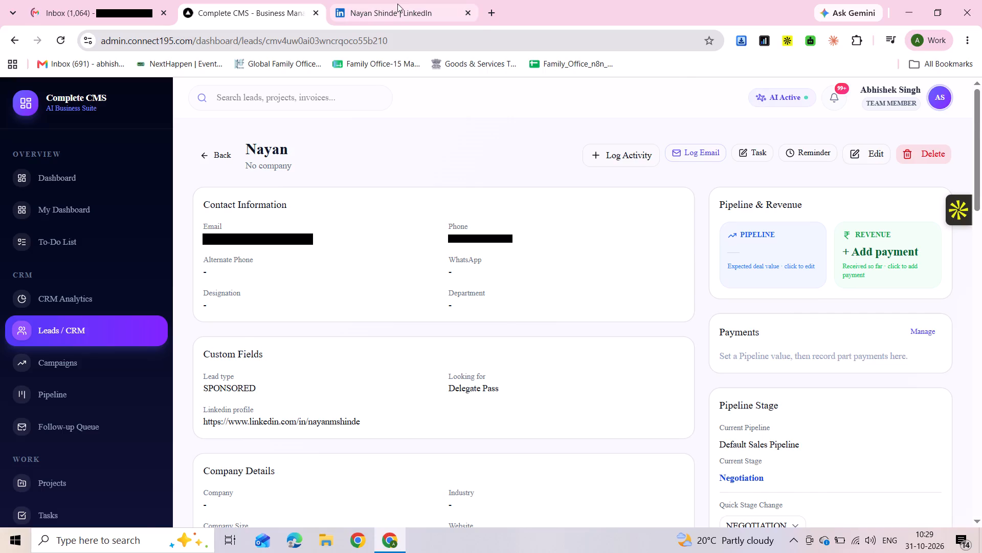
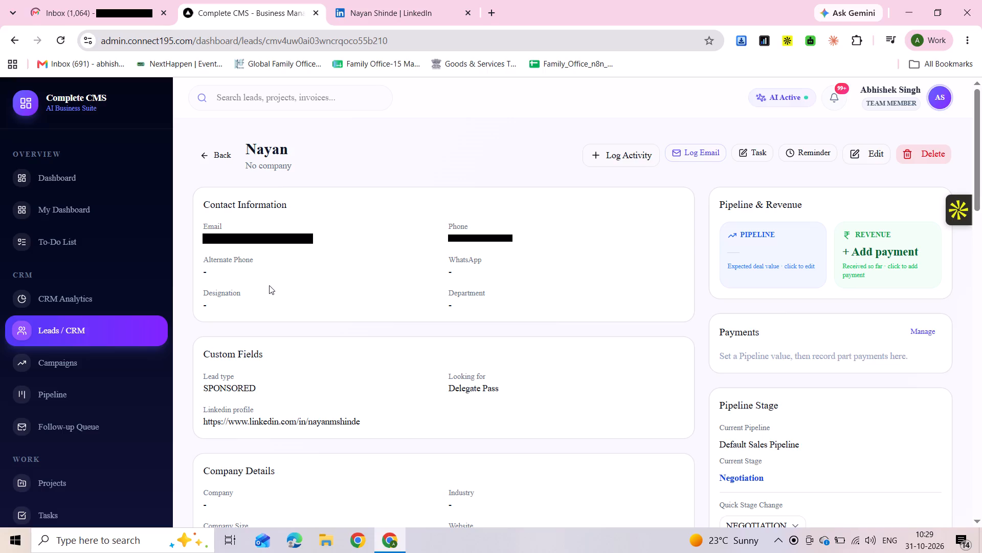
# Recheck the deal information, activity timeline and discussion in Nayan's lead record, returning to the custom fields.
pyautogui.scroll(-8, 297, 295)
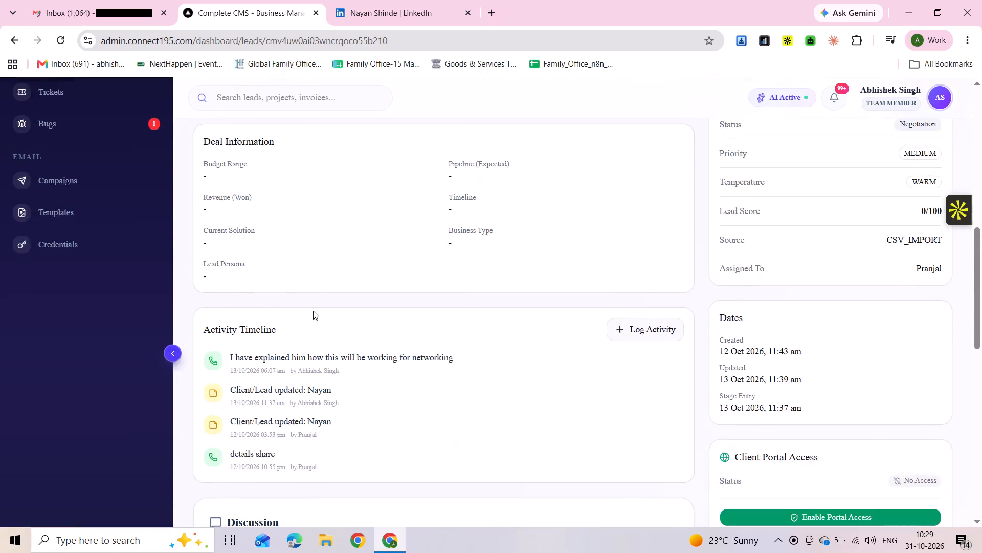
pyautogui.scroll(-1, 316, 311)
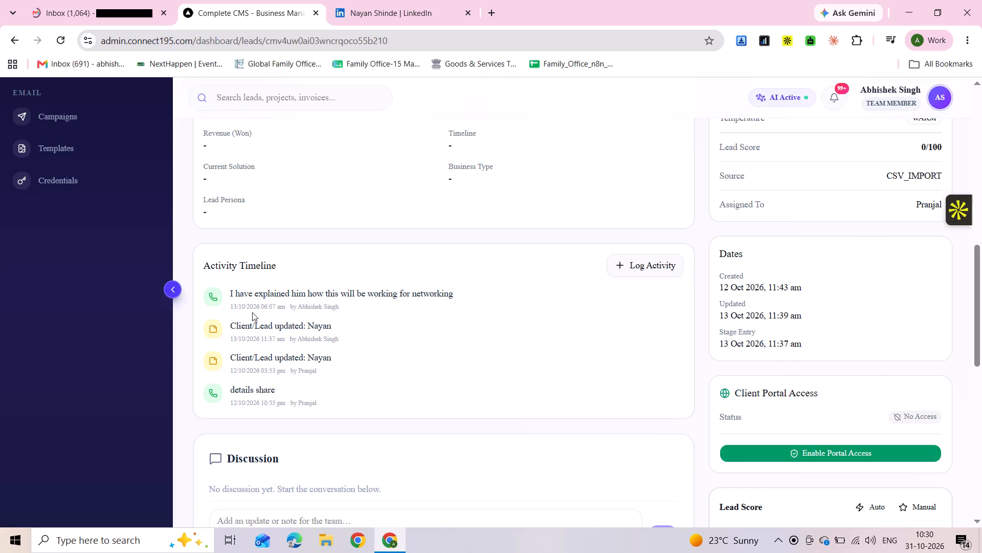
pyautogui.scroll(2, 253, 312)
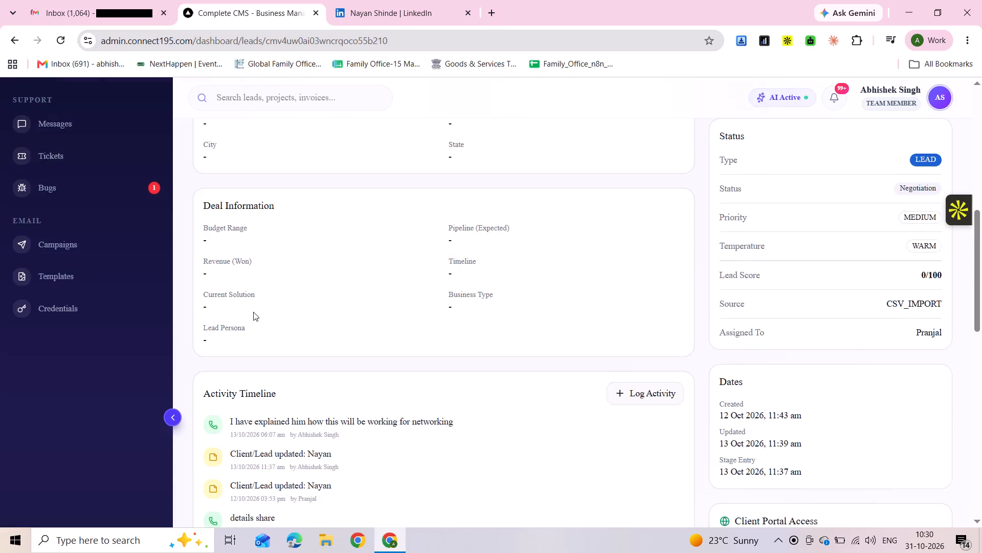
pyautogui.scroll(5, 253, 312)
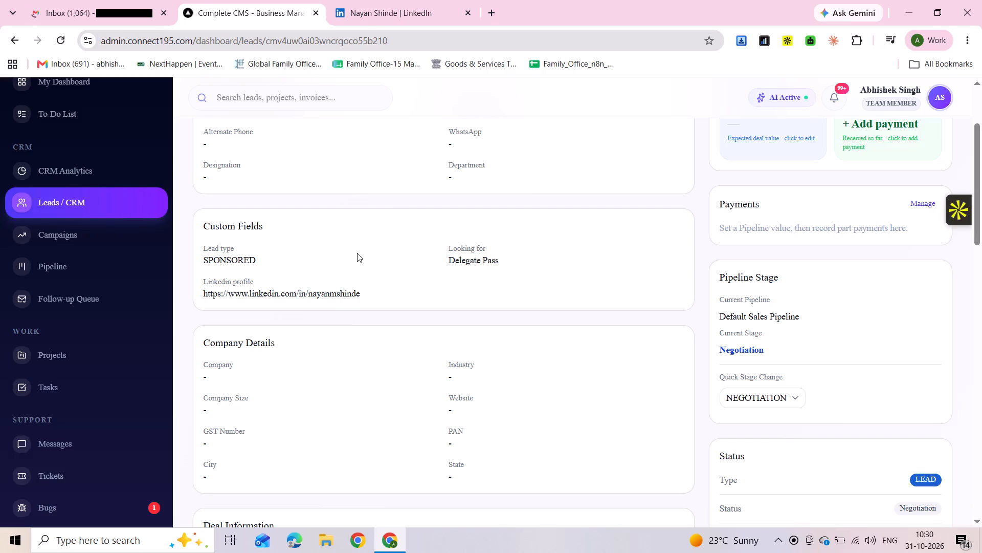
# Recheck Nayan's lead record, from the contact information and custom fields through to the activity timeline.
pyautogui.scroll(1, 357, 253)
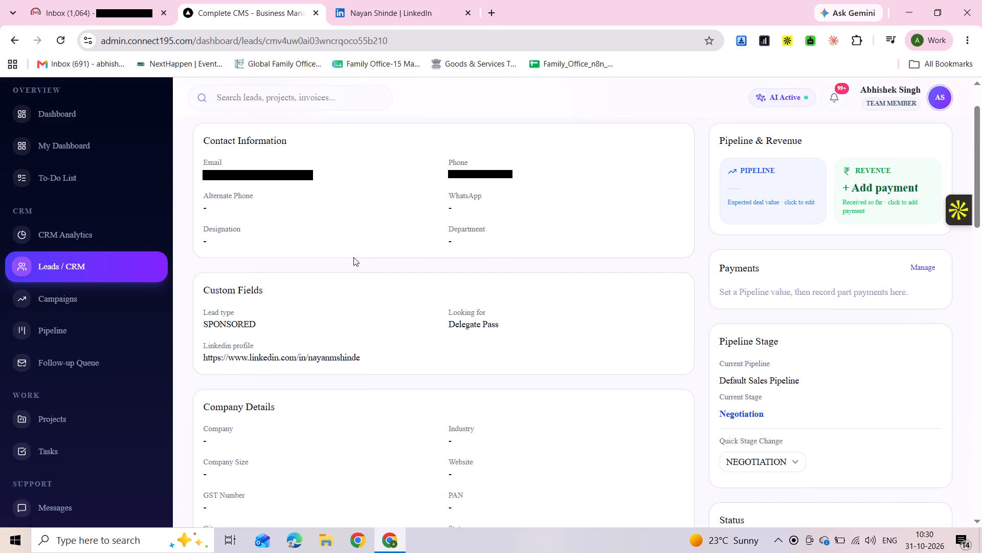
pyautogui.scroll(-9, 353, 257)
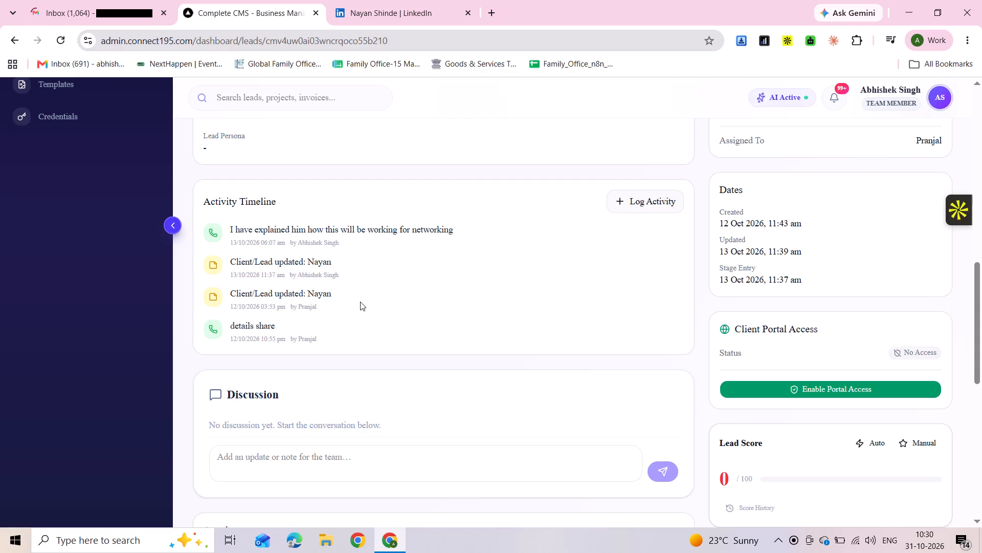
# Switch to Nayan's LinkedIn profile and examine the headline, current company, About, top skills and Activity sections.
pyautogui.click(382, 9)
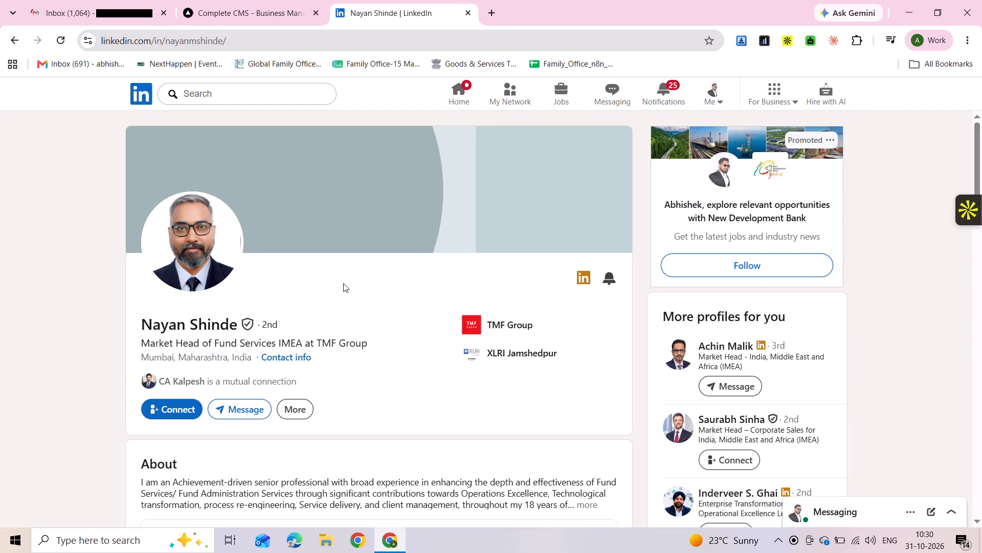
pyautogui.scroll(-2, 343, 283)
pyautogui.scroll(-4, 365, 323)
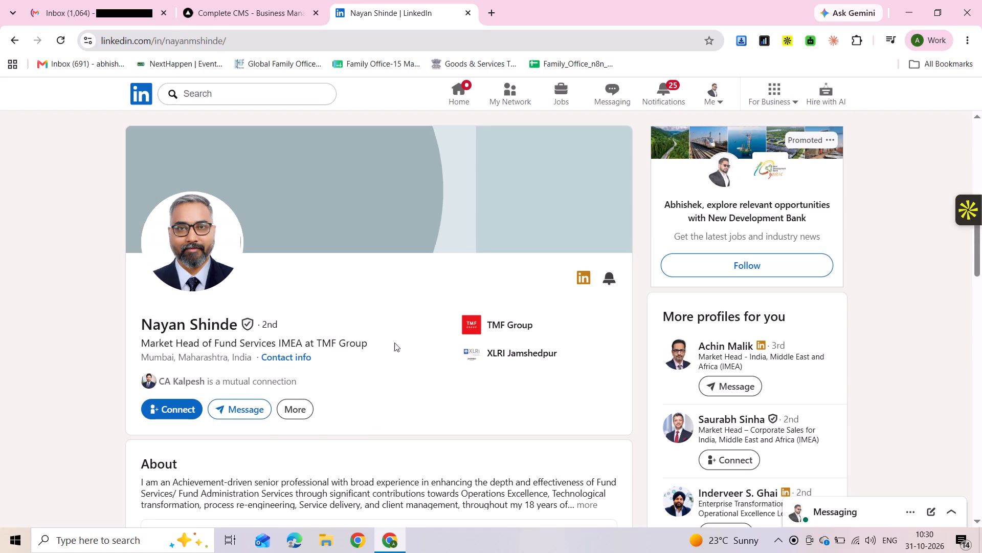
pyautogui.click(398, 309)
pyautogui.scroll(-1, 403, 317)
pyautogui.scroll(1, 403, 322)
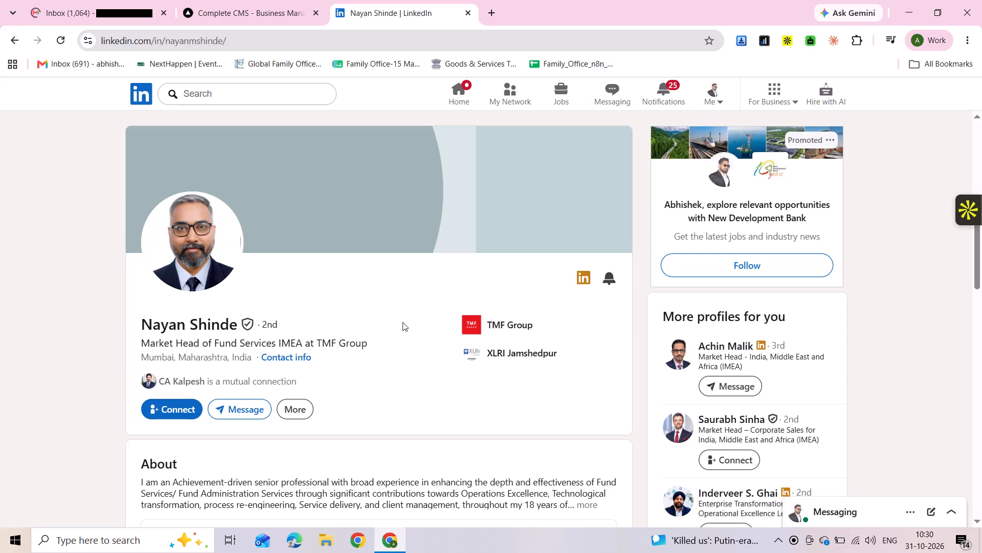
pyautogui.scroll(5, 403, 322)
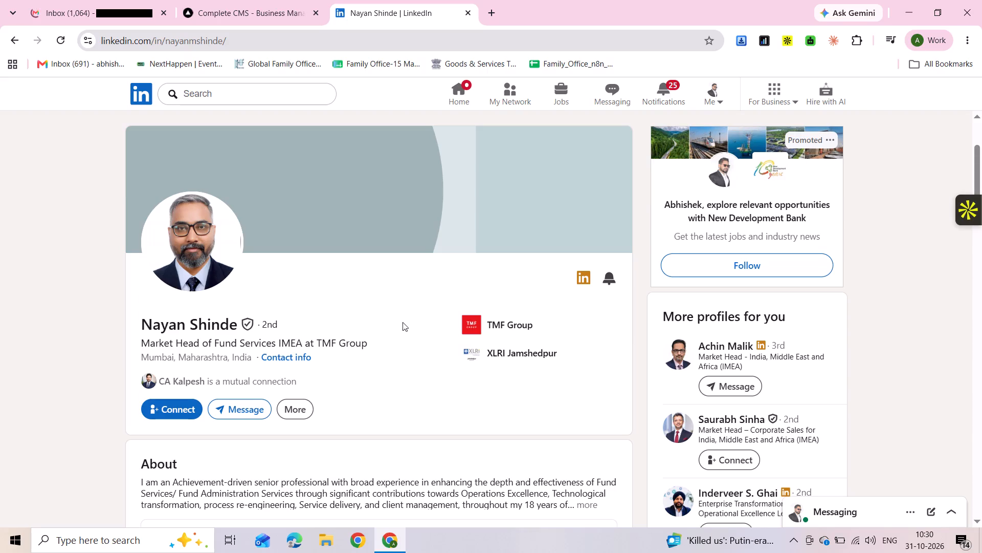
pyautogui.scroll(1, 403, 322)
pyautogui.scroll(-1, 403, 322)
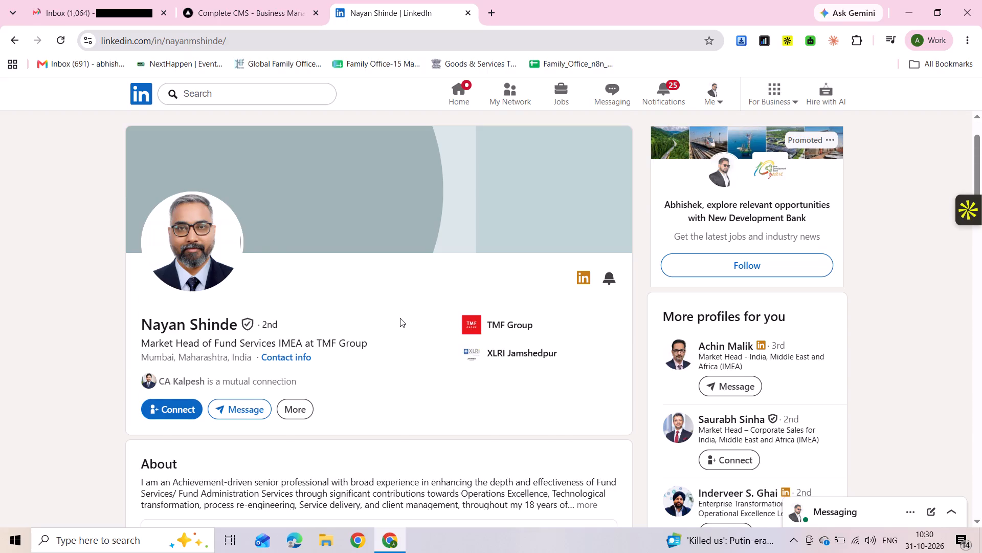
pyautogui.click(401, 318)
pyautogui.scroll(-1, 402, 320)
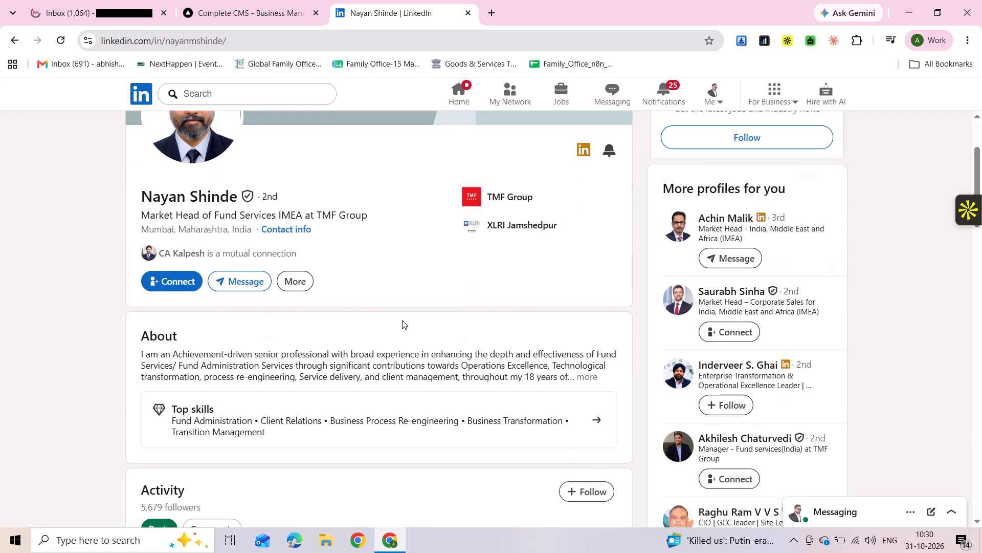
pyautogui.scroll(-1, 402, 320)
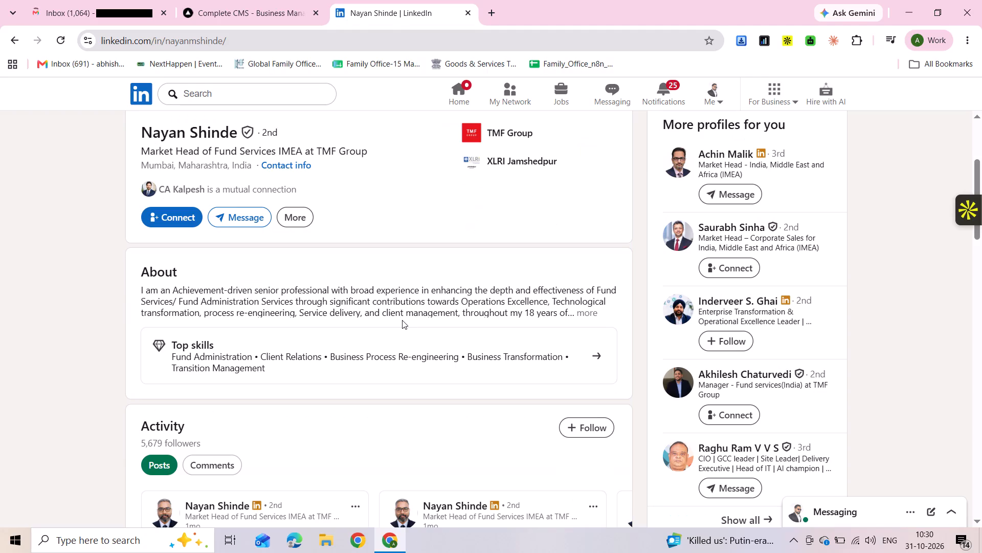
pyautogui.scroll(3, 362, 245)
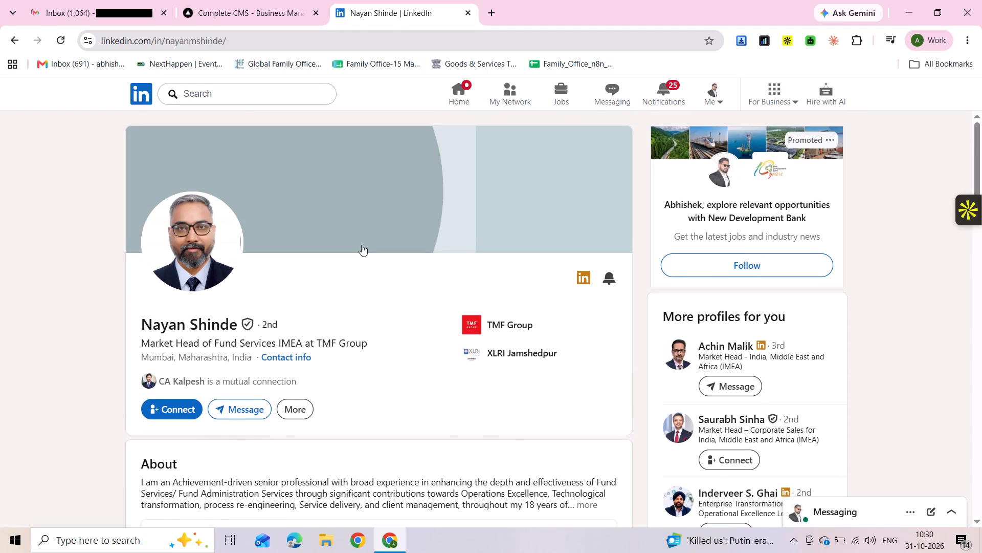
pyautogui.scroll(1, 362, 245)
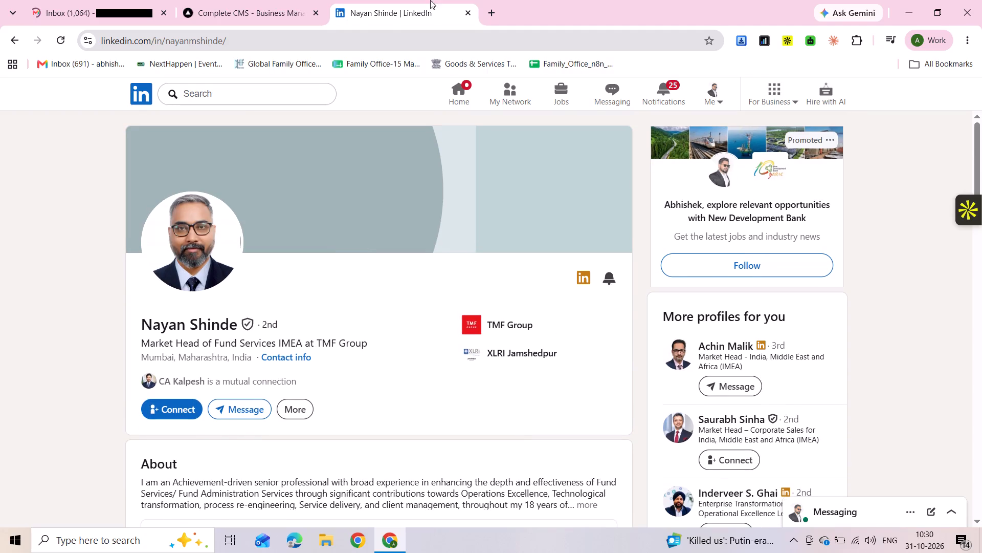
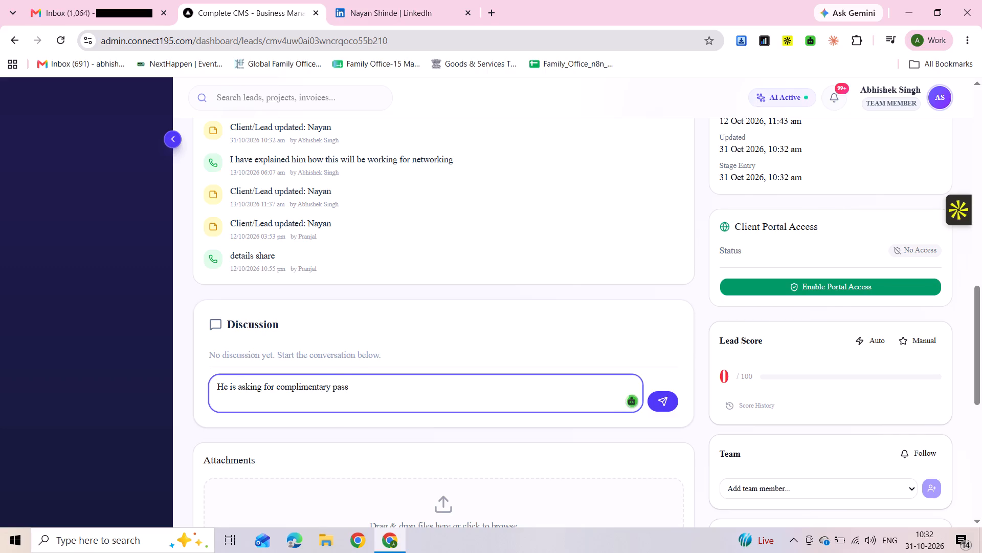
pyautogui.write(', so not')
pyautogui.press('space')
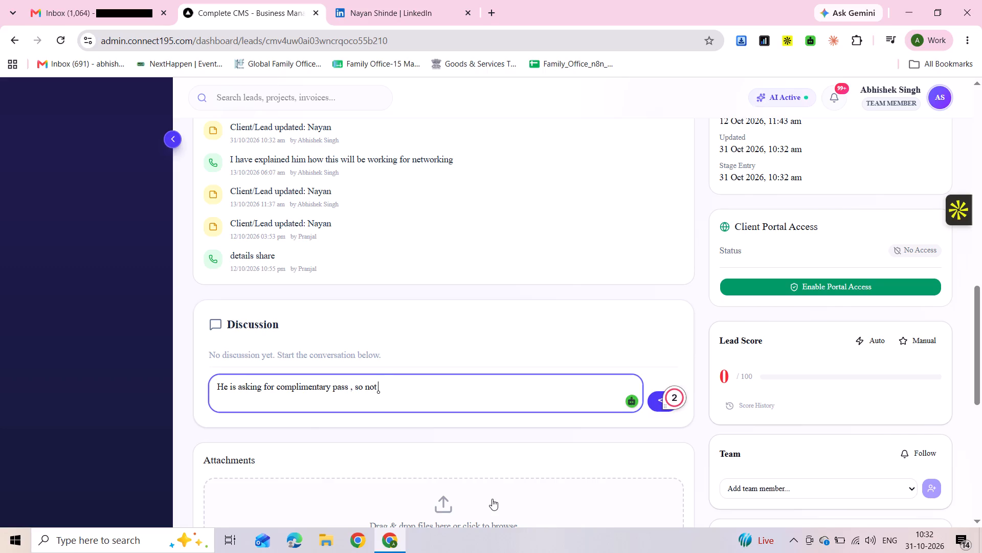
pyautogui.write('possible')
pyautogui.press('space')
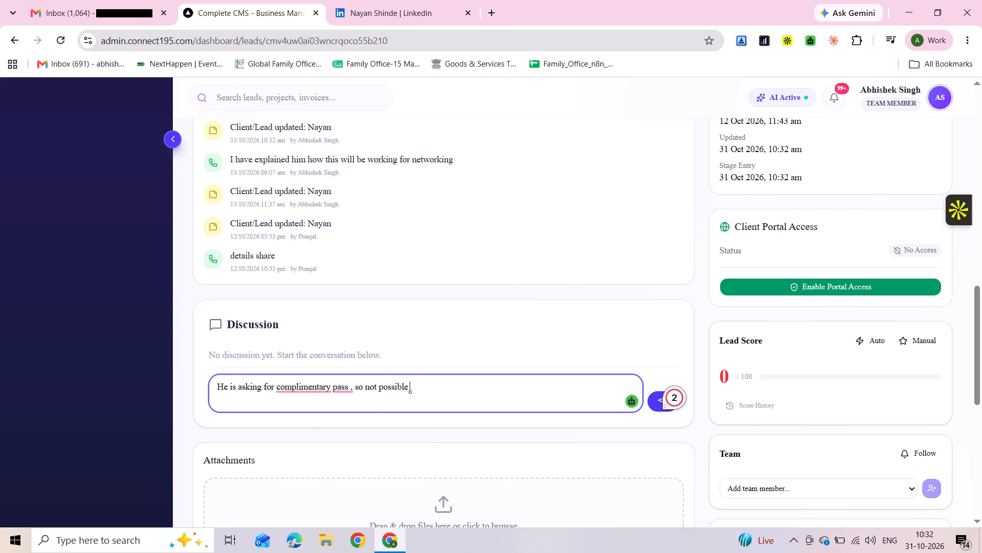
pyautogui.write('to')
pyautogui.press('space')
pyautogui.write('extend complimentar')
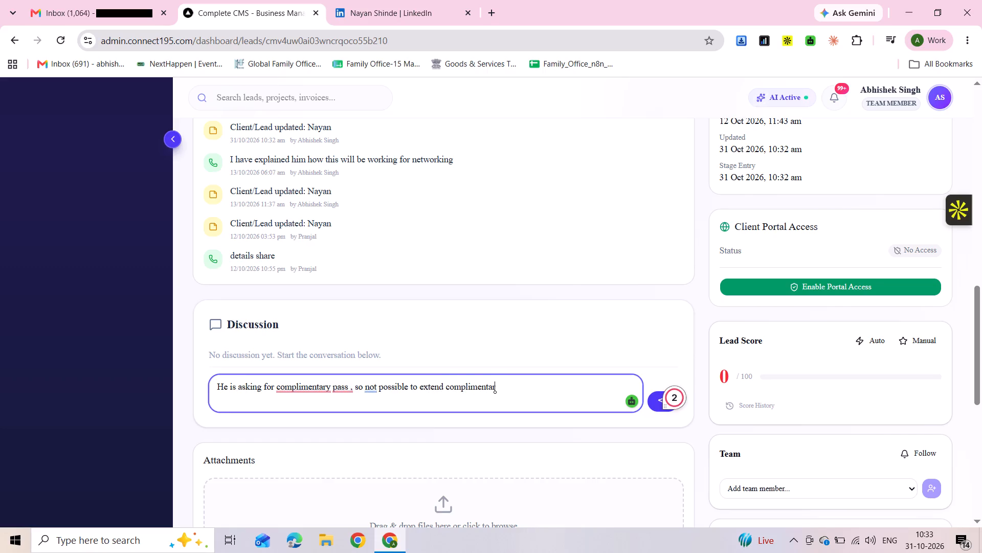
pyautogui.write('y one')
pyautogui.press('Return')
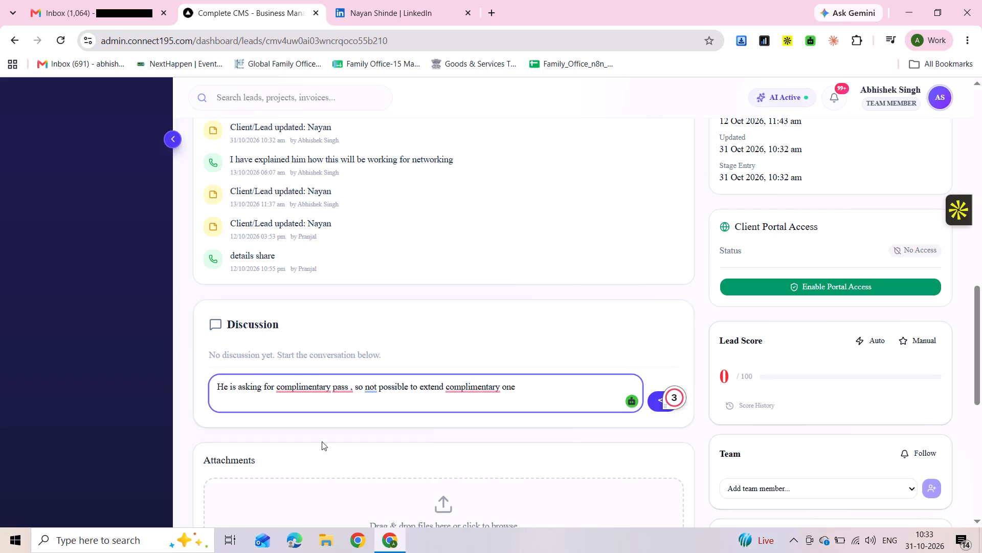
pyautogui.click(653, 403)
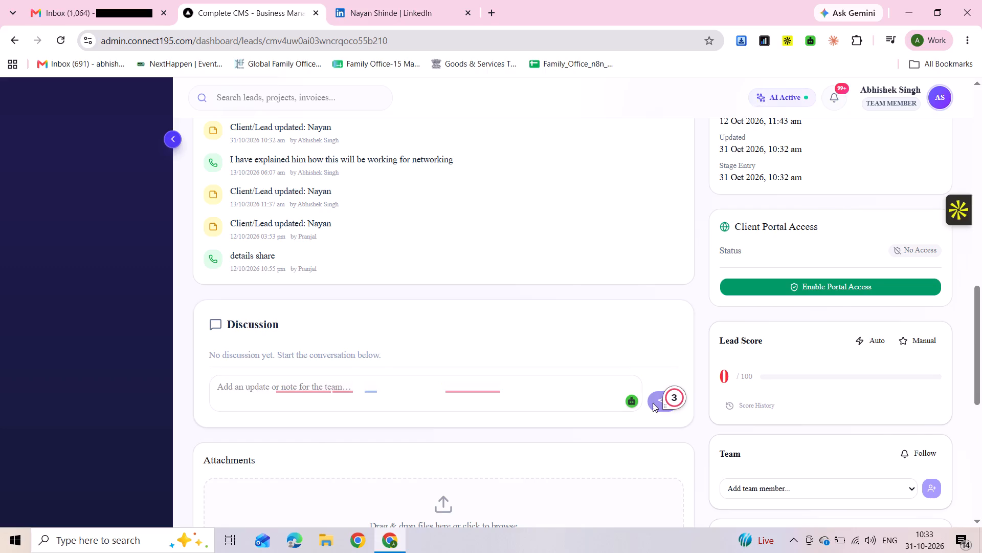
# Return to the campaign's Negotiation leads and filter them to those assigned to the signed-in team member.
pyautogui.scroll(6, 587, 301)
pyautogui.scroll(5, 535, 240)
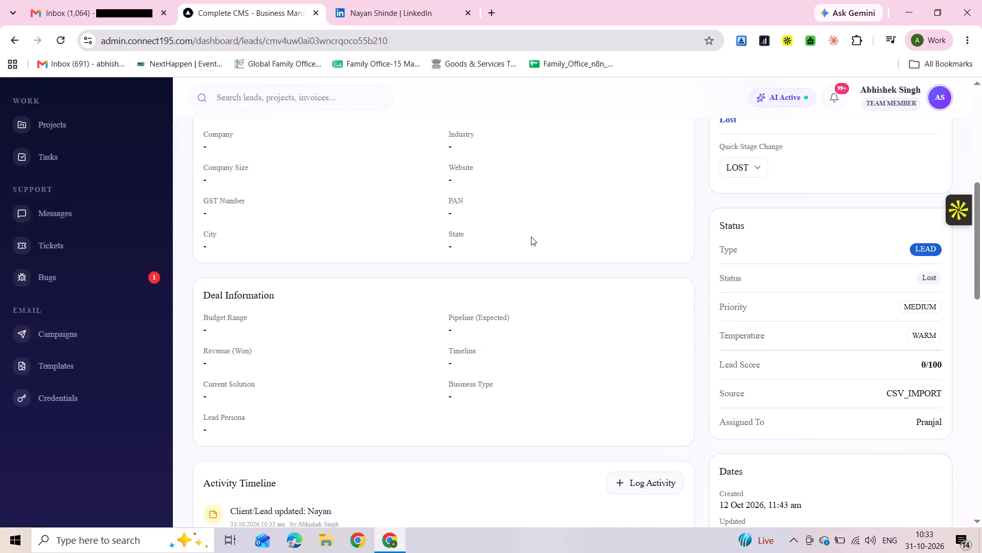
pyautogui.scroll(4, 263, 126)
pyautogui.click(218, 160)
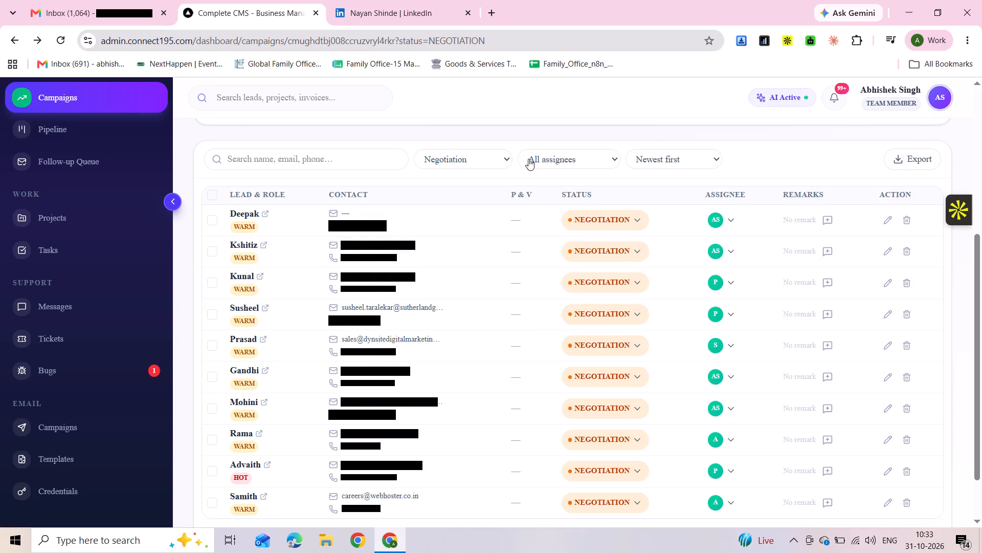
pyautogui.click(546, 155)
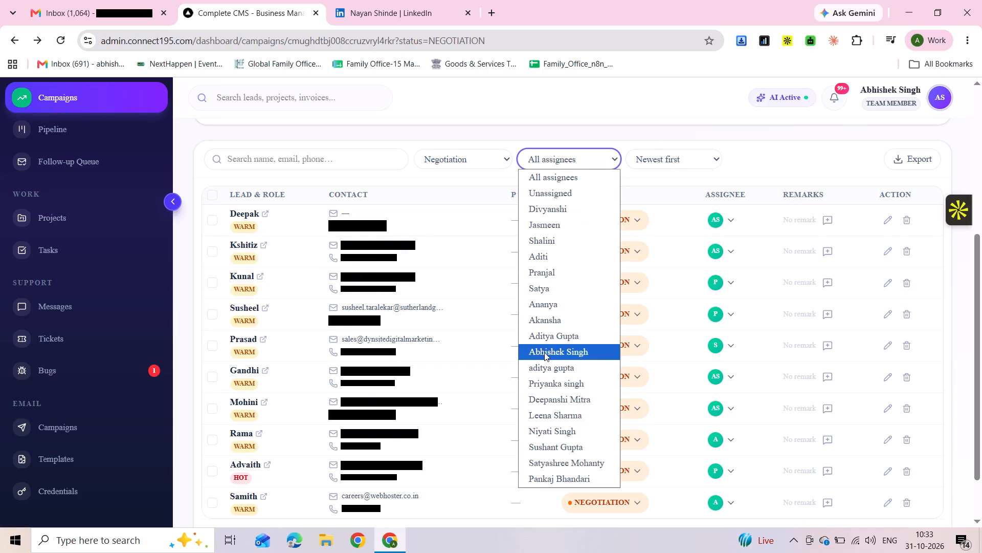
pyautogui.click(545, 353)
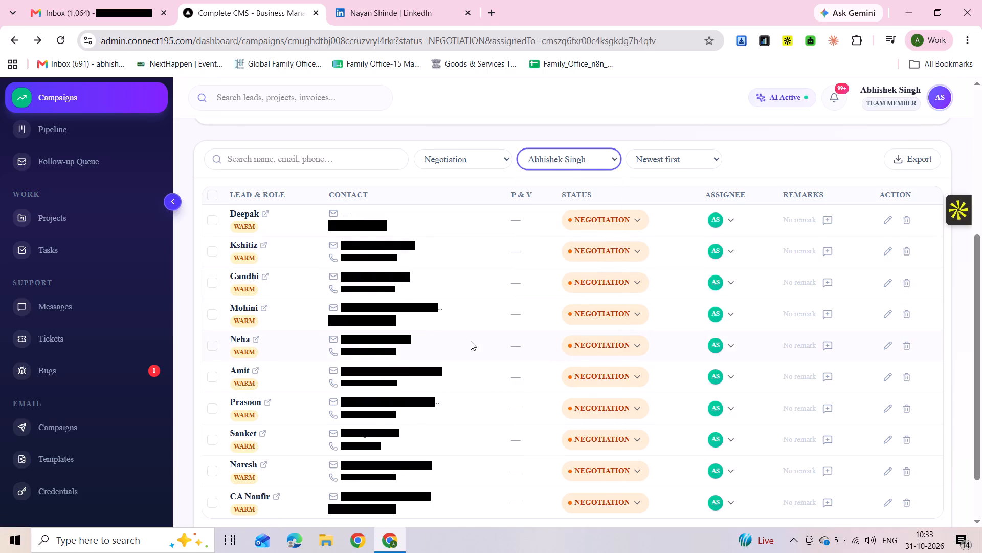
# Open Gandhi's lead record and examine the contact information, custom fields, activity timeline and discussion notes.
pyautogui.click(241, 276)
pyautogui.scroll(-3, 485, 318)
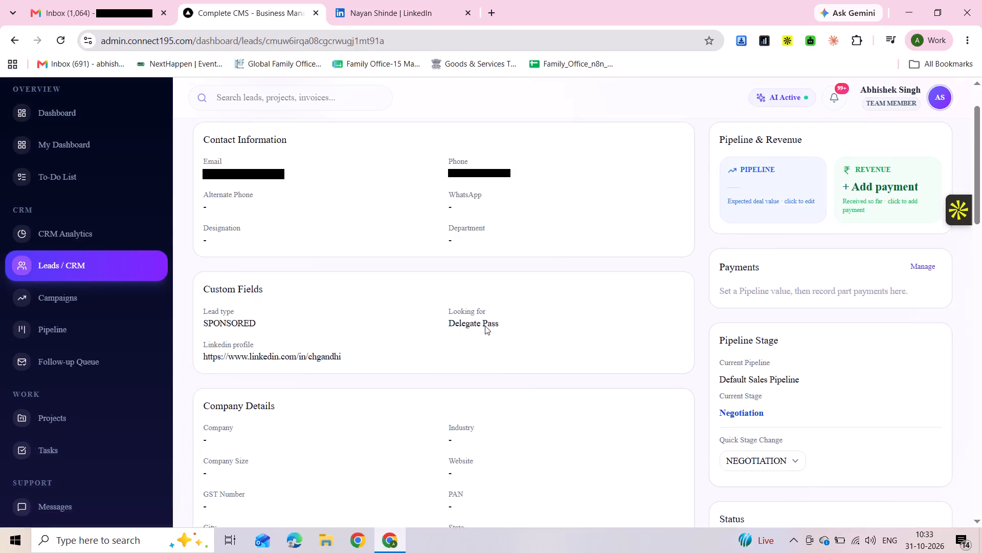
pyautogui.scroll(4, 496, 339)
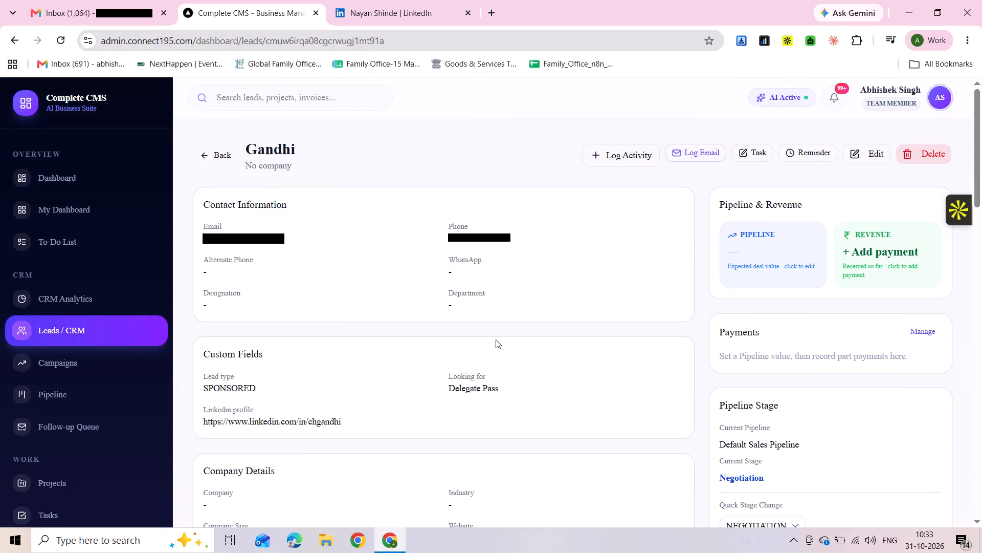
pyautogui.scroll(-2, 496, 339)
pyautogui.scroll(3, 496, 339)
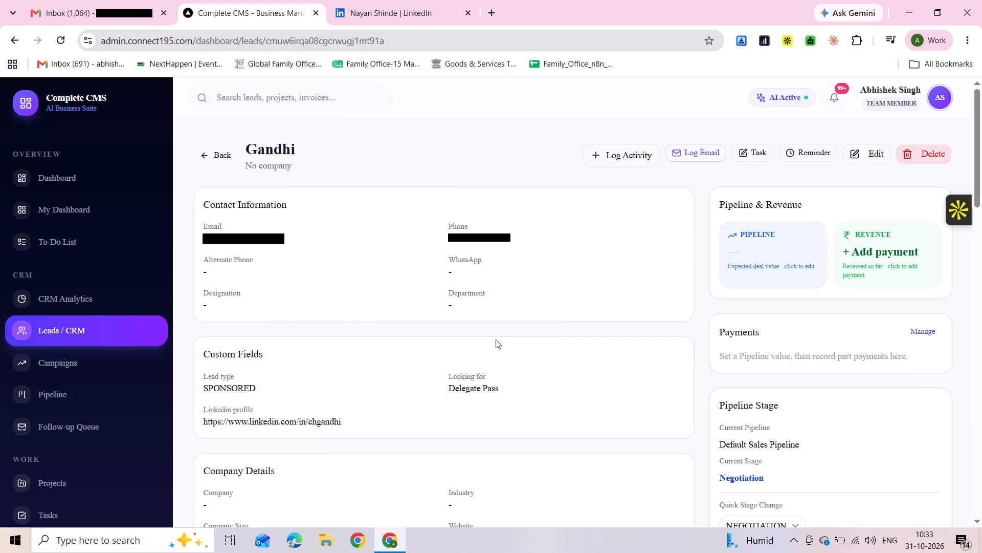
pyautogui.scroll(-13, 546, 308)
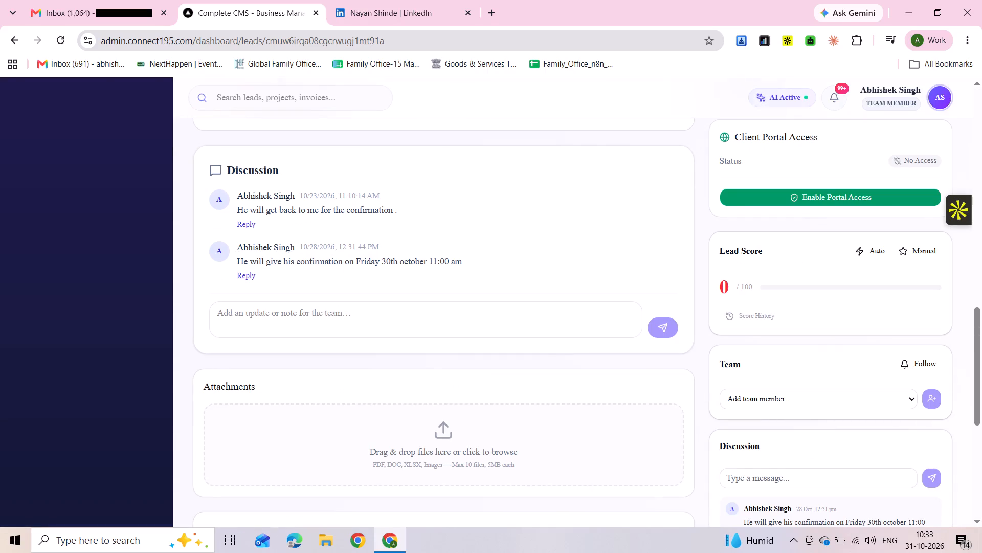
pyautogui.scroll(4, 546, 308)
pyautogui.scroll(-2, 546, 308)
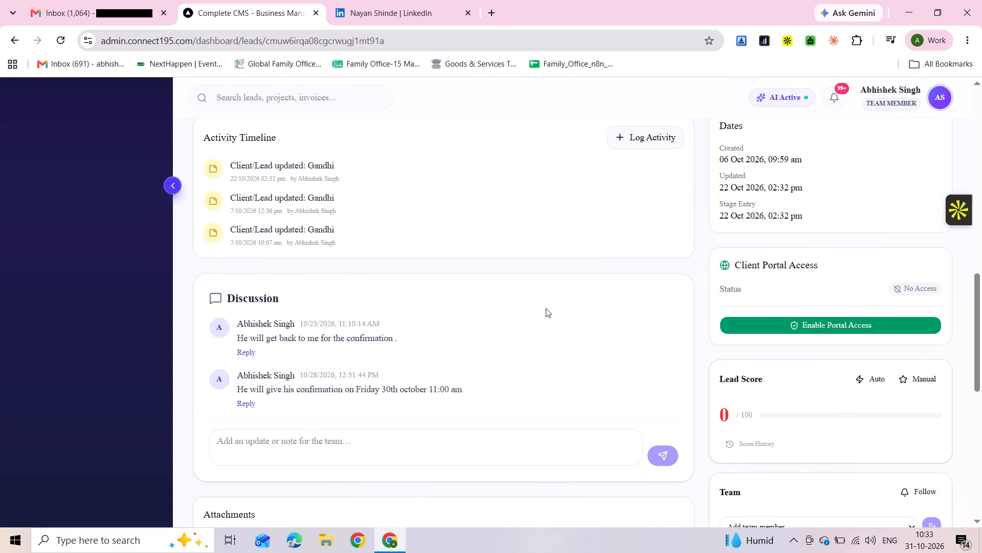
pyautogui.scroll(12, 546, 308)
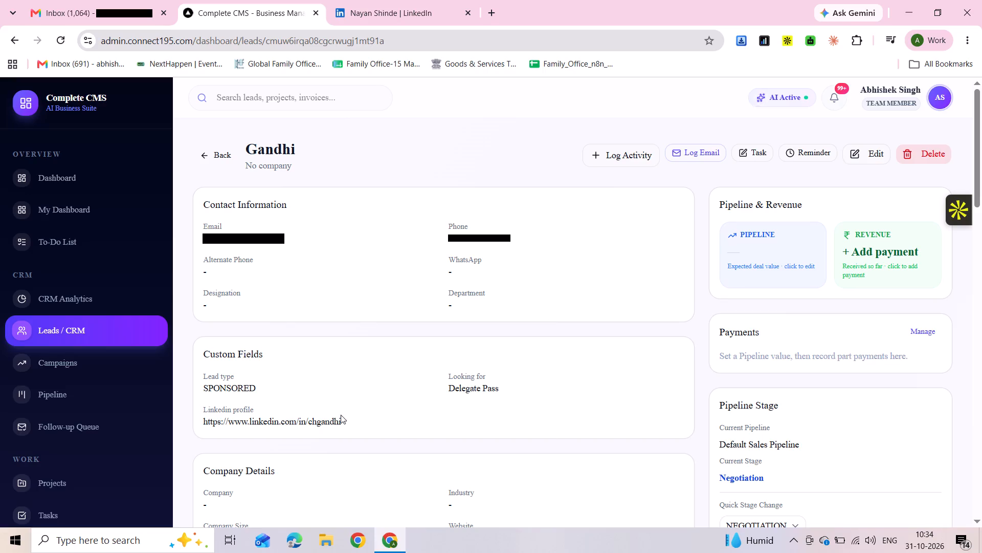
# Copy Gandhi's LinkedIn profile link and load it in the open LinkedIn tab to view the headline and current company.
pyautogui.moveTo(352, 422); pyautogui.dragTo(202, 424)
pyautogui.rightClick(225, 423)
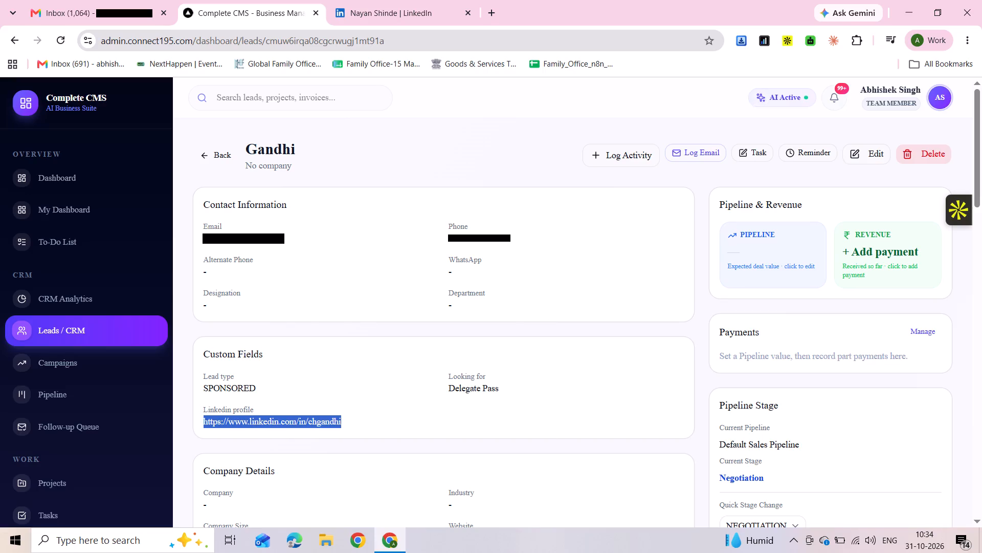
pyautogui.click(289, 227)
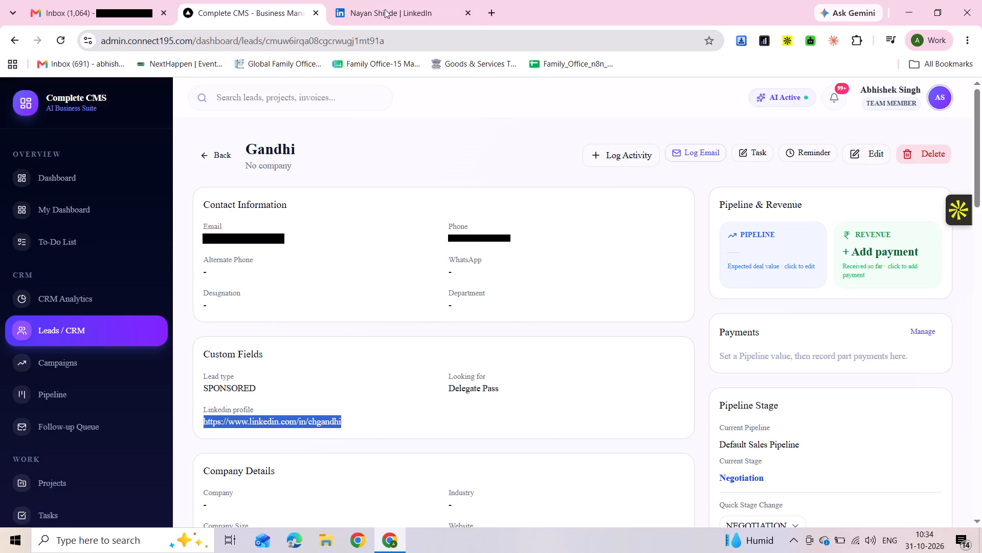
pyautogui.click(387, 6)
pyautogui.click(319, 36)
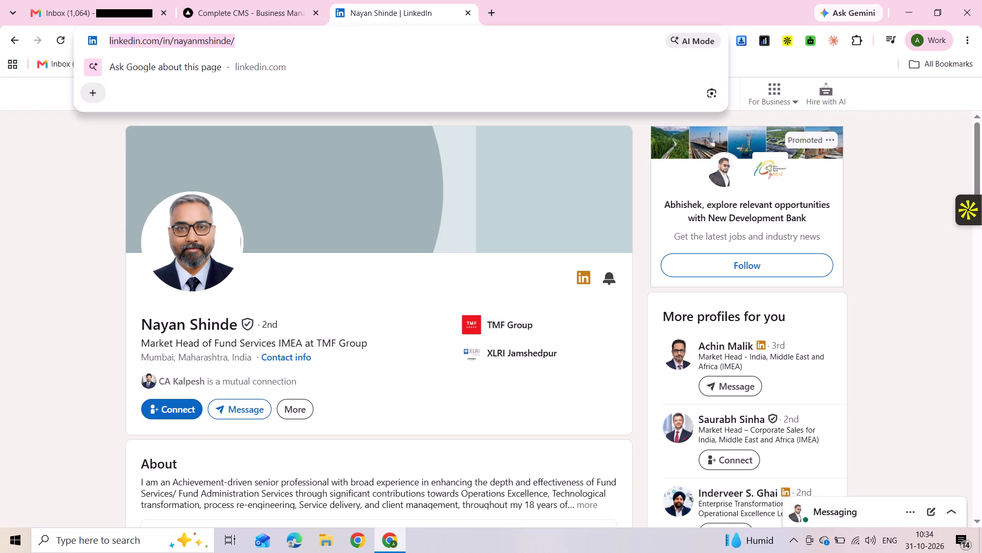
pyautogui.hotkey('ctrl', 'v')
pyautogui.press('Return')
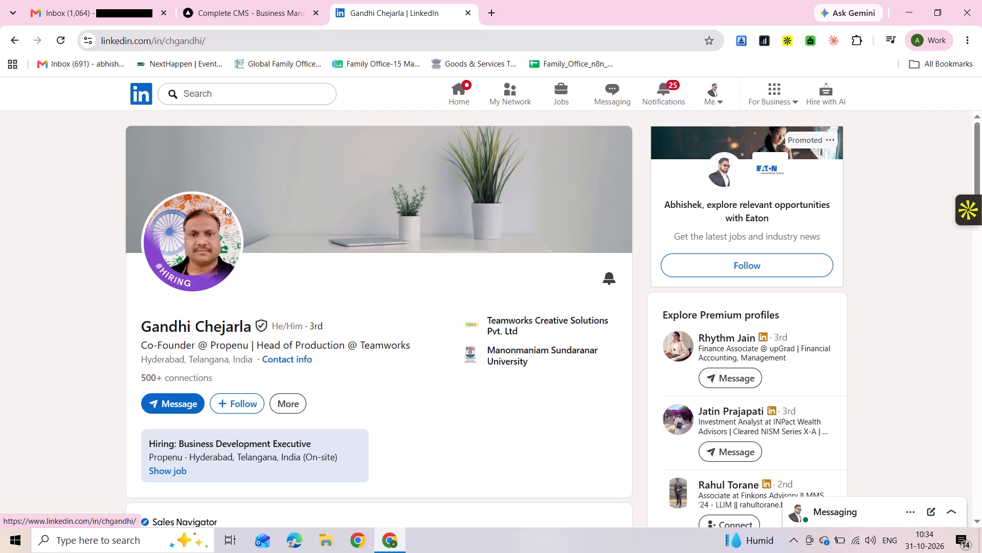
# Switch back to Gandhi's CRM lead record and recheck the deal information, status, activity timeline and discussion notes, dismissing the Adobe Acrobat notification.
pyautogui.click(270, 10)
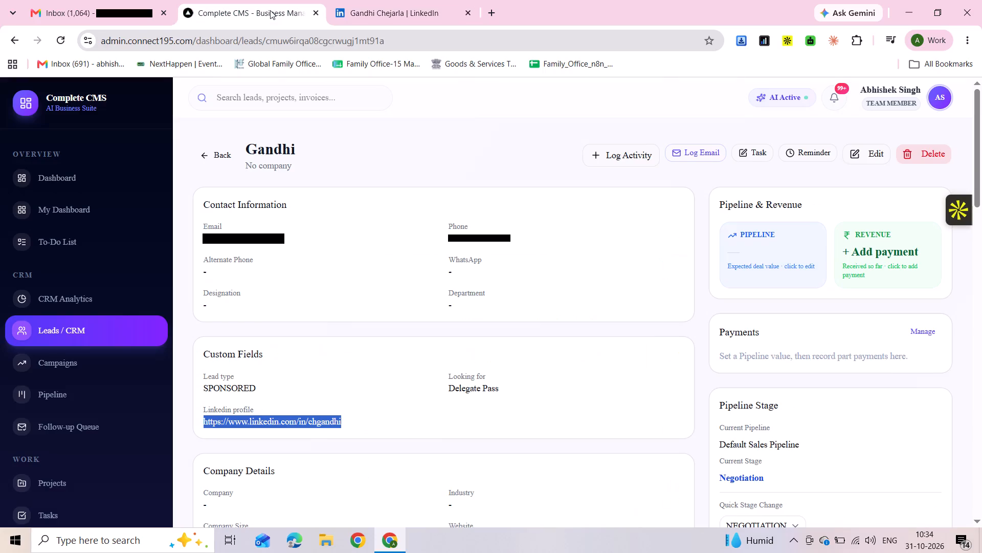
pyautogui.scroll(-1, 359, 329)
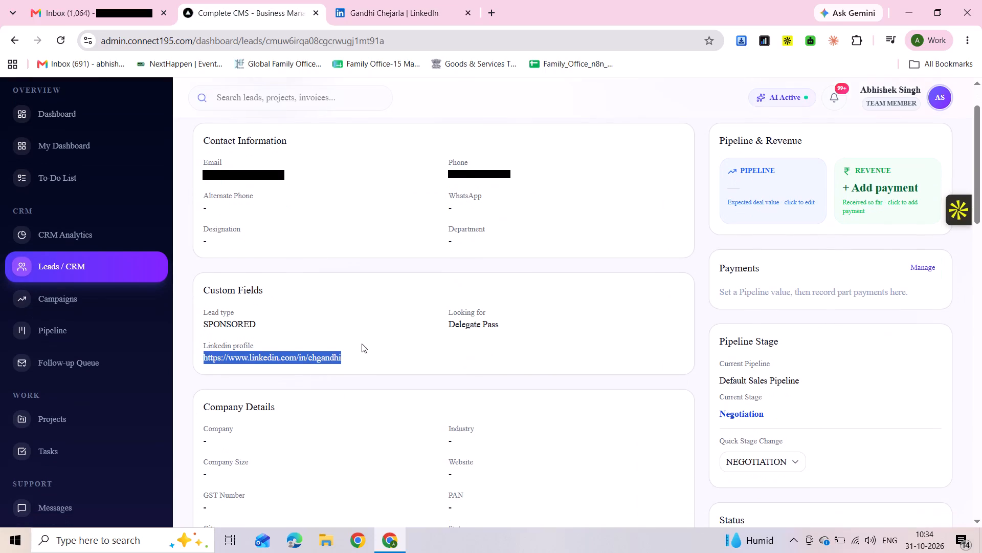
pyautogui.click(368, 347)
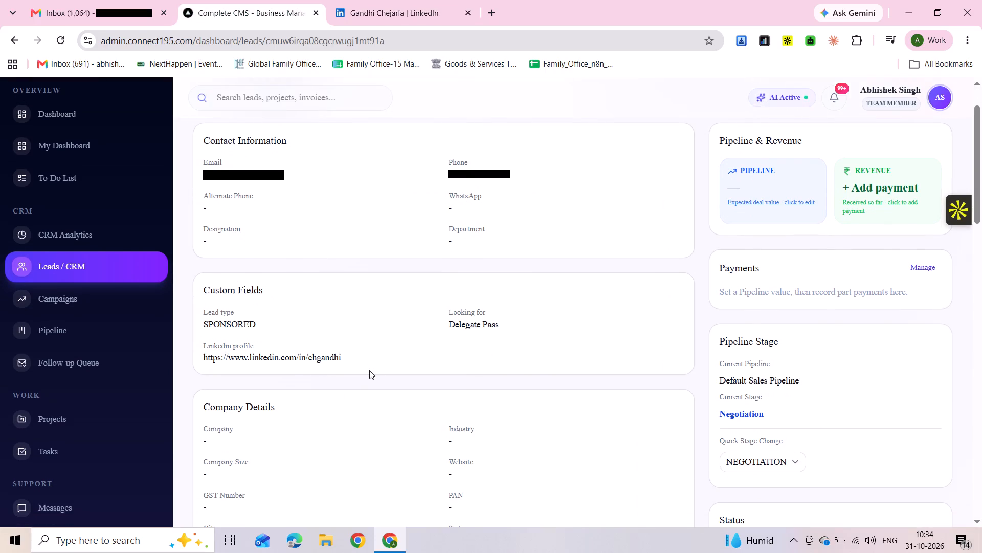
pyautogui.scroll(-6, 369, 370)
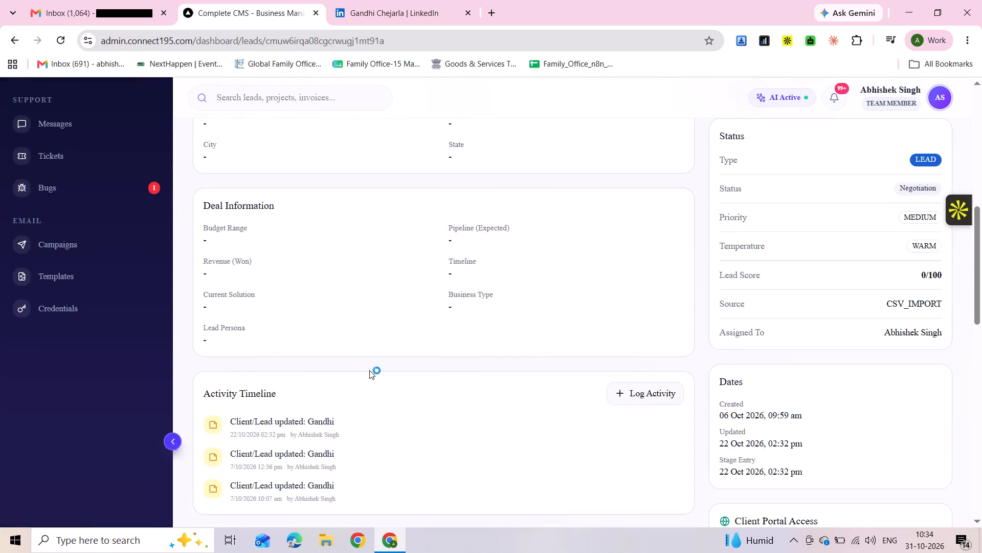
pyautogui.scroll(-4, 369, 370)
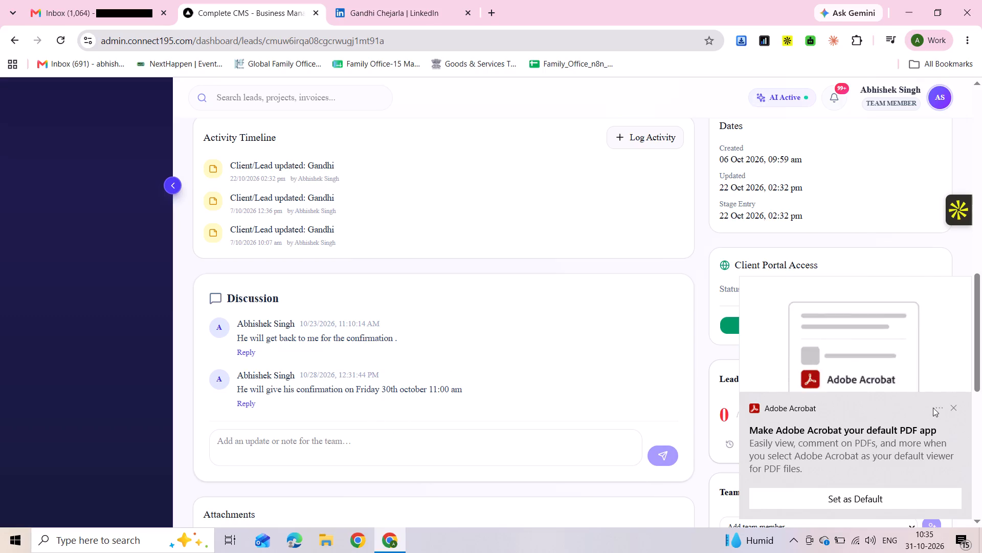
pyautogui.click(954, 408)
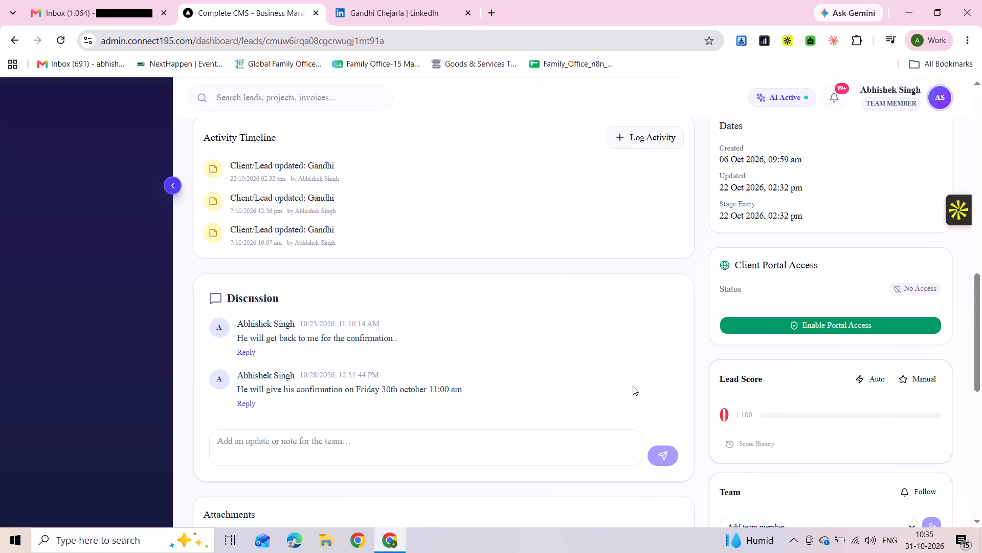
pyautogui.scroll(-1, 633, 386)
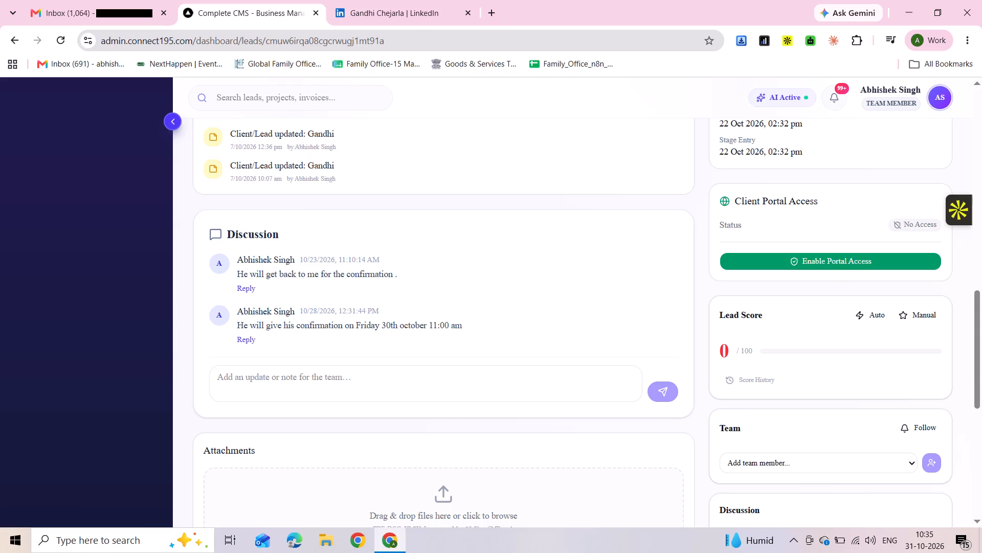
pyautogui.scroll(1, 633, 386)
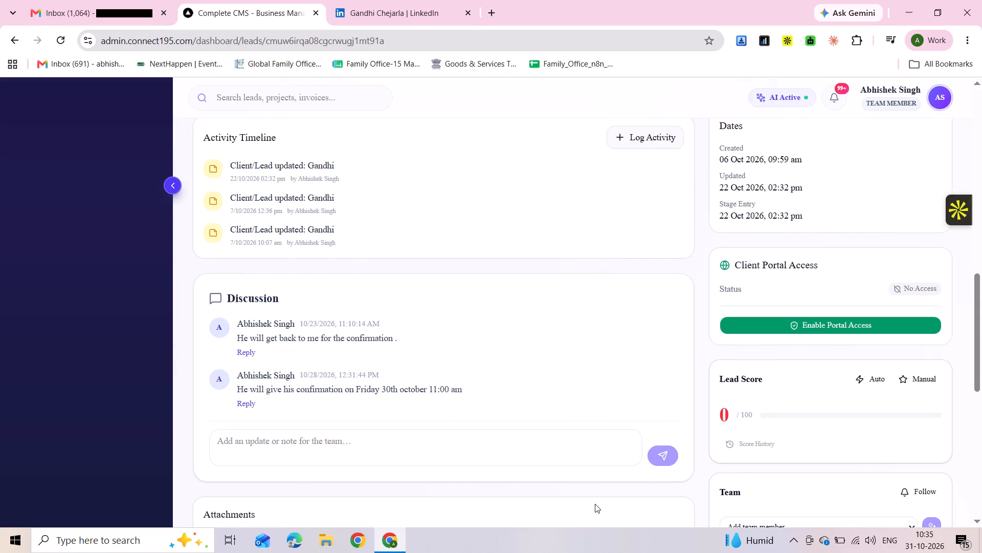
pyautogui.scroll(1, 763, 431)
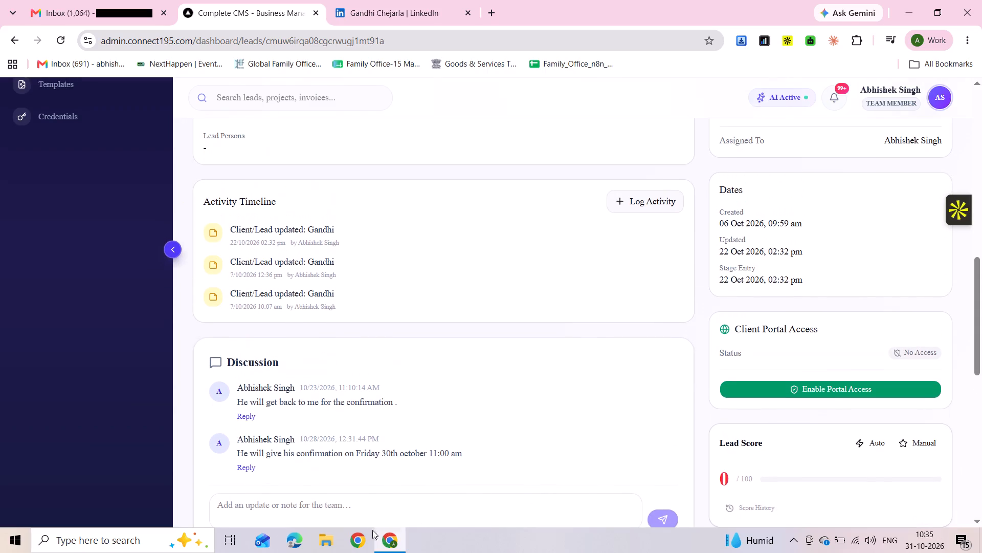
# Post the discussion note "He will get back to me on Monday" on Gandhi's lead record.
pyautogui.doubleClick(324, 502)
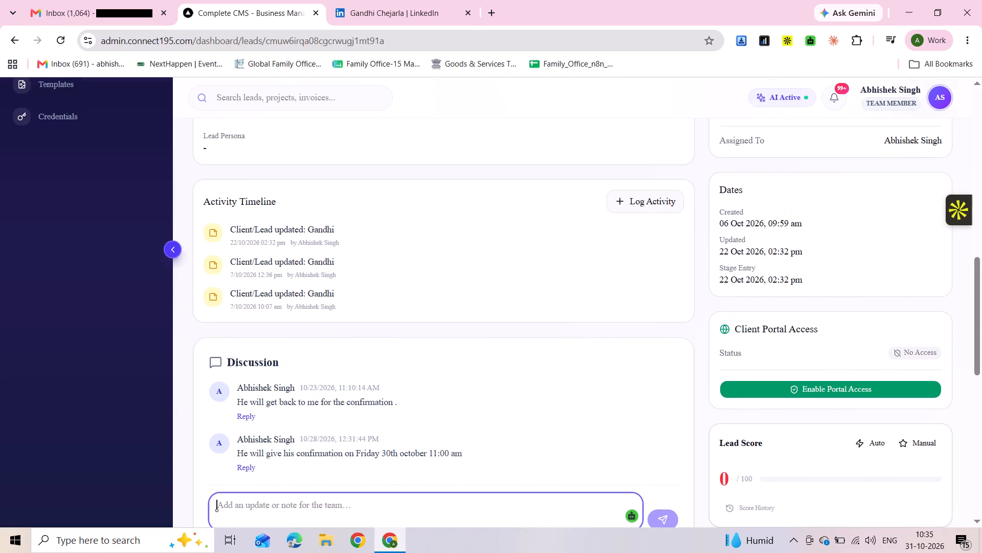
pyautogui.write('He w')
pyautogui.press('i')
pyautogui.write('ll ge')
pyautogui.write('t')
pyautogui.press('space')
pyautogui.write('back to me on Monday')
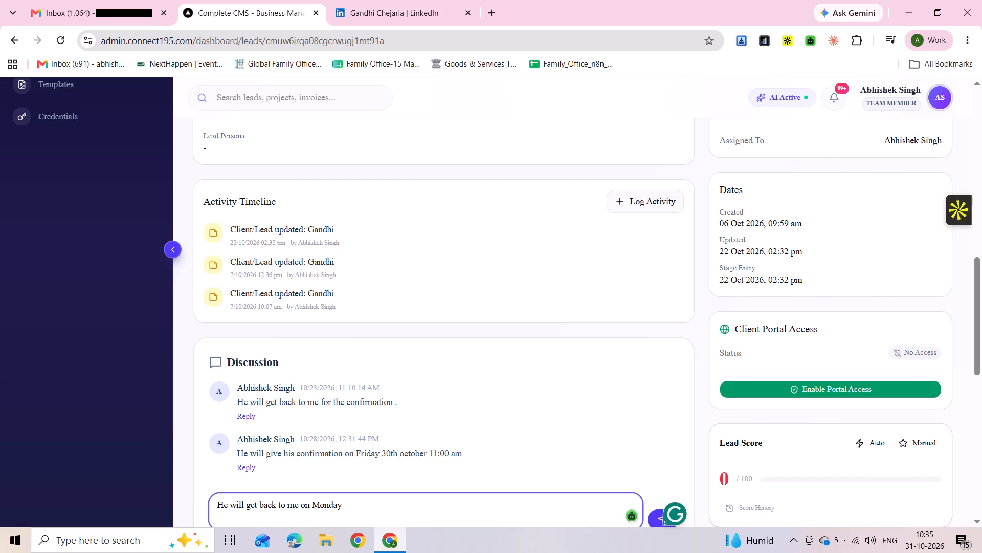
pyautogui.scroll(-3, 963, 26)
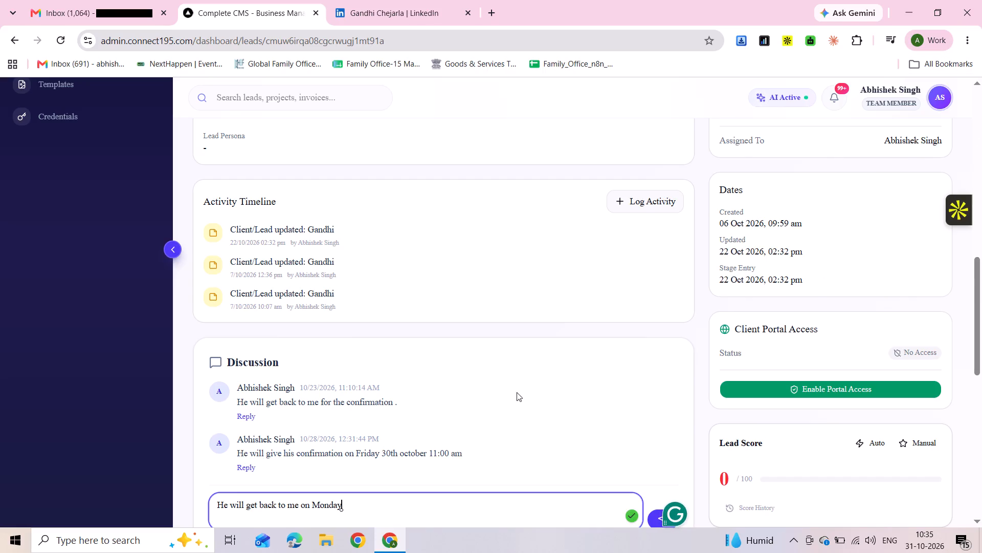
pyautogui.scroll(-3, 519, 393)
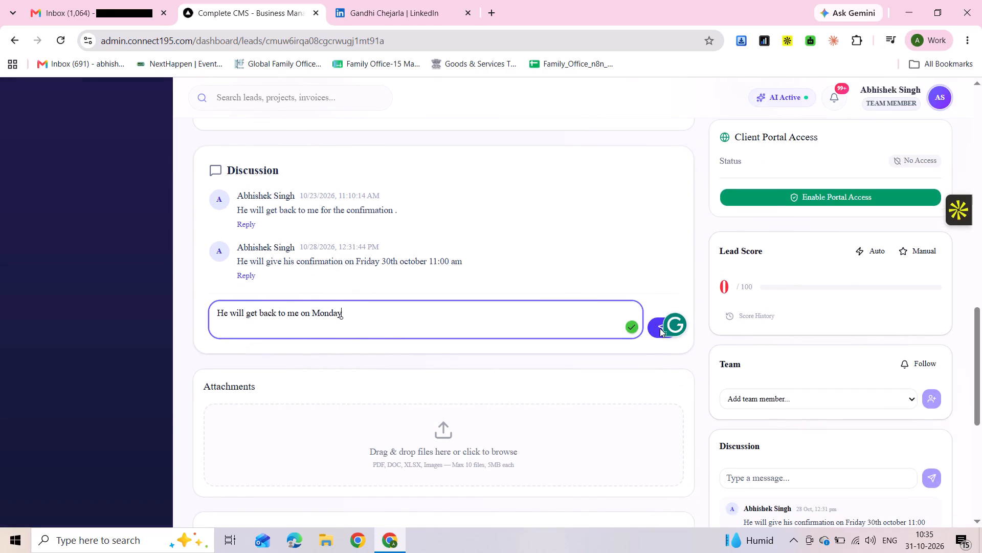
pyautogui.click(660, 328)
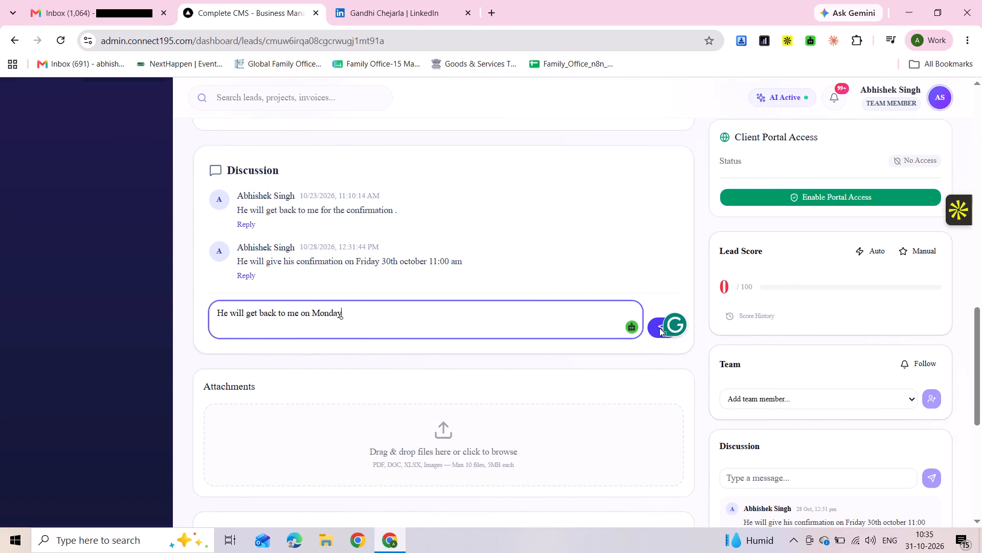
pyautogui.click(657, 327)
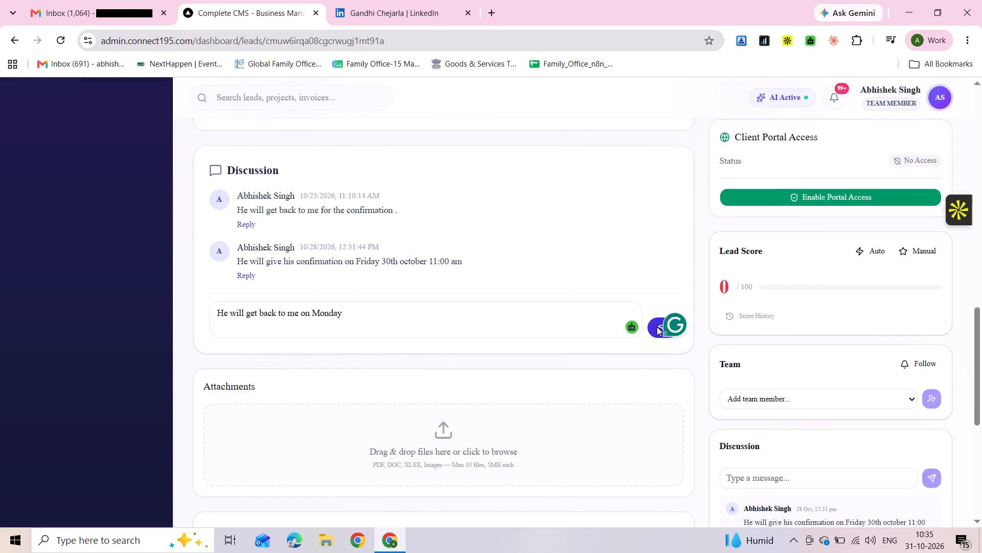
# Return to the campaign's filtered lead list and move Gandhi out of the Negotiation status.
pyautogui.scroll(19, 452, 264)
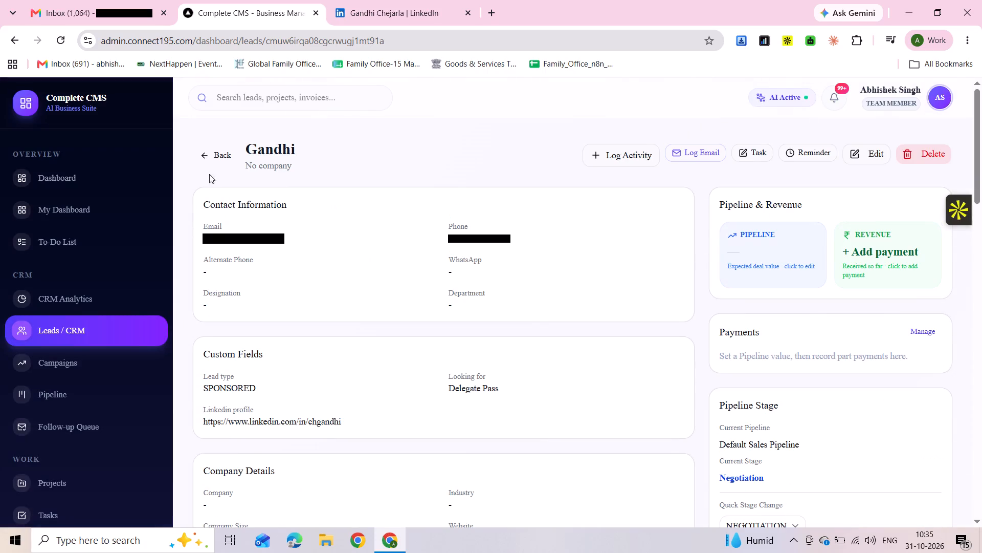
pyautogui.click(207, 153)
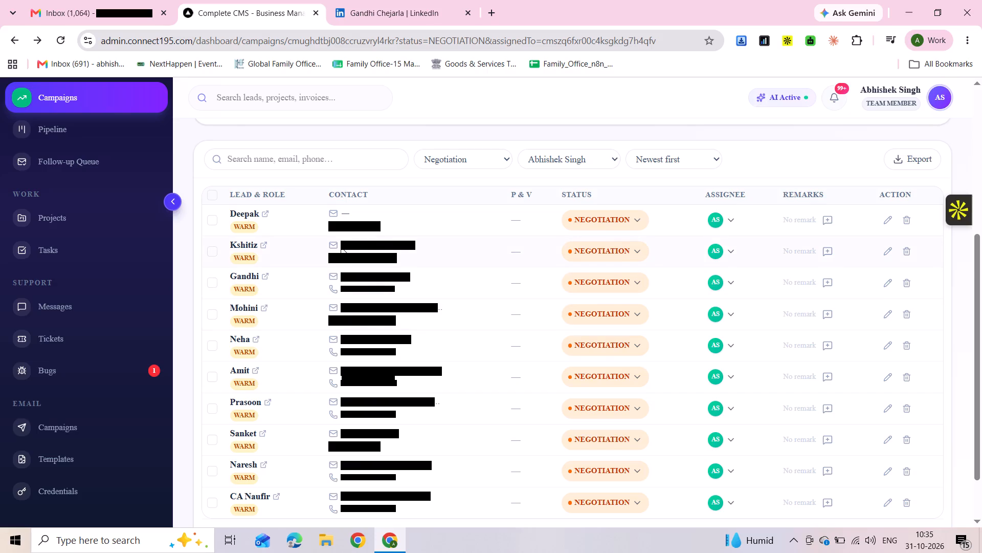
pyautogui.scroll(-1, 328, 231)
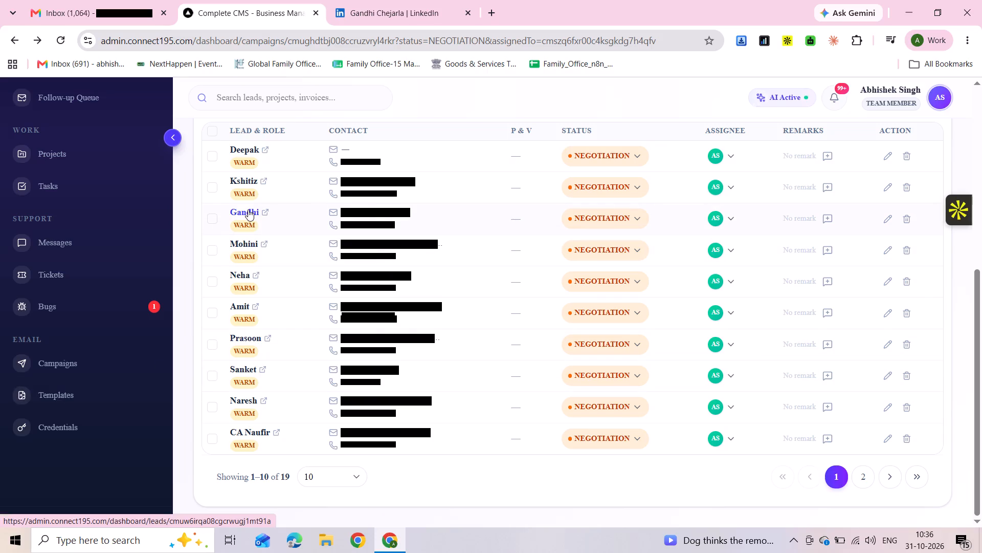
pyautogui.click(596, 217)
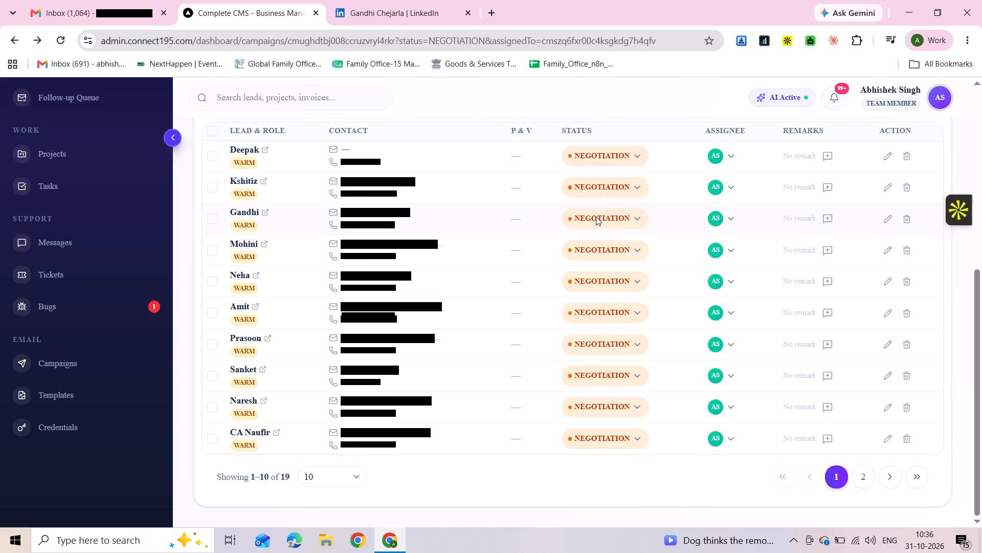
pyautogui.click(603, 179)
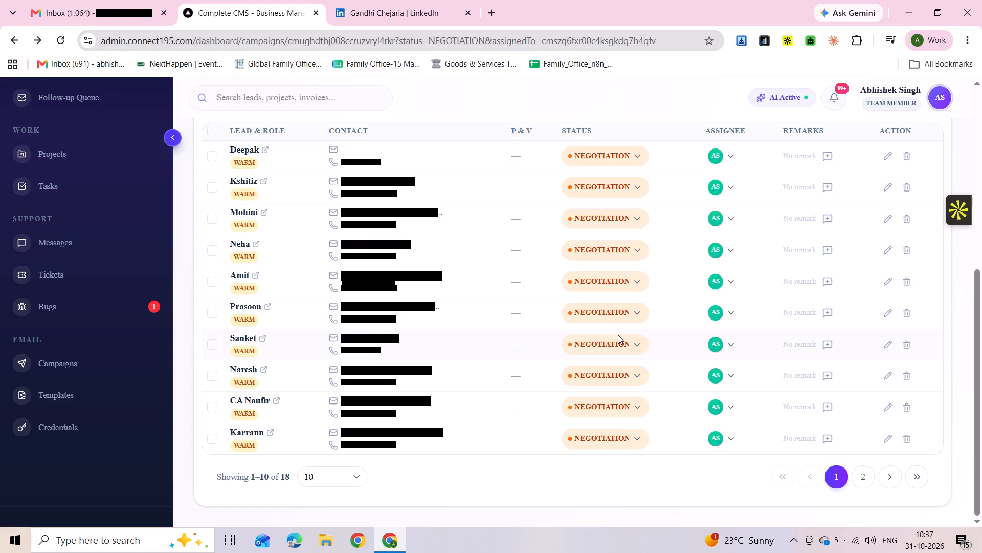
# Open Neha's lead record and examine the contact information, custom fields, activity timeline and discussion notes.
pyautogui.click(241, 246)
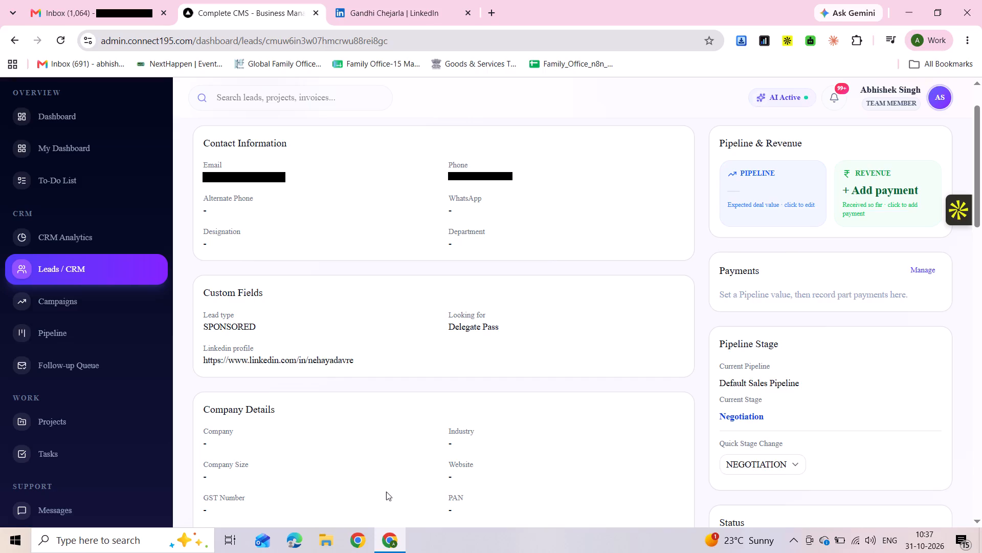
pyautogui.scroll(4, 386, 489)
pyautogui.scroll(-10, 461, 342)
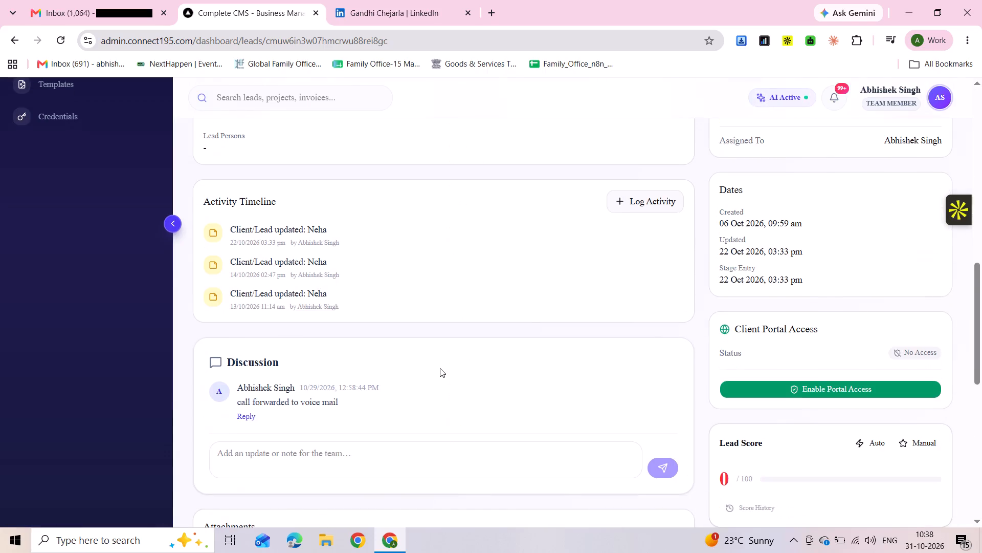
pyautogui.scroll(3, 440, 368)
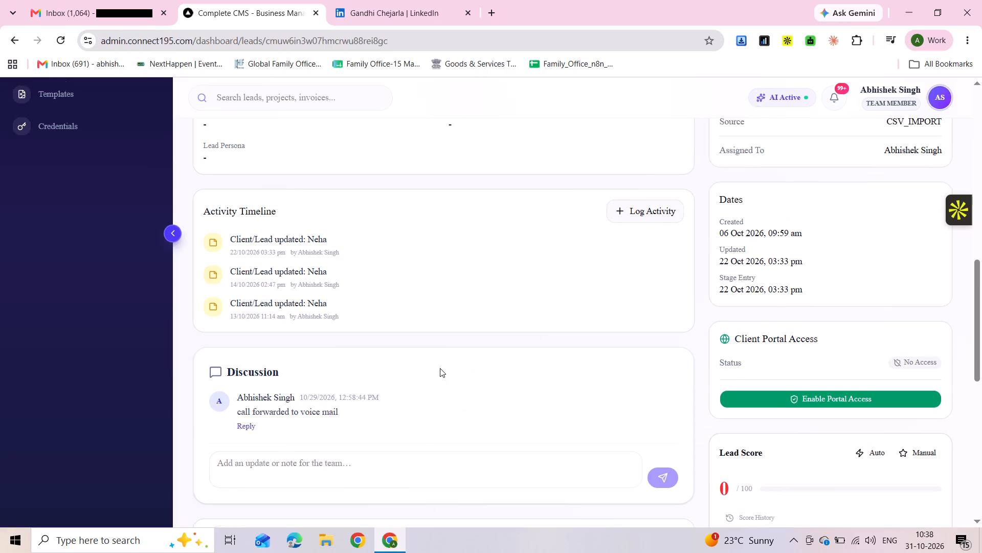
pyautogui.scroll(8, 440, 368)
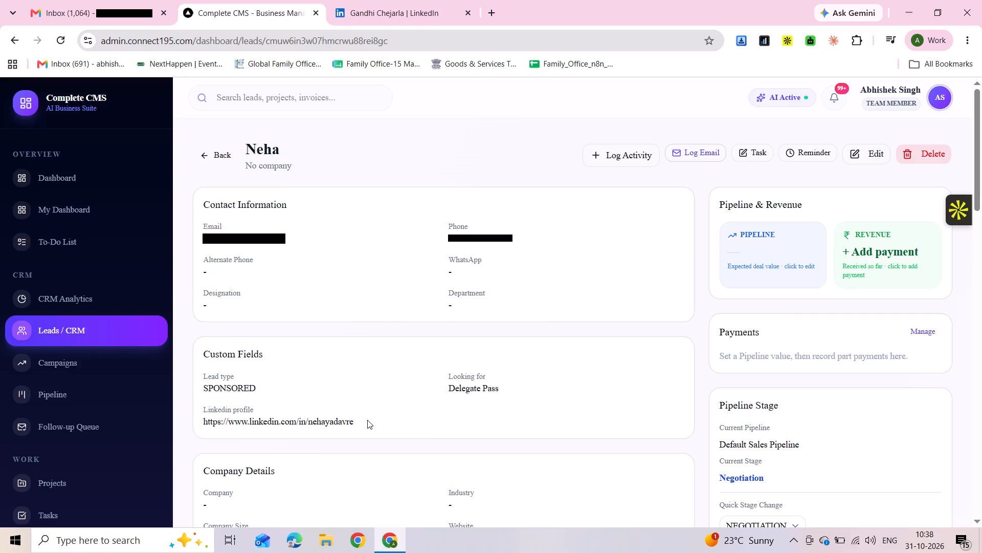
# Copy Neha's LinkedIn profile link and load it in the open LinkedIn tab to view the headline and location.
pyautogui.moveTo(365, 419); pyautogui.dragTo(199, 430)
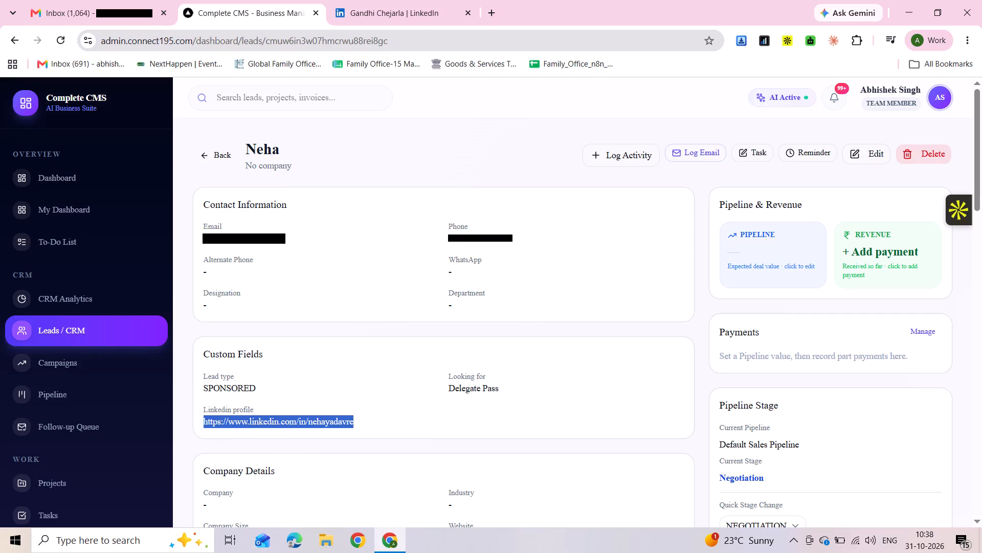
pyautogui.rightClick(220, 423)
pyautogui.rightClick(220, 423)
pyautogui.click(263, 226)
pyautogui.click(410, 1)
pyautogui.click(260, 36)
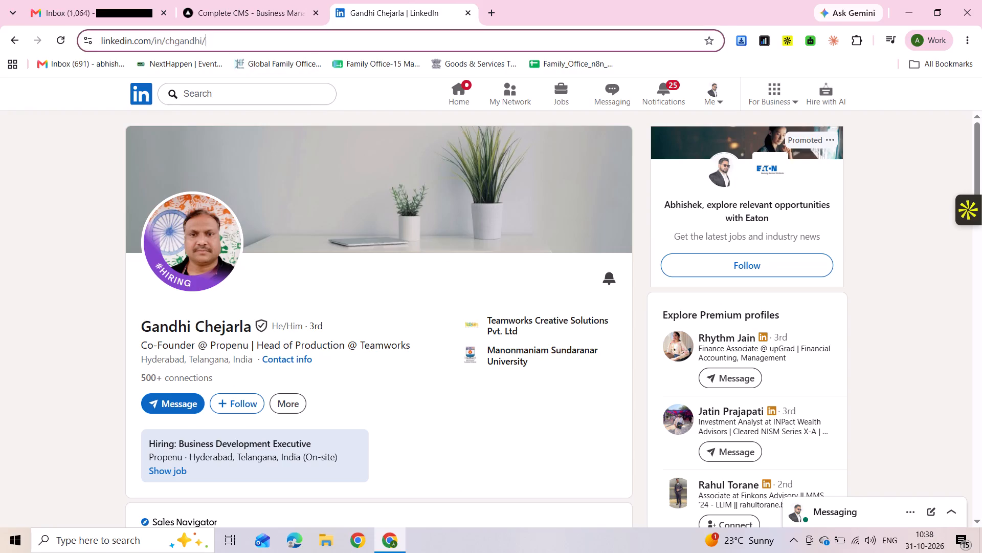
pyautogui.hotkey('ctrl', 'v')
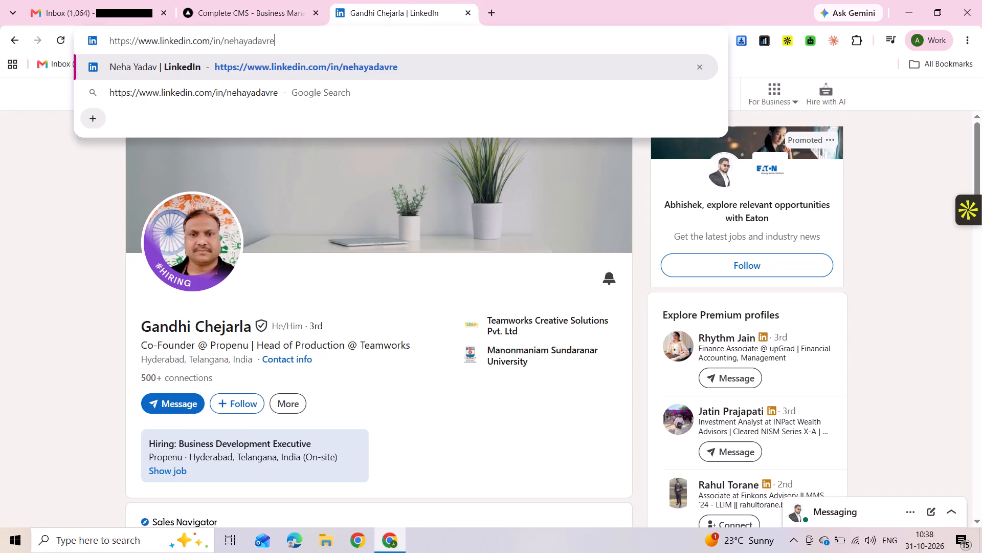
pyautogui.press('Return')
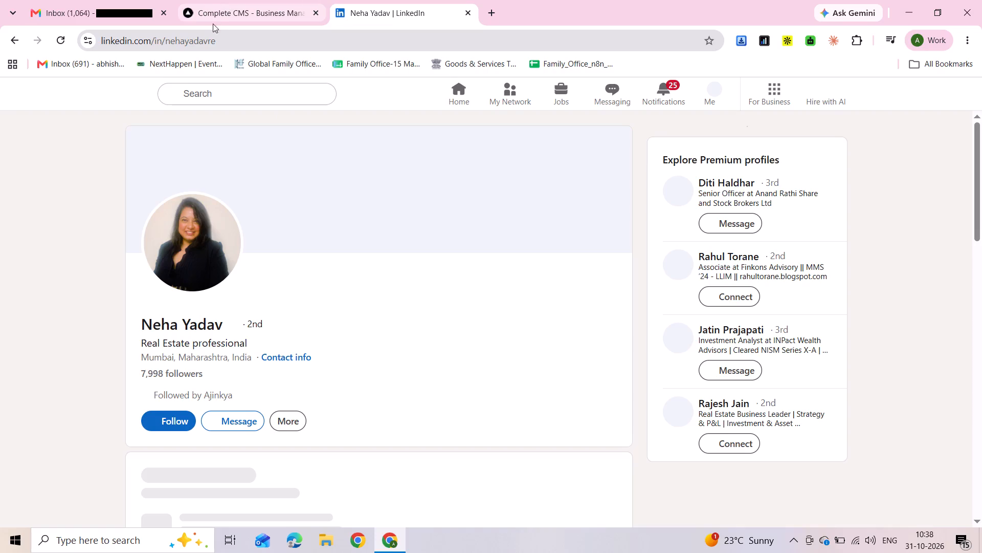
# Switch back to Neha's CRM lead record and check the available pipeline stages without changing the stage.
pyautogui.click(227, 12)
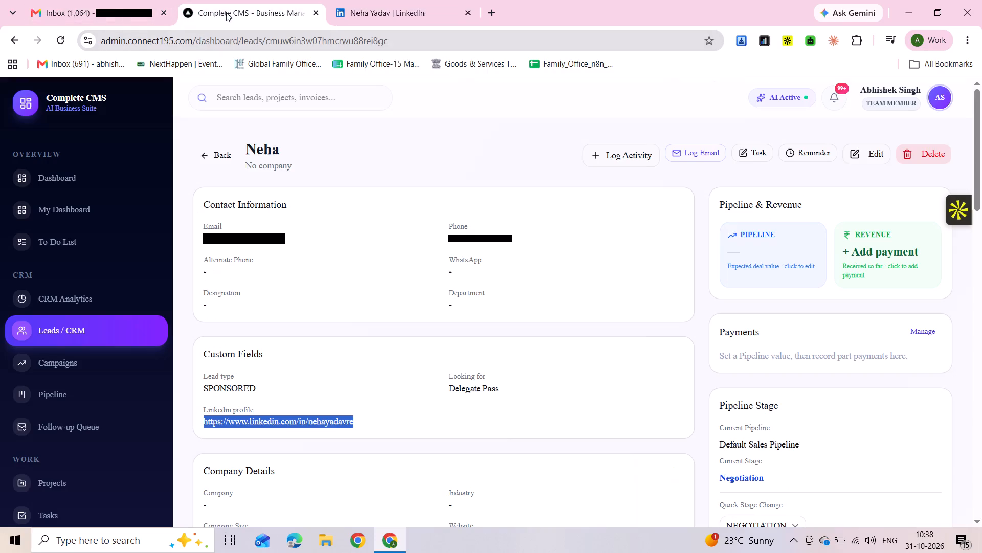
pyautogui.scroll(-3, 548, 296)
pyautogui.click(775, 331)
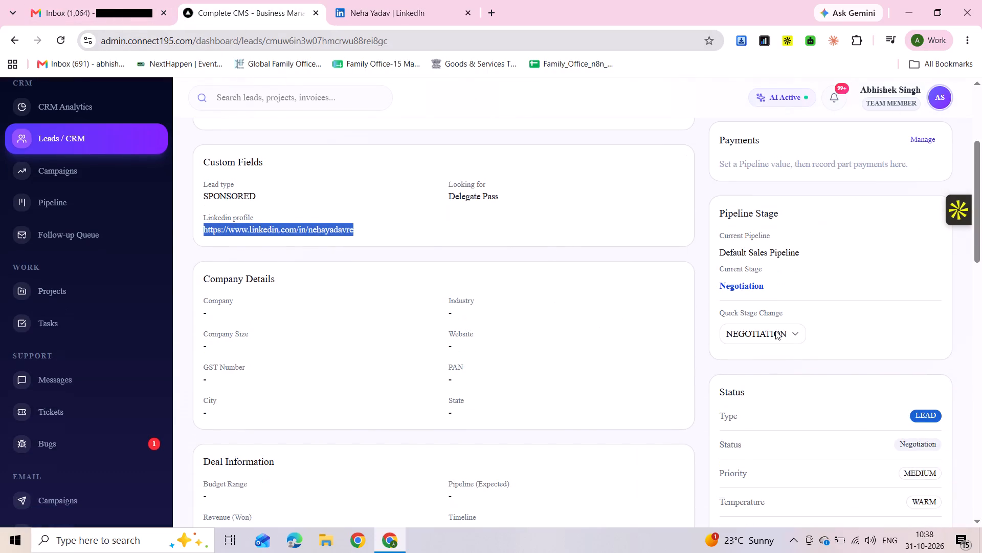
pyautogui.click(604, 318)
pyautogui.scroll(3, 598, 316)
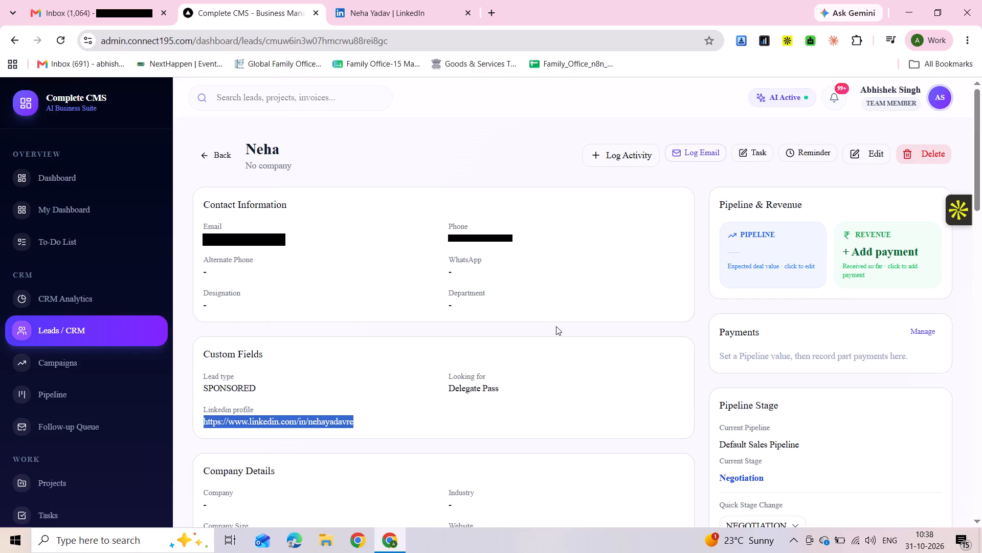
pyautogui.click(559, 306)
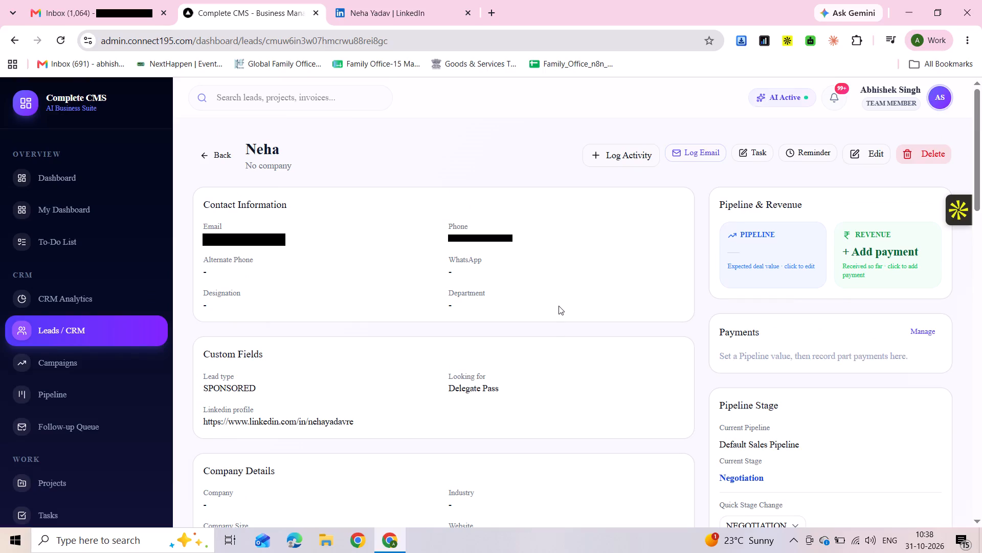
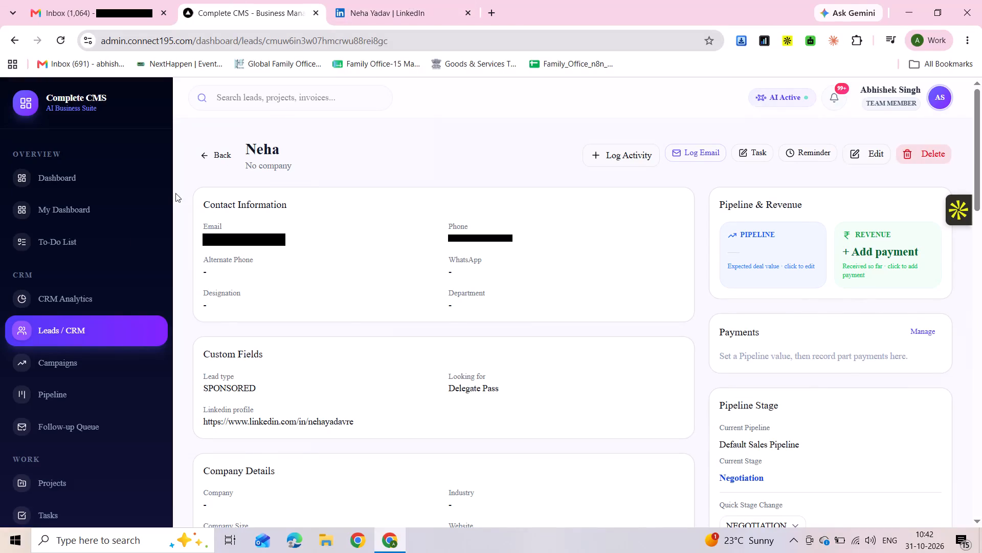
# Return to the Negotiation lead list, open Amit's lead record and examine its details, deal information and activity timeline.
pyautogui.click(204, 154)
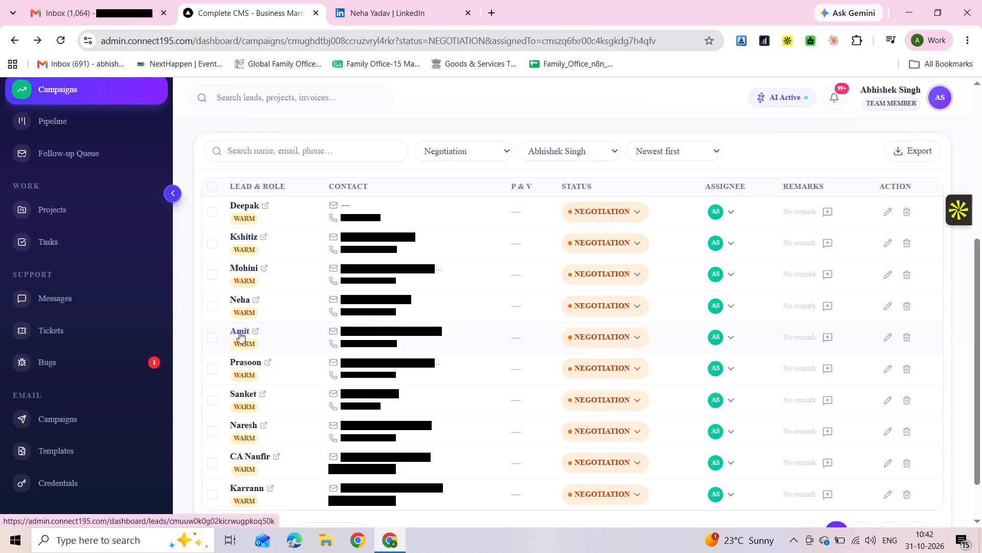
pyautogui.click(240, 332)
pyautogui.scroll(-5, 373, 334)
pyautogui.scroll(1, 371, 350)
pyautogui.scroll(-4, 368, 364)
pyautogui.scroll(1, 368, 364)
pyautogui.scroll(-4, 368, 364)
pyautogui.scroll(8, 367, 364)
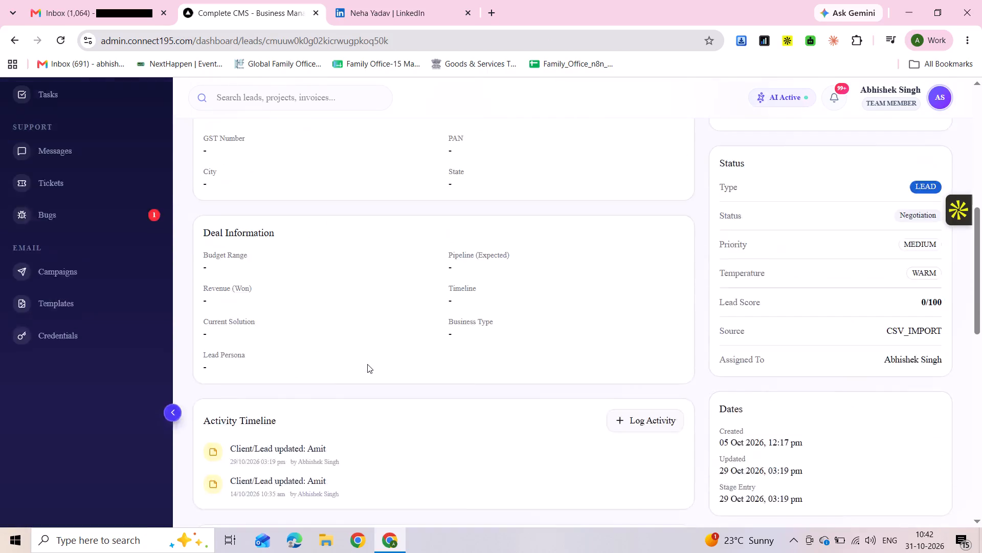
# Copy the phone number from the contact information in Amit's lead record.
pyautogui.scroll(4, 367, 364)
pyautogui.moveTo(515, 236); pyautogui.dragTo(470, 242)
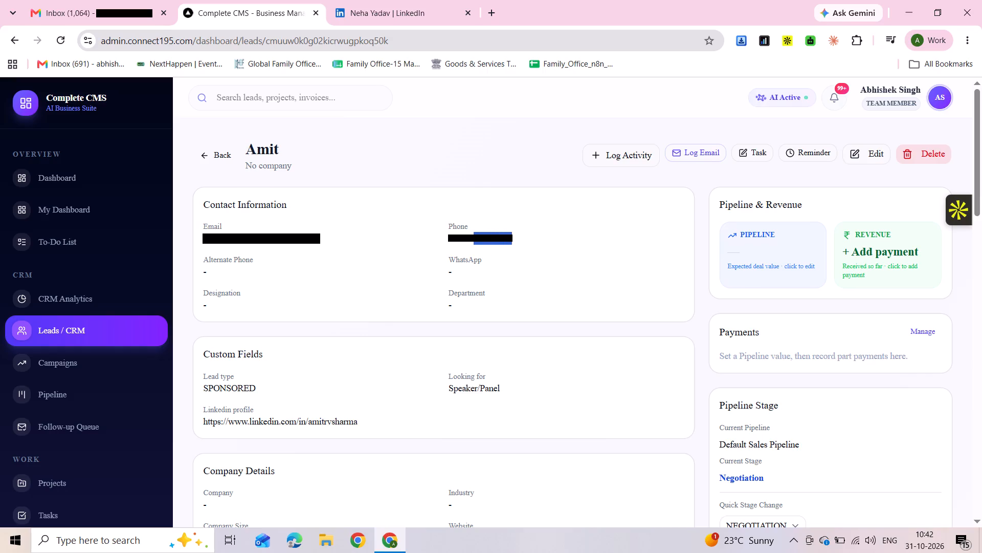
pyautogui.moveTo(470, 242); pyautogui.dragTo(463, 244)
pyautogui.rightClick(474, 242)
pyautogui.click(487, 251)
# Open a new browser tab and look up WhatsApp from the address bar.
pyautogui.click(495, 12)
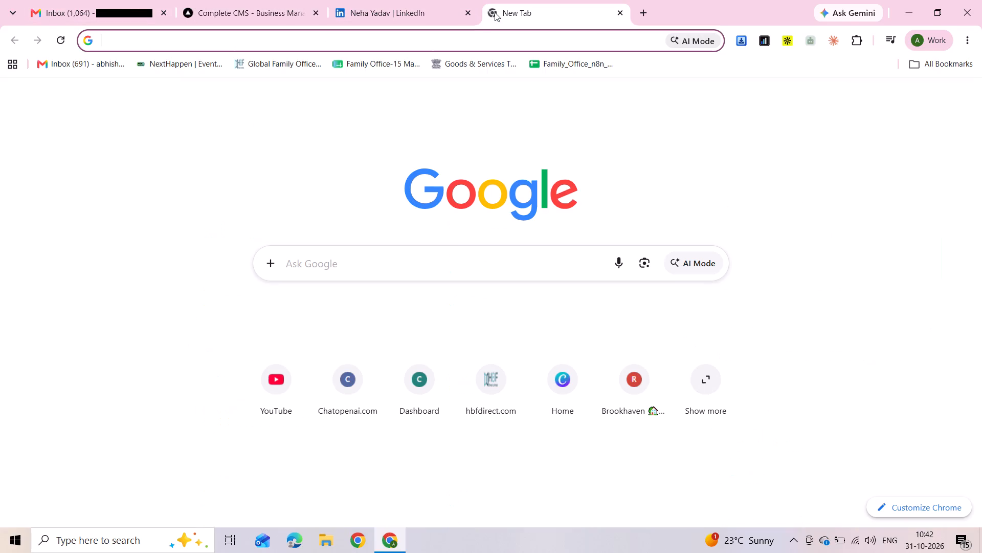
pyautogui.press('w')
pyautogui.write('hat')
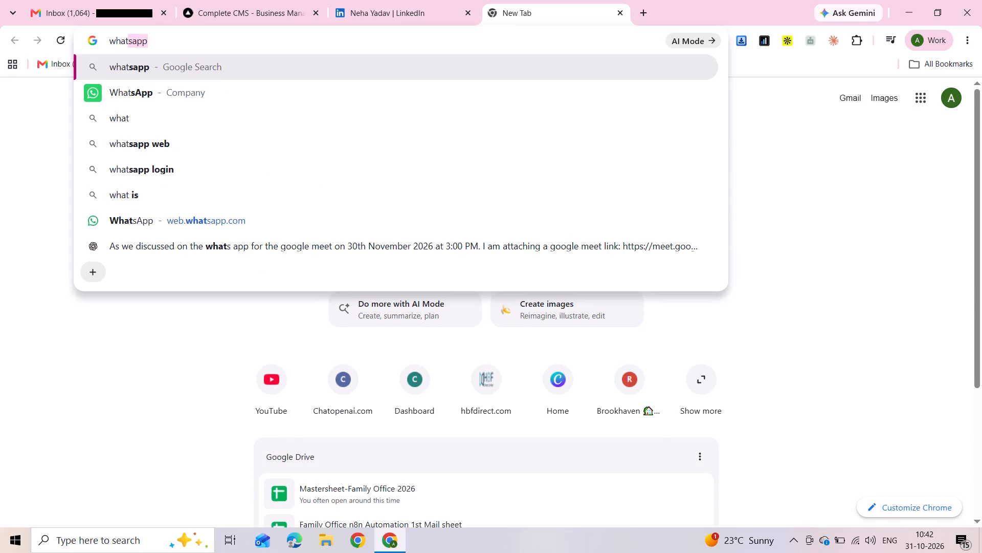
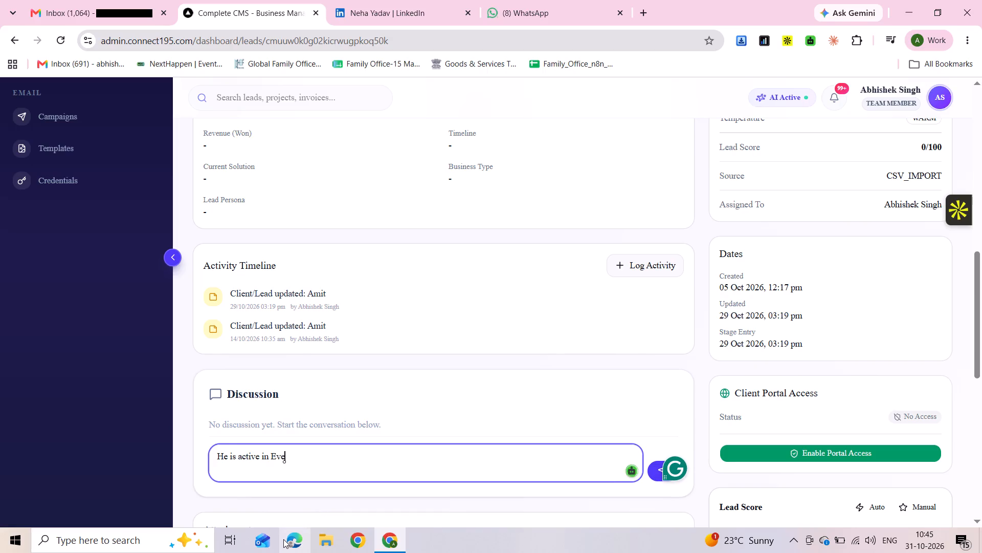
# Continue the discussion note on Amit's lead record so that it reads "He is active in Event".
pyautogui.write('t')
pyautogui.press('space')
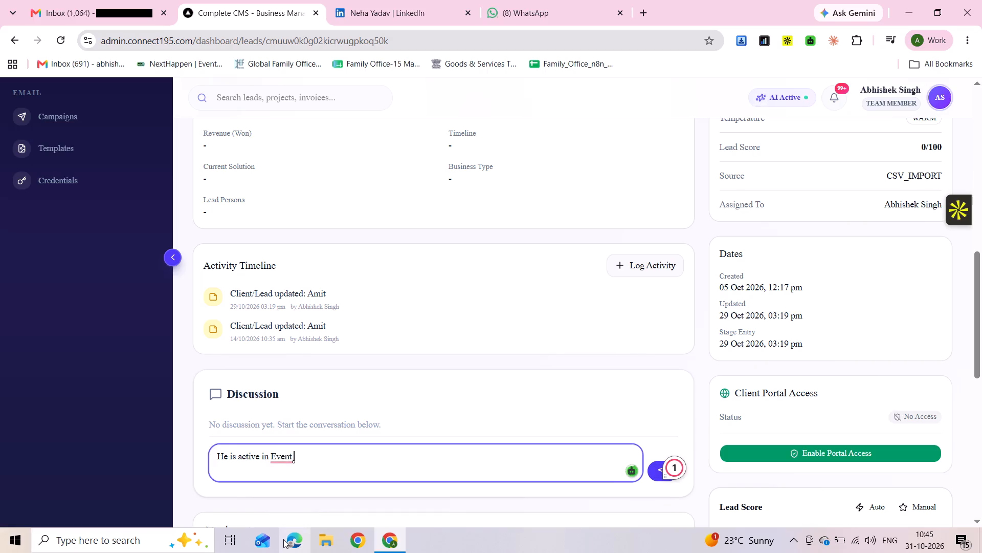
# Continue the discussion note draft on Amit's lead record after "He is active in Event" with "and get a confirmation in the starting".
pyautogui.write('and')
pyautogui.press('space')
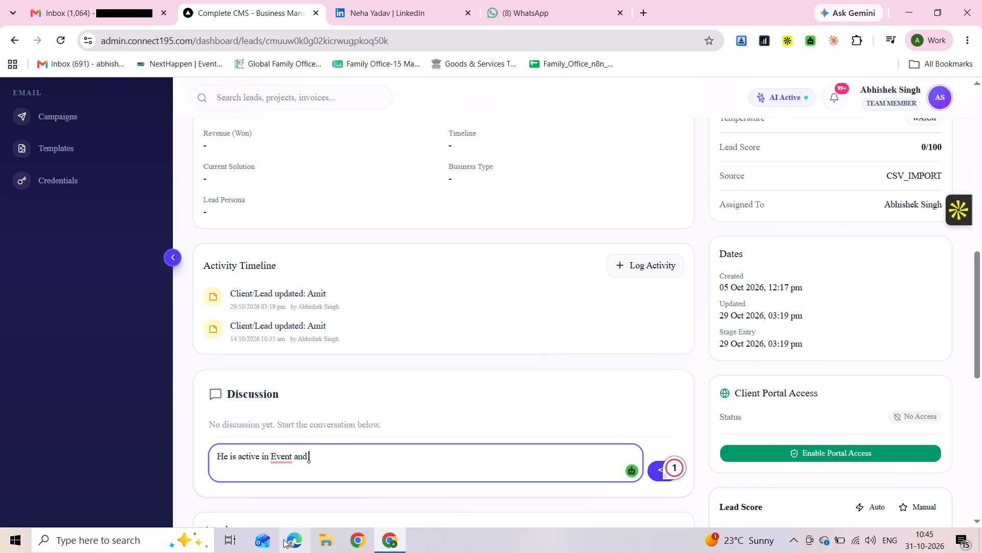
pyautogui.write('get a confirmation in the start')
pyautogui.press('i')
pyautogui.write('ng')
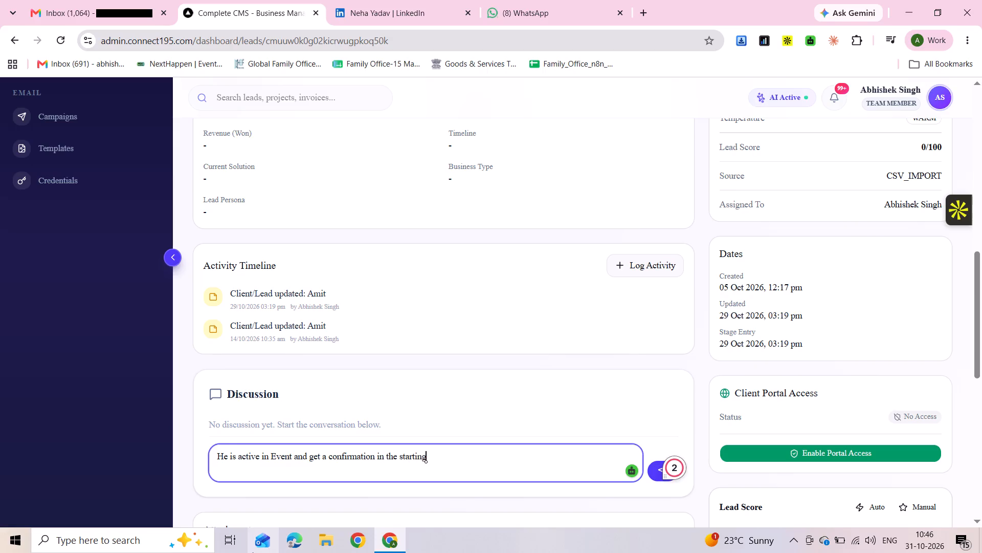
# Complete the discussion note on Amit's lead record with "of November" and post it.
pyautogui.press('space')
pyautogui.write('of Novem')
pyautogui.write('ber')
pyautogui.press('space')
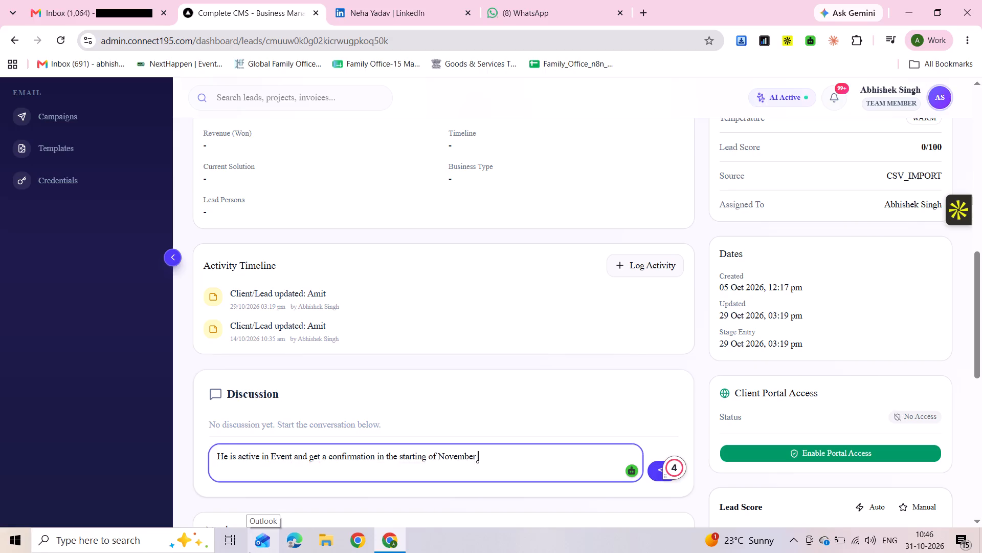
pyautogui.click(654, 465)
# Return to the campaign's Negotiation leads list and open Prasoon's lead record.
pyautogui.scroll(6, 573, 432)
pyautogui.scroll(5, 516, 162)
pyautogui.scroll(3, 318, 162)
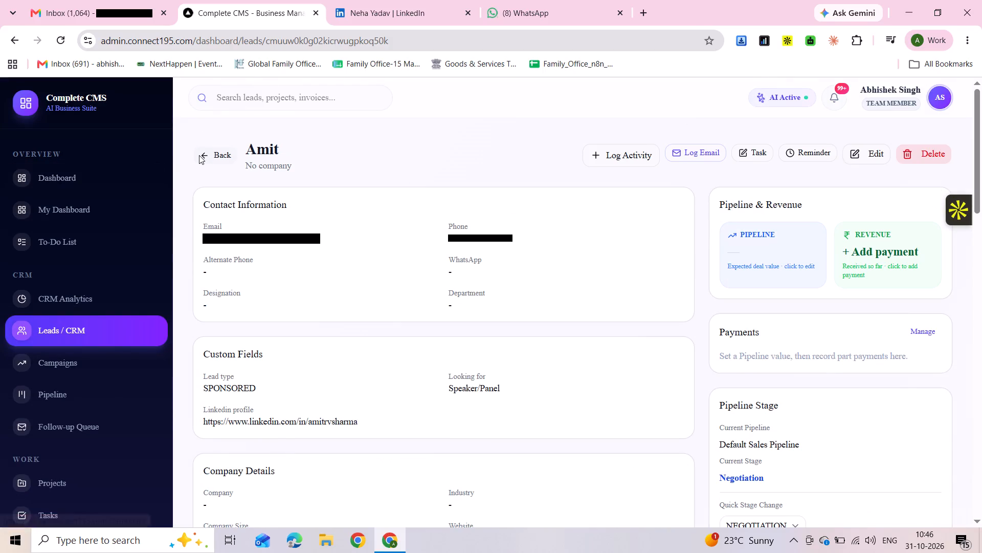
pyautogui.click(199, 155)
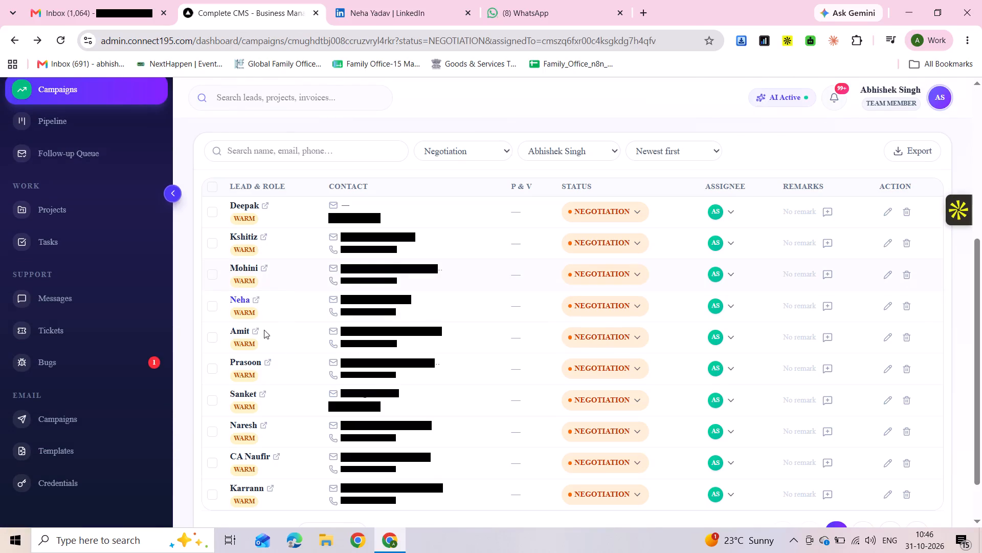
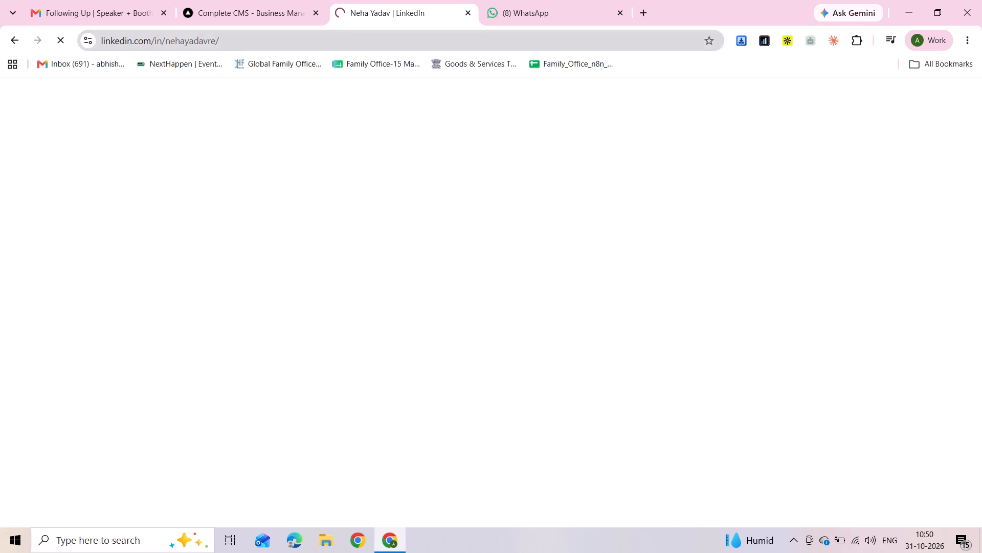
# Open Prasoon's LinkedIn profile from the copied profile link and examine his current role and background.
pyautogui.hotkey('ctrl', 'v')
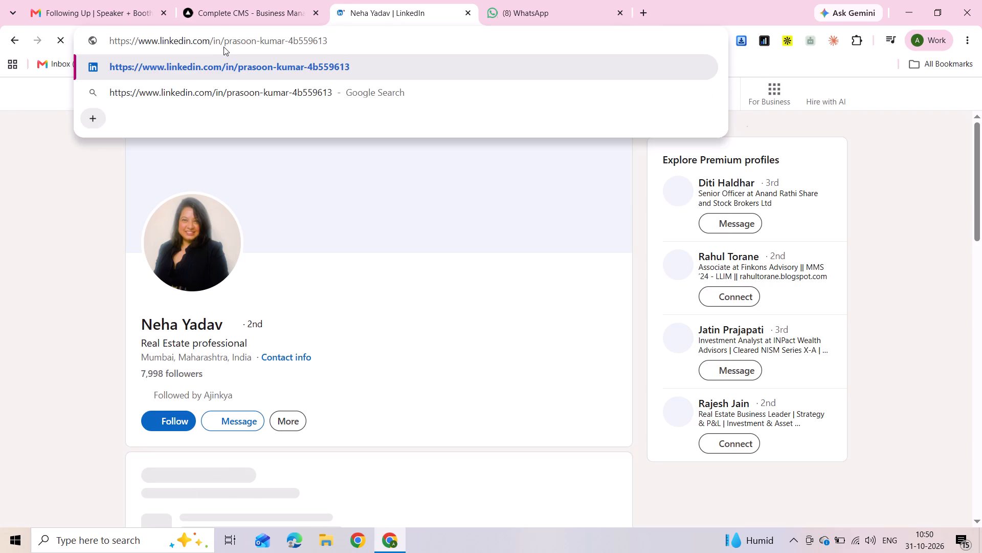
pyautogui.press('Return')
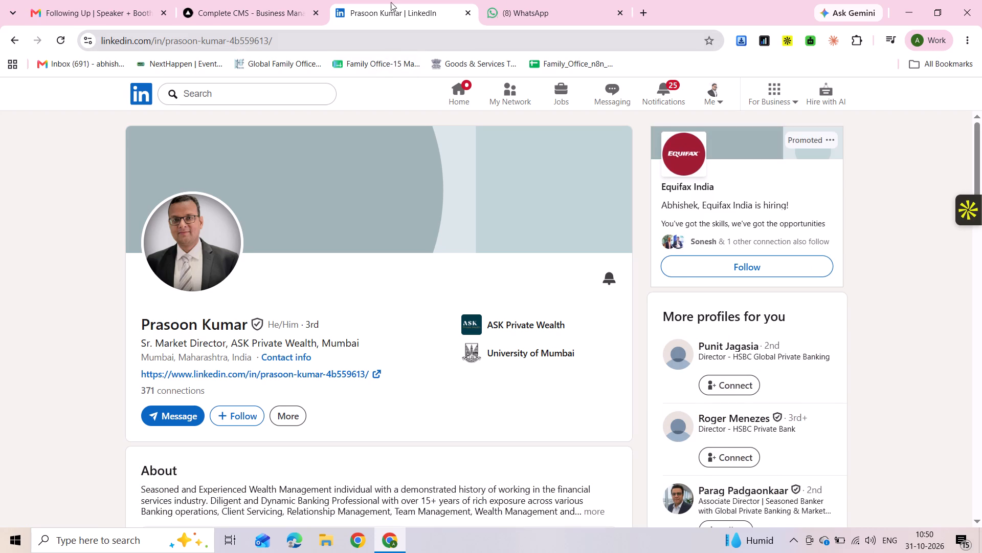
pyautogui.scroll(-3, 293, 358)
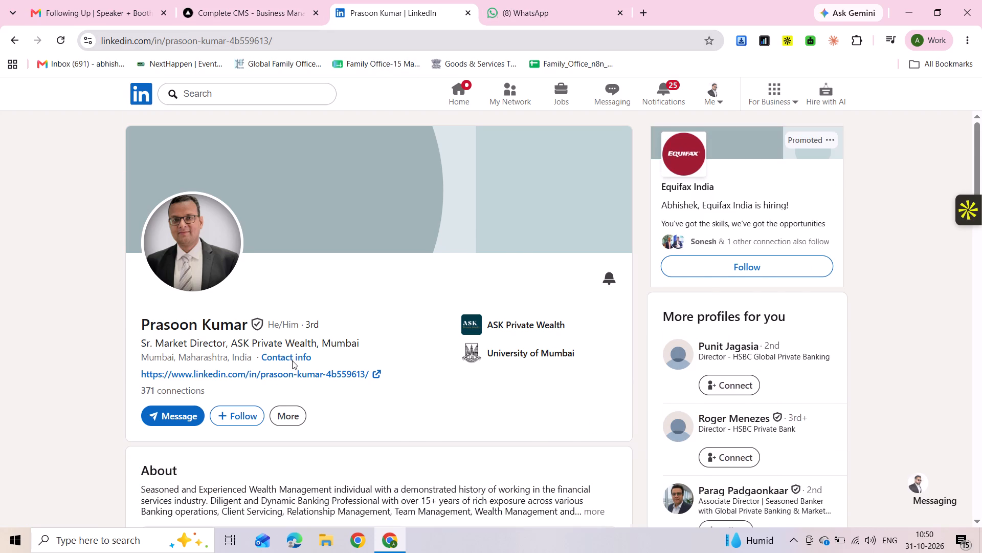
pyautogui.scroll(-2, 292, 360)
pyautogui.scroll(1, 292, 360)
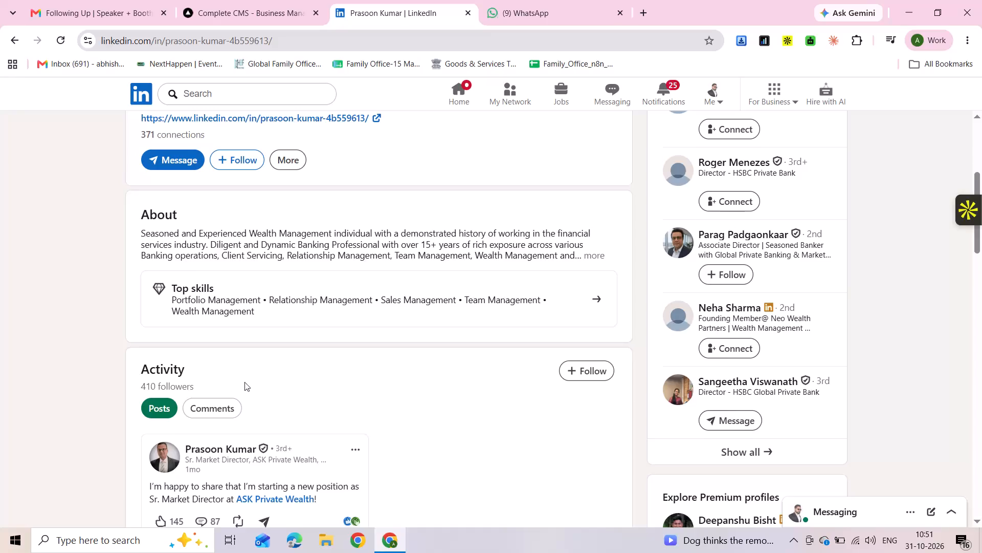
# Check Prasoon's LinkedIn headline and location against his CRM lead record, and return to the lead record.
pyautogui.scroll(9, 254, 380)
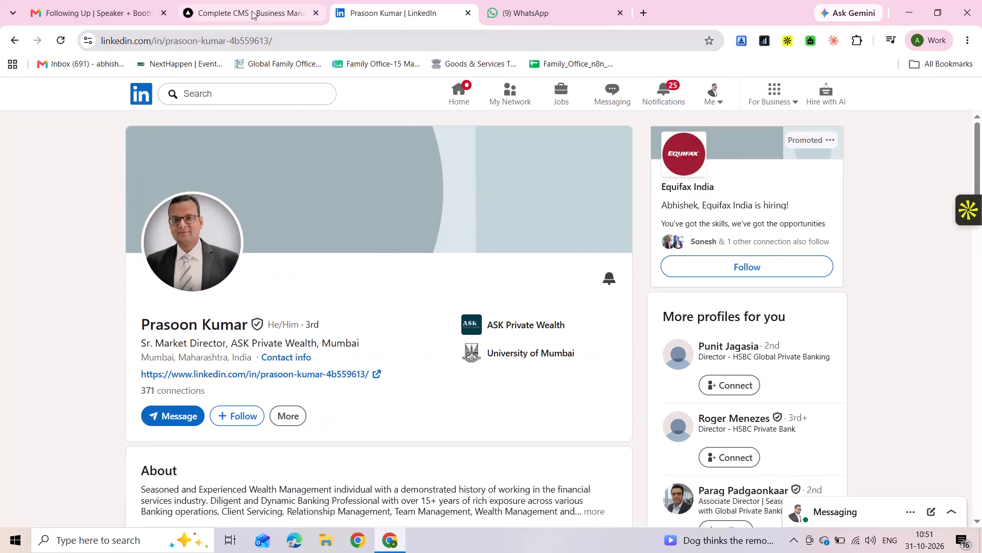
pyautogui.click(252, 11)
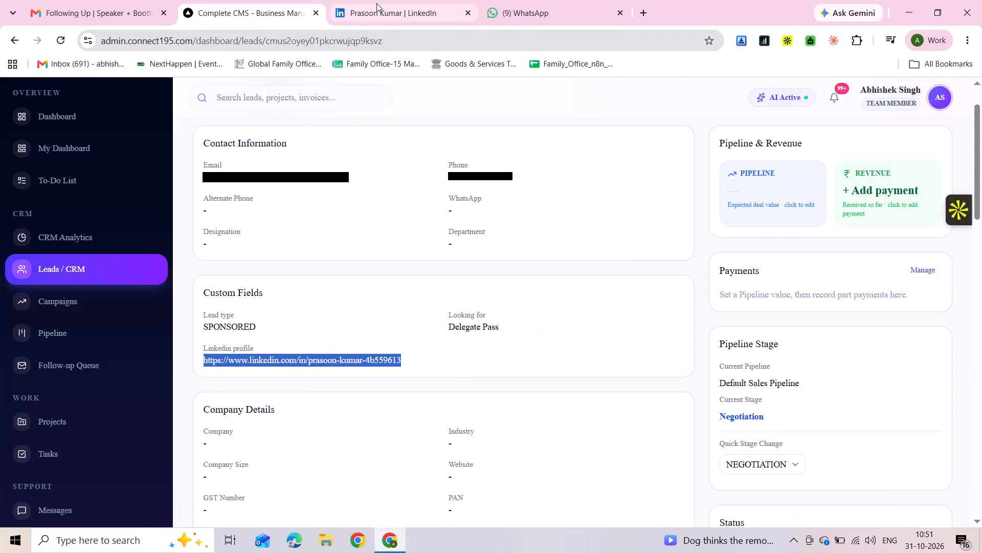
pyautogui.click(377, 3)
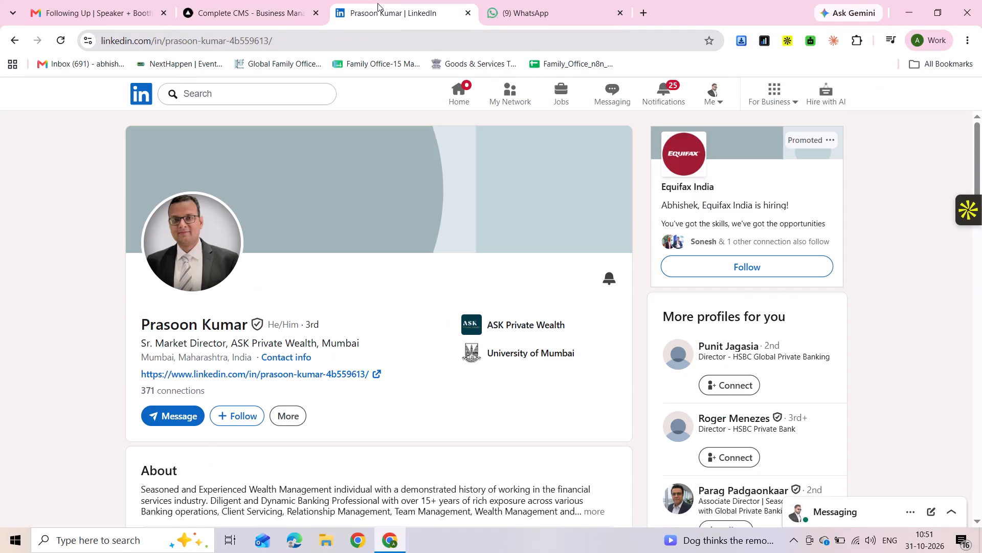
pyautogui.click(247, 10)
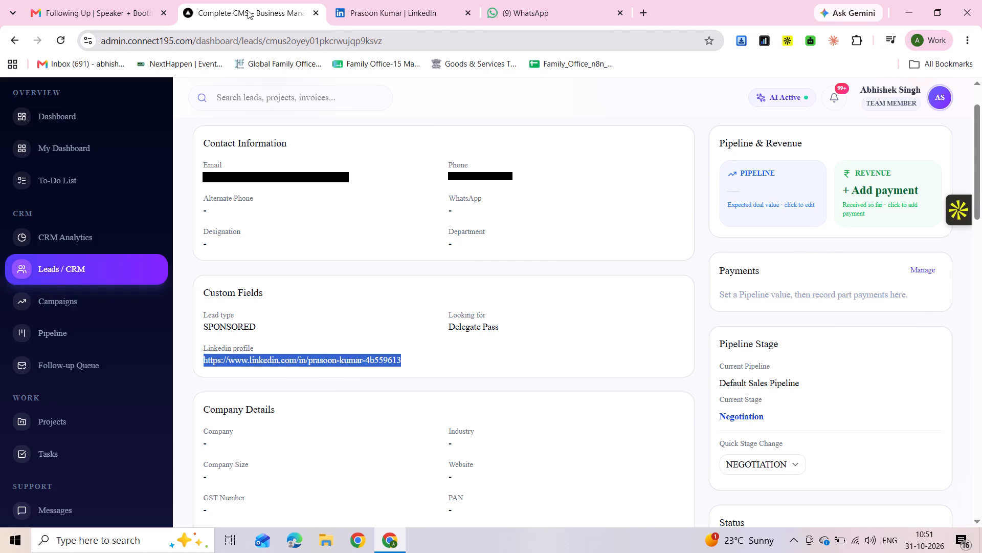
# Return to Prasoon's CRM lead record and read through the activity timeline and discussion notes.
pyautogui.scroll(-6, 340, 257)
pyautogui.scroll(-2, 377, 308)
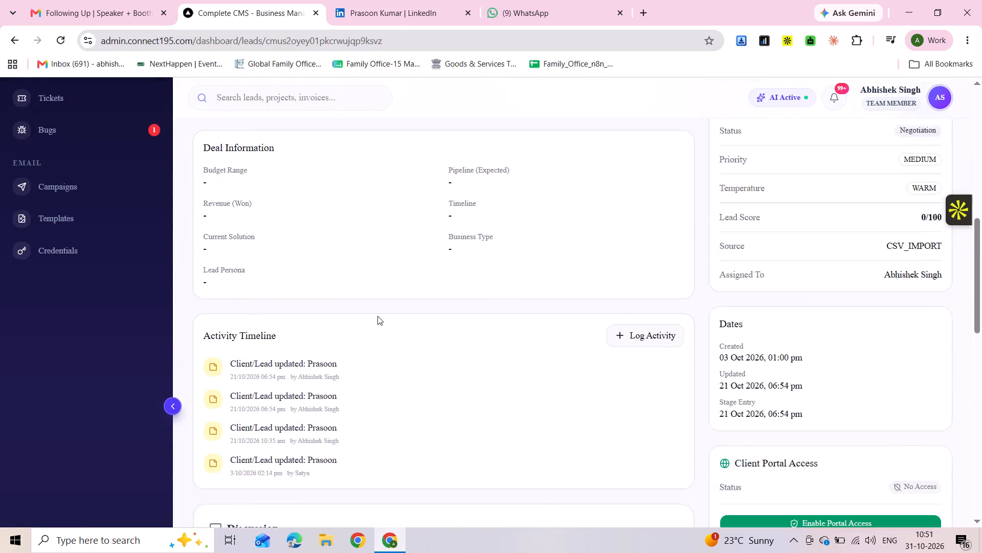
pyautogui.scroll(-3, 377, 316)
pyautogui.scroll(-2, 408, 357)
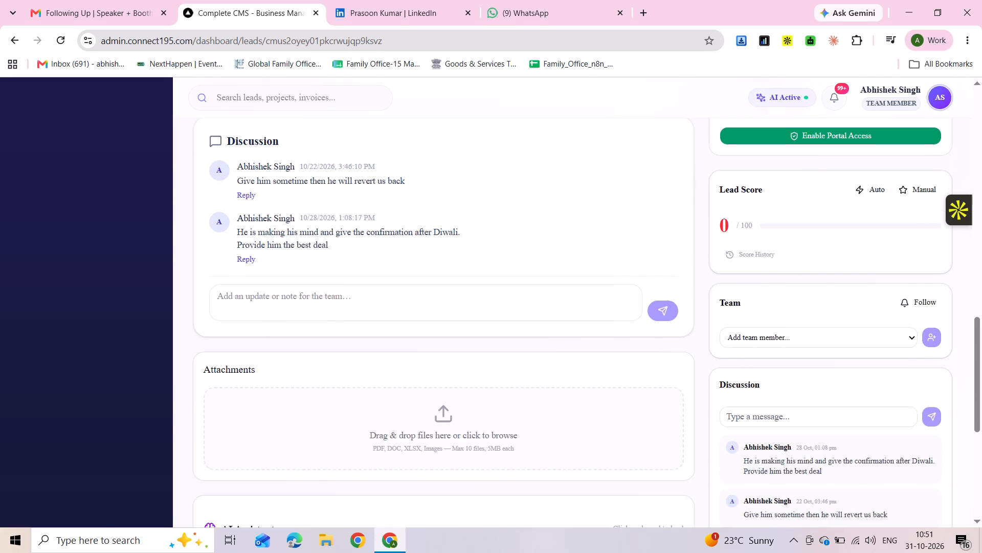
pyautogui.scroll(-8, 410, 364)
pyautogui.scroll(5, 410, 366)
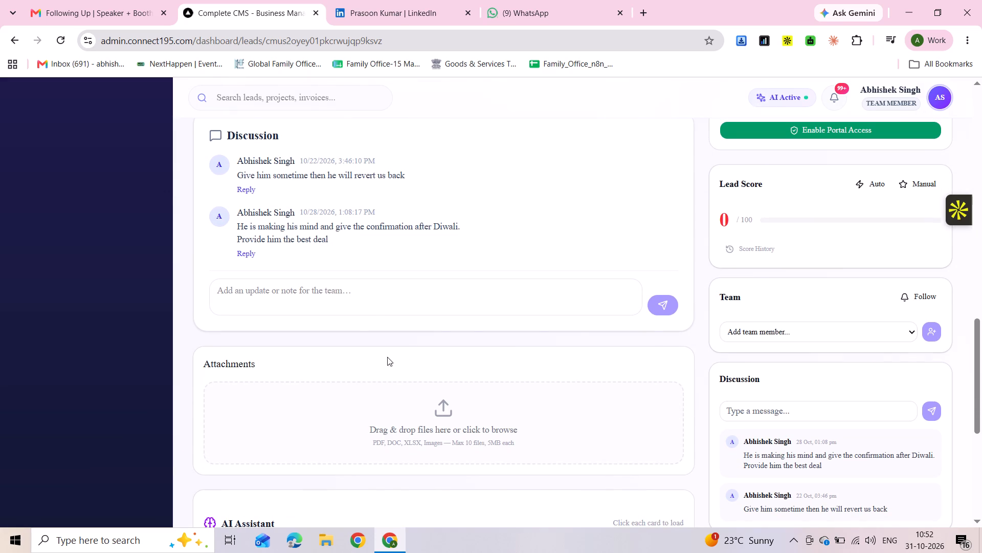
pyautogui.scroll(2, 377, 280)
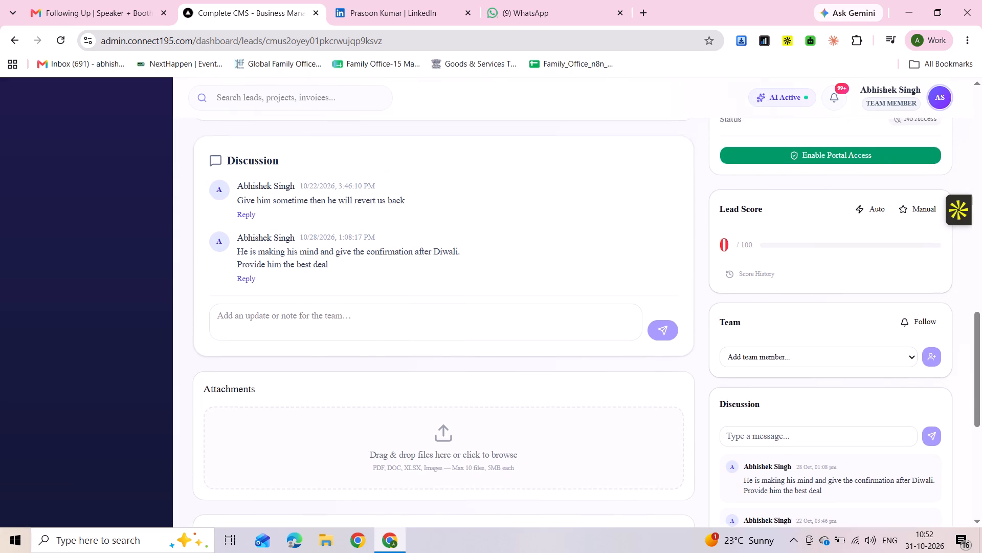
# Change the pipeline stage on Prasoon's lead record to Meeting Scheduled.
pyautogui.scroll(2, 377, 285)
pyautogui.scroll(12, 431, 322)
pyautogui.scroll(-5, 434, 326)
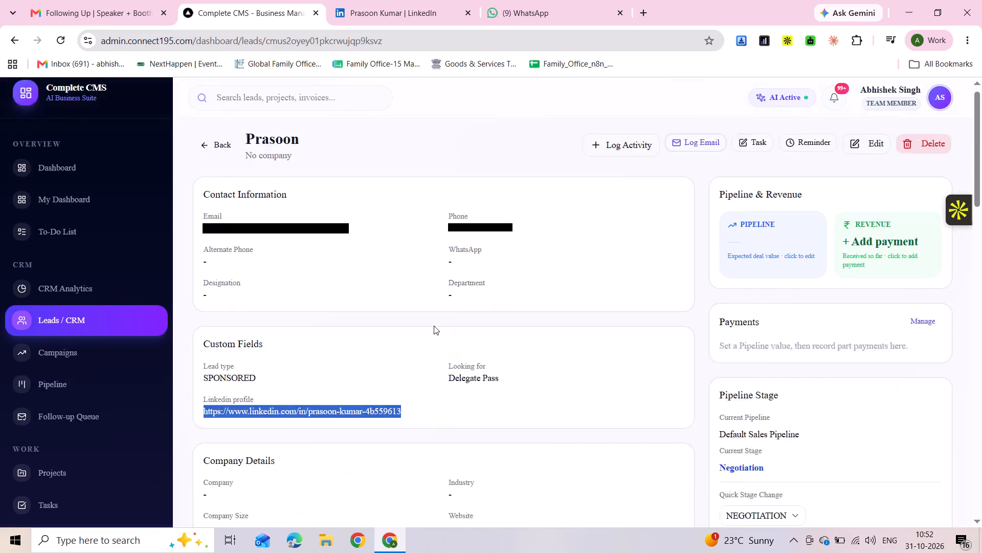
pyautogui.scroll(-3, 781, 351)
pyautogui.scroll(4, 755, 330)
pyautogui.click(758, 266)
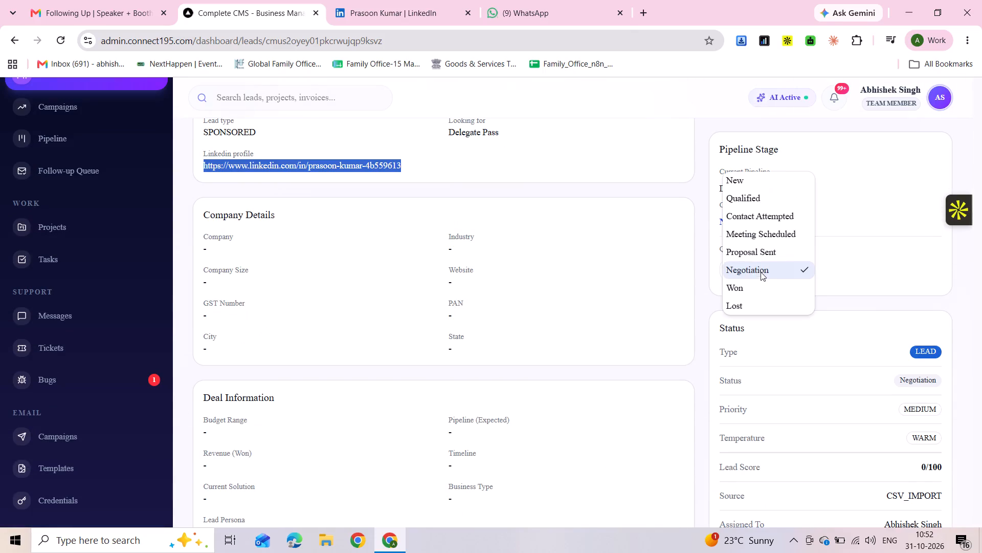
pyautogui.click(761, 235)
pyautogui.scroll(11, 700, 275)
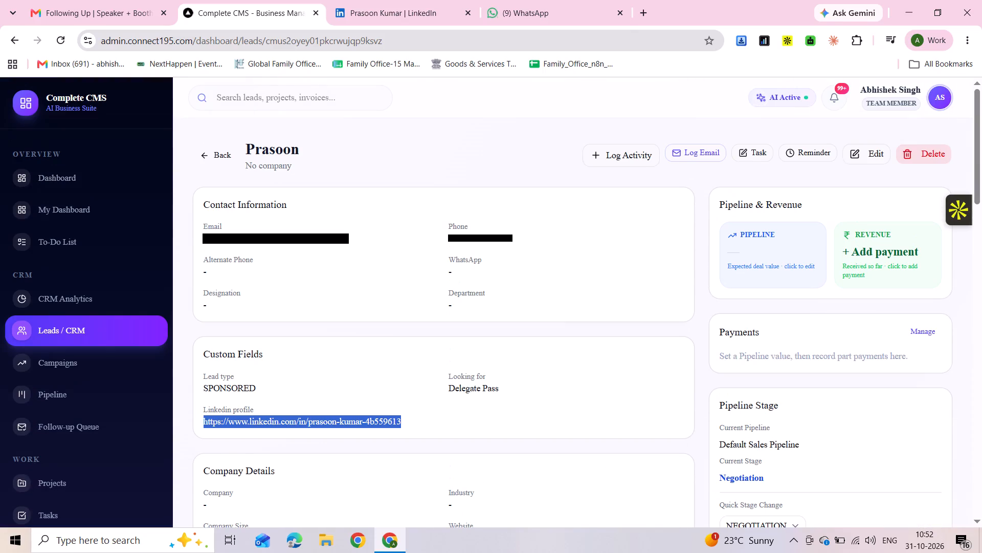
# Open Mohini's lead record from the campaign's Negotiation list and review her activity and discussion history.
pyautogui.click(204, 153)
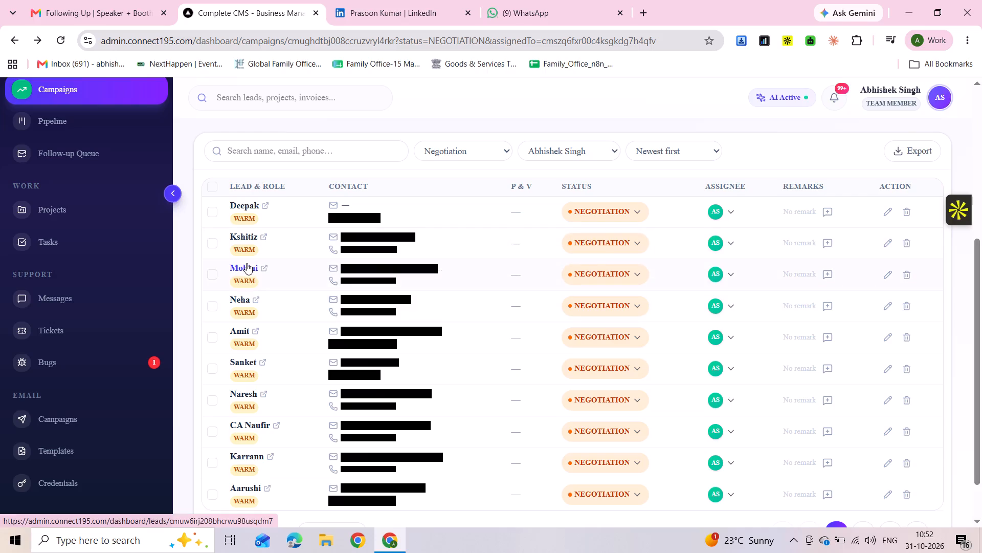
pyautogui.click(248, 264)
pyautogui.scroll(-11, 481, 367)
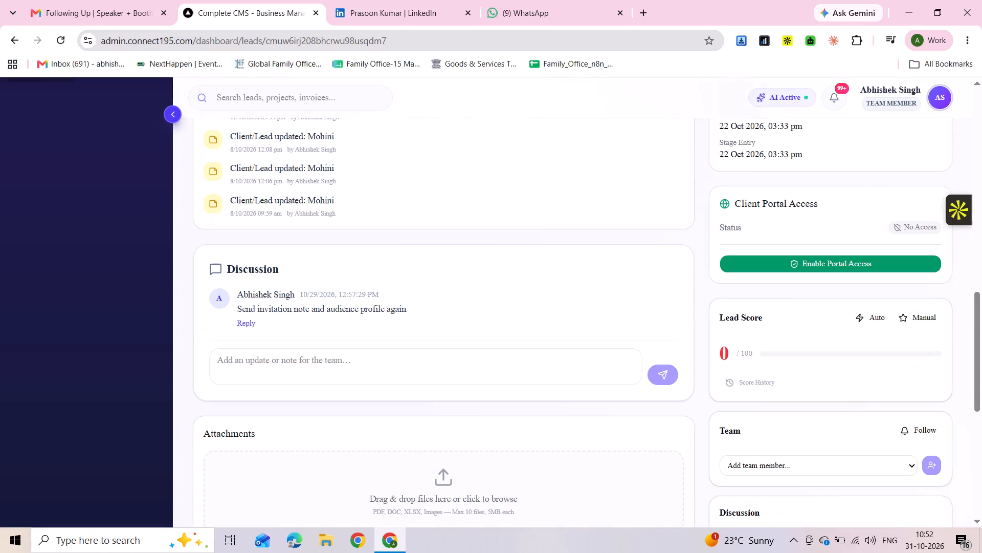
pyautogui.scroll(8, 476, 377)
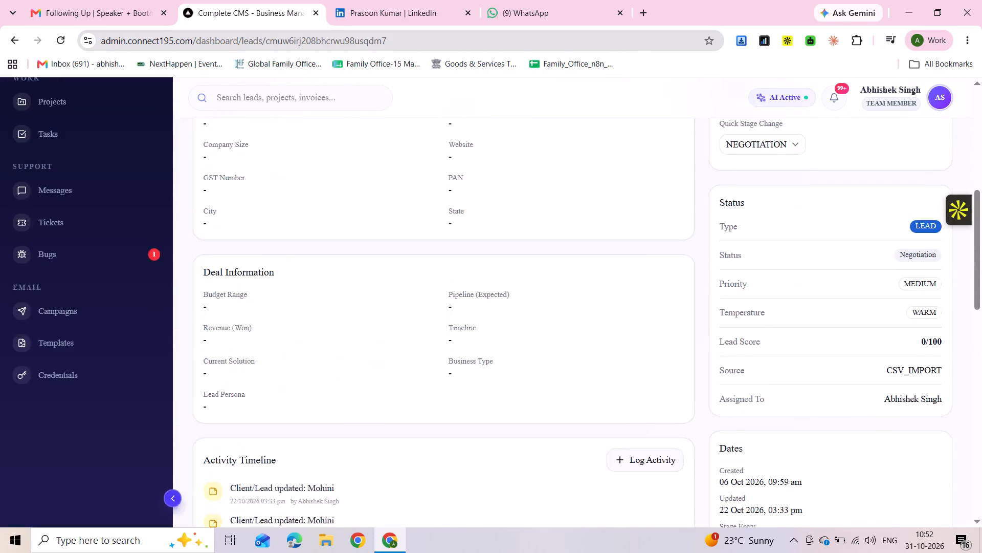
pyautogui.scroll(6, 476, 377)
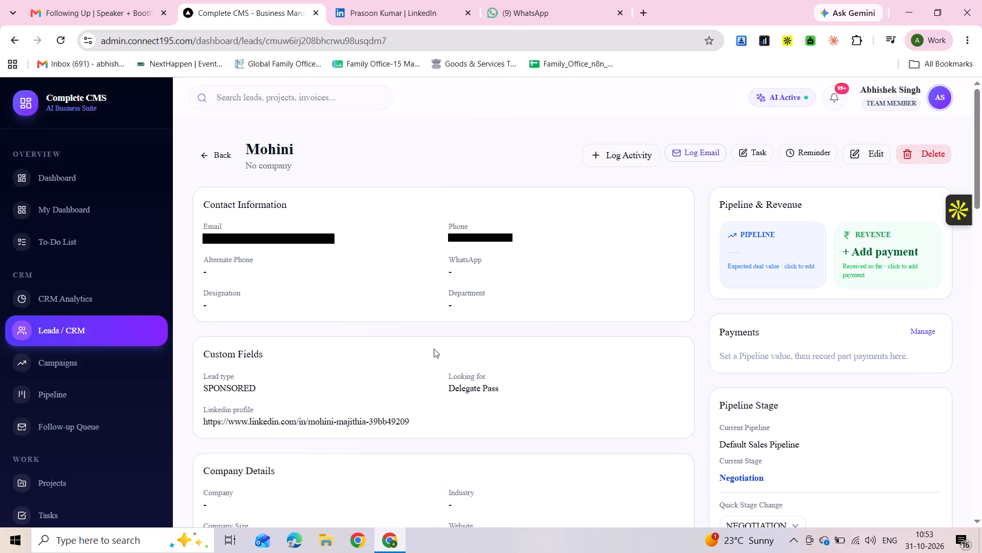
# Go back to the Negotiation list and open Sanket's lead record to review his discussion notes.
pyautogui.click(199, 158)
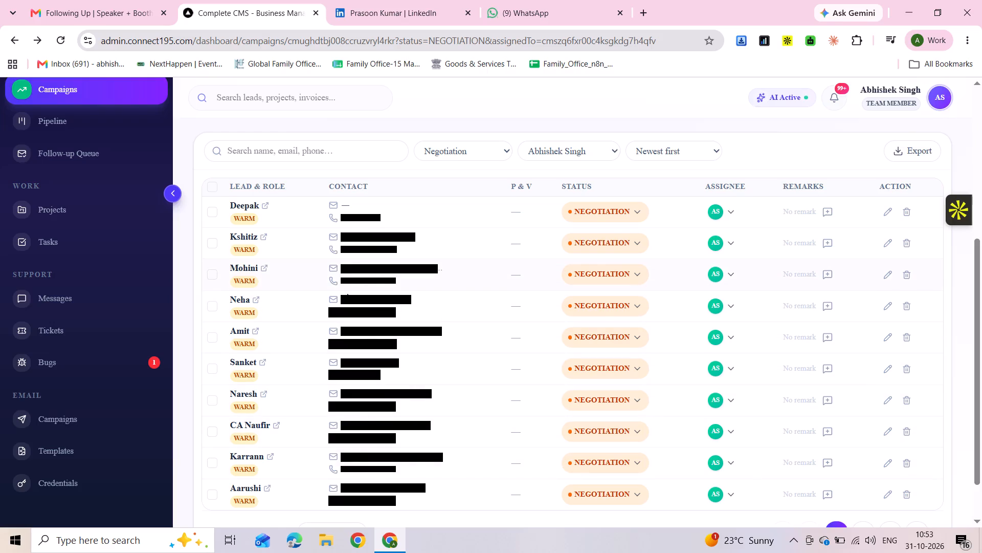
pyautogui.click(246, 367)
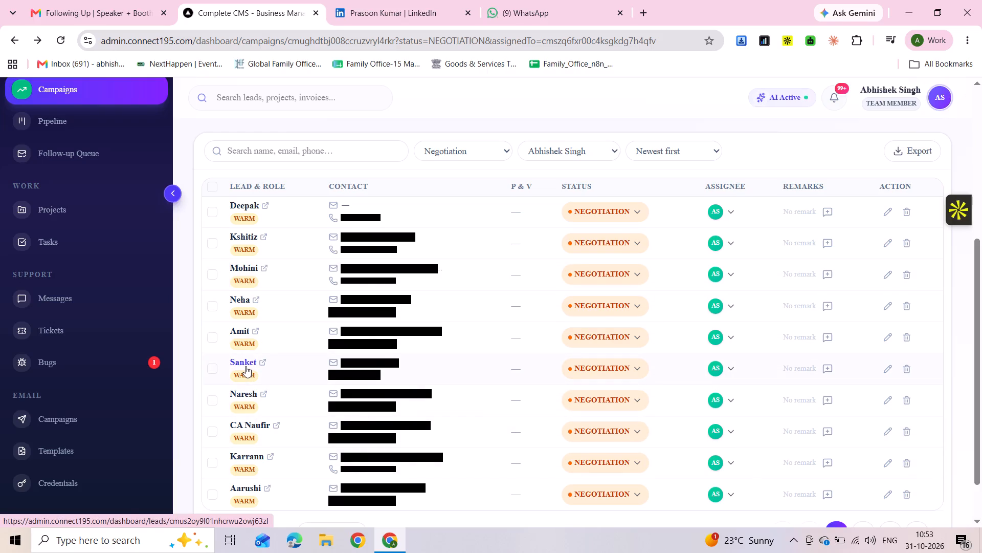
pyautogui.scroll(-5, 366, 398)
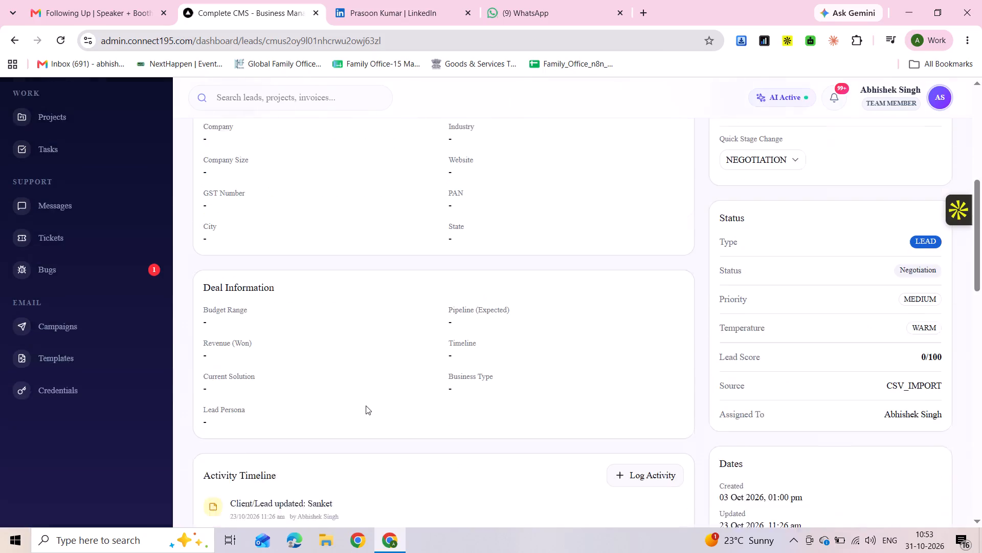
pyautogui.scroll(-5, 366, 406)
pyautogui.scroll(-1, 436, 426)
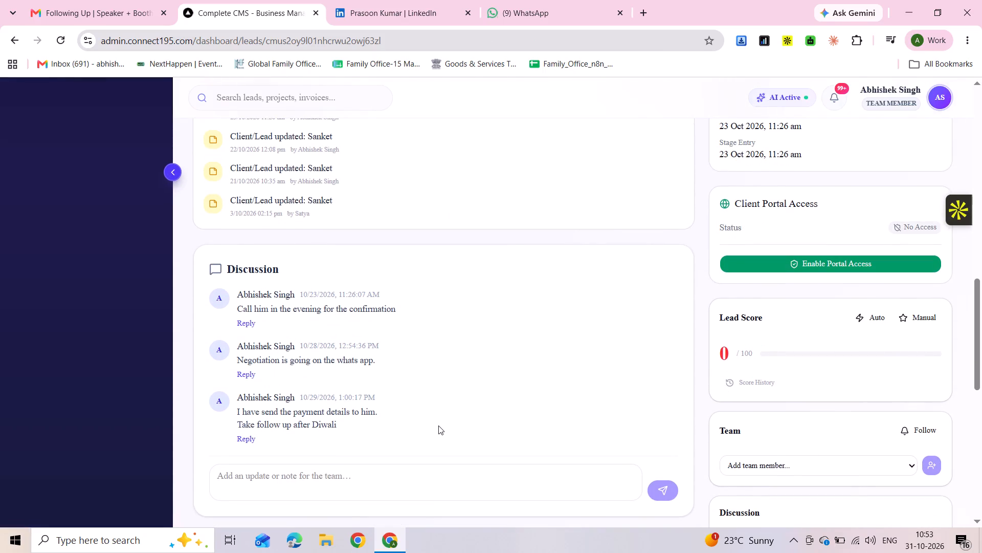
pyautogui.scroll(6, 438, 426)
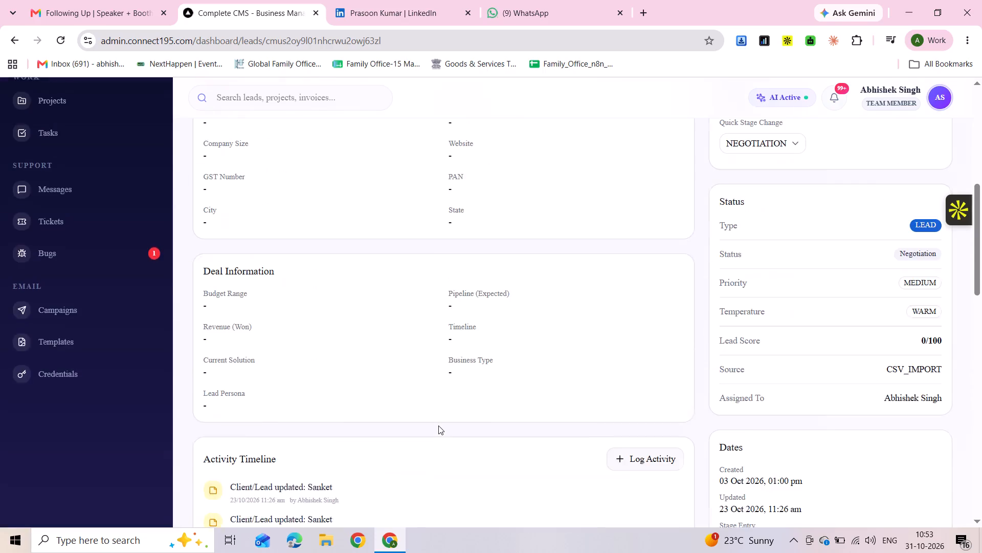
pyautogui.scroll(12, 438, 426)
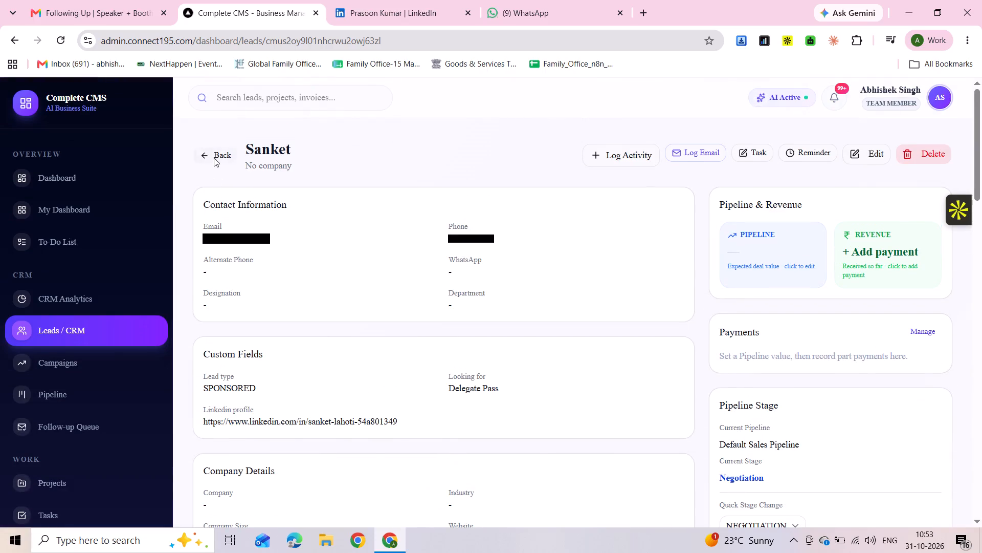
# Go back to the Negotiation list and open Naresh's lead record to review his activity timeline and discussion notes.
pyautogui.click(214, 158)
pyautogui.scroll(-1, 279, 422)
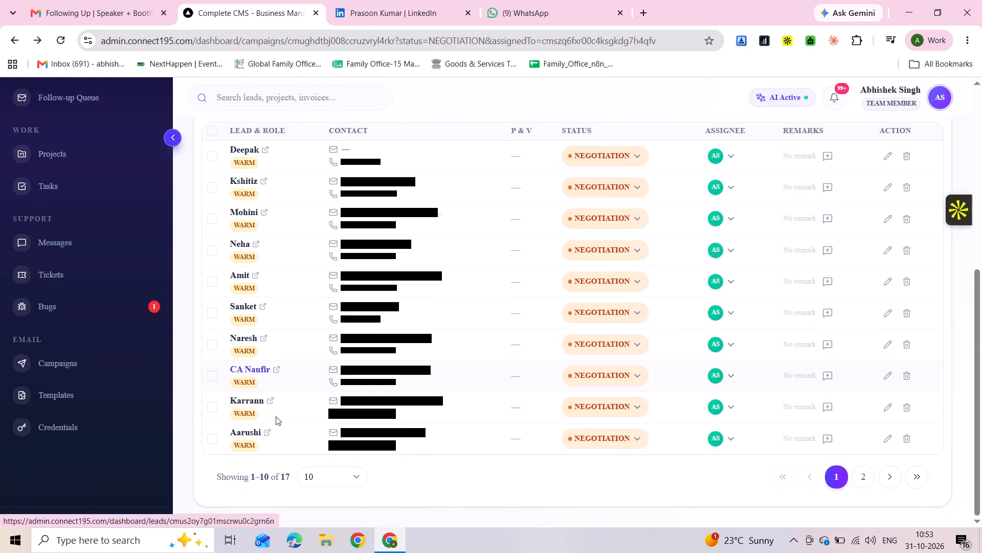
pyautogui.click(246, 336)
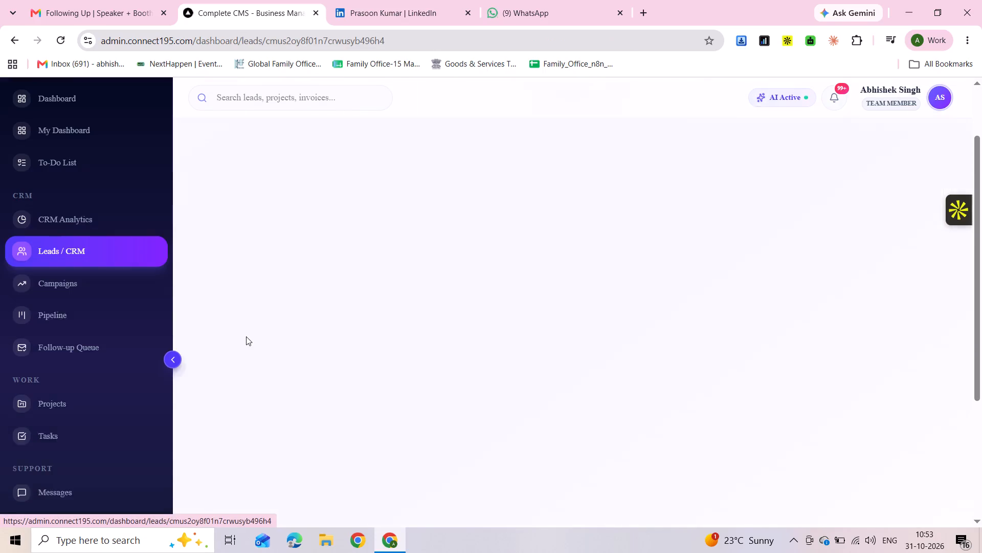
pyautogui.scroll(-9, 409, 352)
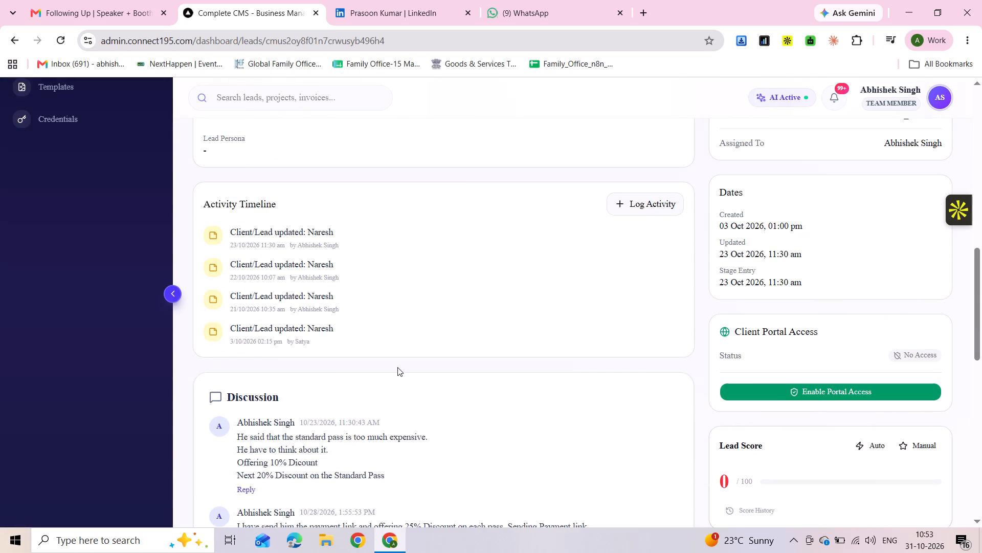
pyautogui.scroll(-1, 396, 369)
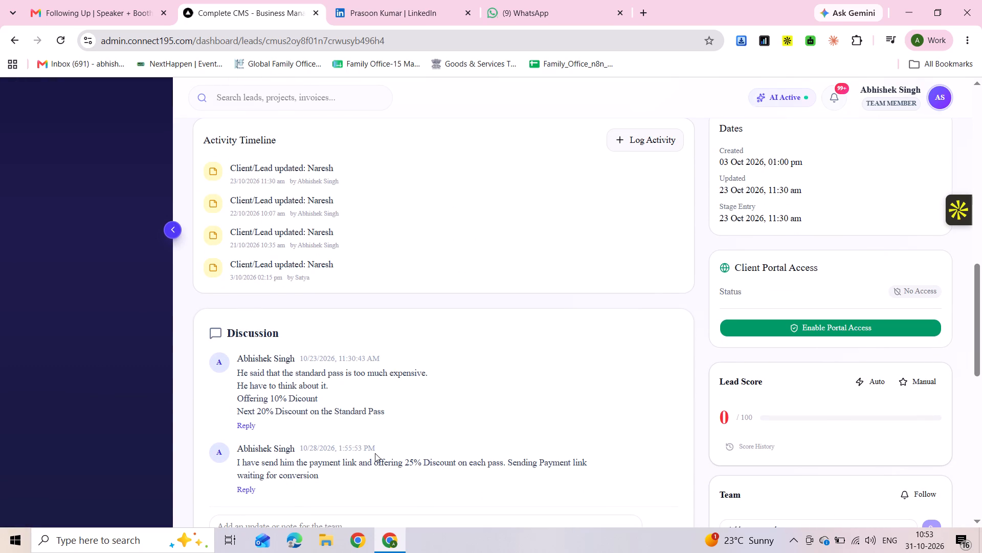
pyautogui.scroll(-1, 375, 453)
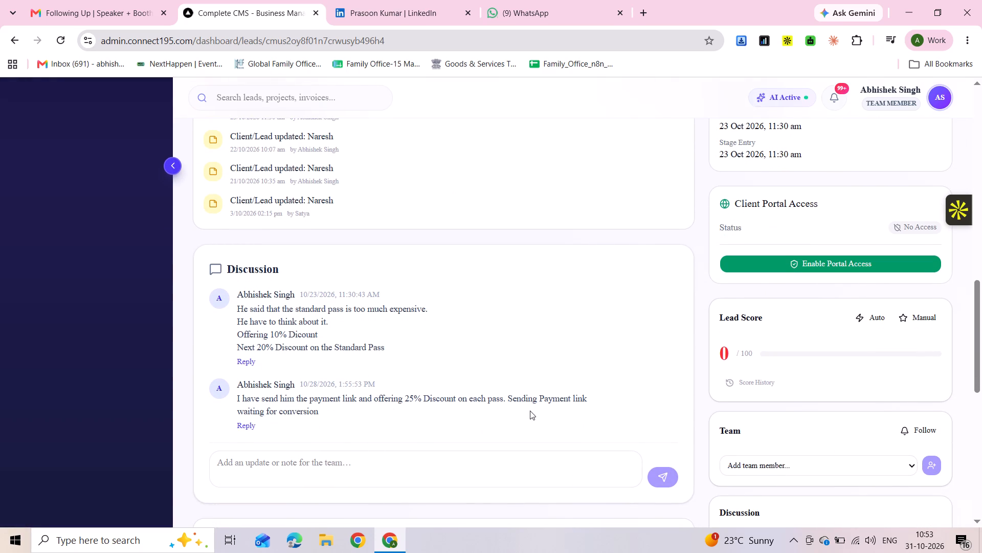
pyautogui.scroll(6, 341, 435)
pyautogui.scroll(-1, 331, 416)
pyautogui.scroll(4, 331, 416)
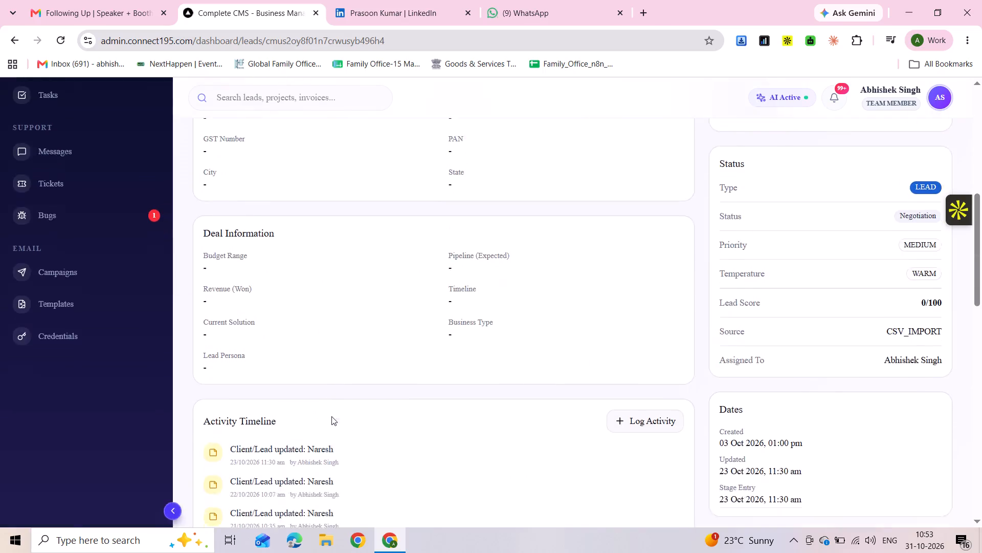
pyautogui.scroll(6, 331, 416)
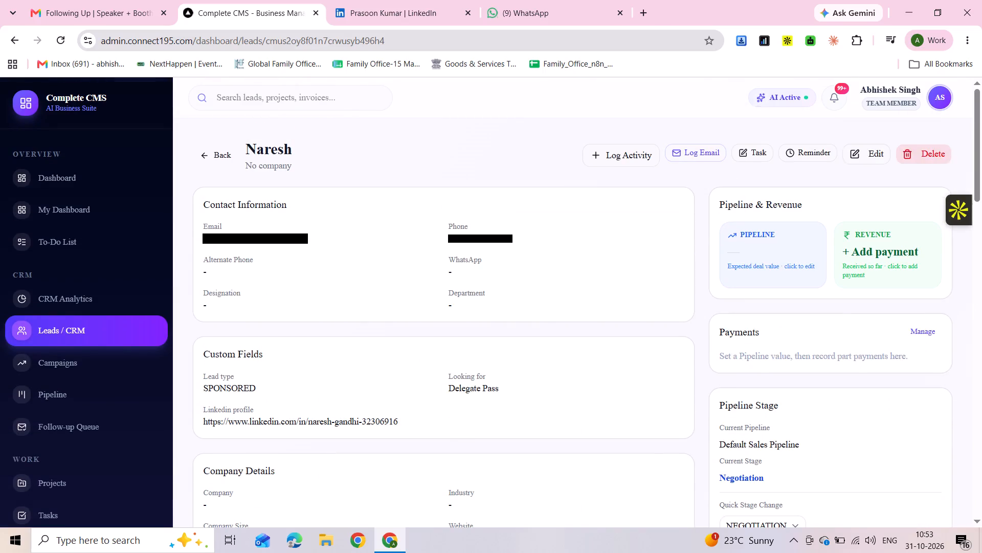
# Copy the LinkedIn profile link from Naresh's lead record and open it in the existing LinkedIn tab.
pyautogui.moveTo(394, 418); pyautogui.dragTo(391, 426)
pyautogui.moveTo(405, 424); pyautogui.dragTo(183, 425)
pyautogui.rightClick(242, 421)
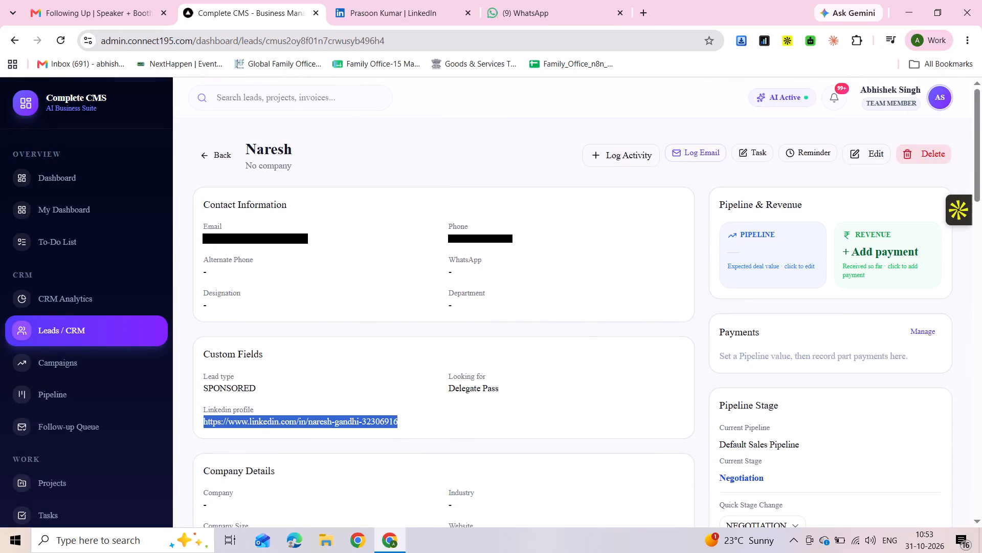
pyautogui.rightClick(242, 421)
pyautogui.click(310, 223)
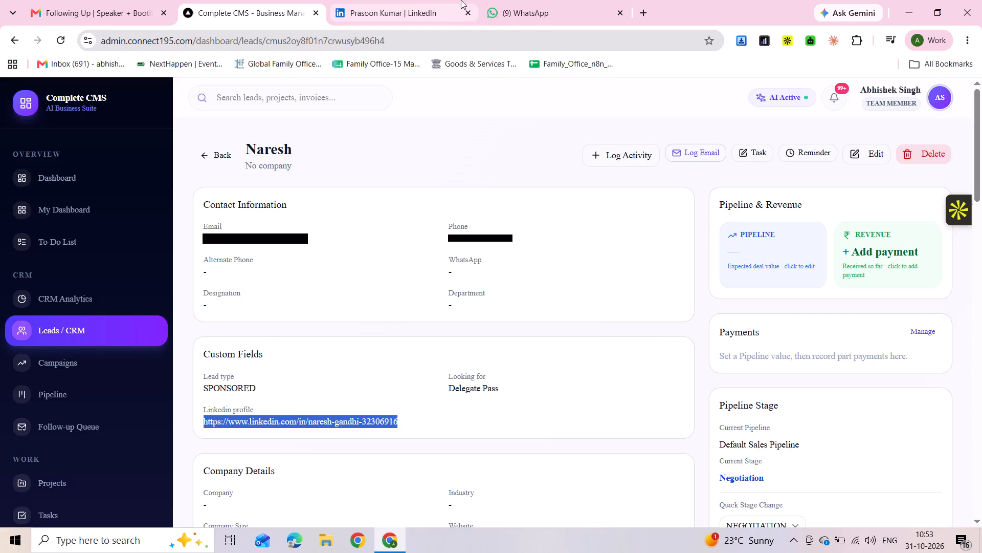
pyautogui.click(424, 0)
pyautogui.click(315, 37)
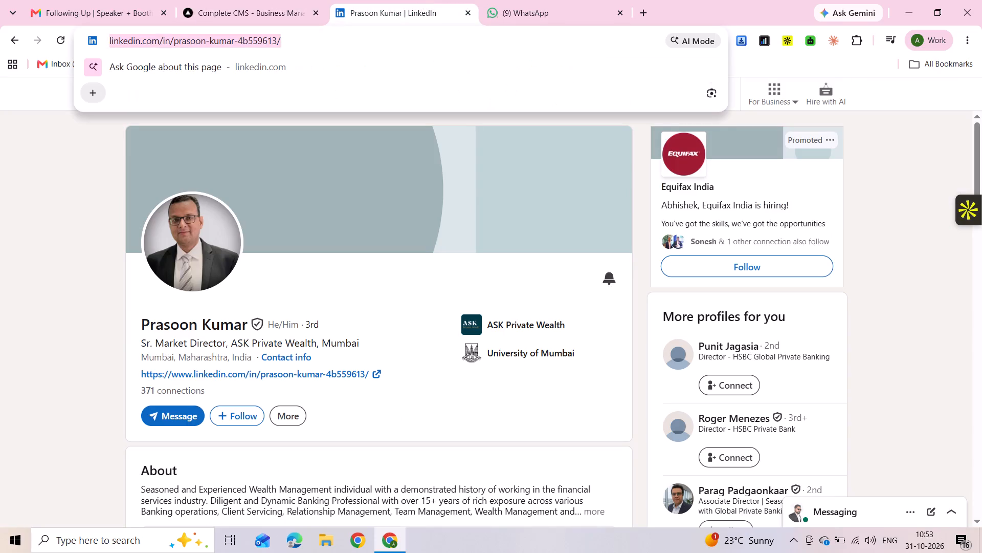
pyautogui.hotkey('ctrl', 'v')
pyautogui.press('Return')
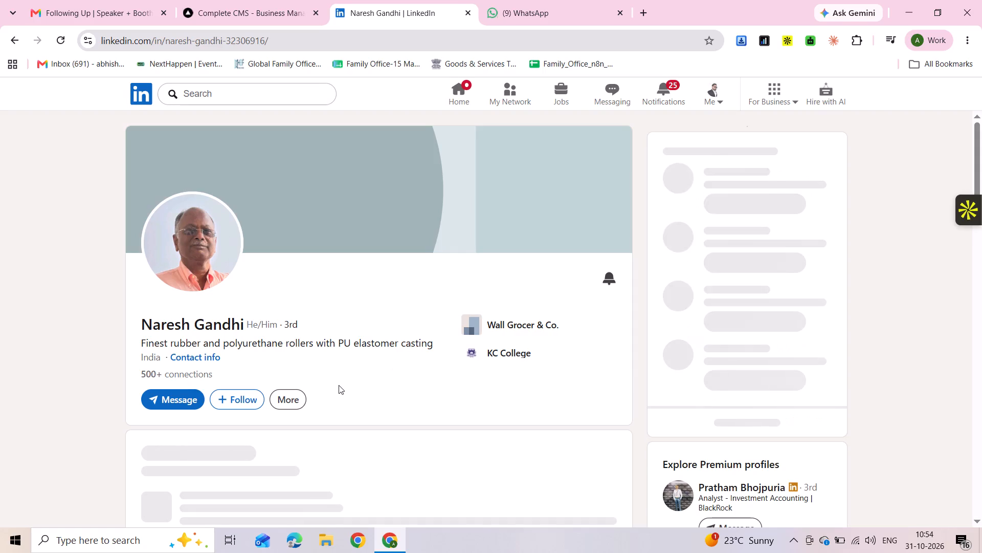
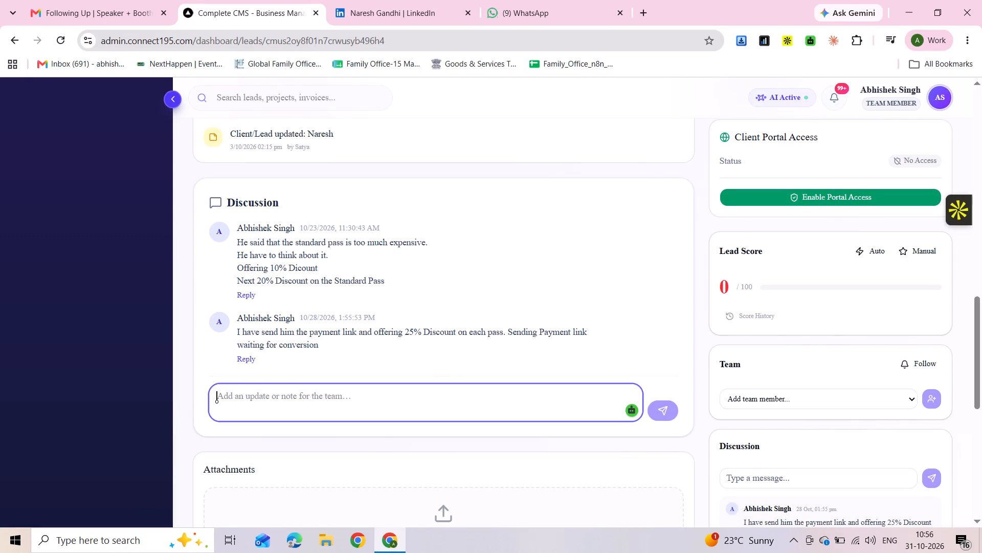
# Start a new team discussion note on Naresh's lead record with the words "I am giving".
pyautogui.hotkey('shift', 'h')
pyautogui.press('BackSpace')
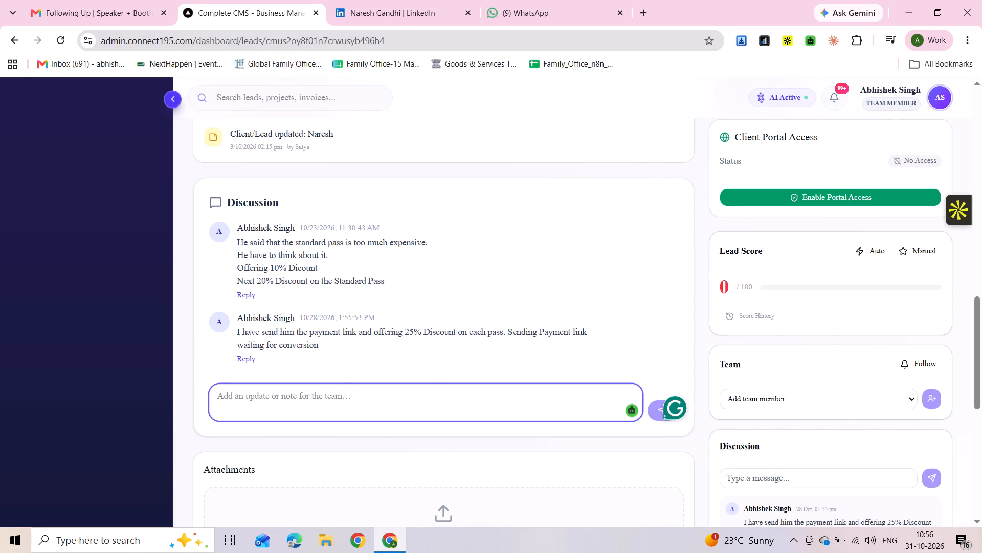
pyautogui.write('I')
pyautogui.press('space')
pyautogui.write('am gib')
pyautogui.press('BackSpace')
pyautogui.write('ving')
pyautogui.press('space')
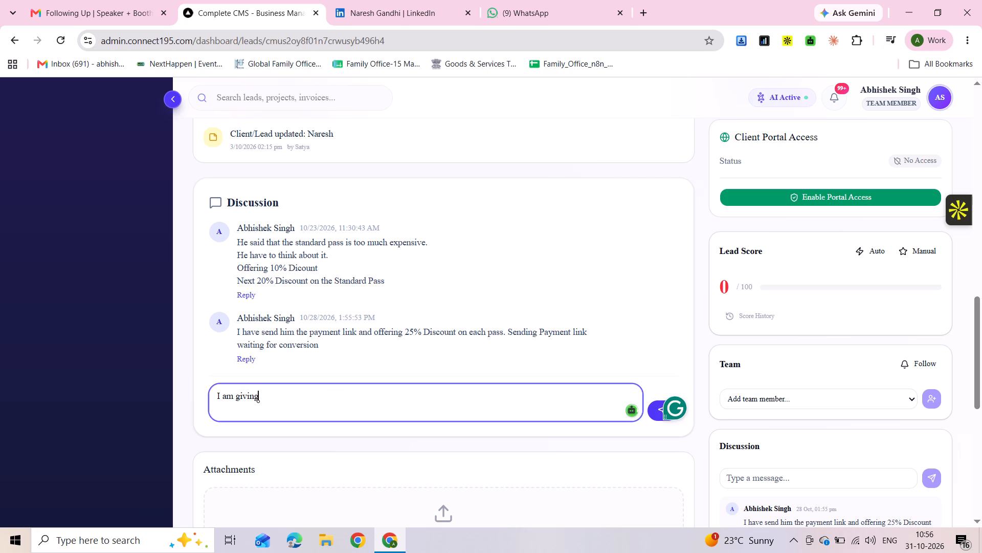
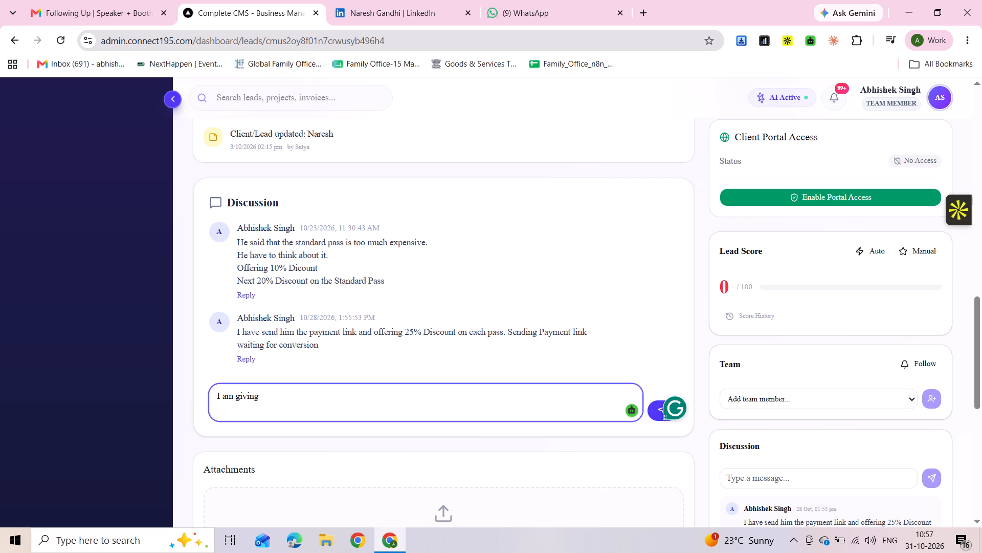
# Continue the discussion note on Naresh's lead with "him the pricing of 25000 + GST =".
pyautogui.press('h')
pyautogui.write('im the pr')
pyautogui.write('icing of 2')
pyautogui.press('5')
pyautogui.write('000')
pyautogui.press('space')
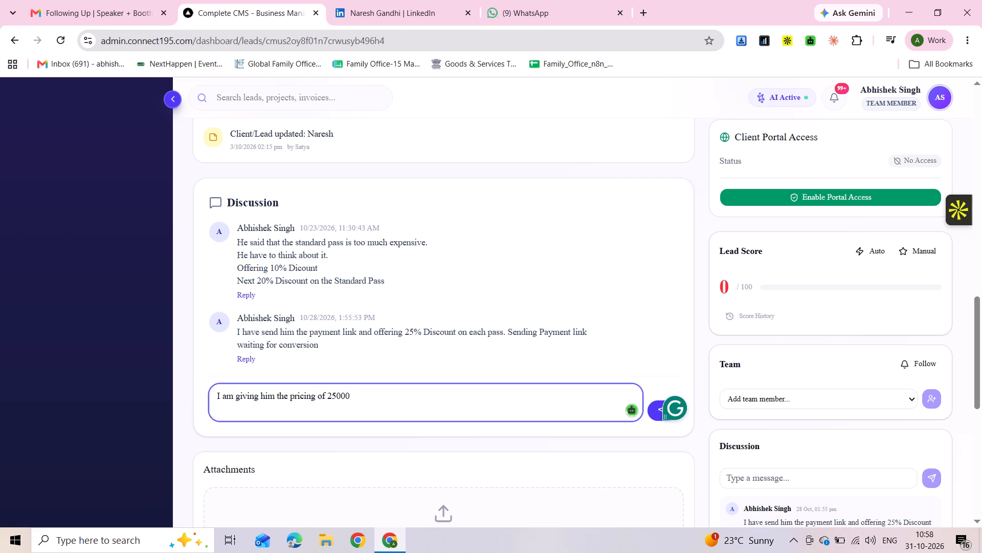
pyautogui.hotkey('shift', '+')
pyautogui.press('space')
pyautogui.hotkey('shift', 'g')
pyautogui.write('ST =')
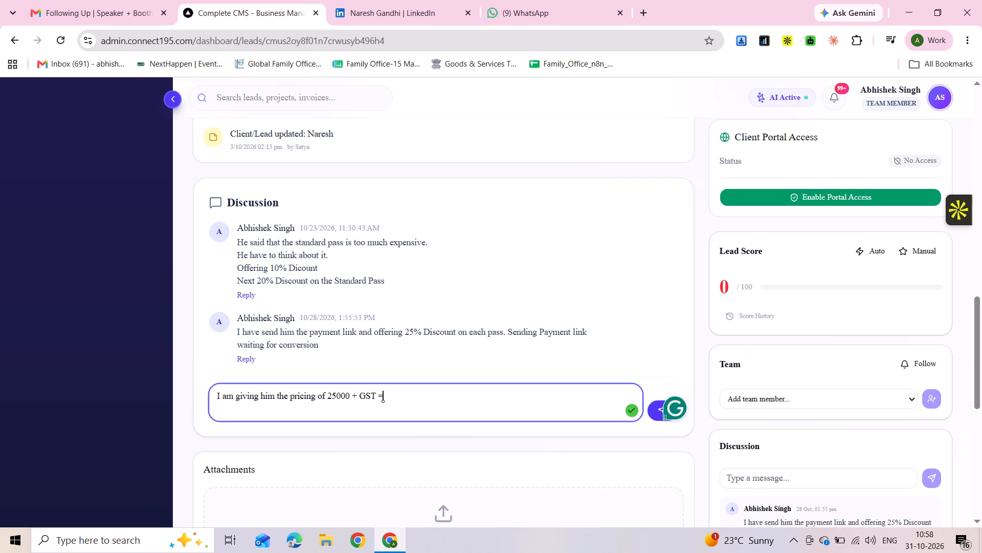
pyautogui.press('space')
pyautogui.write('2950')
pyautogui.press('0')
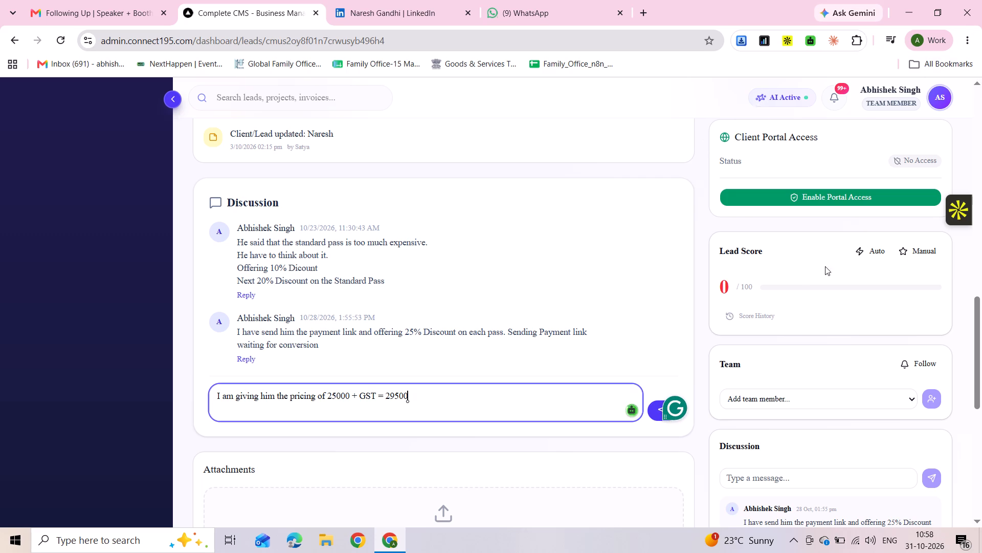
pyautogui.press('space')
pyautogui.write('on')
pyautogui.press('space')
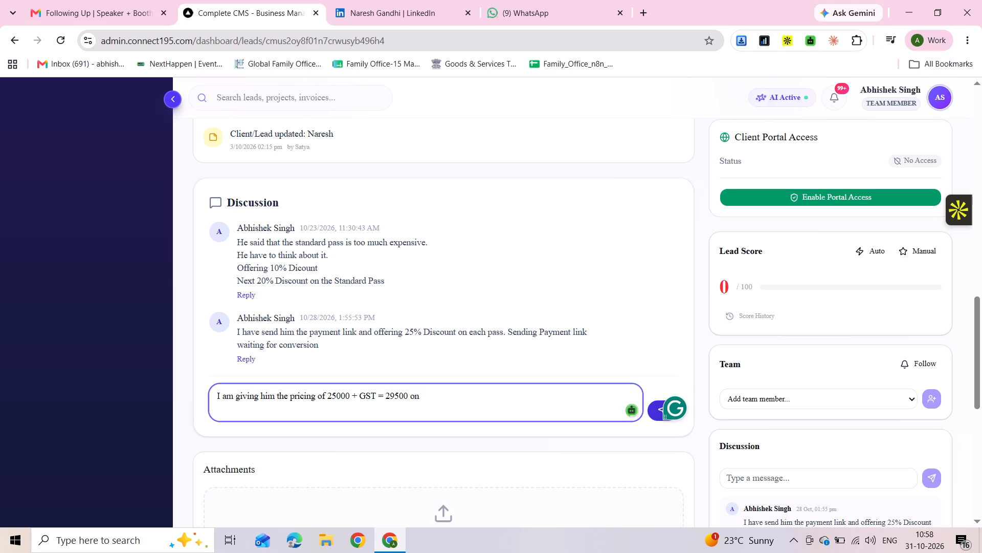
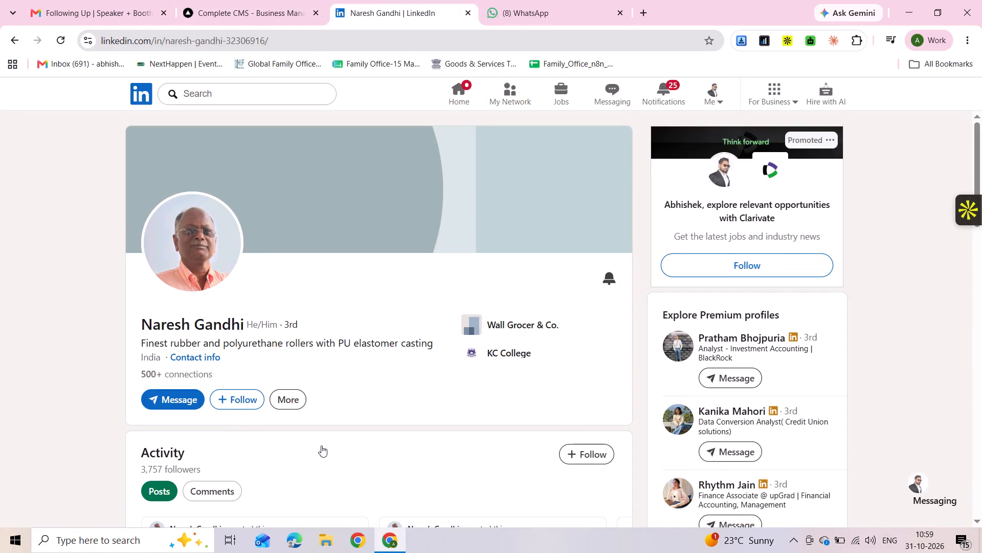
# Return from Naresh's LinkedIn profile to his lead record in Complete CMS and copy the email address from the contact information.
pyautogui.scroll(-1, 322, 449)
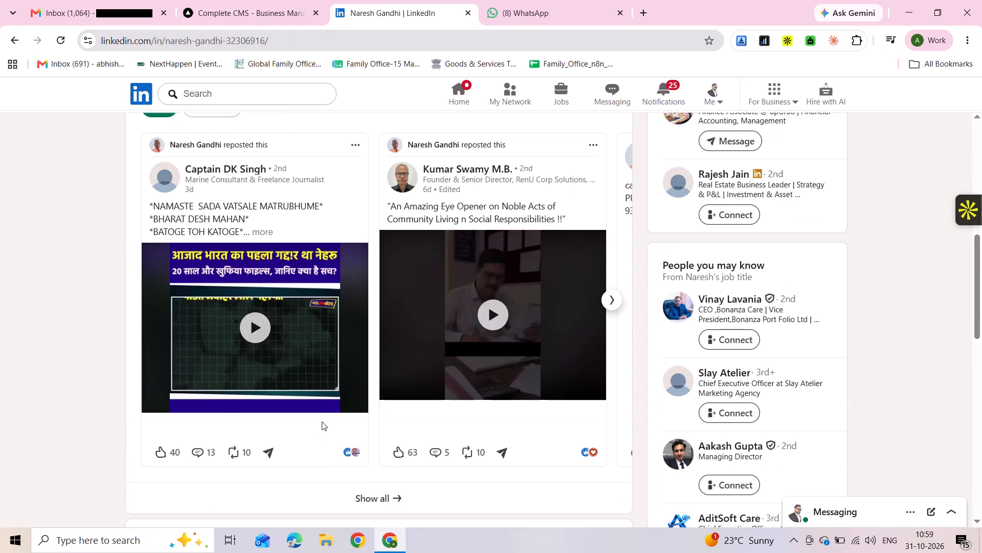
pyautogui.scroll(2, 322, 421)
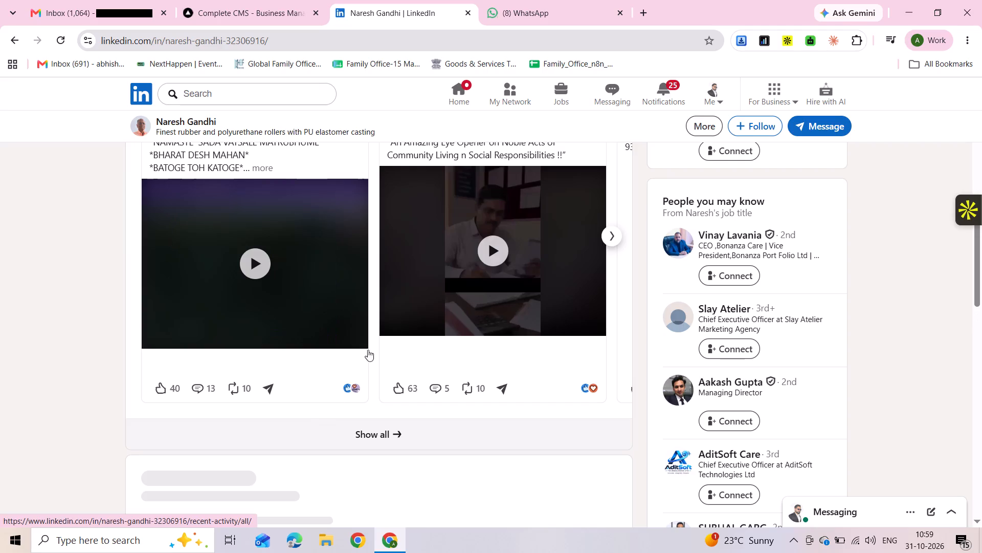
pyautogui.scroll(5, 383, 335)
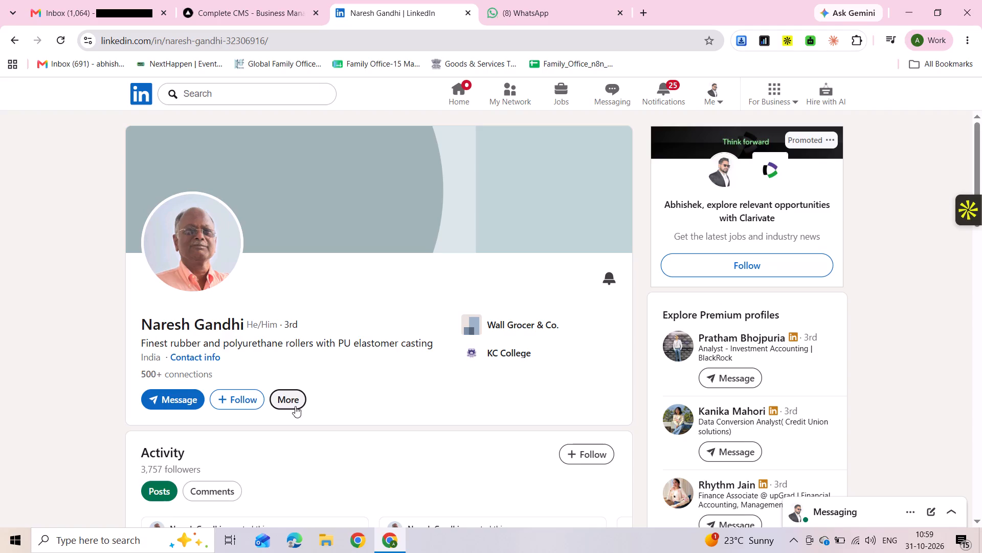
pyautogui.click(263, 6)
pyautogui.scroll(14, 362, 258)
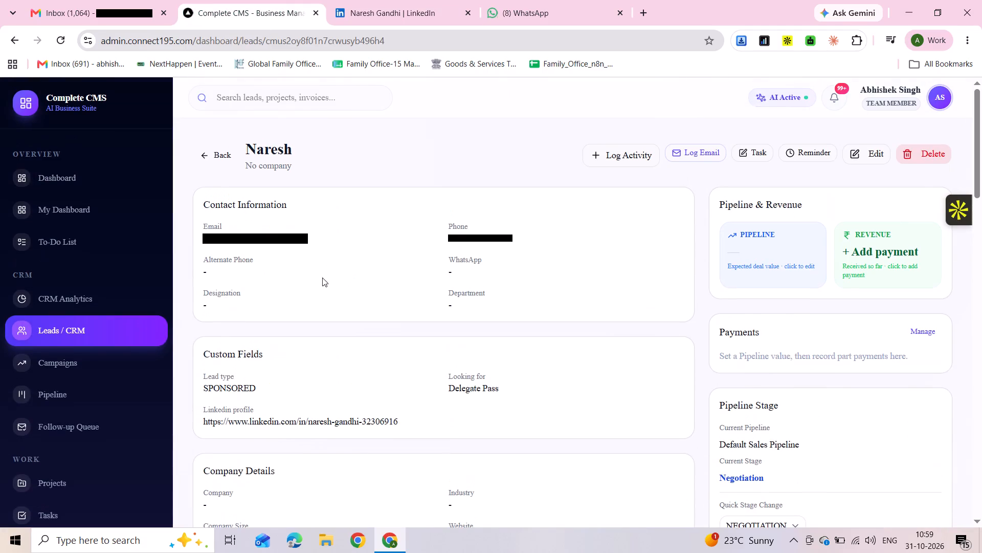
pyautogui.click(313, 234)
pyautogui.moveTo(306, 237); pyautogui.dragTo(276, 239)
pyautogui.moveTo(238, 236); pyautogui.dragTo(212, 236)
pyautogui.click(205, 237)
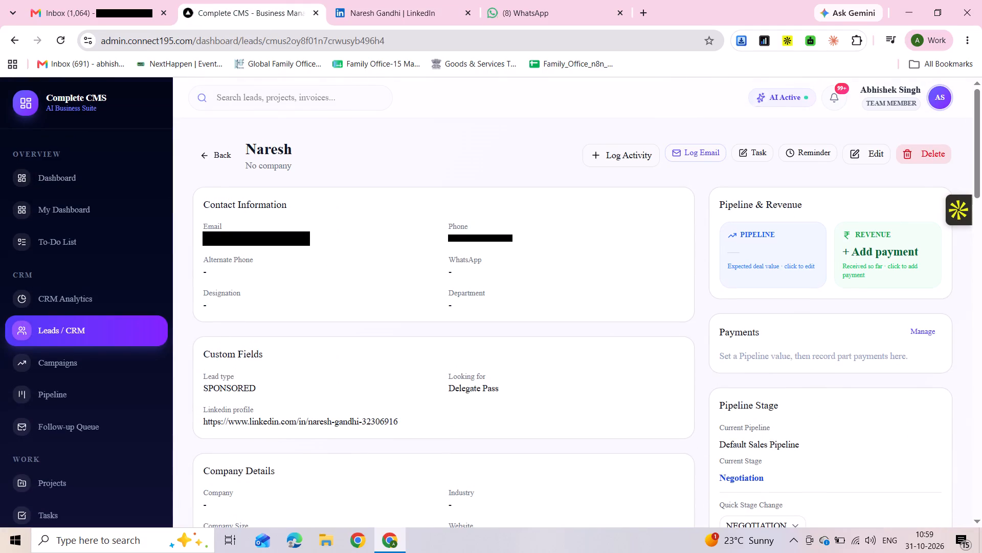
pyautogui.click(310, 240)
pyautogui.moveTo(288, 240); pyautogui.dragTo(275, 242)
pyautogui.moveTo(266, 243); pyautogui.dragTo(256, 244)
pyautogui.moveTo(252, 244); pyautogui.dragTo(235, 245)
pyautogui.moveTo(316, 236); pyautogui.dragTo(271, 244)
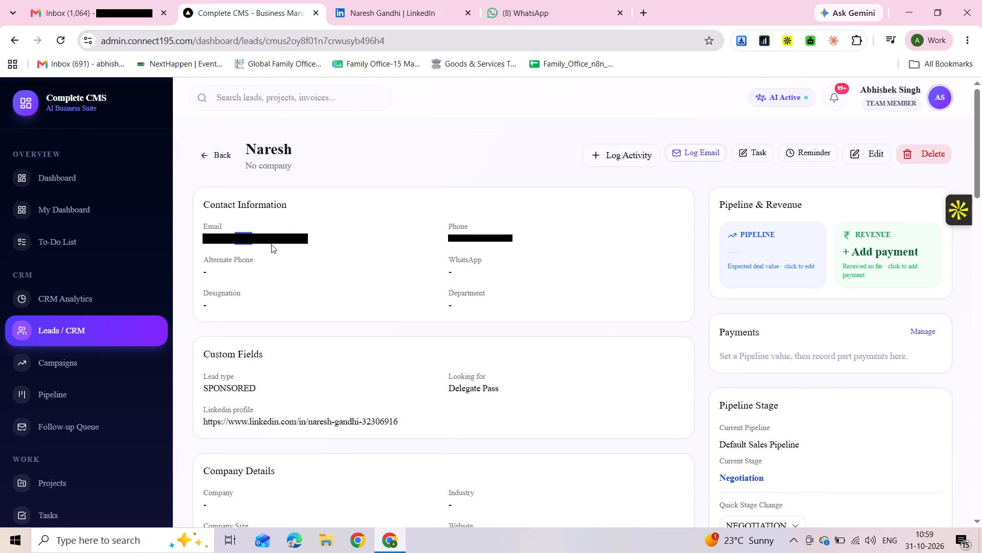
pyautogui.moveTo(271, 244); pyautogui.dragTo(248, 240)
pyautogui.click(315, 240)
pyautogui.tripleClick(314, 240)
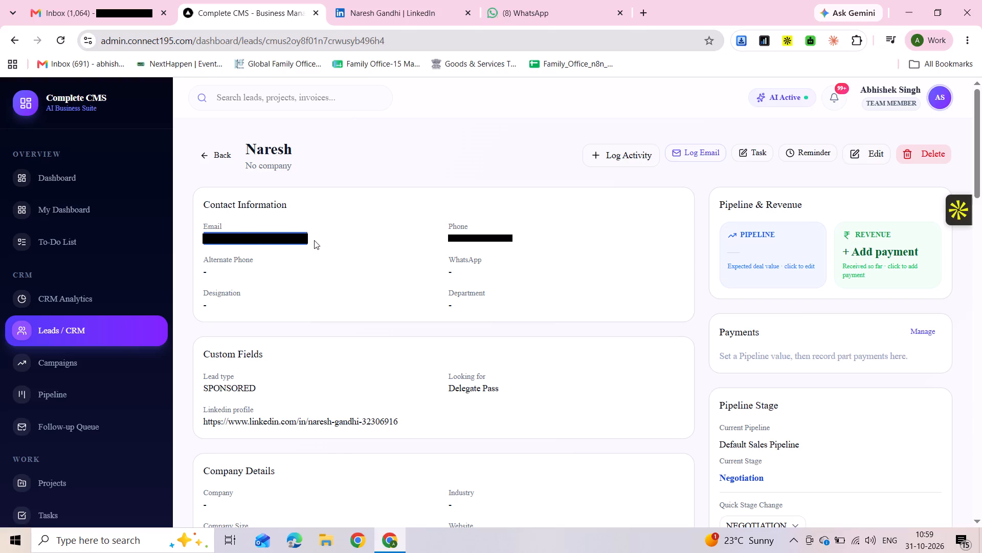
pyautogui.hotkey('ctrl', 'c')
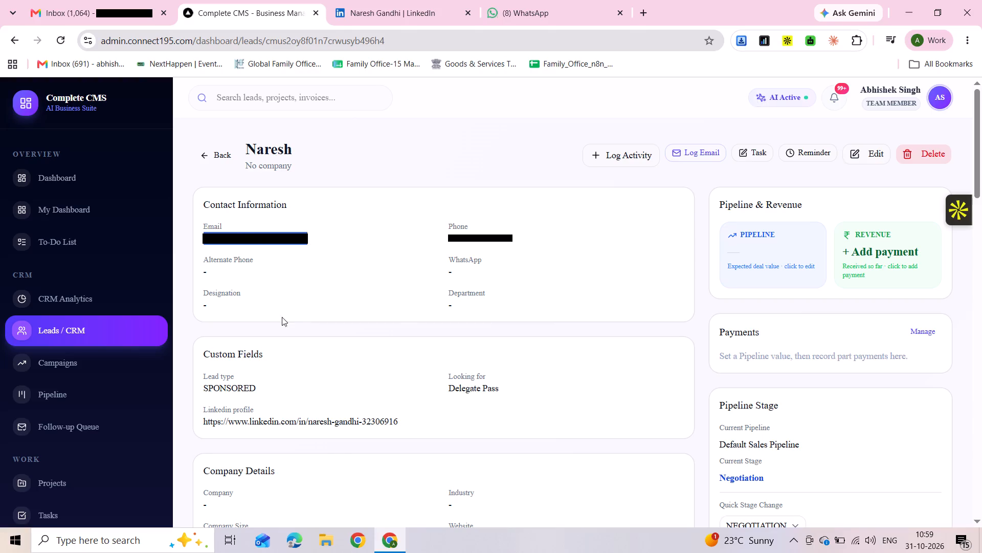
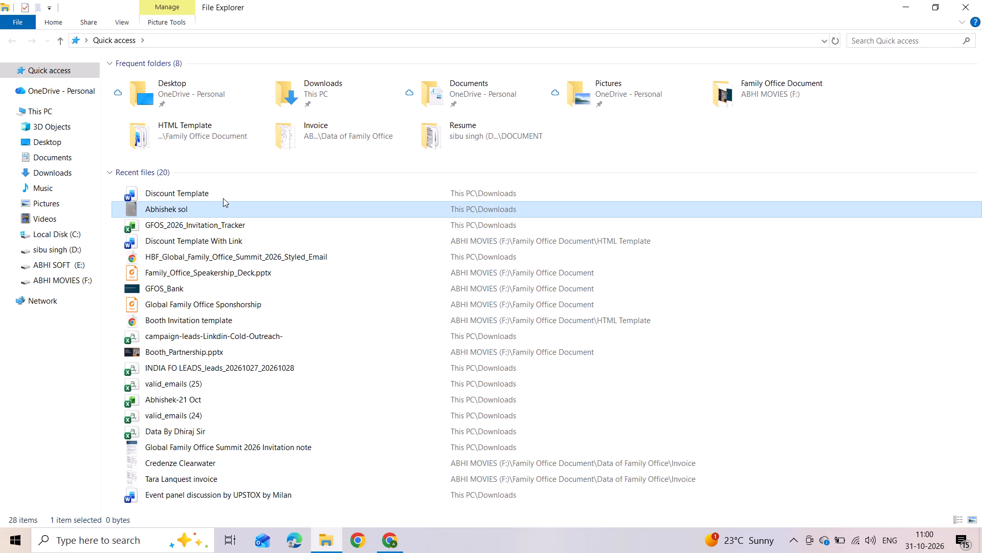
# Open the Discount Template document from the recent files in File Explorer to consult the summit pass pricing.
pyautogui.click(223, 198)
pyautogui.press('Return')
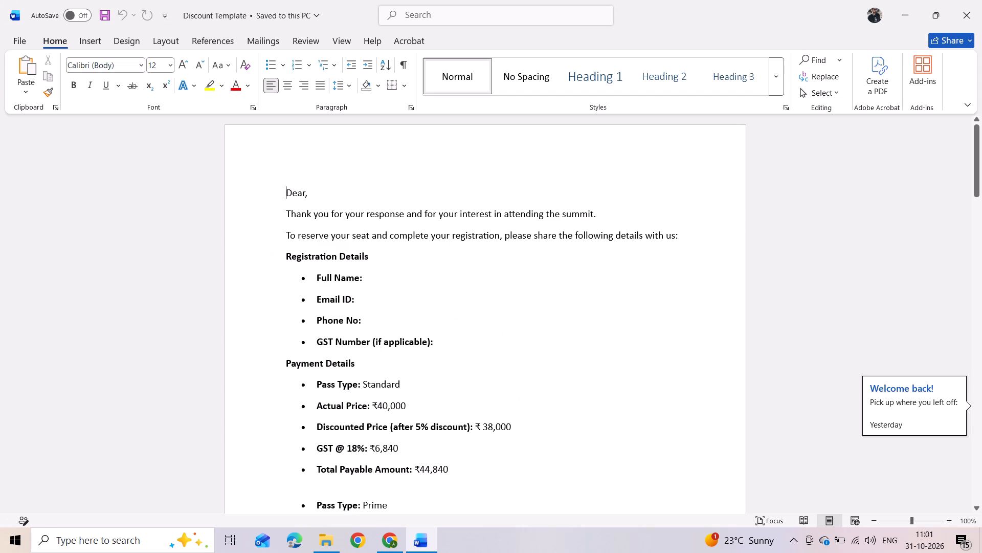
# Look through the Discount Template document for the pass prices, GST amounts and payable totals at each discount level.
pyautogui.scroll(-2, 278, 318)
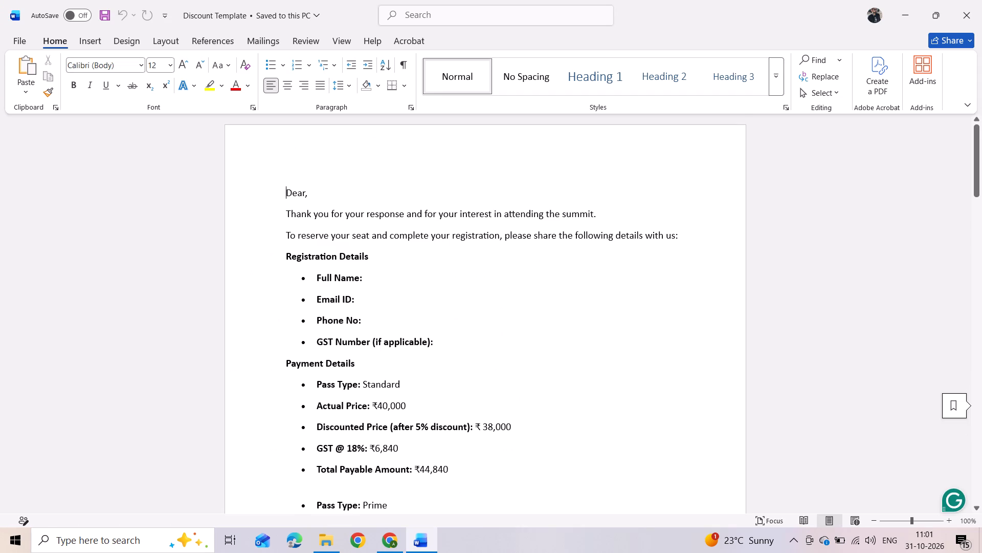
pyautogui.scroll(-1, 279, 326)
pyautogui.scroll(2, 284, 327)
pyautogui.scroll(-5, 284, 327)
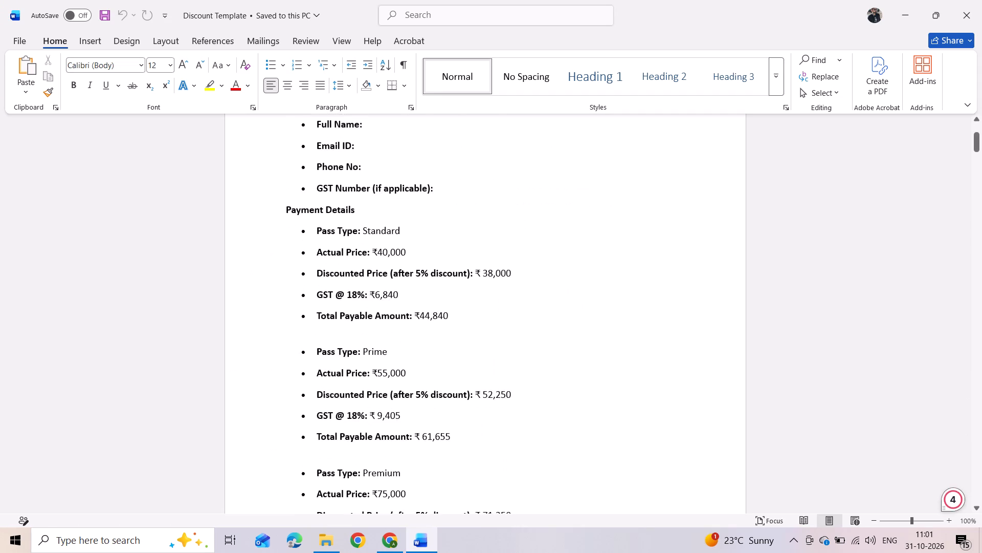
pyautogui.scroll(-10, 284, 327)
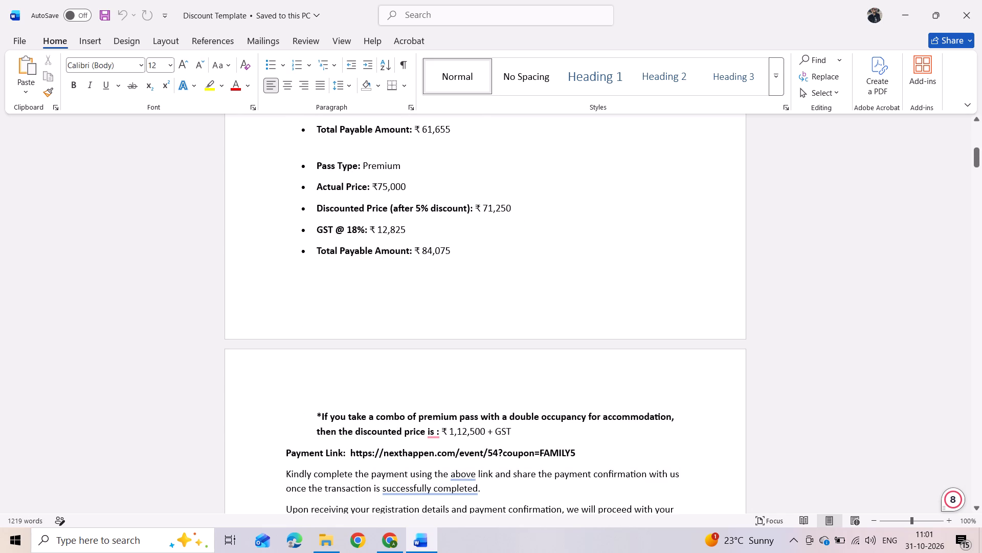
pyautogui.scroll(-20, 284, 330)
pyautogui.scroll(-10, 284, 330)
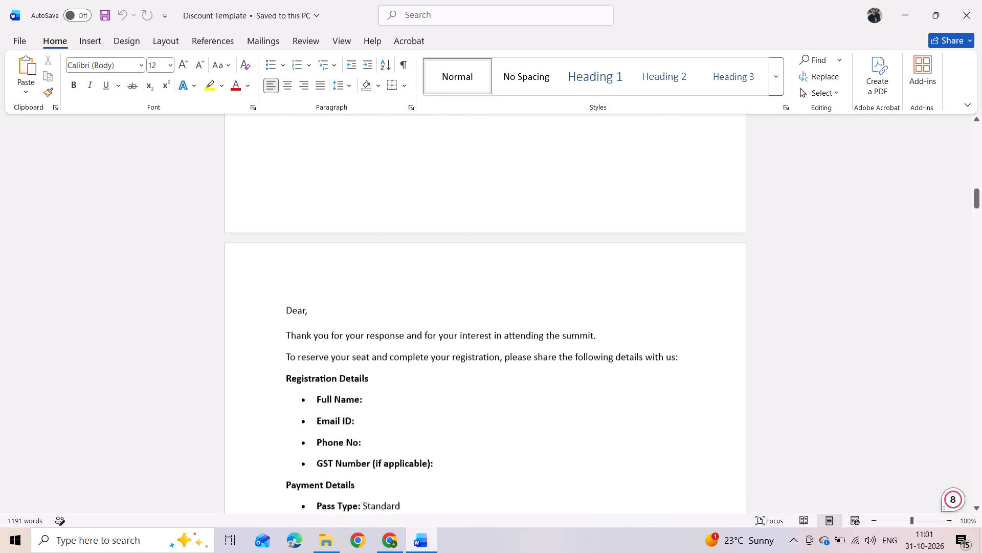
pyautogui.scroll(-20, 285, 330)
pyautogui.scroll(-18, 285, 330)
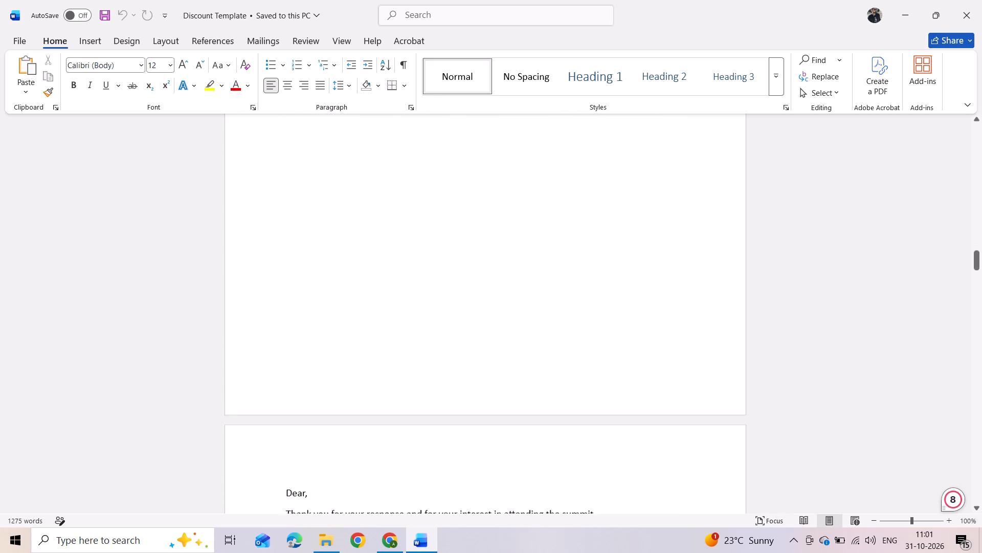
pyautogui.scroll(-12, 284, 332)
pyautogui.scroll(-12, 284, 332)
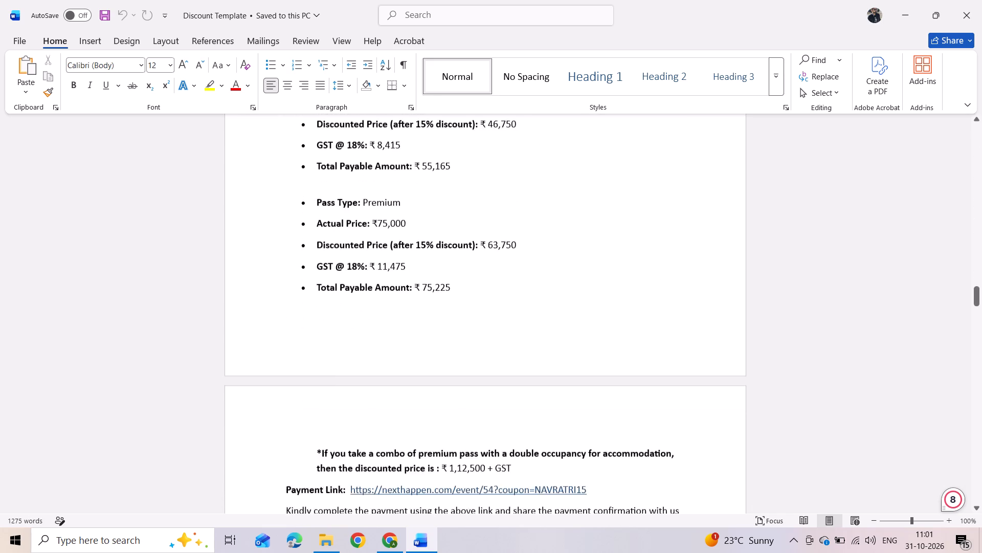
pyautogui.scroll(-7, 284, 332)
pyautogui.scroll(-20, 284, 333)
pyautogui.scroll(-6, 284, 333)
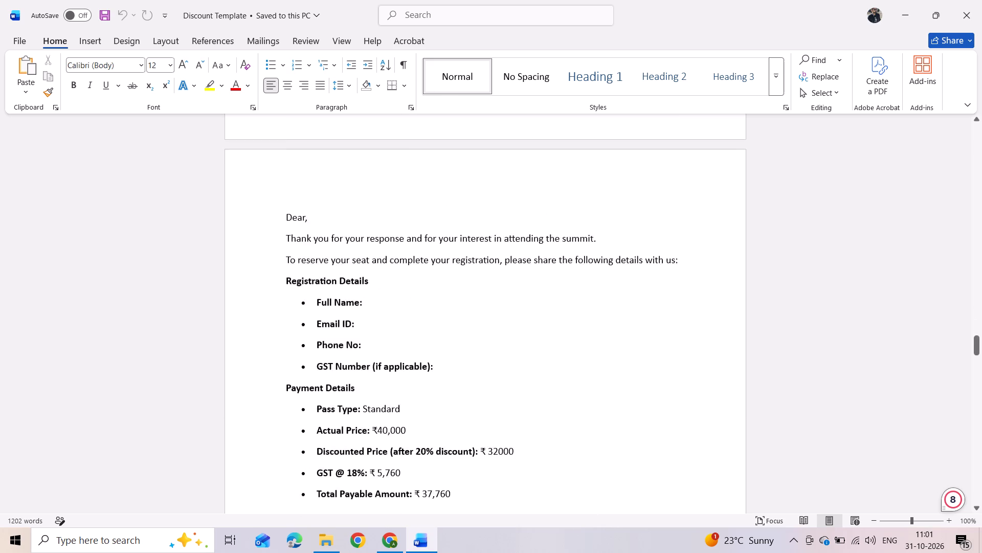
pyautogui.scroll(-20, 282, 335)
pyautogui.scroll(-20, 282, 335)
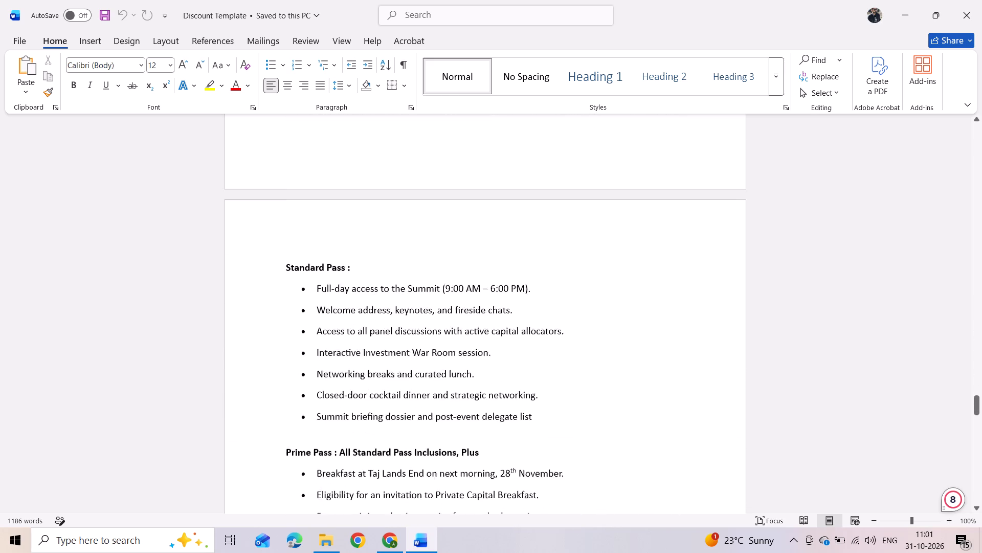
pyautogui.scroll(-15, 275, 346)
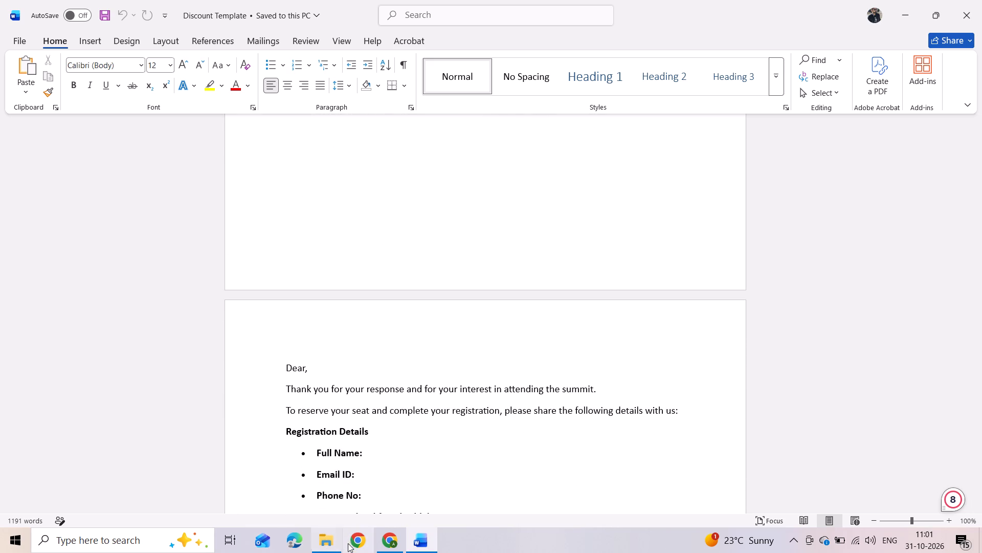
# Switch to a new Chrome profile window and open the NextHappen event 54 page with the SPECIAL10 coupon.
pyautogui.click(354, 542)
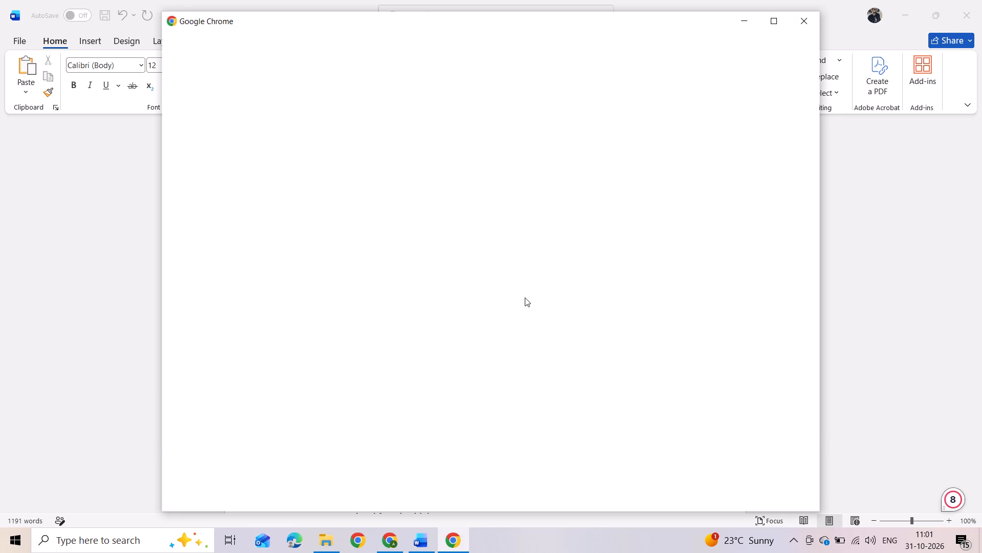
pyautogui.click(662, 249)
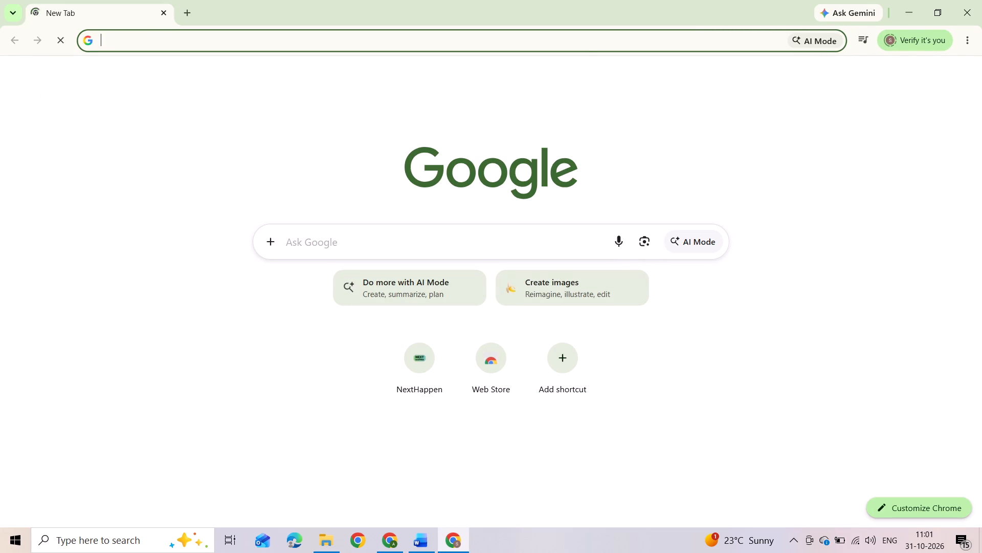
pyautogui.write('ne')
pyautogui.press('Right')
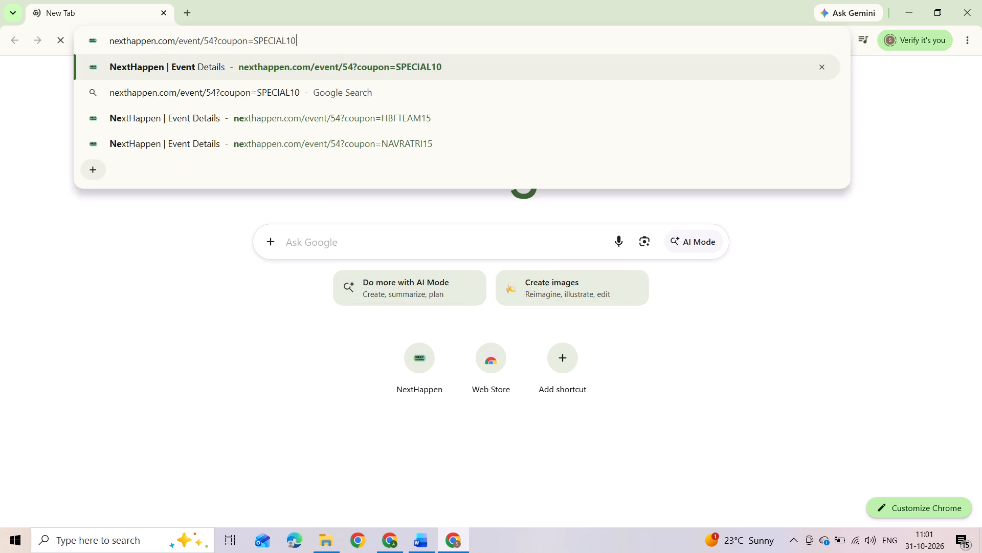
pyautogui.press('Return')
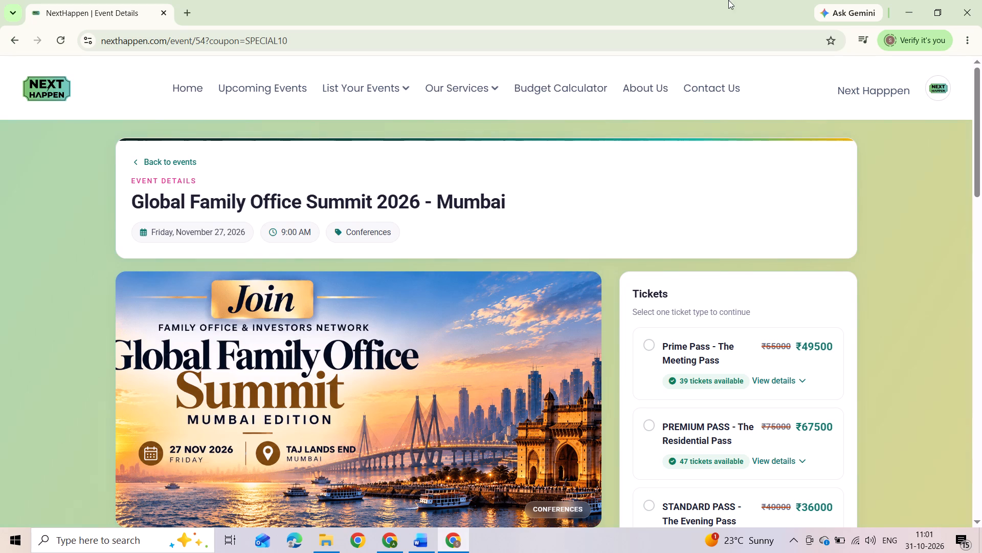
# Go to the NextHappen organiser dashboard and open its Orders page.
pyautogui.click(863, 86)
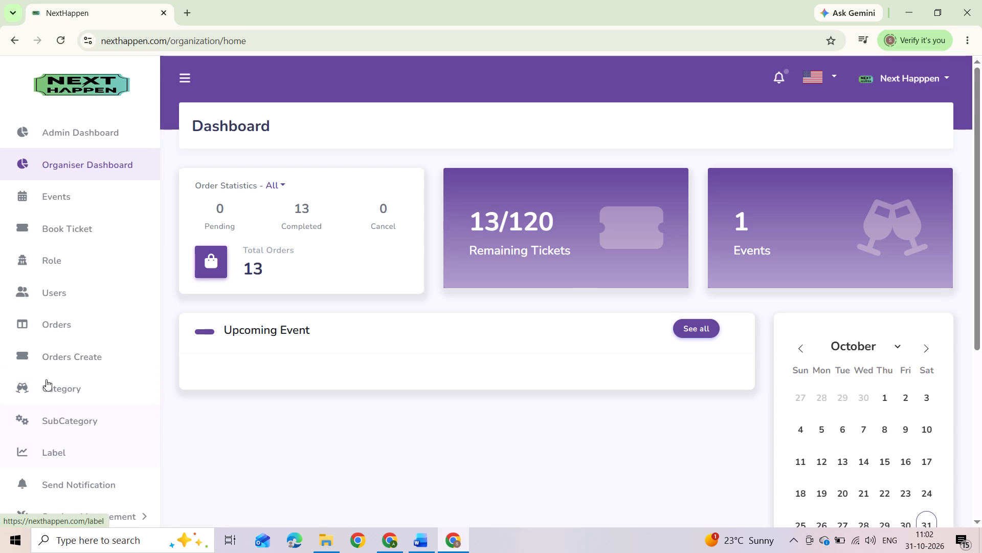
pyautogui.click(71, 323)
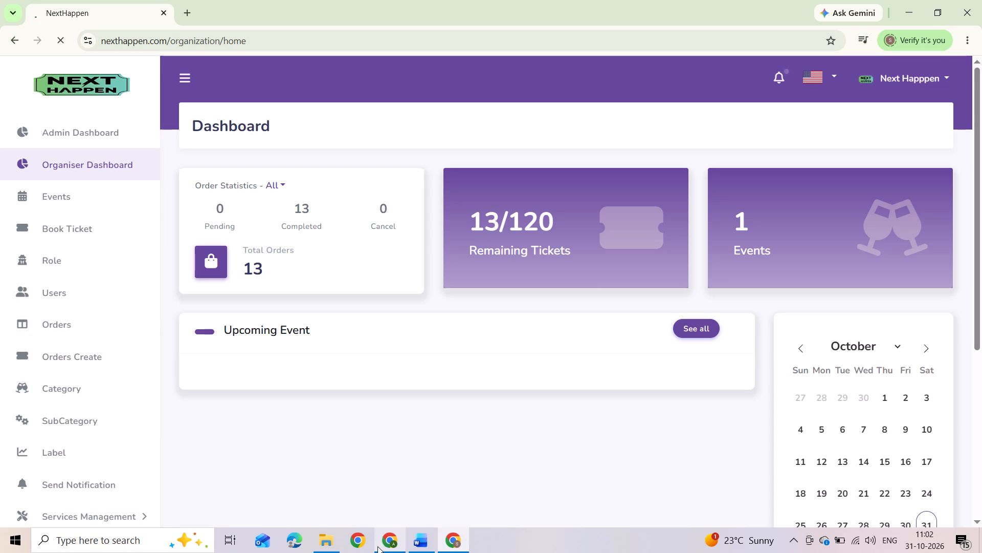
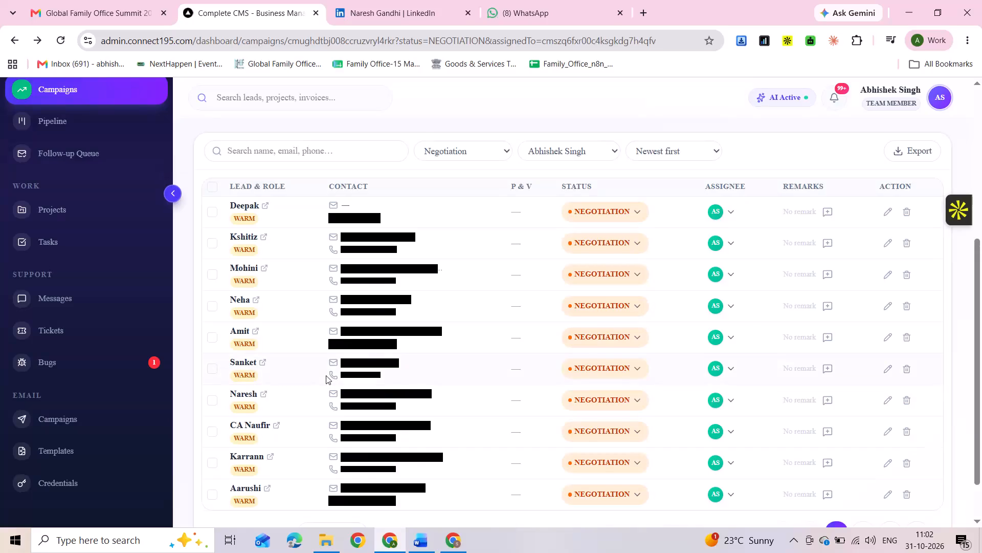
# Change the campaign lead list's status filter from Negotiation to all statuses.
pyautogui.click(441, 150)
pyautogui.click(452, 167)
# Open the assignee filter's choices for the campaign lead list.
pyautogui.click(571, 150)
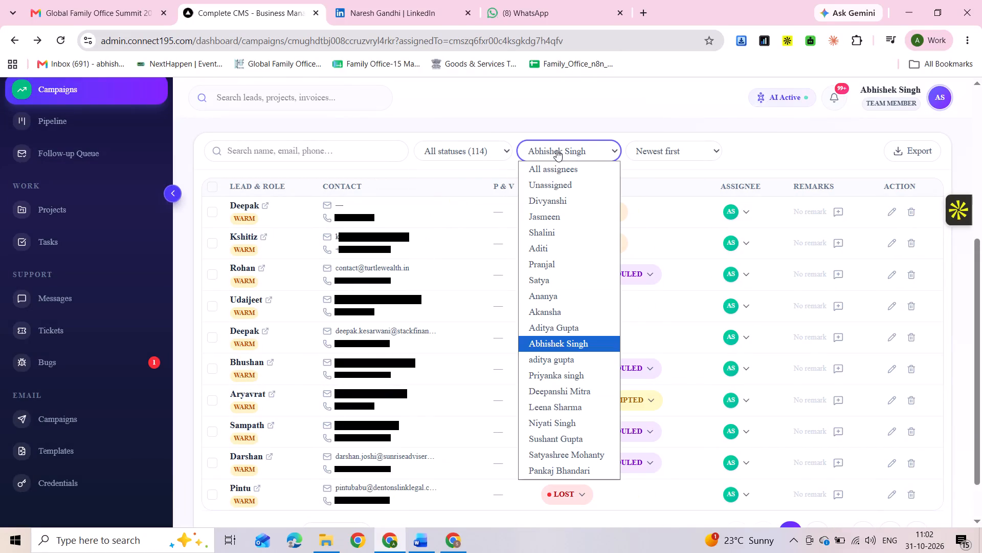
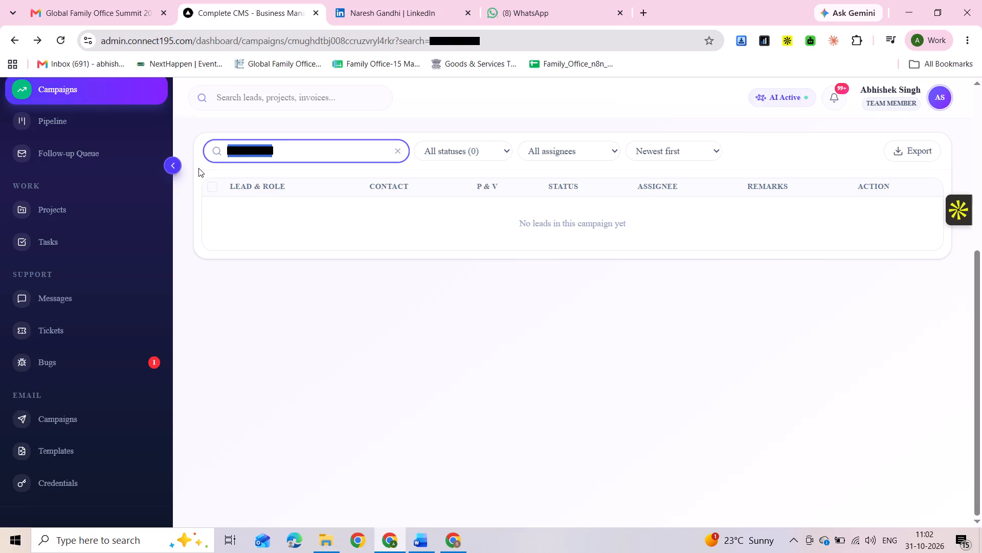
# Copy the phone number from the current lead search and search for it in another campaign's lead list.
pyautogui.hotkey('ctrl', 'c')
pyautogui.hotkey('ctrl', 'c')
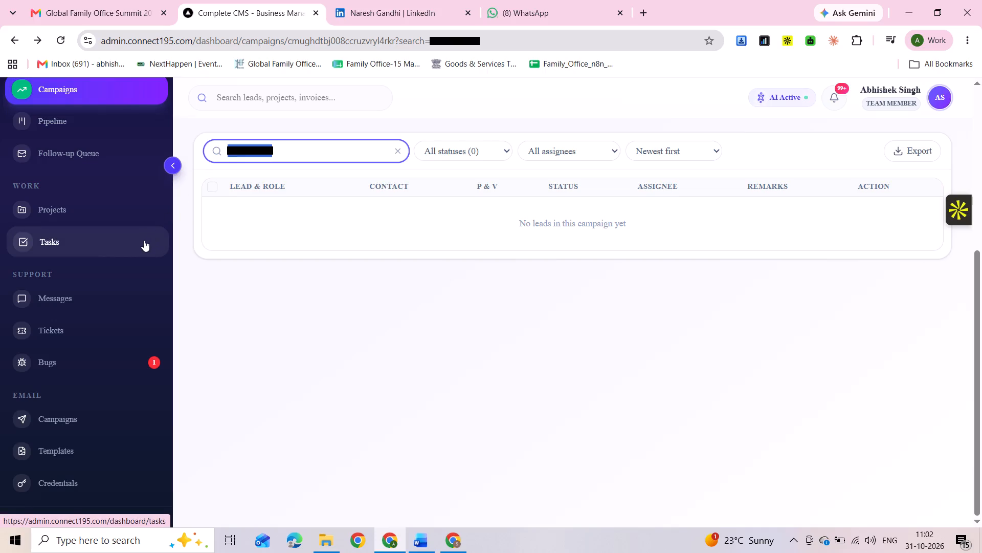
pyautogui.scroll(3, 69, 284)
pyautogui.click(80, 273)
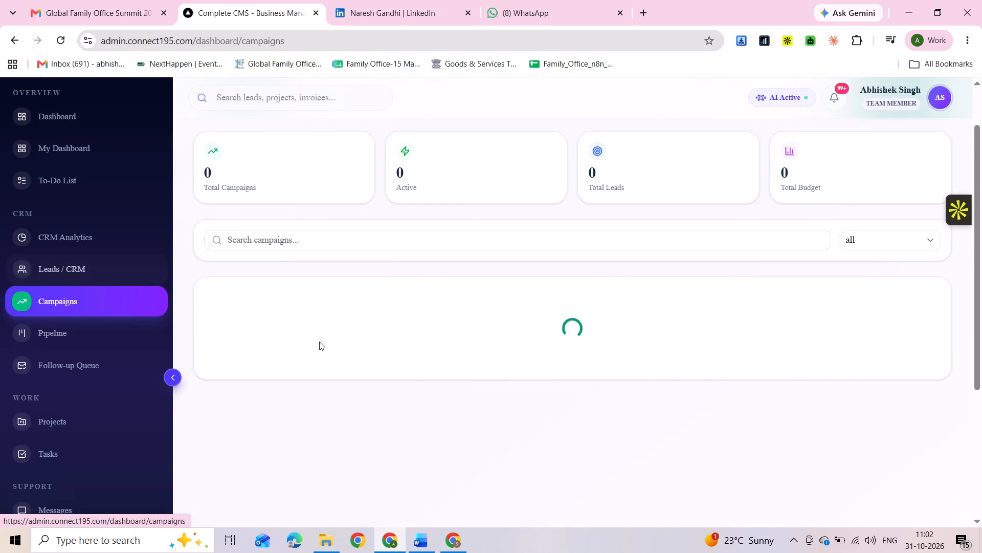
pyautogui.click(284, 390)
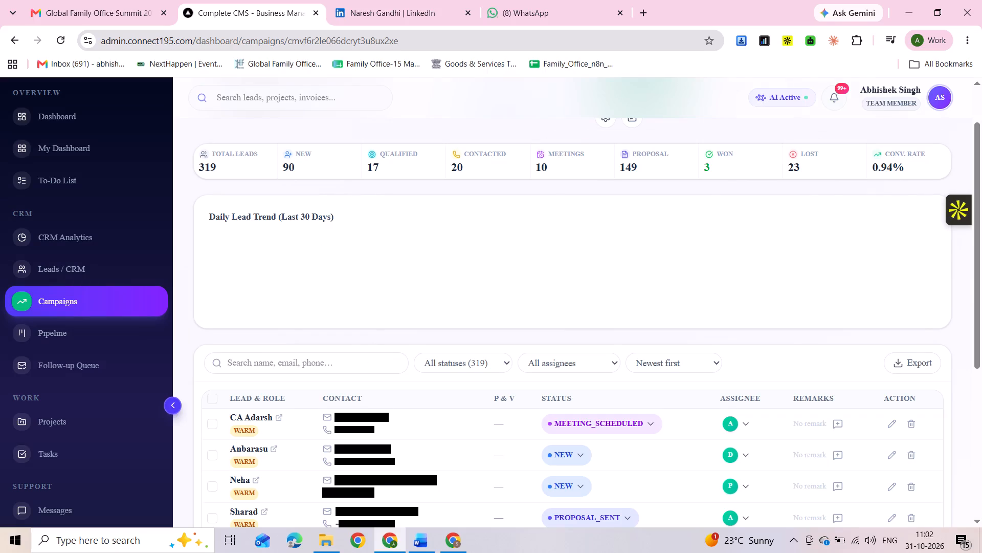
pyautogui.click(326, 366)
pyautogui.hotkey('ctrl', 'v')
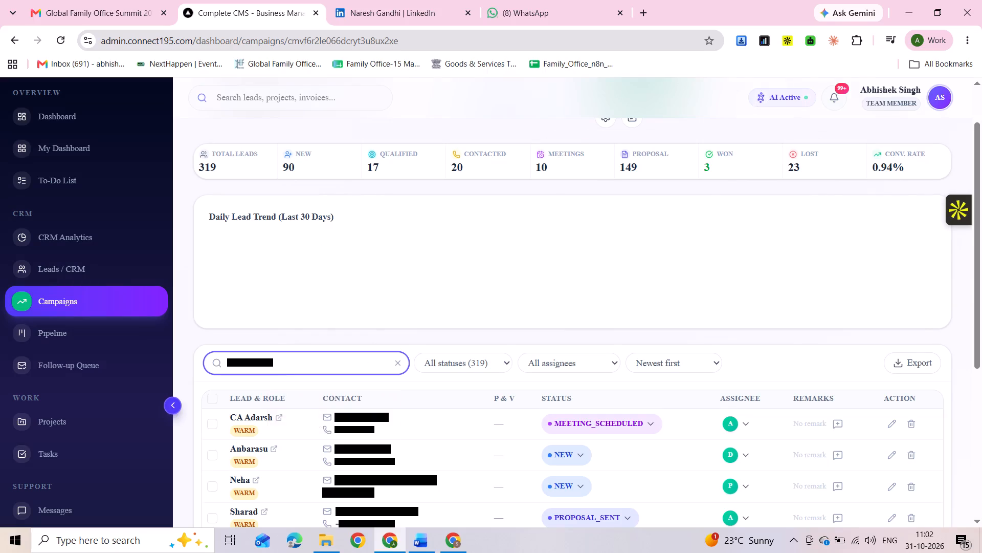
pyautogui.press('Return')
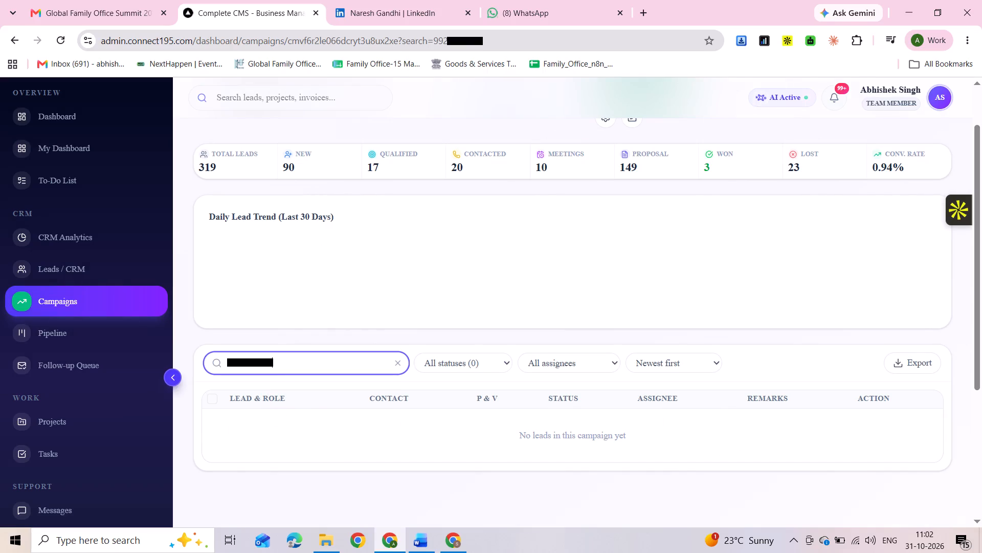
# Replace the phone number search with "Dik" and open Diksha's lead record.
pyautogui.click(398, 364)
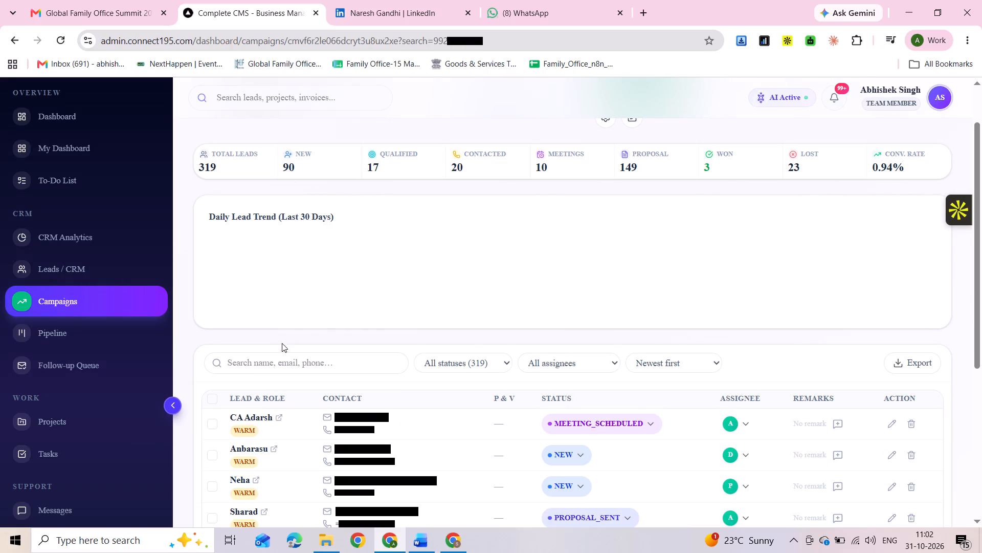
pyautogui.click(279, 362)
pyautogui.write('Du')
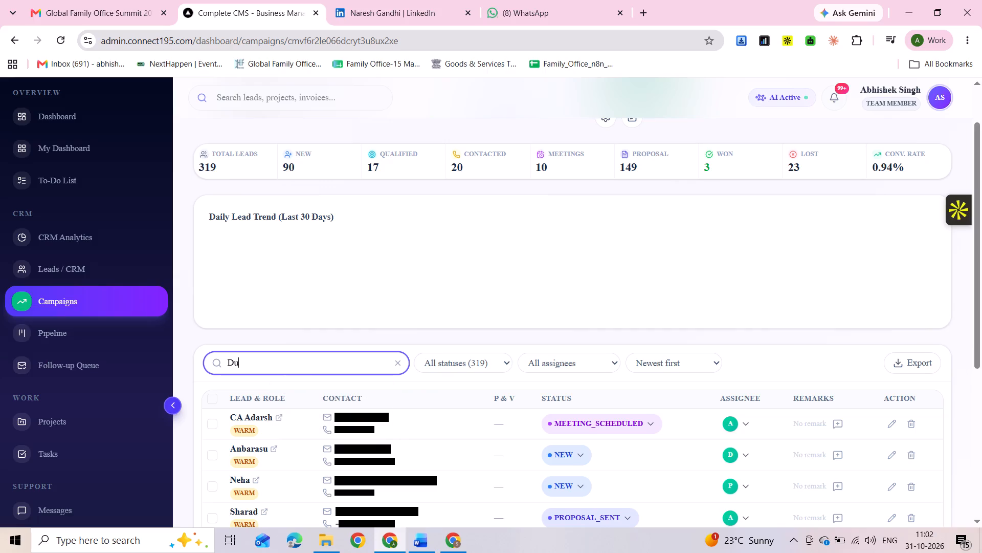
pyautogui.press('BackSpace')
pyautogui.write('ik')
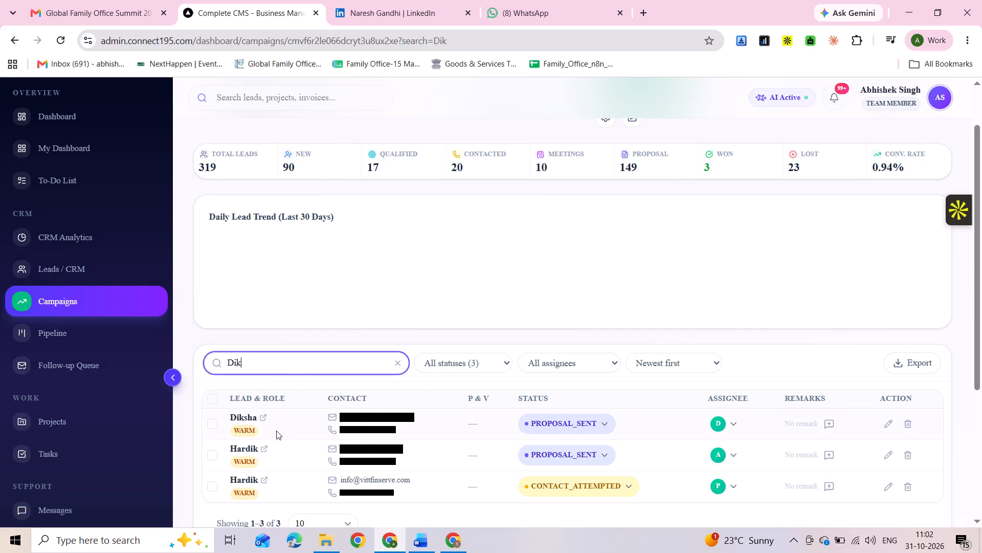
pyautogui.click(240, 419)
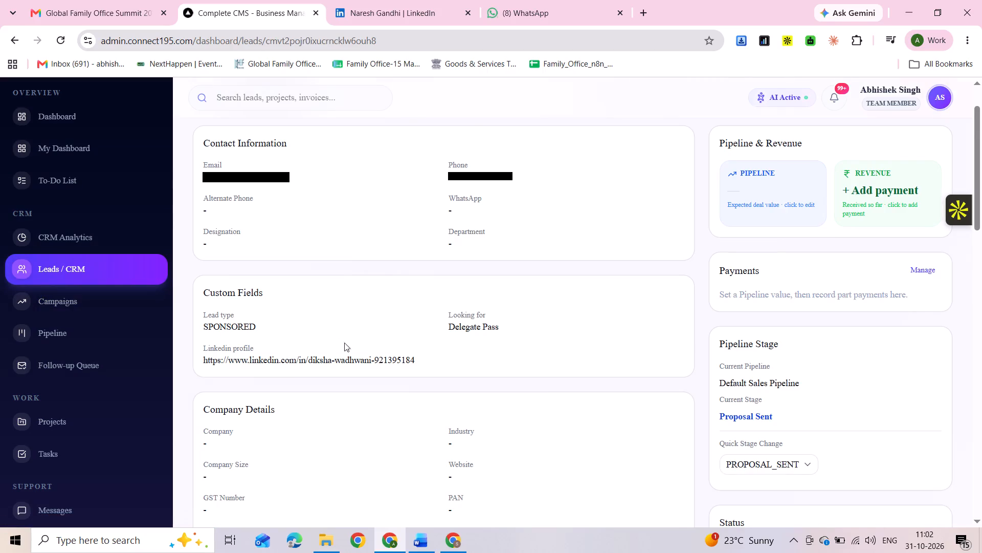
# Examine Diksha's lead record, including the contact details, custom fields, pipeline stage, status, activity timeline and discussion.
pyautogui.scroll(3, 264, 232)
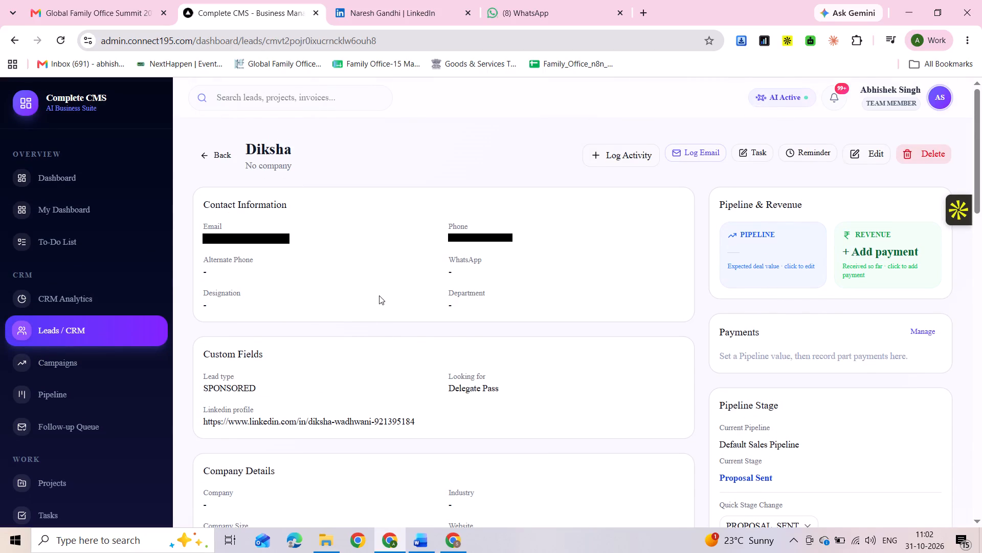
pyautogui.scroll(-2, 355, 328)
pyautogui.scroll(-1, 836, 382)
pyautogui.scroll(-2, 754, 400)
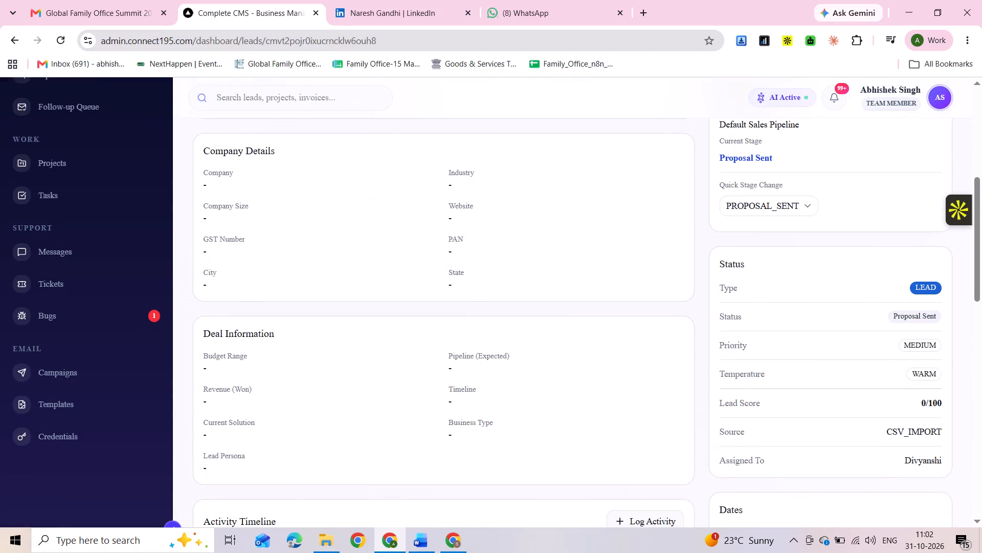
pyautogui.scroll(-4, 573, 409)
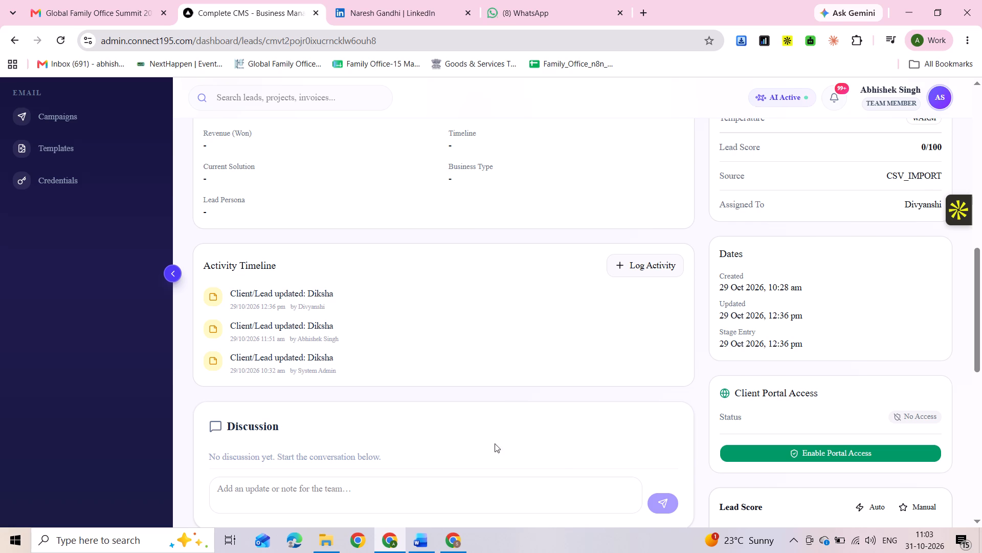
pyautogui.scroll(-1, 437, 450)
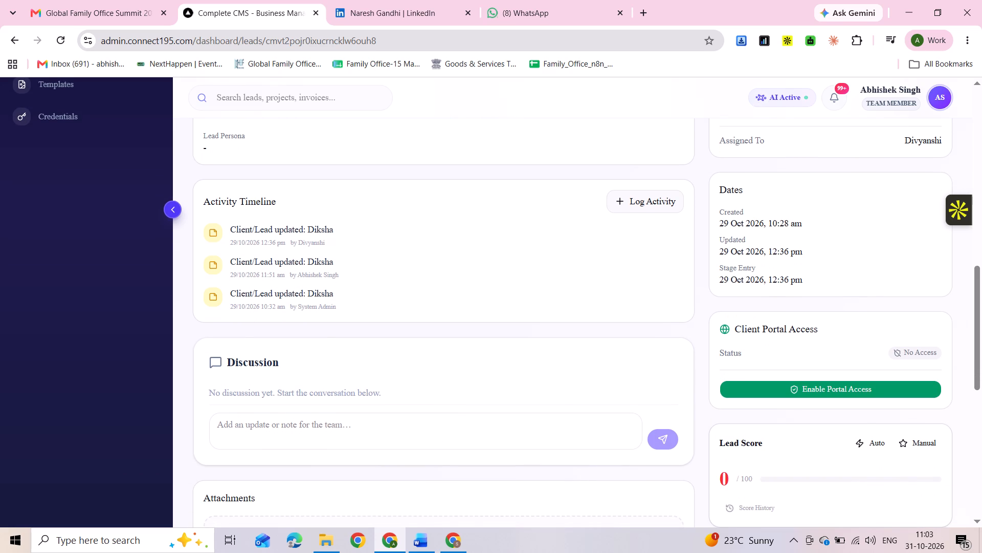
pyautogui.click(250, 439)
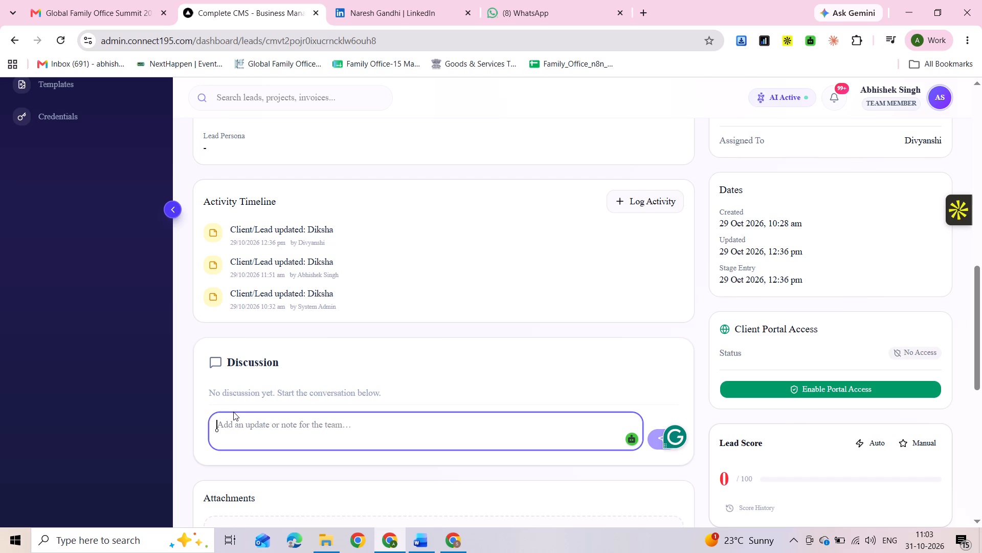
pyautogui.scroll(-3, 481, 293)
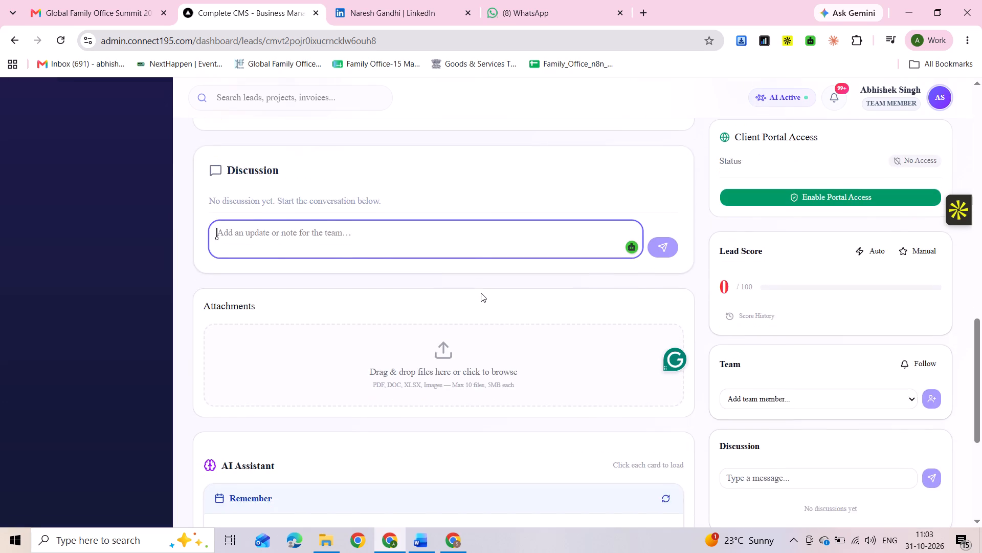
pyautogui.scroll(10, 481, 293)
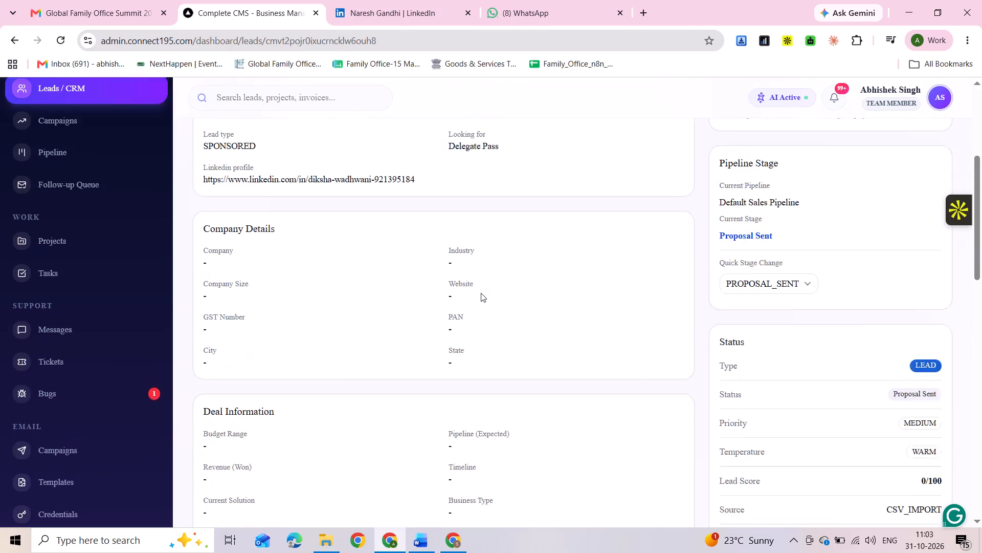
pyautogui.scroll(3, 481, 293)
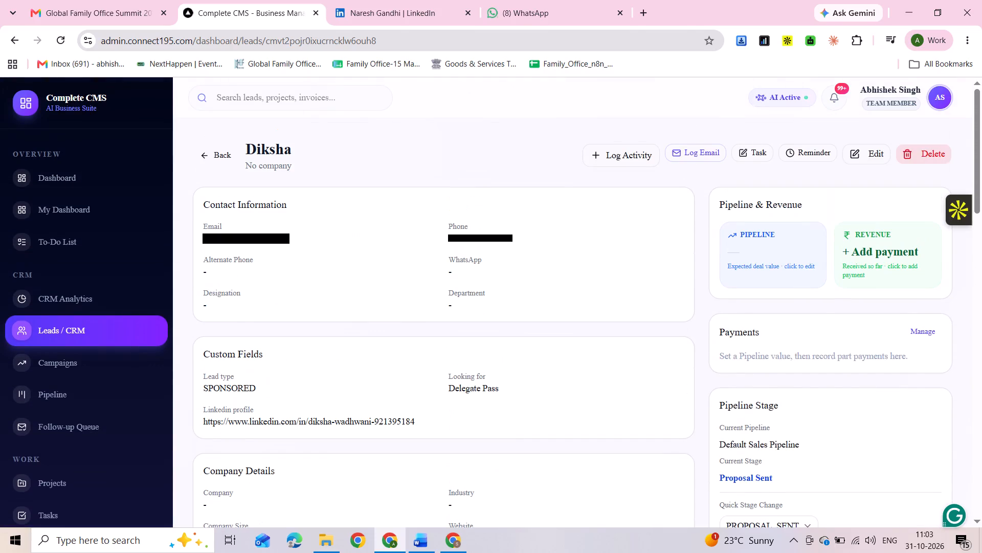
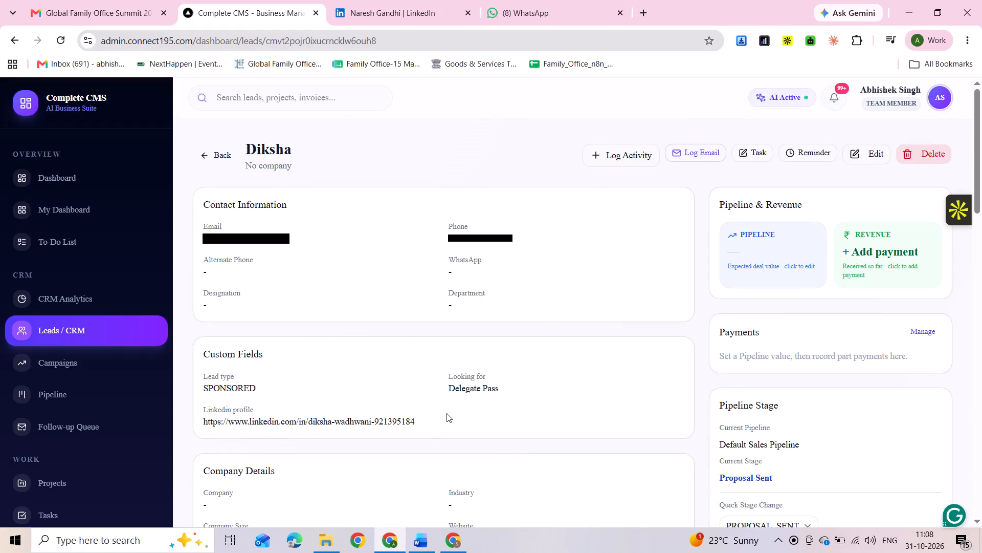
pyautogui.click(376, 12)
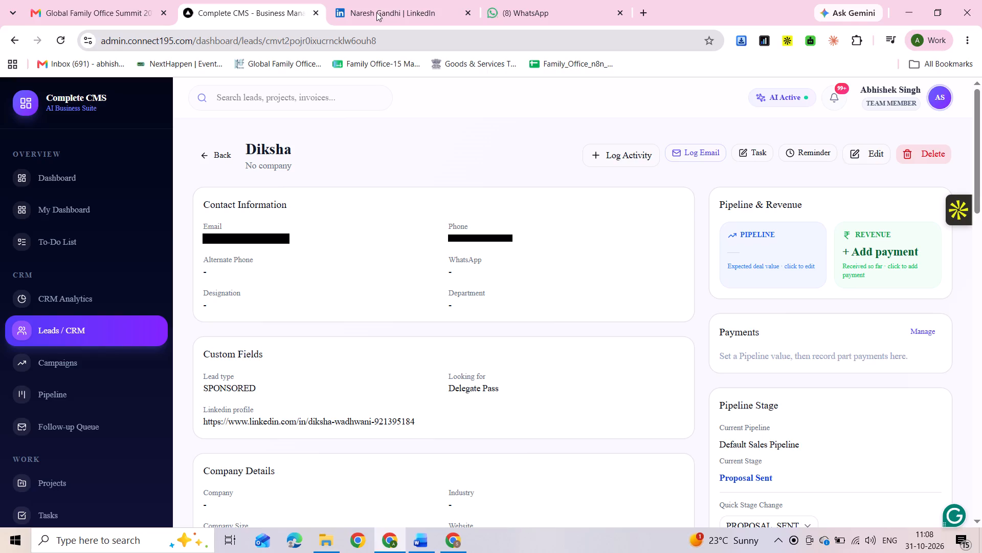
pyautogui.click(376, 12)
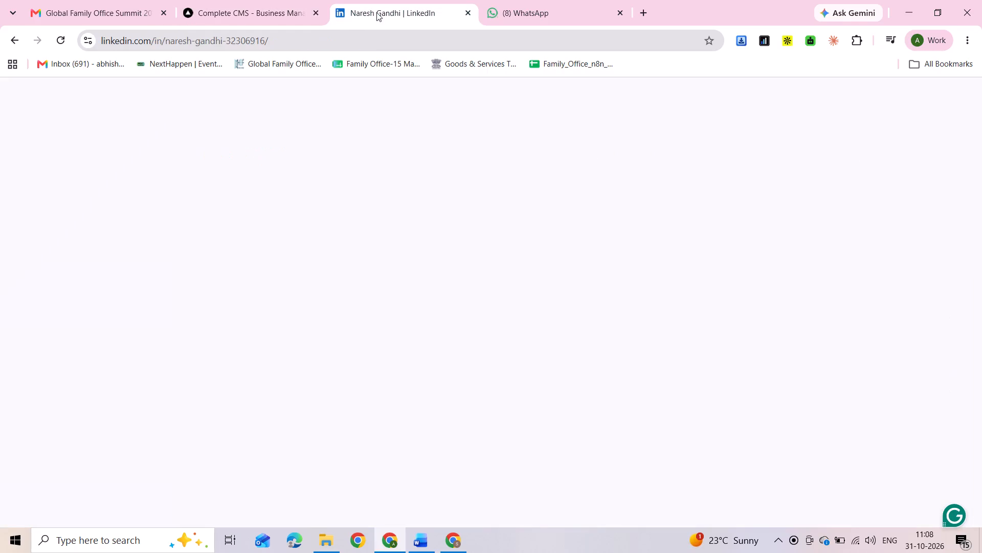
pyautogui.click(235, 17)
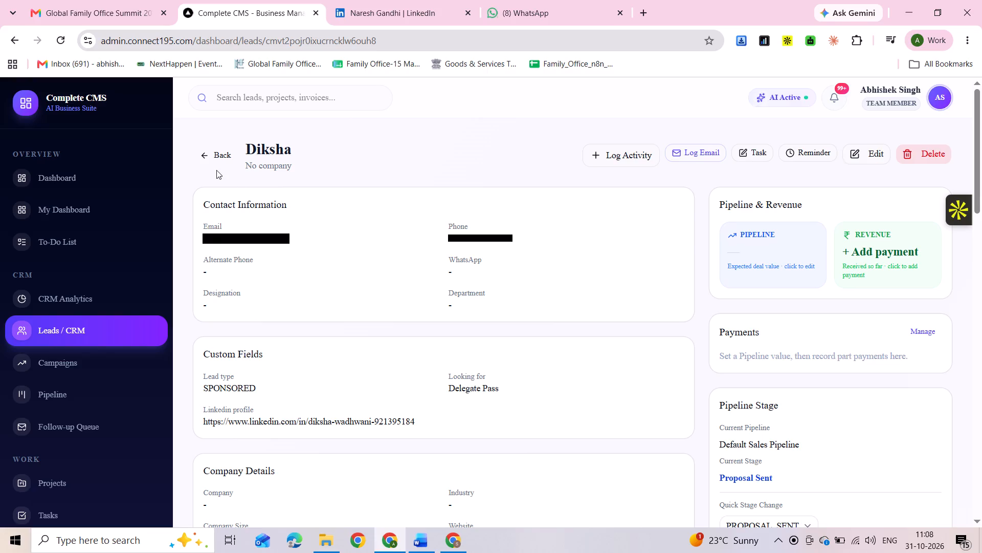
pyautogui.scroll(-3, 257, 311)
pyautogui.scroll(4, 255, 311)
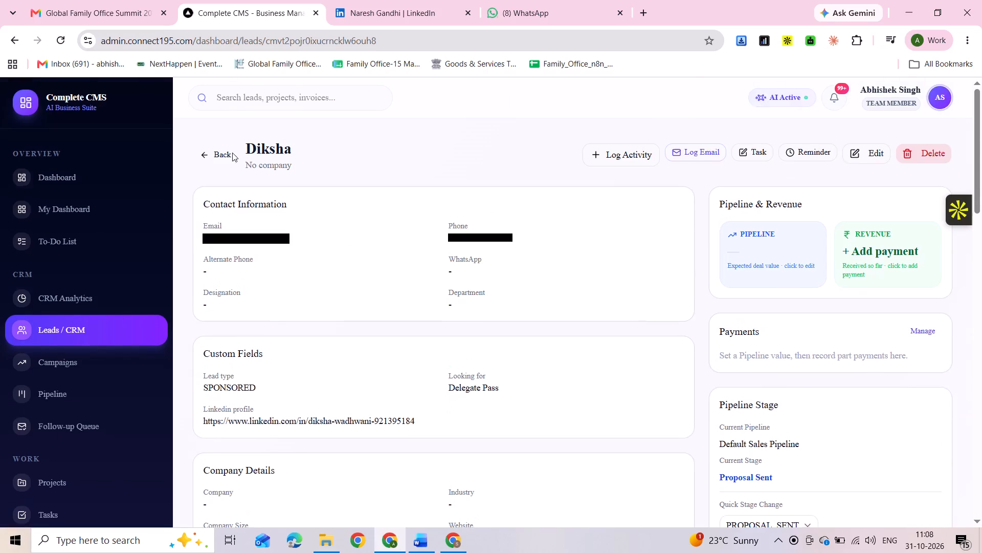
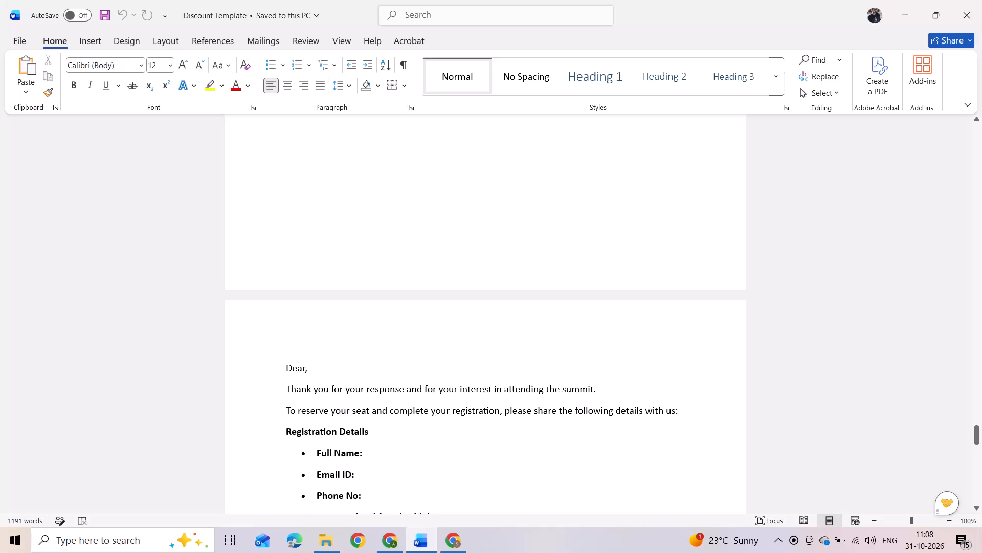
# Copy the Standard Pass heading and its full bullet list of inclusions from the Discount Template document.
pyautogui.scroll(6, 438, 304)
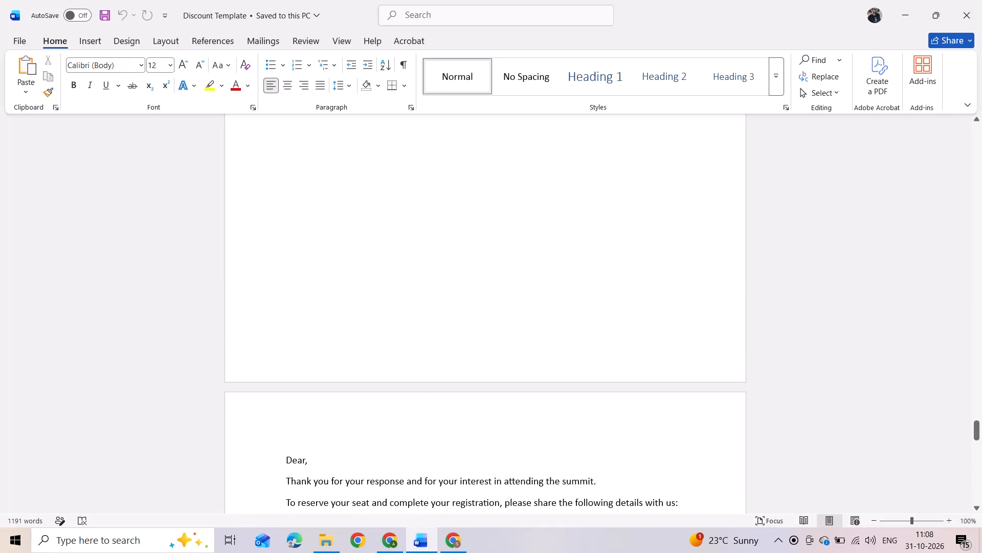
pyautogui.scroll(10, 432, 302)
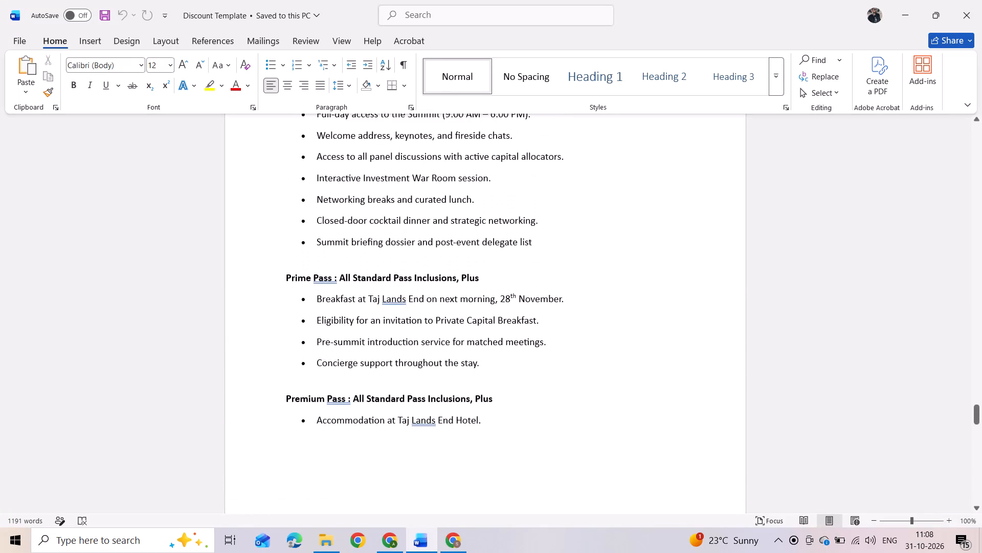
pyautogui.moveTo(282, 172); pyautogui.dragTo(298, 178)
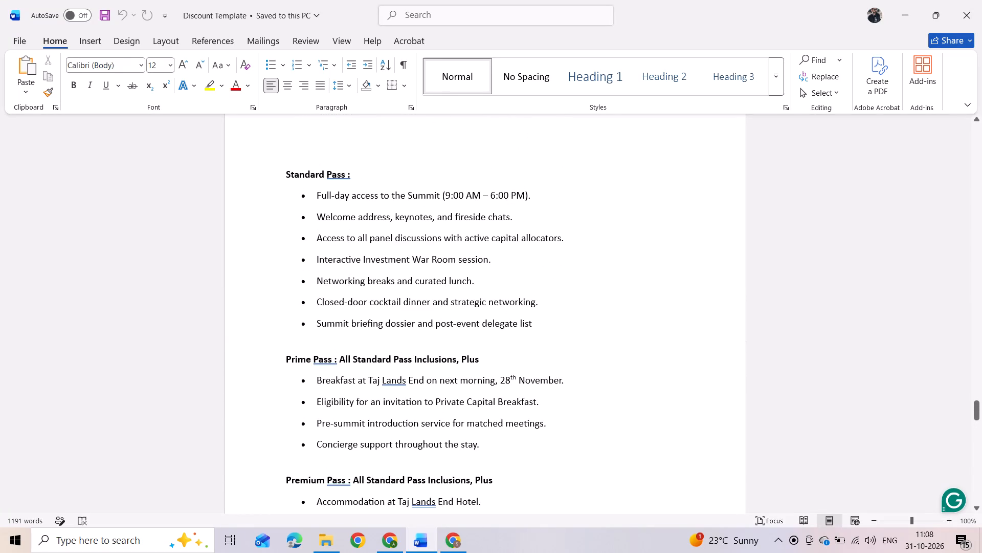
pyautogui.moveTo(298, 178); pyautogui.dragTo(543, 329)
pyautogui.hotkey('ctrl', 'c')
pyautogui.hotkey('ctrl', 'c')
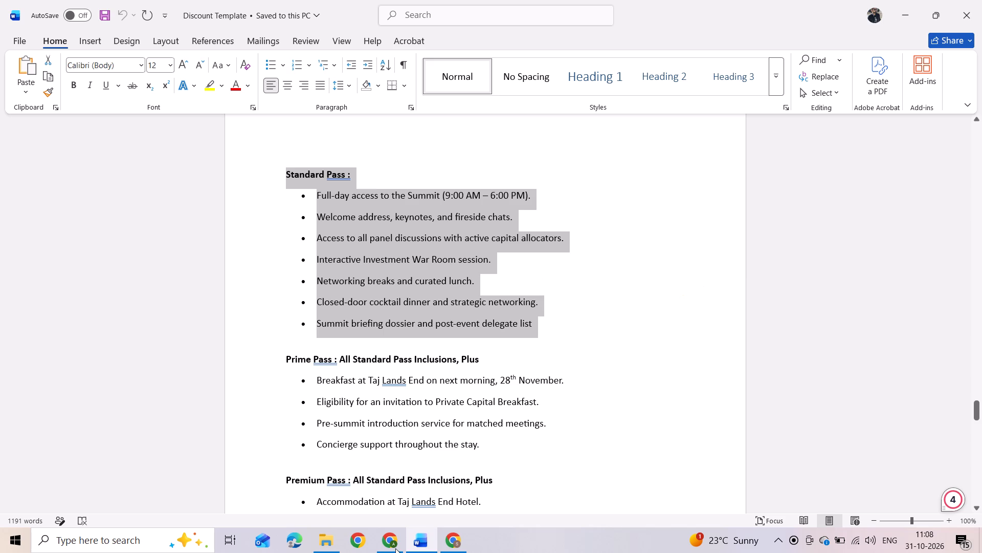
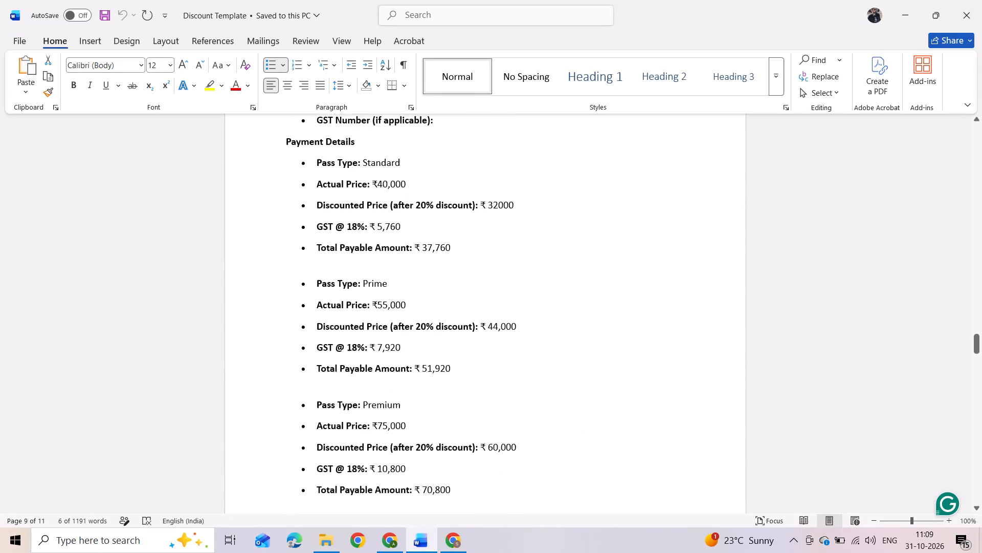
# Copy the registration email's opening from the "Dear," greeting through the sentence asking to share the following details.
pyautogui.scroll(-4, 290, 285)
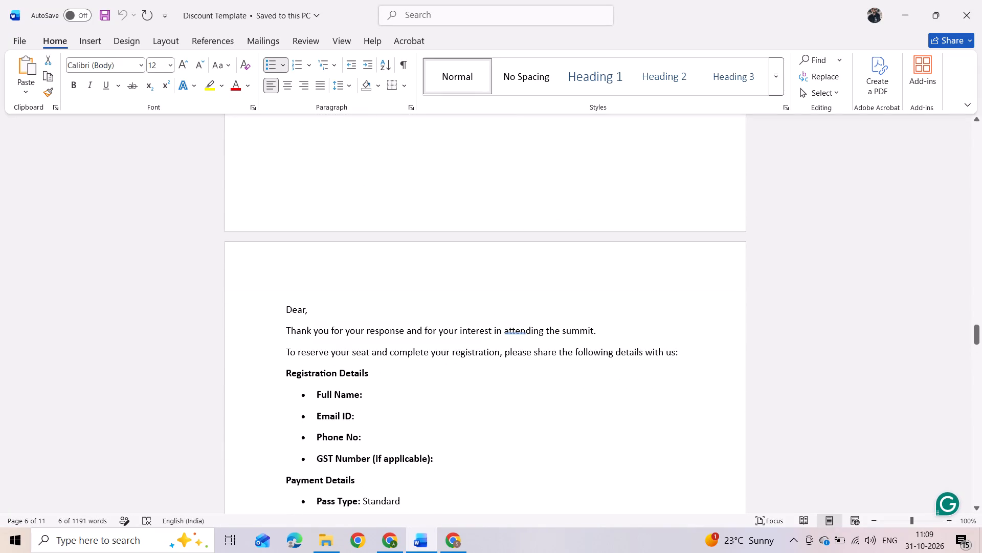
pyautogui.moveTo(283, 310); pyautogui.dragTo(677, 355)
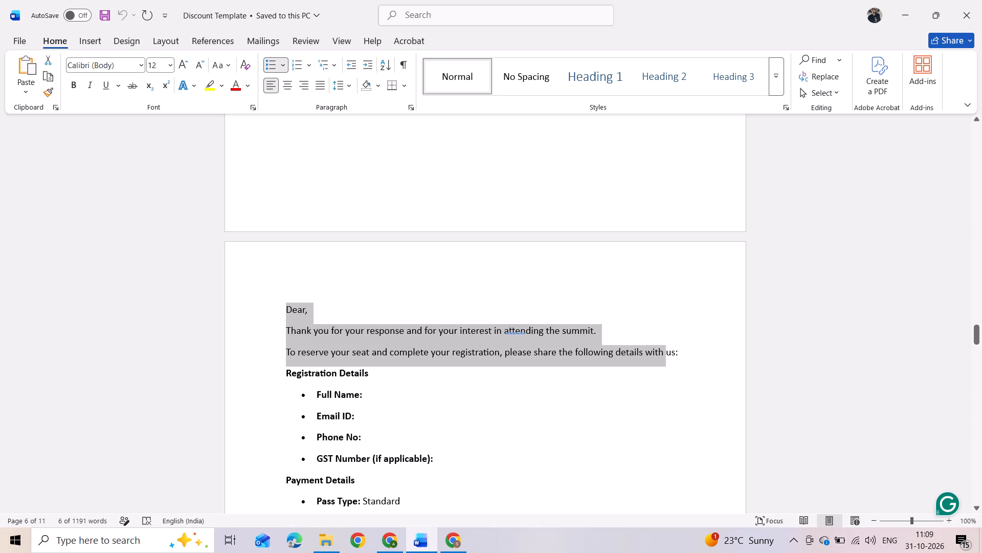
pyautogui.moveTo(677, 355); pyautogui.dragTo(686, 360)
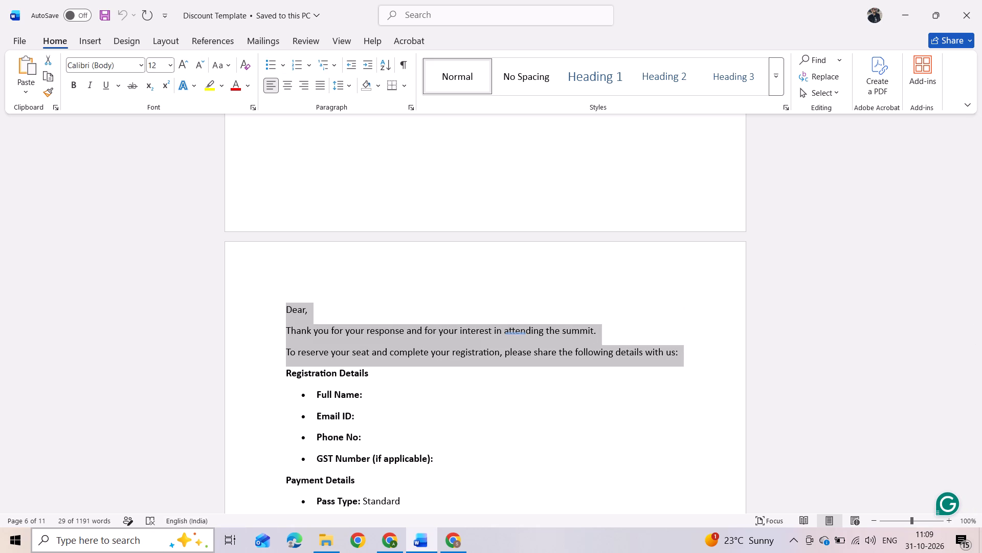
pyautogui.hotkey('ctrl', 'c')
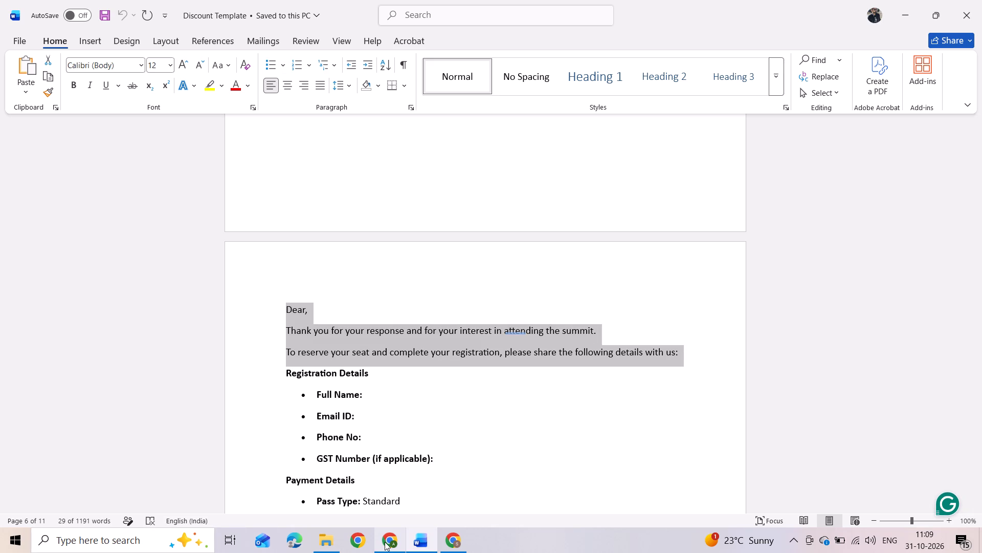
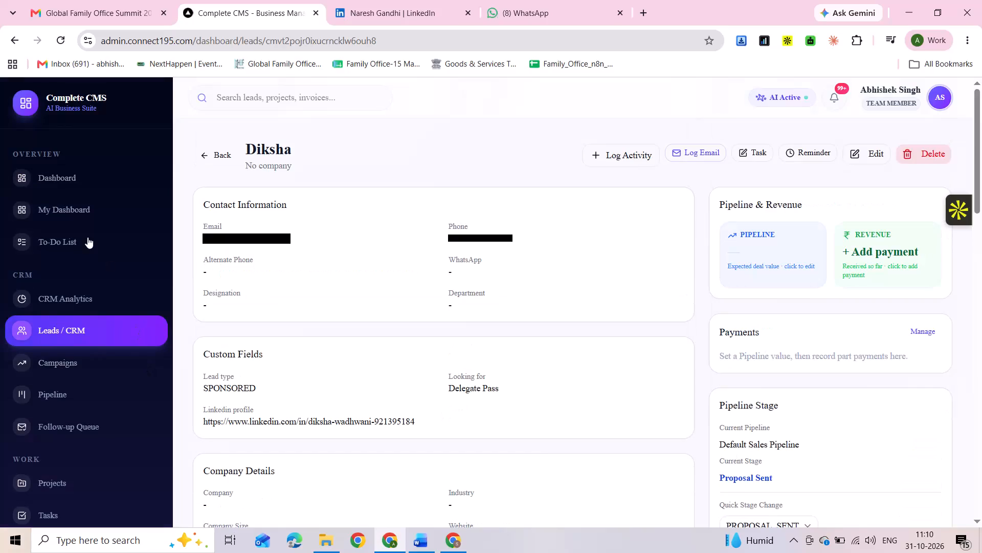
# Review the main Dashboard's summary metrics, Today's Follow-Ups and Sales Pipeline, including the full lead list behind the follow-ups.
pyautogui.click(56, 182)
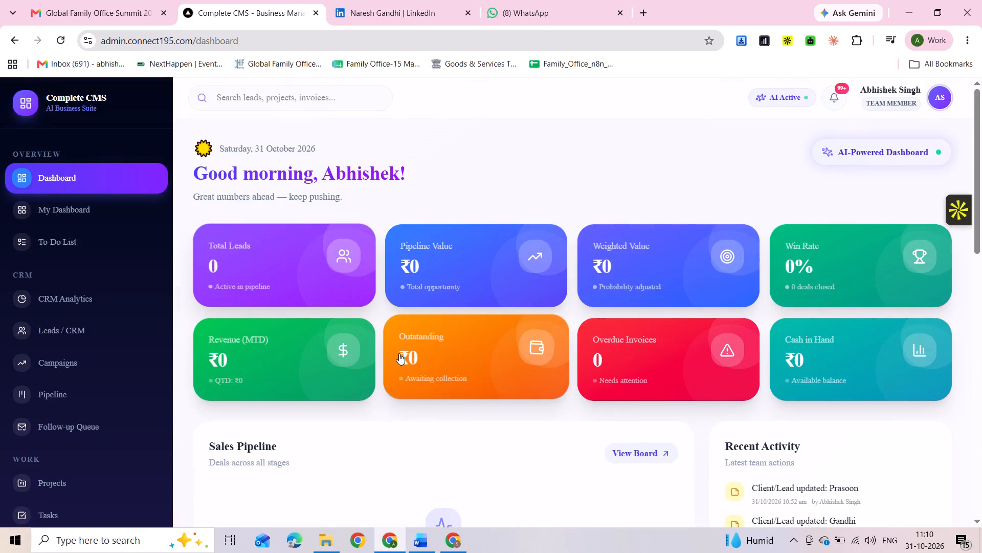
pyautogui.scroll(-4, 408, 320)
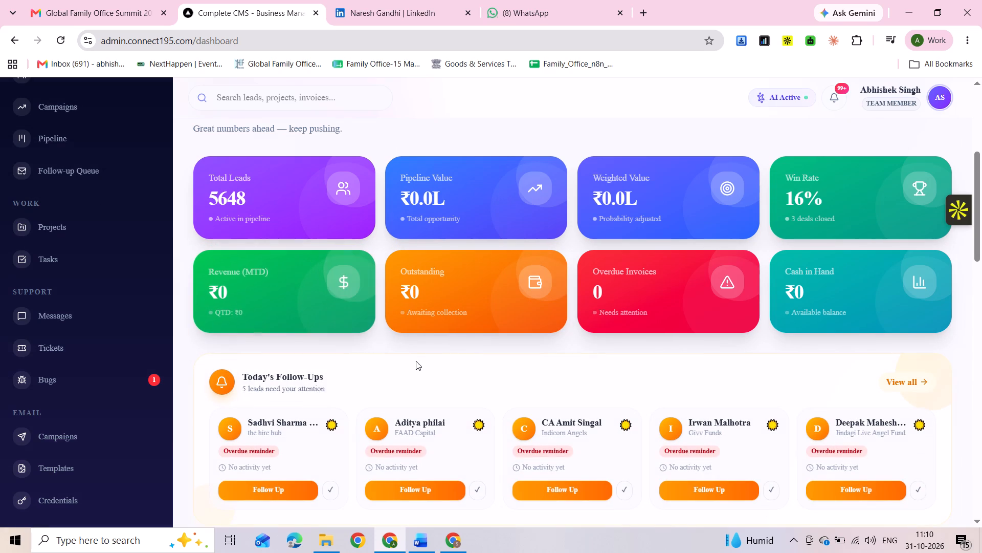
pyautogui.scroll(-1, 424, 370)
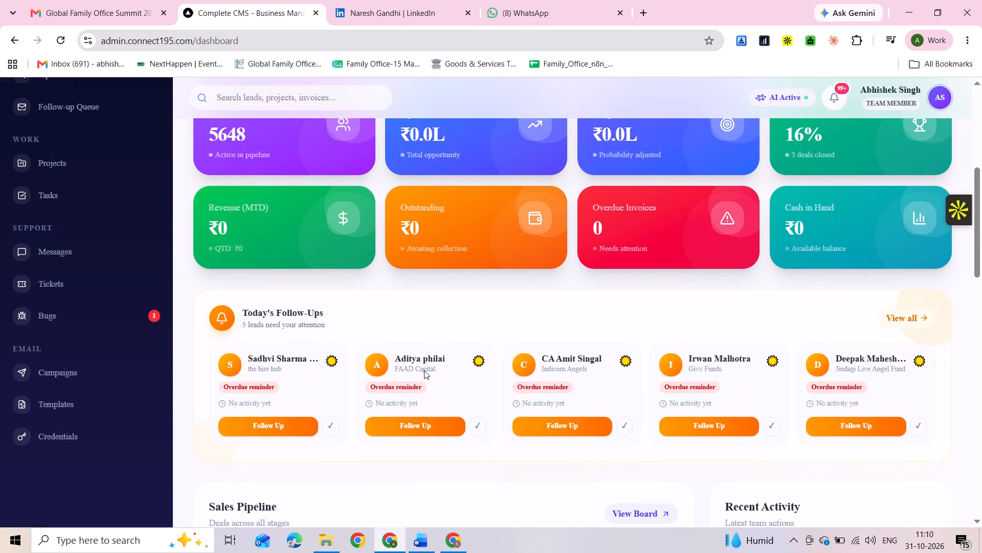
pyautogui.scroll(-2, 426, 365)
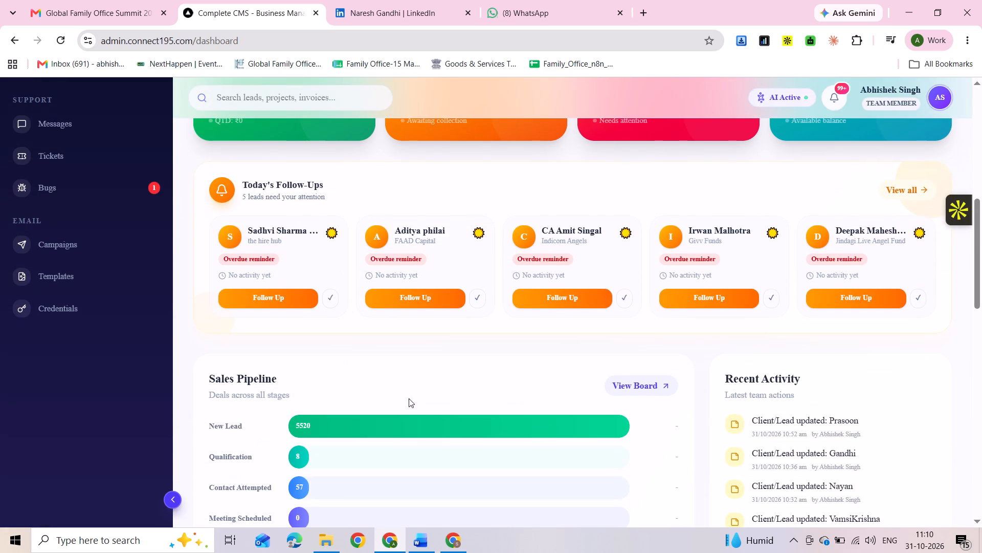
pyautogui.scroll(-1, 452, 431)
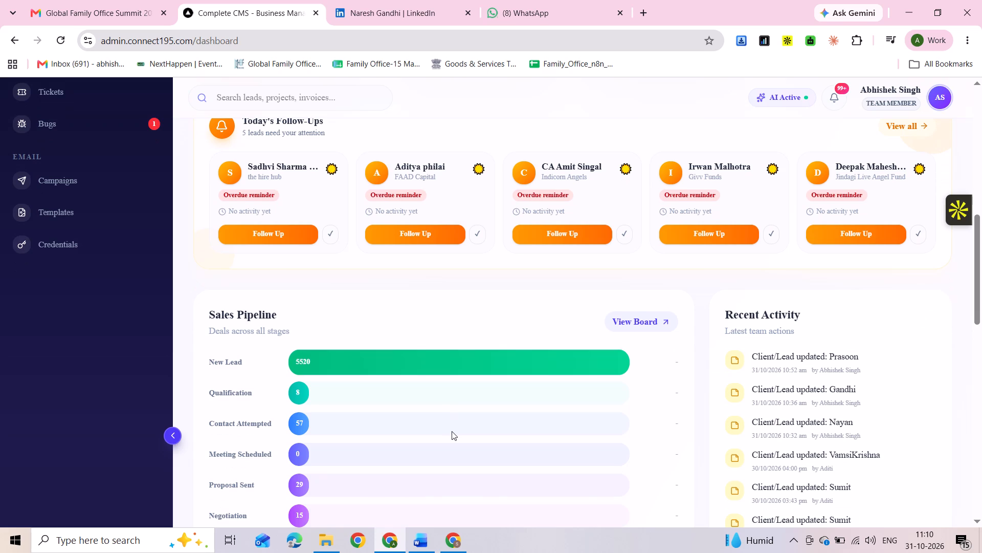
pyautogui.scroll(-1, 451, 433)
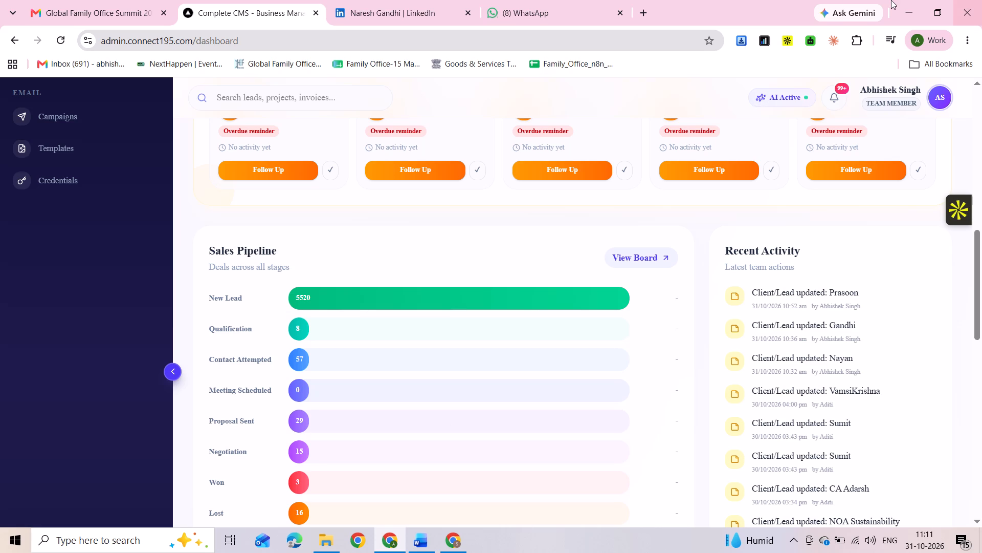
pyautogui.scroll(4, 672, 400)
pyautogui.scroll(2, 583, 401)
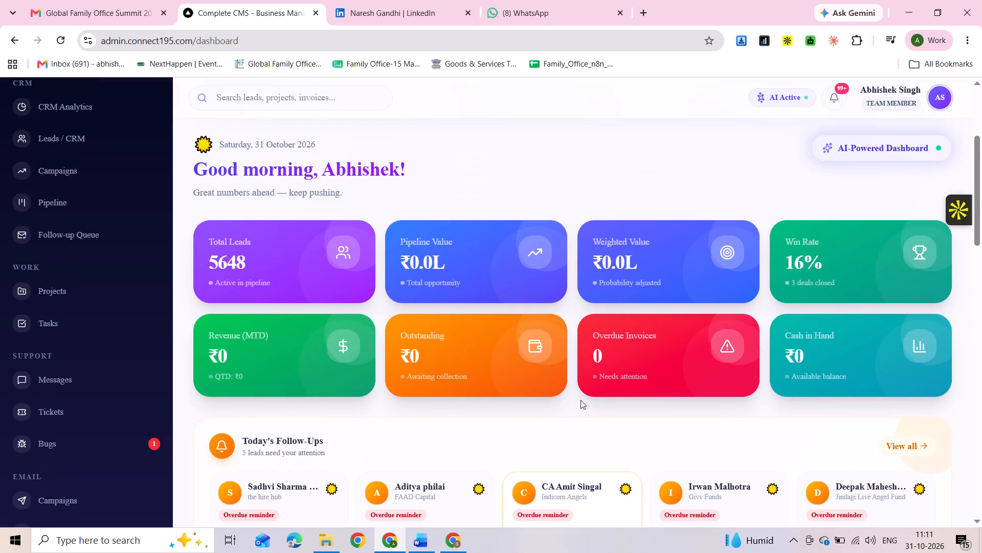
pyautogui.scroll(-1, 573, 409)
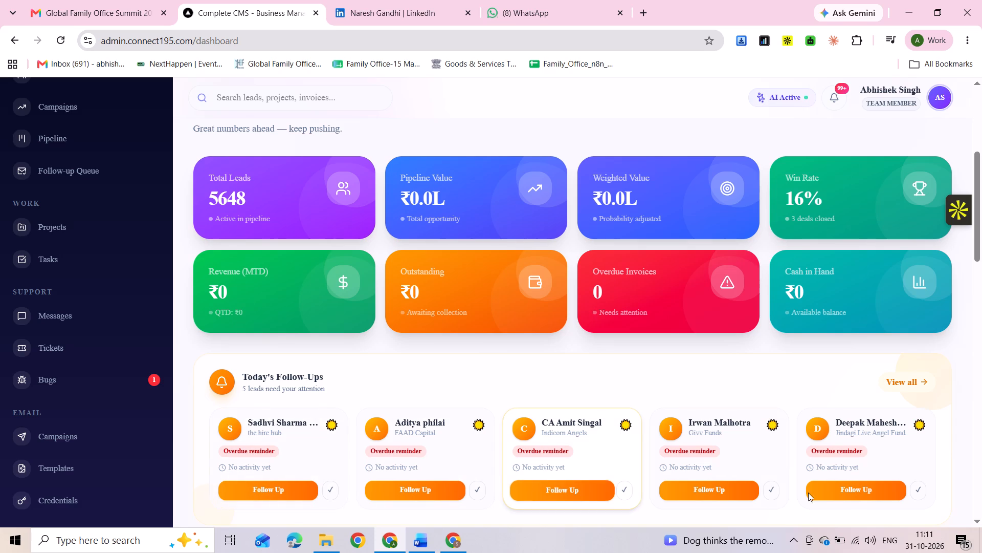
pyautogui.scroll(-2, 650, 418)
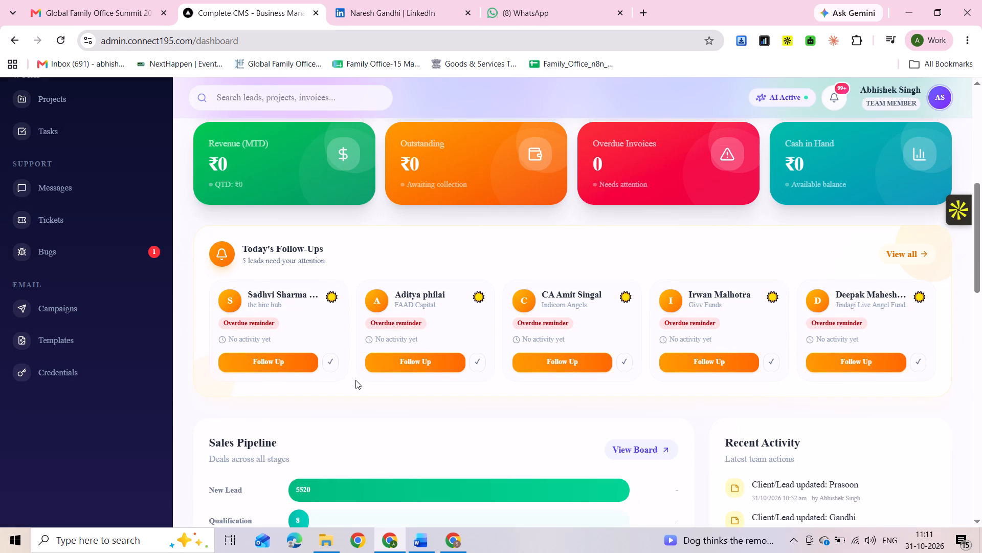
pyautogui.click(896, 250)
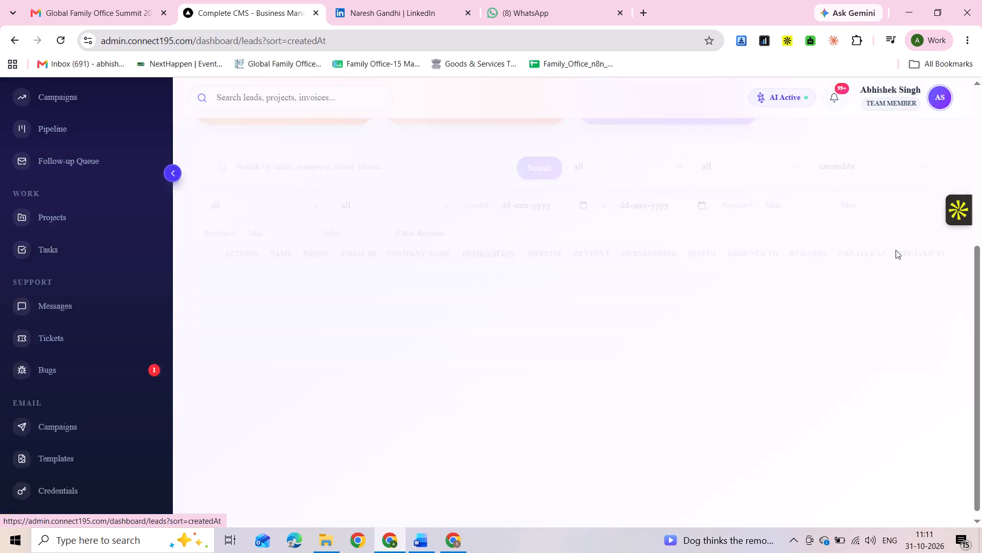
pyautogui.scroll(-3, 637, 347)
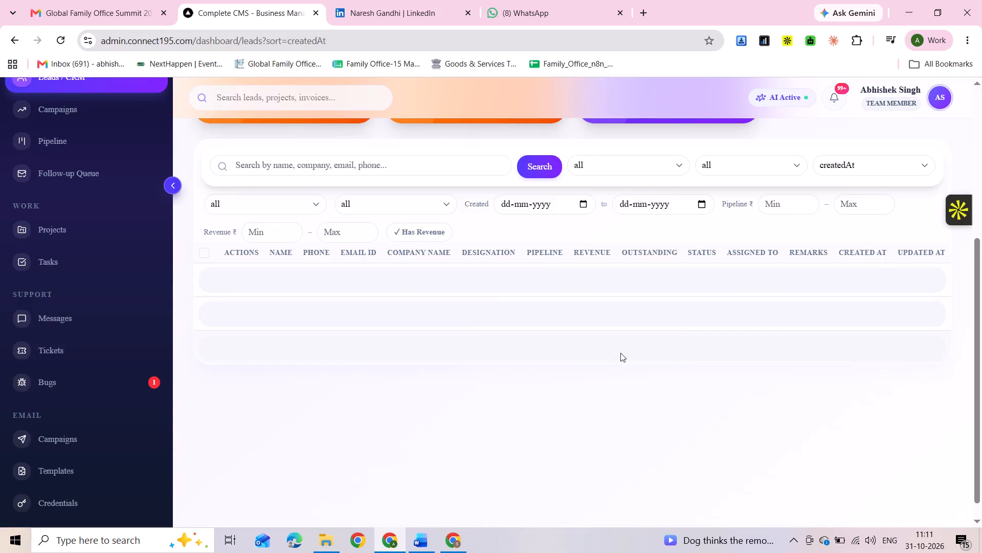
pyautogui.scroll(3, 561, 384)
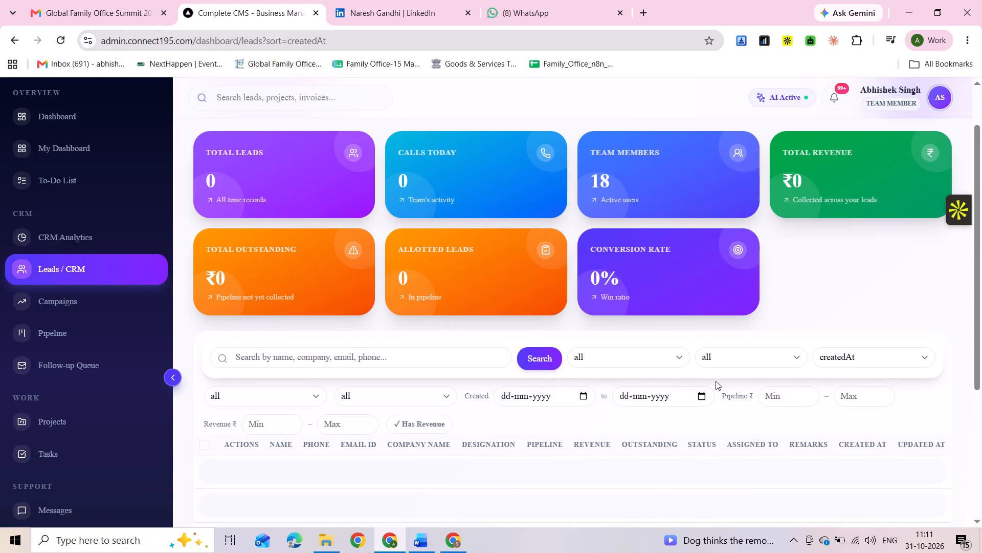
# Examine My Dashboard's project, recent activity, financial and lead performance sections.
pyautogui.click(50, 121)
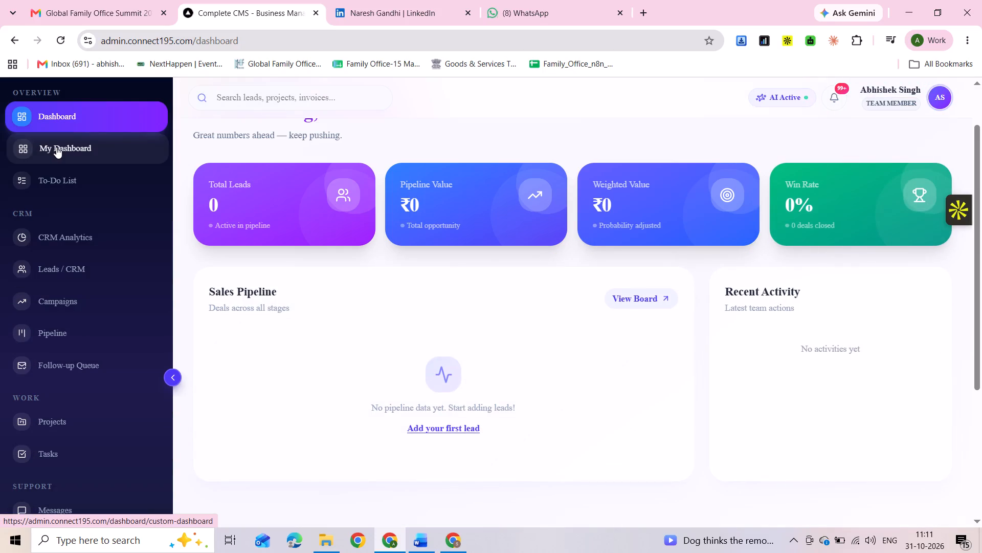
pyautogui.click(103, 153)
pyautogui.scroll(-1, 369, 302)
pyautogui.scroll(-2, 420, 345)
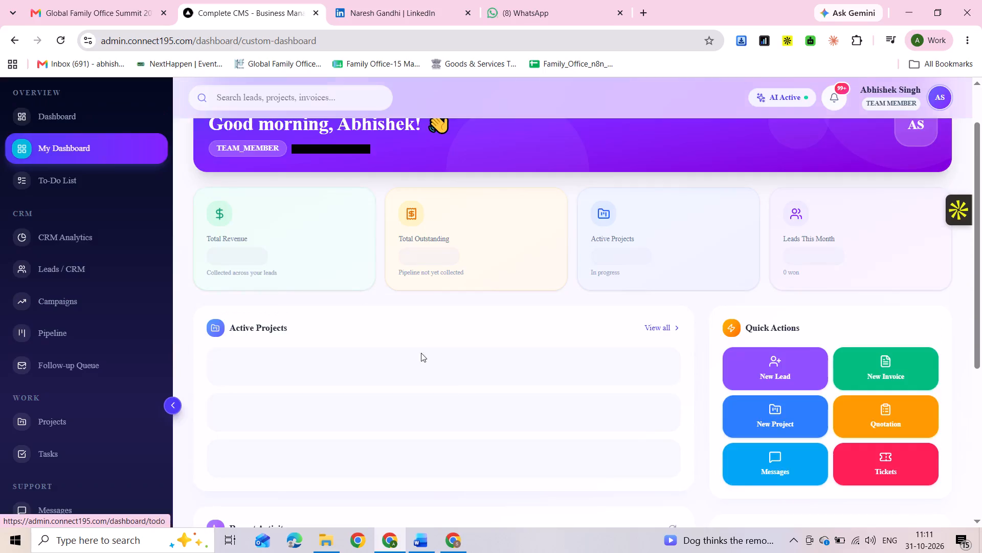
pyautogui.scroll(-3, 418, 357)
pyautogui.scroll(1, 418, 359)
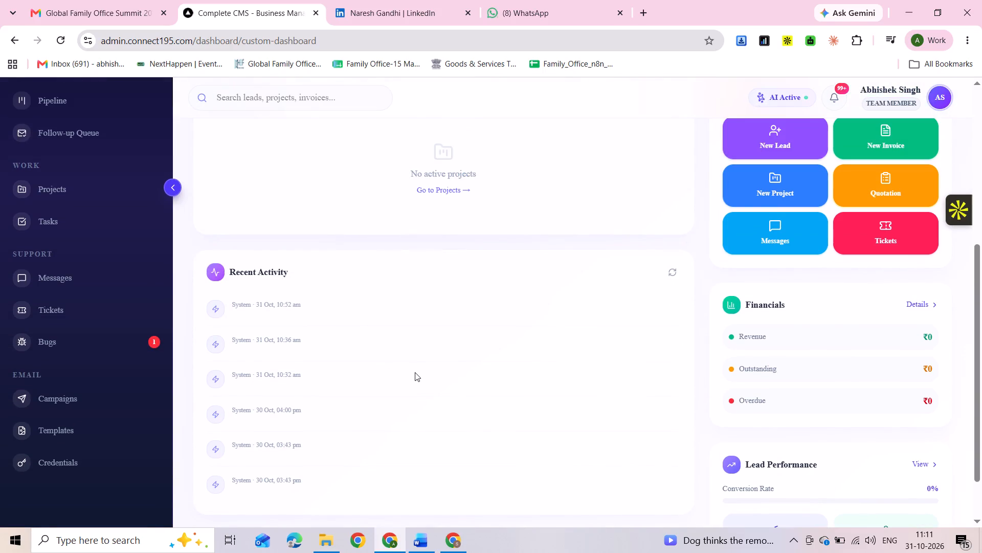
pyautogui.scroll(-6, 410, 371)
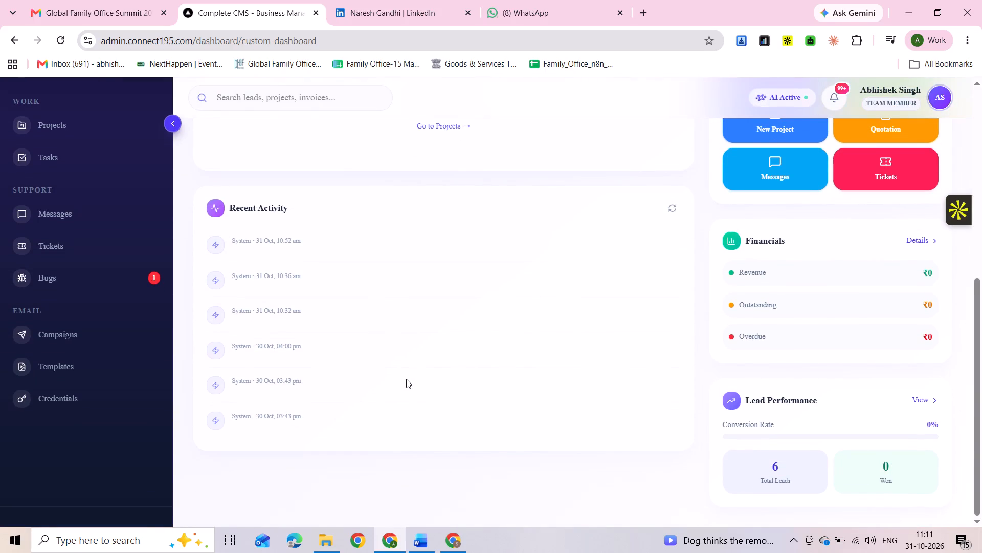
pyautogui.scroll(-3, 404, 380)
pyautogui.scroll(1, 431, 512)
pyautogui.scroll(-2, 433, 511)
pyautogui.scroll(7, 435, 510)
pyautogui.scroll(1, 172, 448)
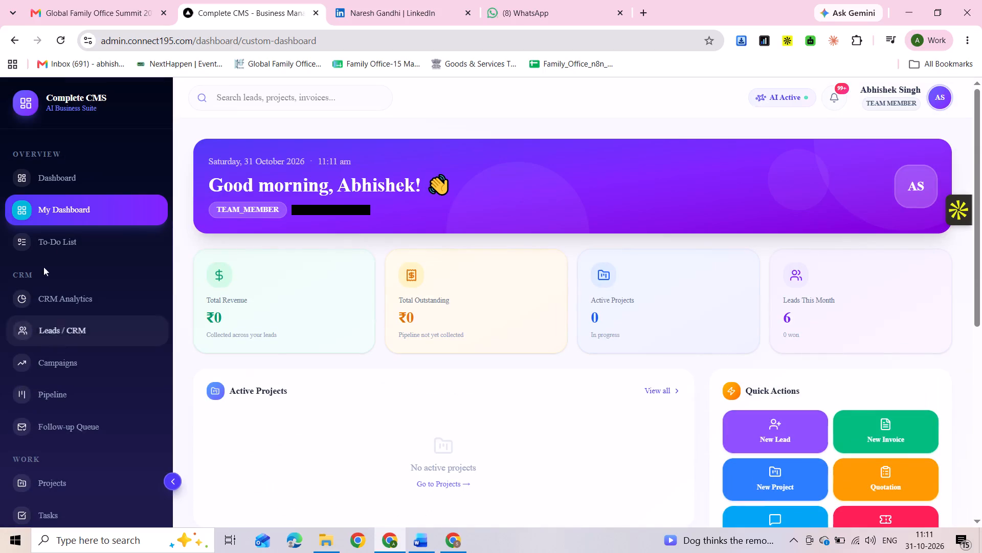
# Delete the Previous Event Participation Data task from the To-Do List.
pyautogui.click(61, 245)
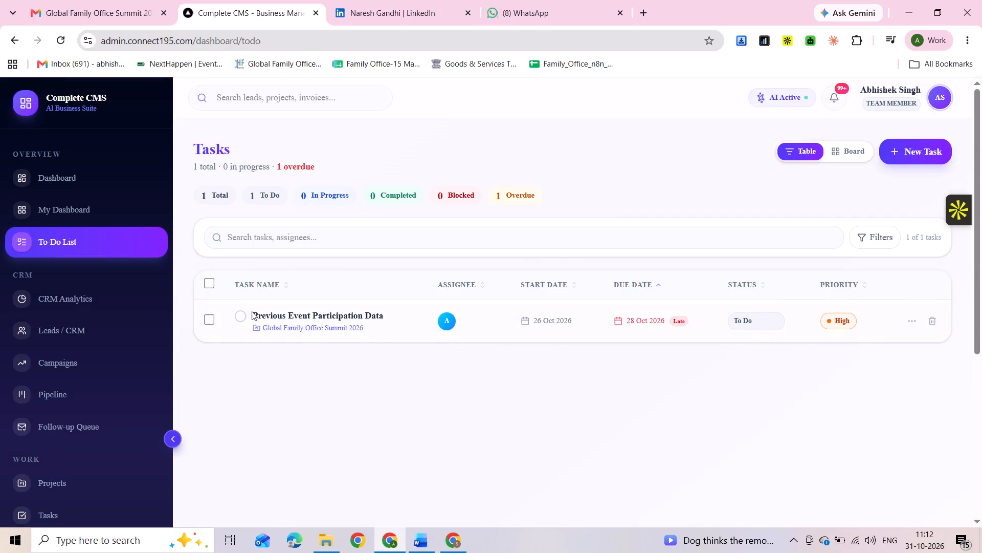
pyautogui.click(211, 321)
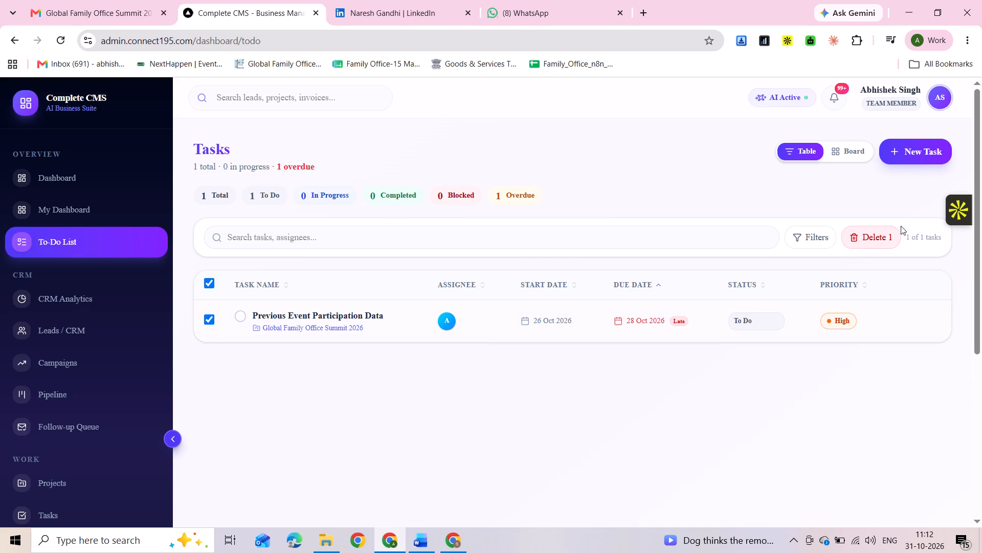
pyautogui.click(875, 242)
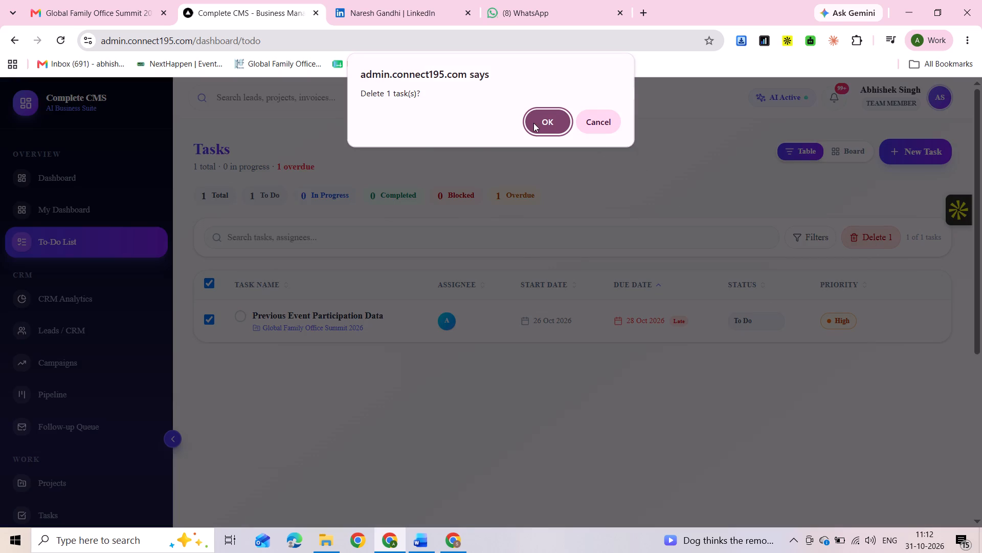
pyautogui.click(533, 121)
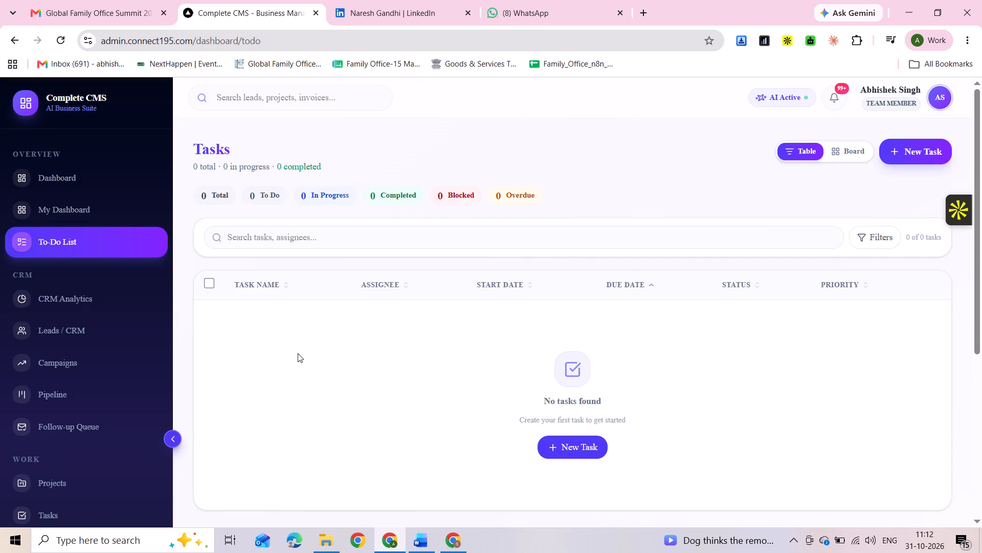
# Examine this month's lead metrics in CRM Analytics, including the stage and source breakdowns and the leads table.
pyautogui.click(45, 296)
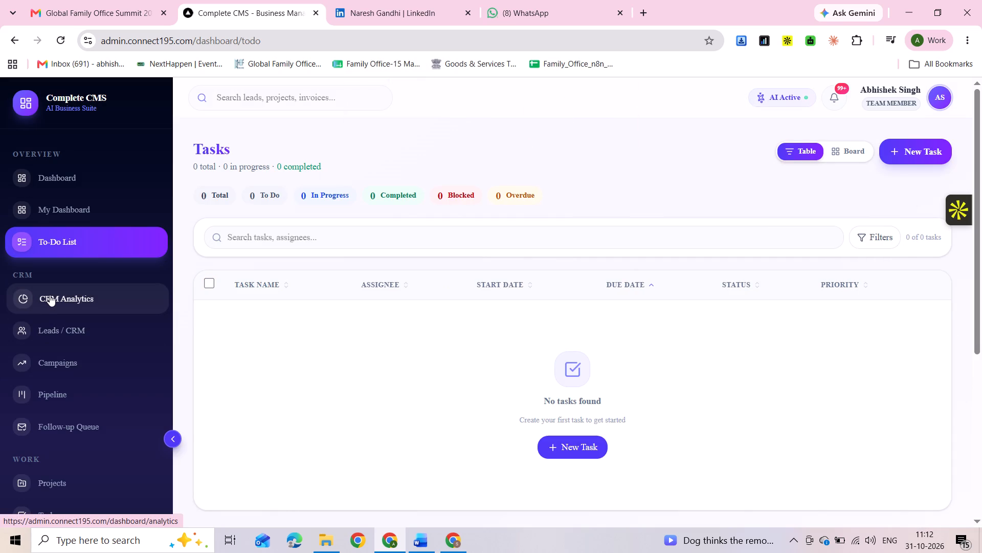
pyautogui.click(50, 295)
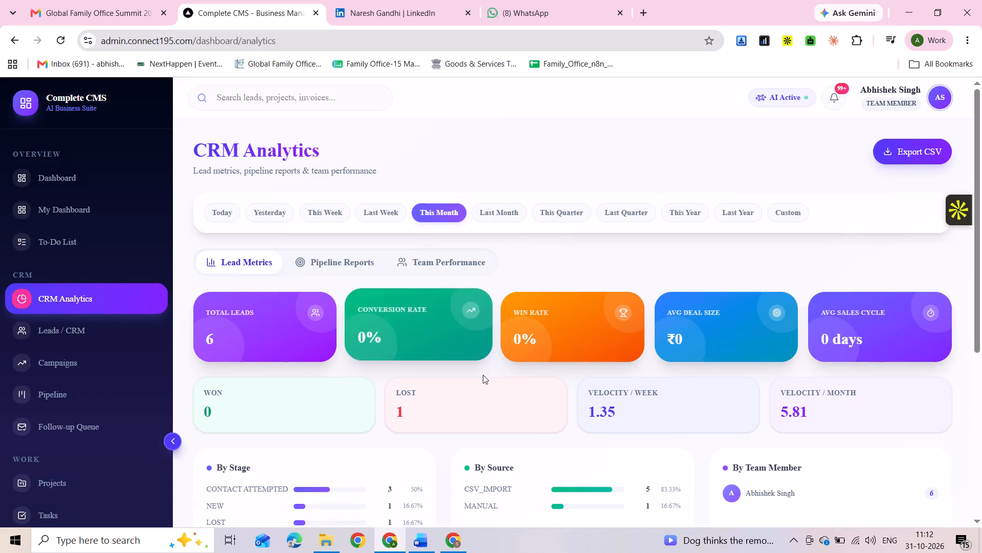
pyautogui.scroll(-1, 477, 394)
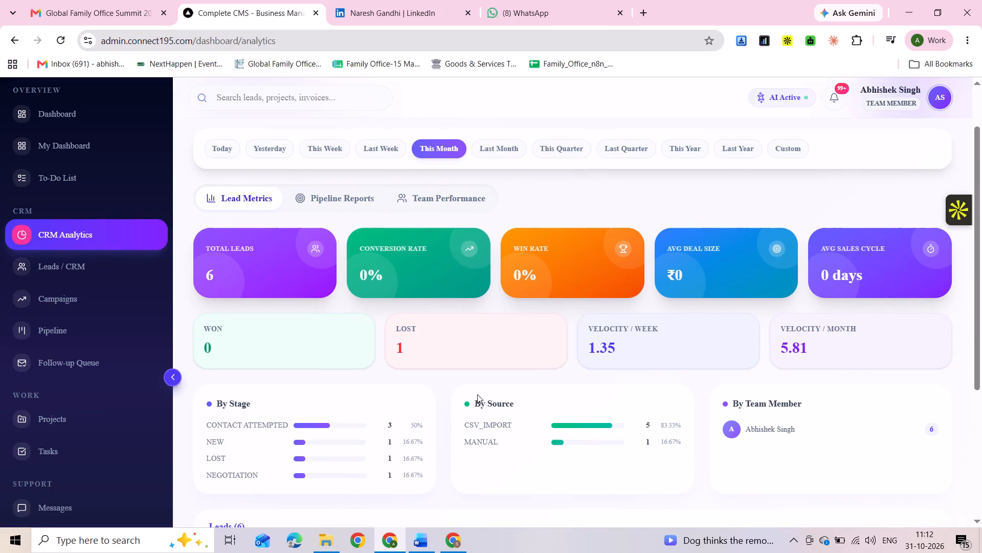
pyautogui.scroll(-1, 477, 394)
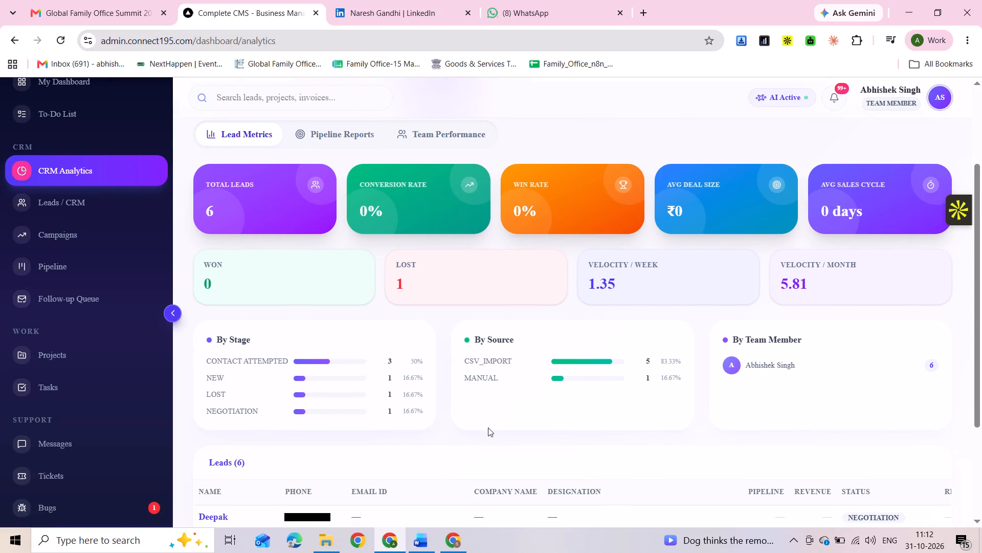
pyautogui.scroll(-2, 488, 428)
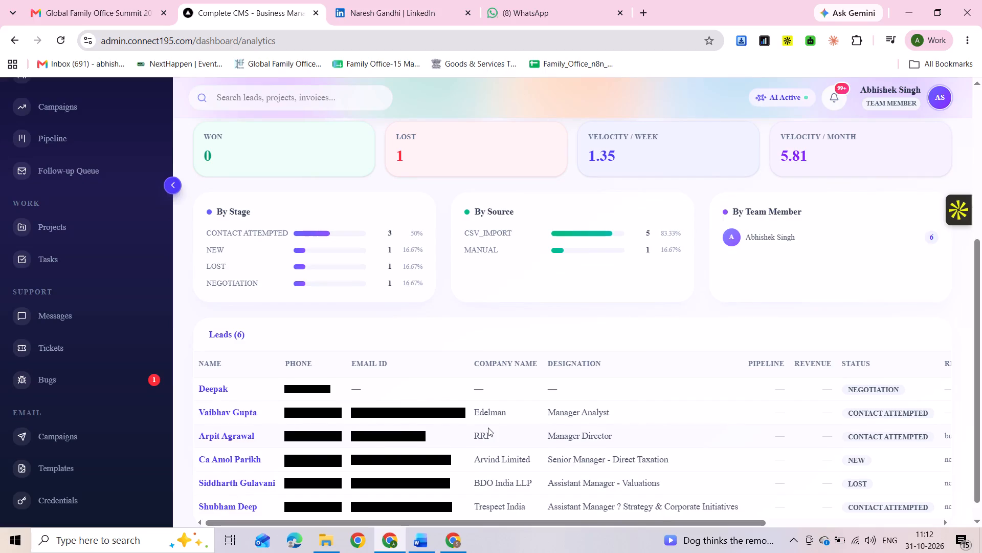
pyautogui.scroll(-2, 488, 428)
pyautogui.scroll(6, 488, 428)
pyautogui.scroll(-1, 488, 428)
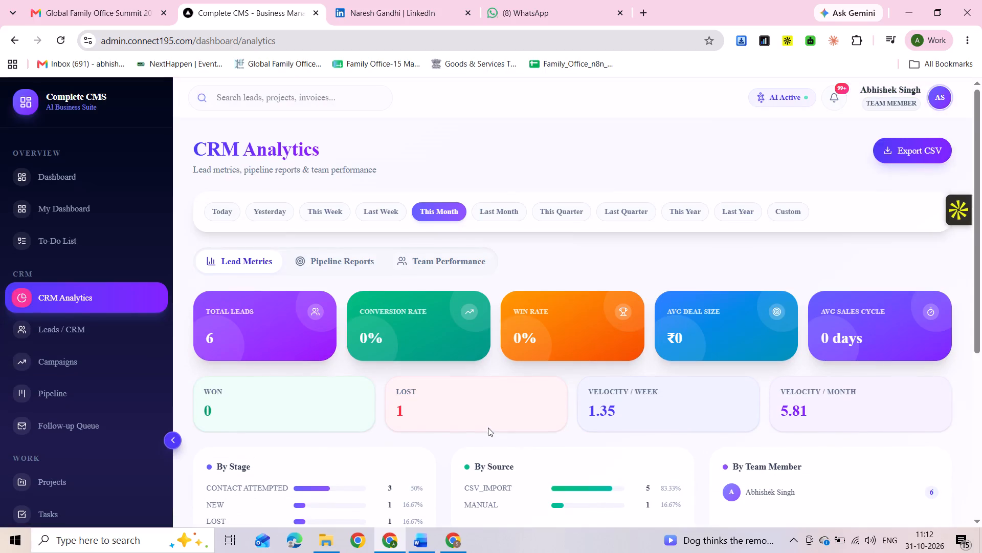
# Examine this month's Pipeline Reports and the Team Performance table in CRM Analytics.
pyautogui.click(332, 198)
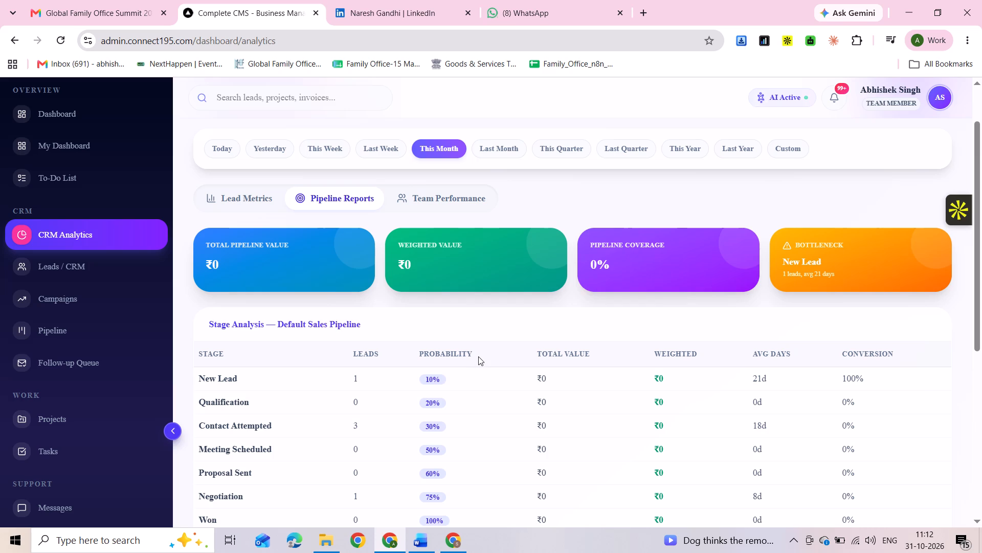
pyautogui.click(431, 195)
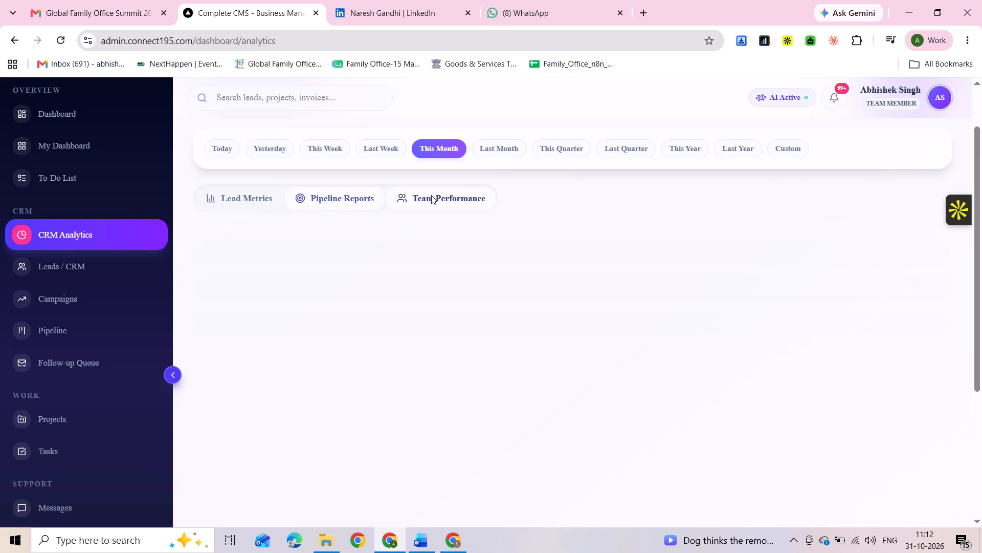
pyautogui.scroll(-1, 466, 352)
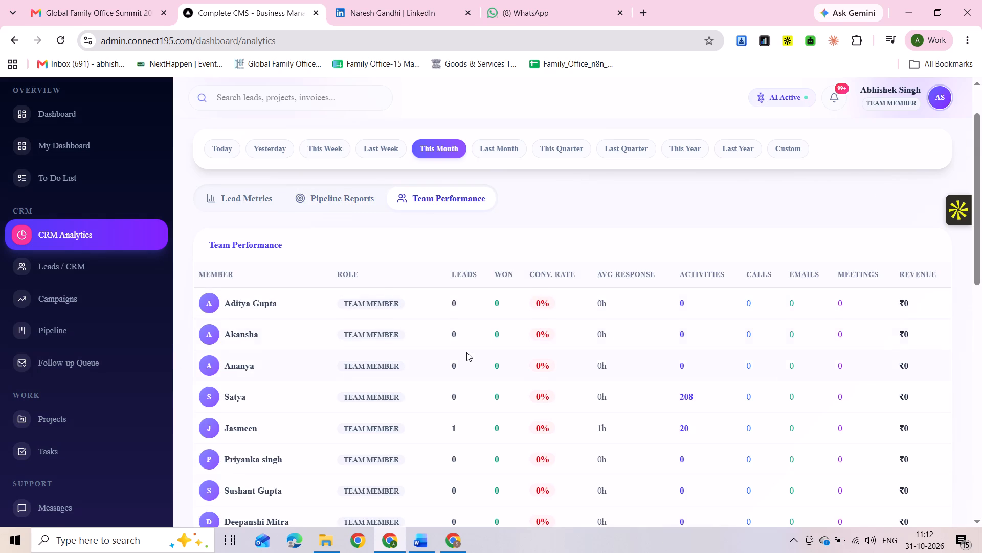
pyautogui.scroll(-2, 466, 352)
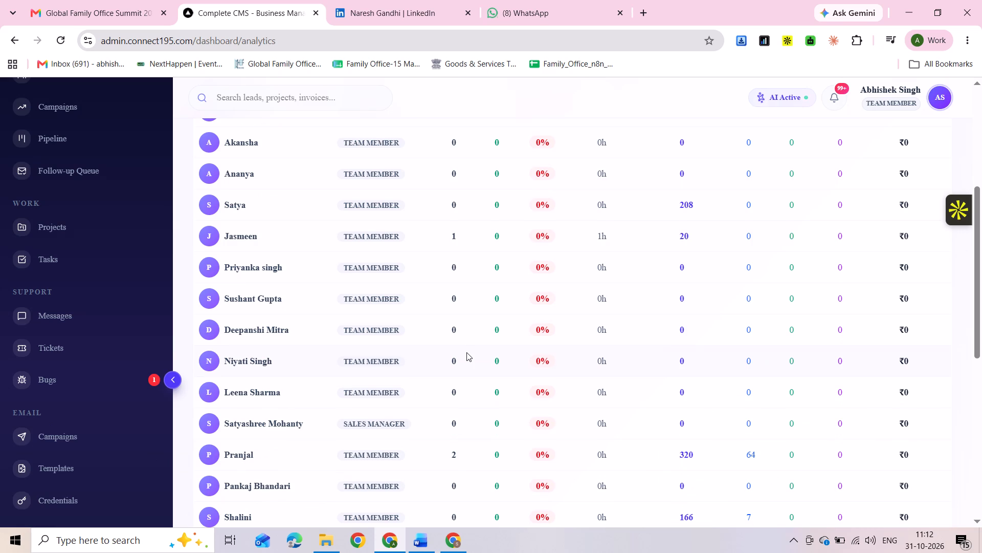
pyautogui.scroll(4, 466, 352)
pyautogui.scroll(-3, 466, 352)
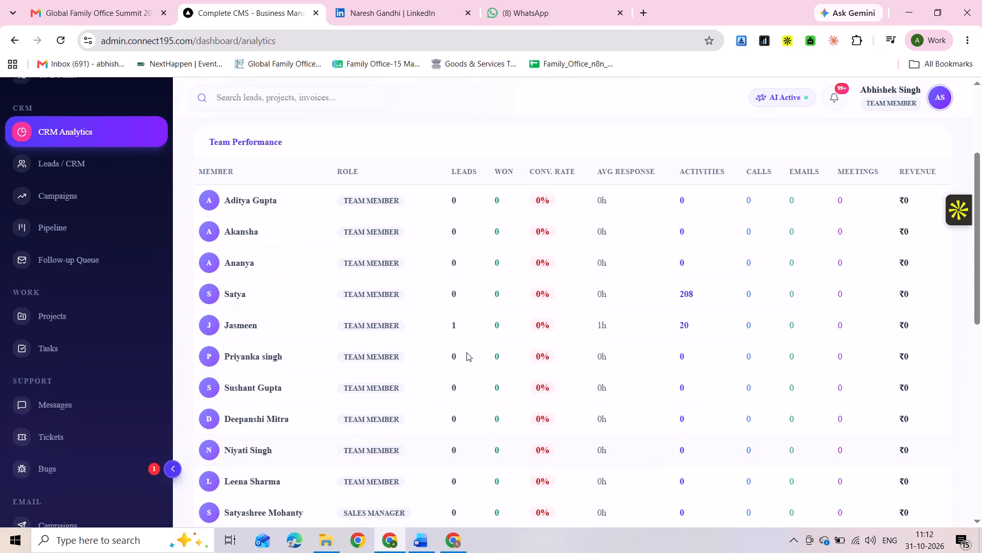
pyautogui.scroll(-3, 466, 352)
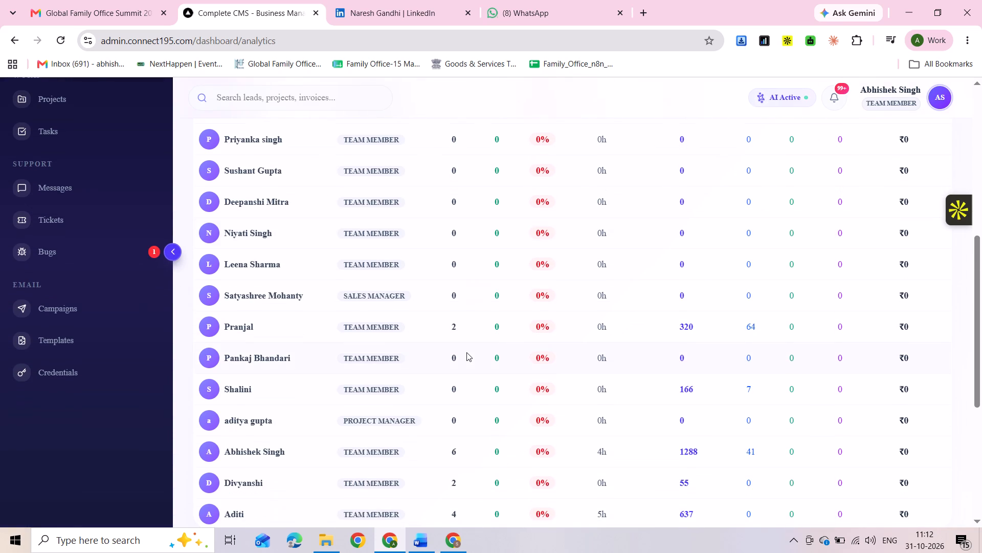
pyautogui.scroll(5, 466, 352)
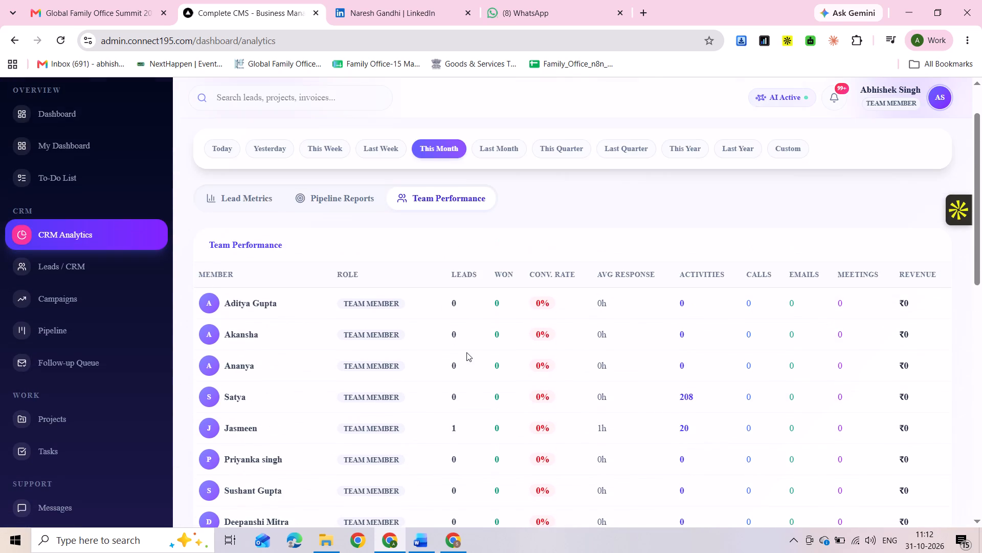
# Examine each member's leads, response times, activities and calls in this month's Team Performance table, down to the Activity Distribution section.
pyautogui.scroll(-6, 466, 352)
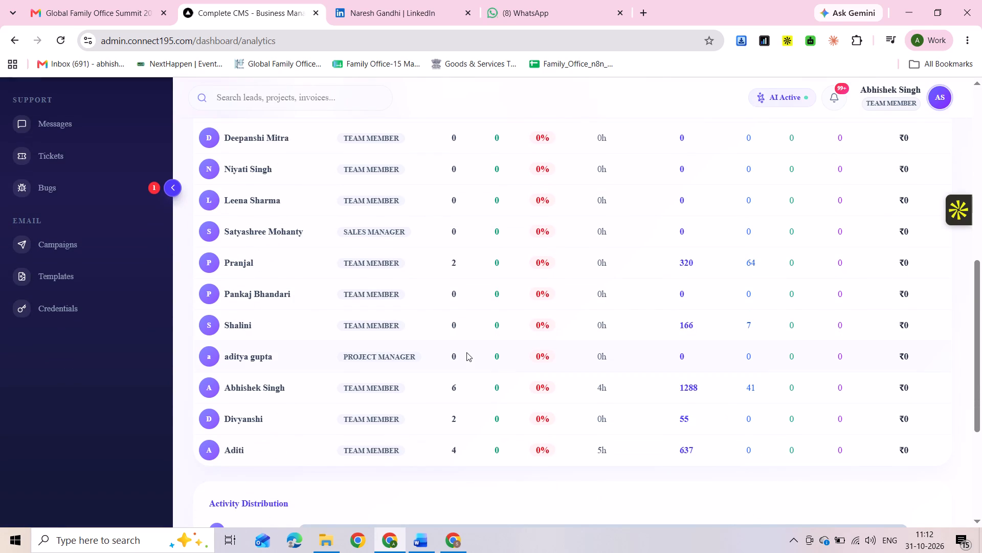
pyautogui.scroll(3, 466, 352)
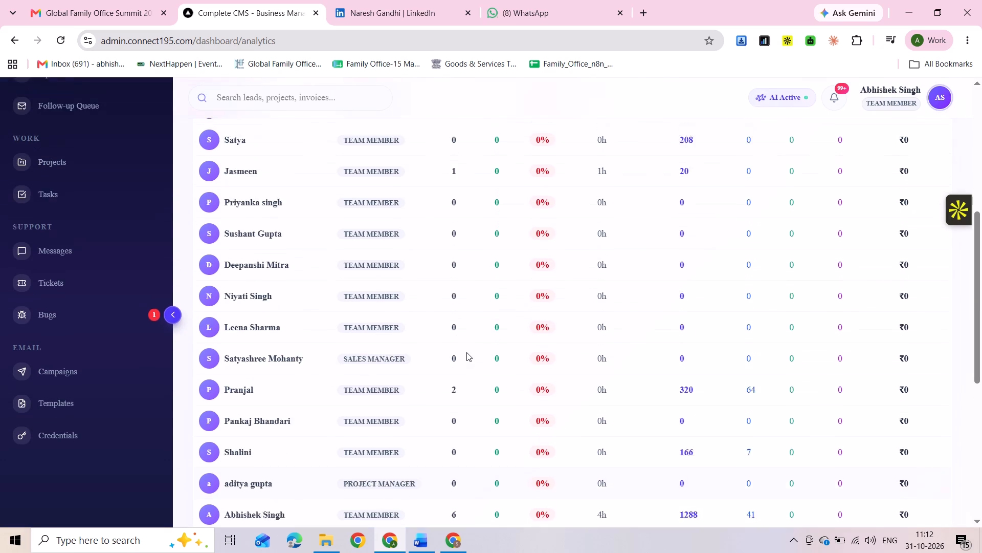
pyautogui.scroll(3, 466, 352)
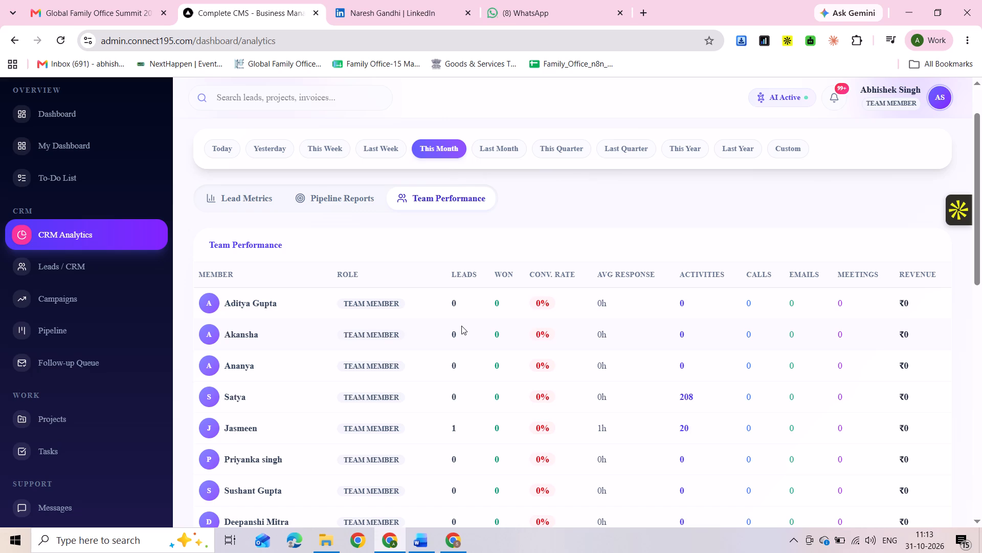
pyautogui.scroll(-1, 404, 371)
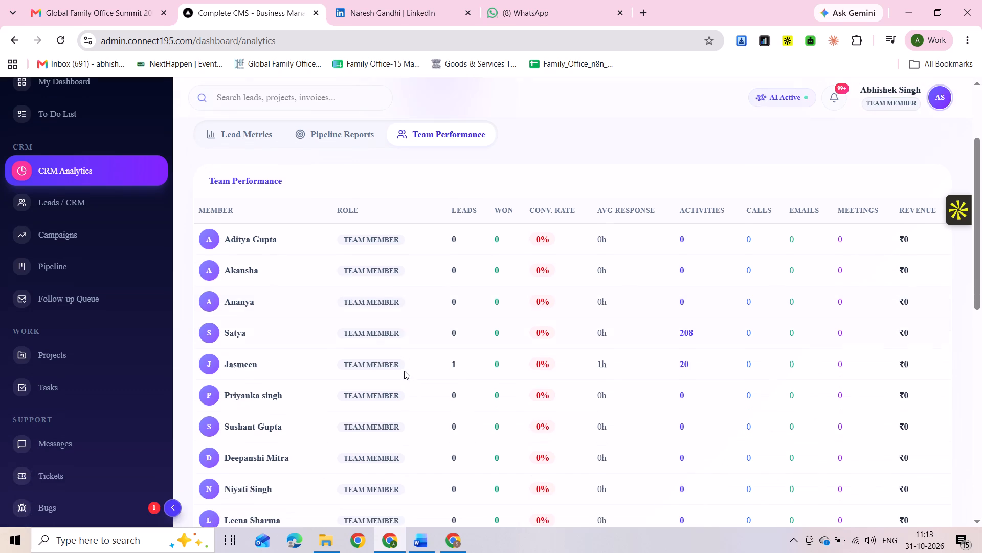
pyautogui.scroll(-1, 405, 371)
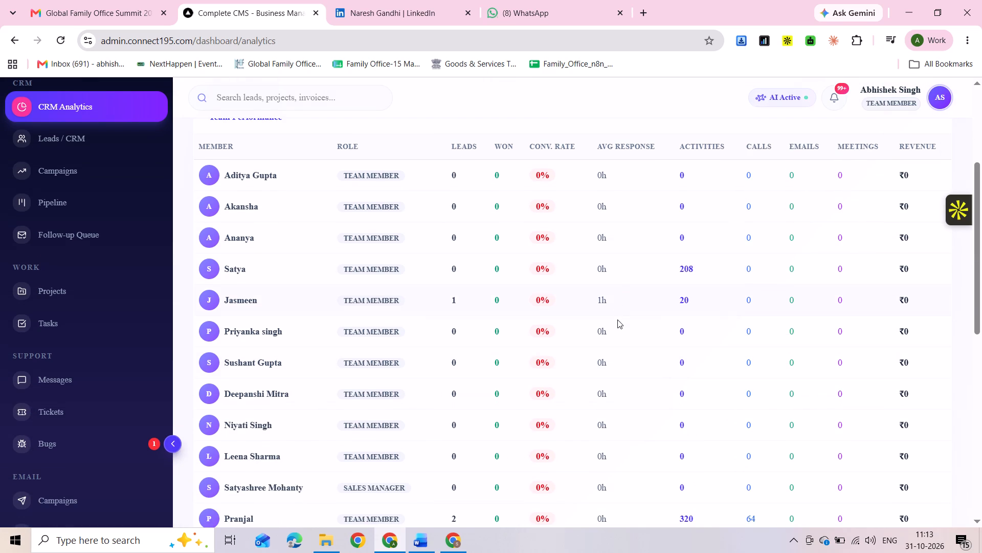
pyautogui.scroll(-1, 617, 320)
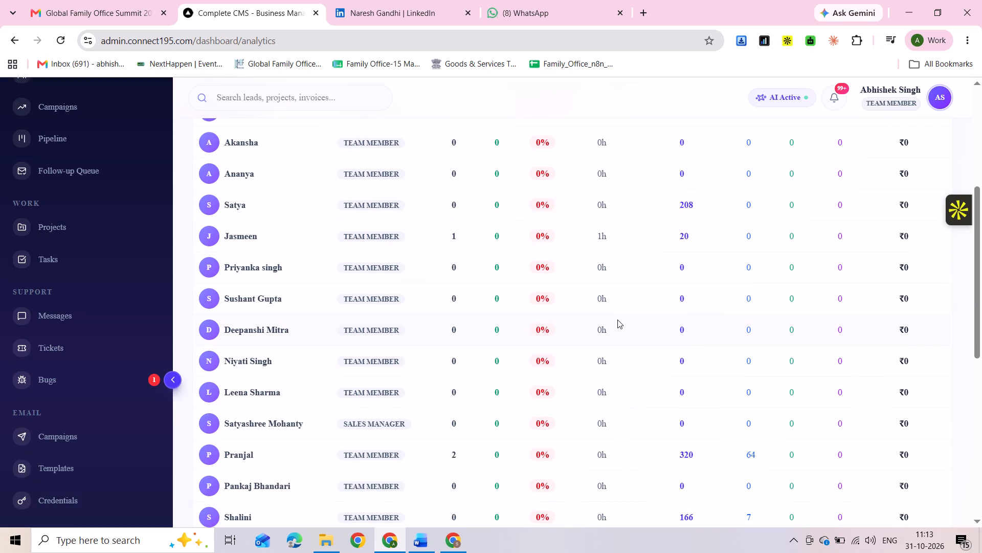
pyautogui.scroll(-1, 617, 320)
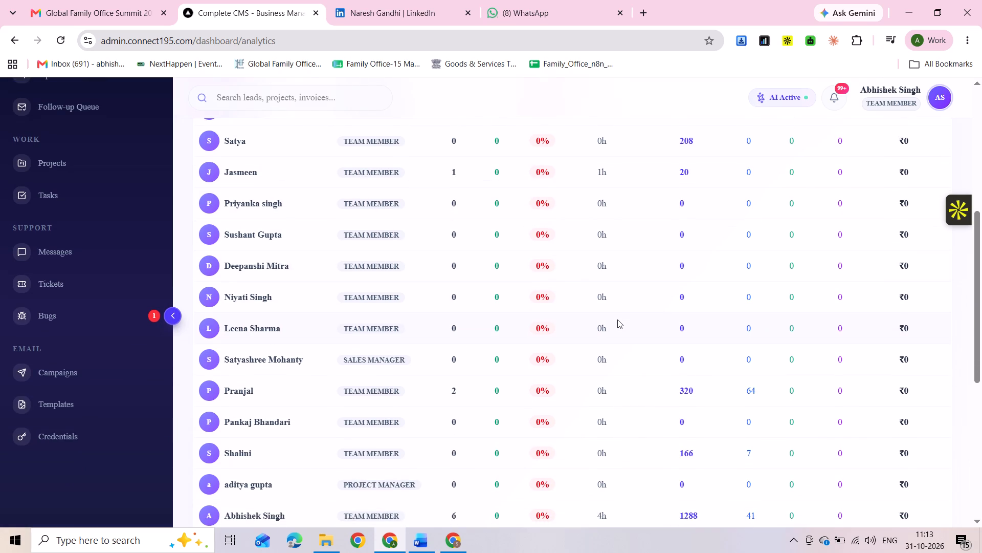
pyautogui.scroll(-1, 617, 320)
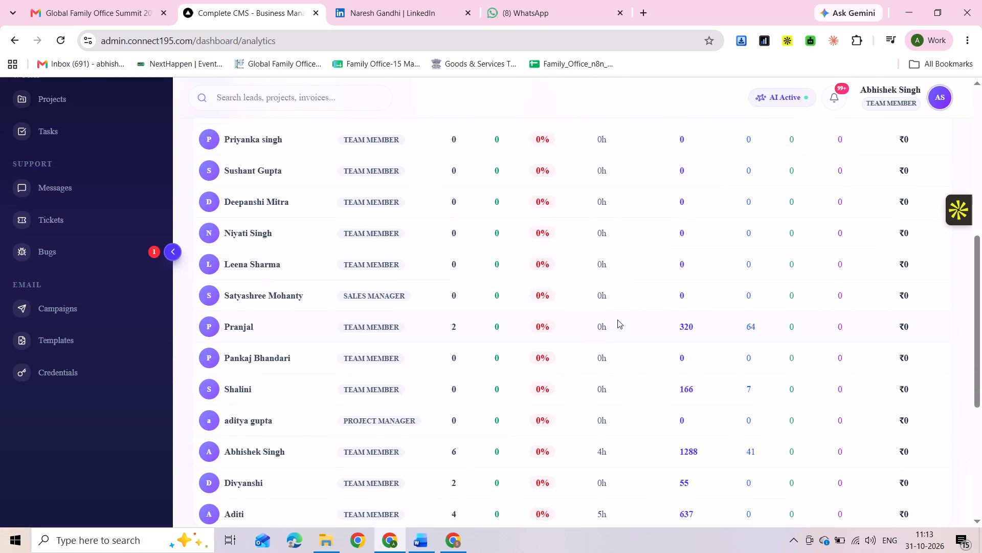
pyautogui.scroll(-1, 617, 320)
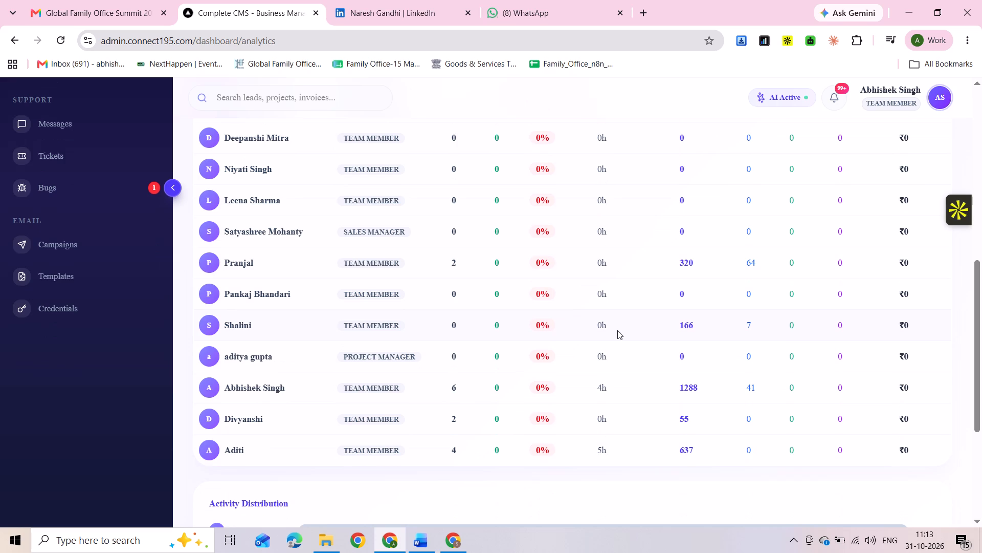
pyautogui.scroll(5, 455, 392)
pyautogui.scroll(-6, 455, 392)
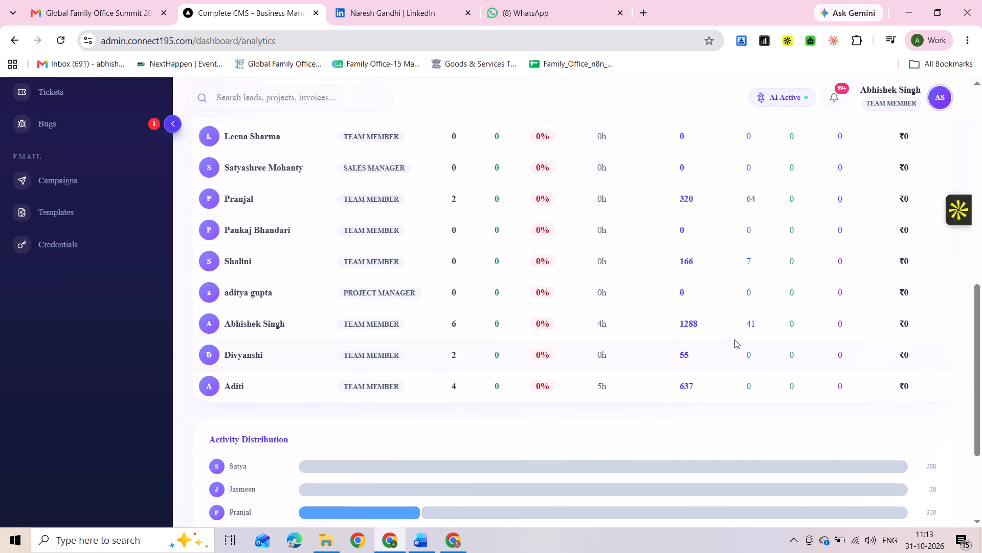
pyautogui.scroll(7, 734, 339)
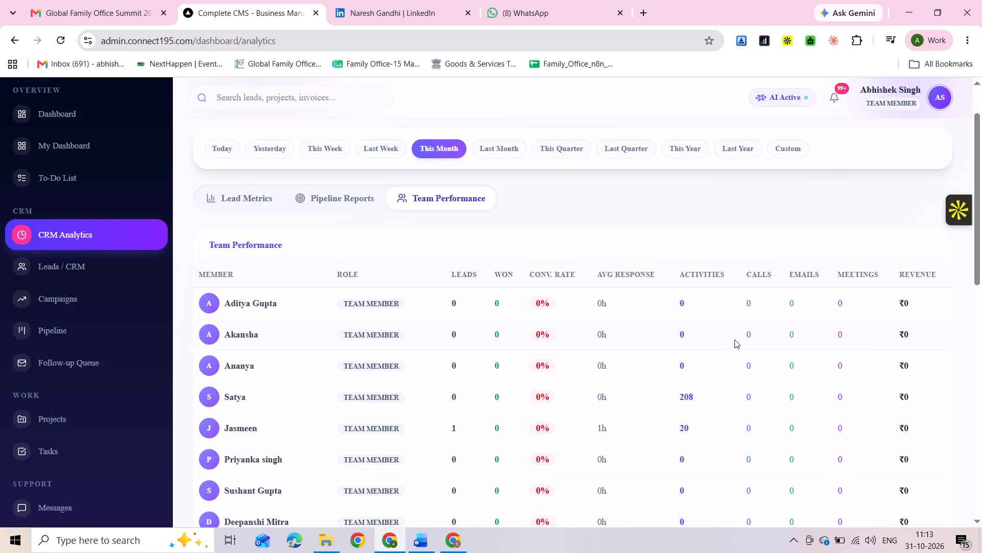
pyautogui.scroll(-2, 734, 339)
pyautogui.scroll(1, 734, 339)
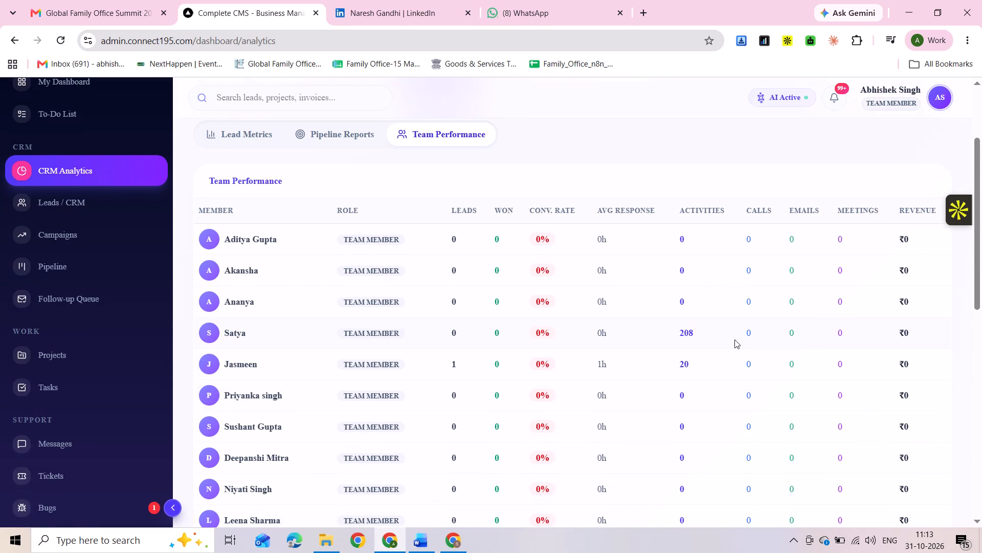
pyautogui.scroll(-1, 734, 339)
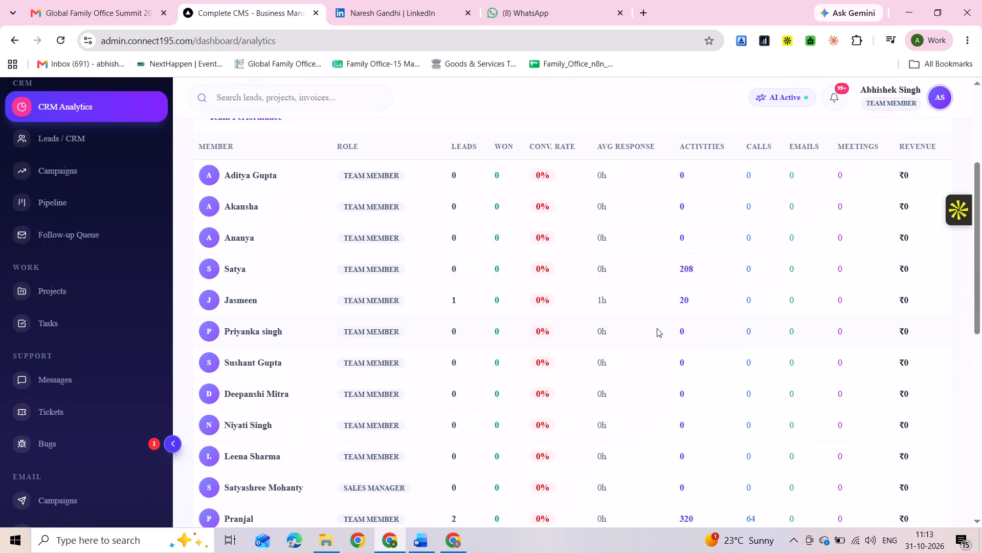
# Switch the Team Performance report to Last Month and examine each member's leads, activities, calls and emails.
pyautogui.scroll(4, 272, 196)
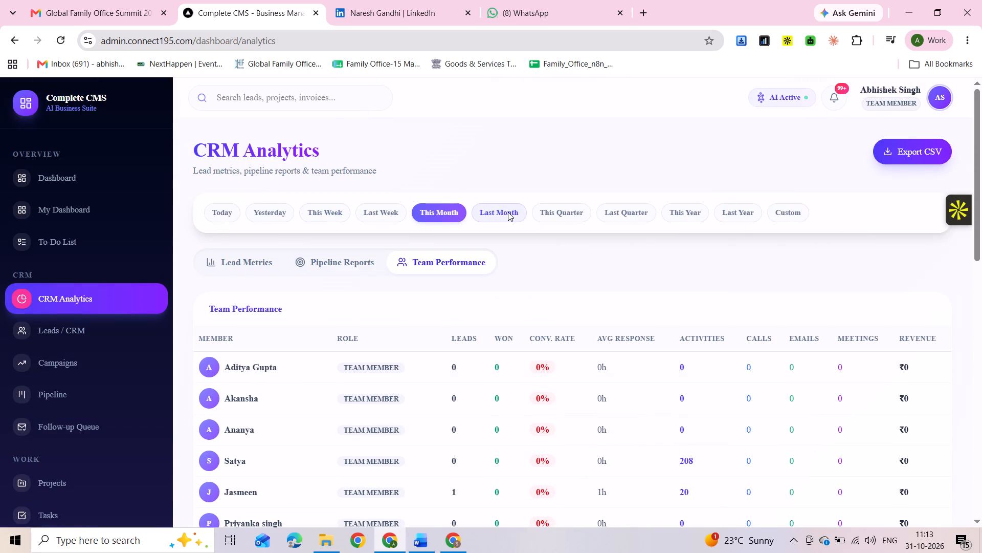
pyautogui.click(508, 212)
pyautogui.scroll(-4, 493, 261)
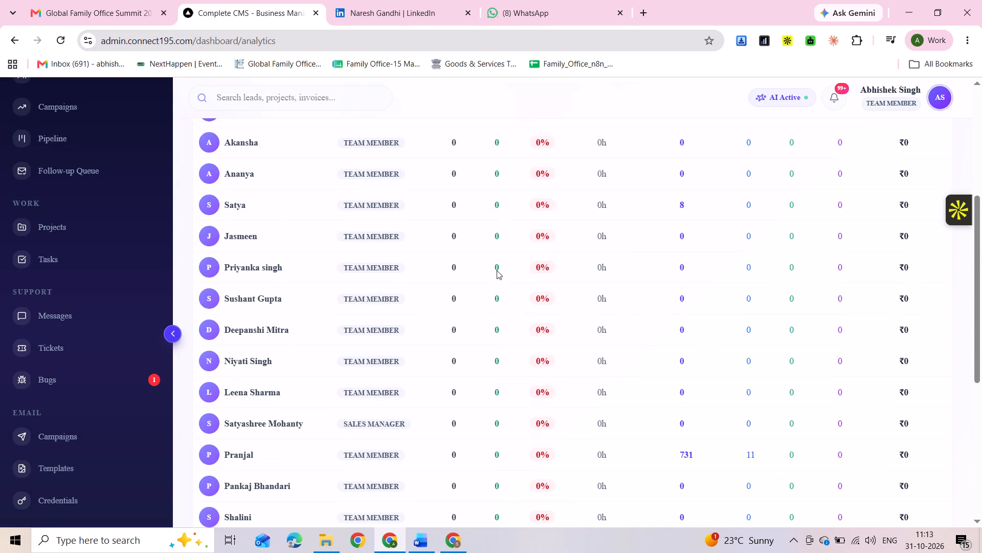
pyautogui.scroll(-2, 497, 269)
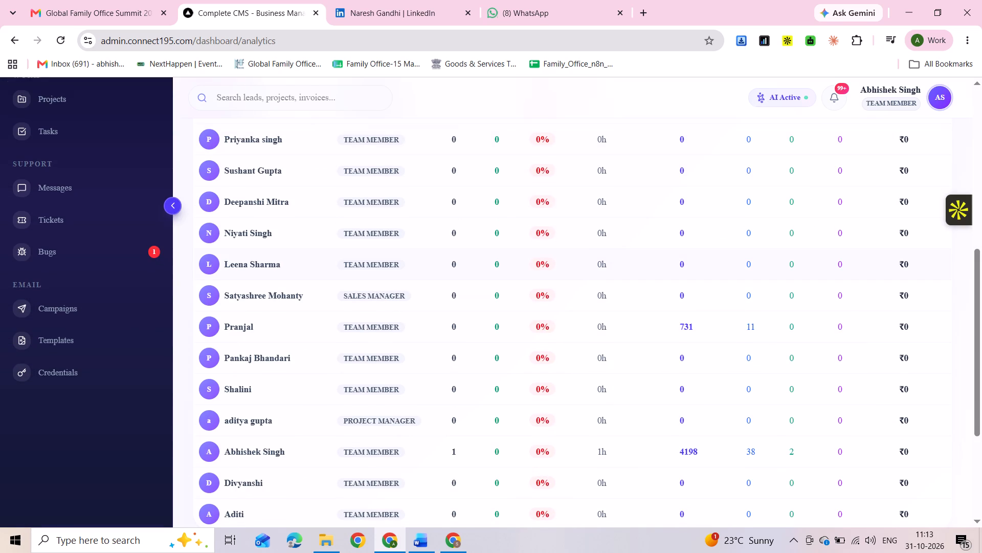
pyautogui.scroll(4, 497, 269)
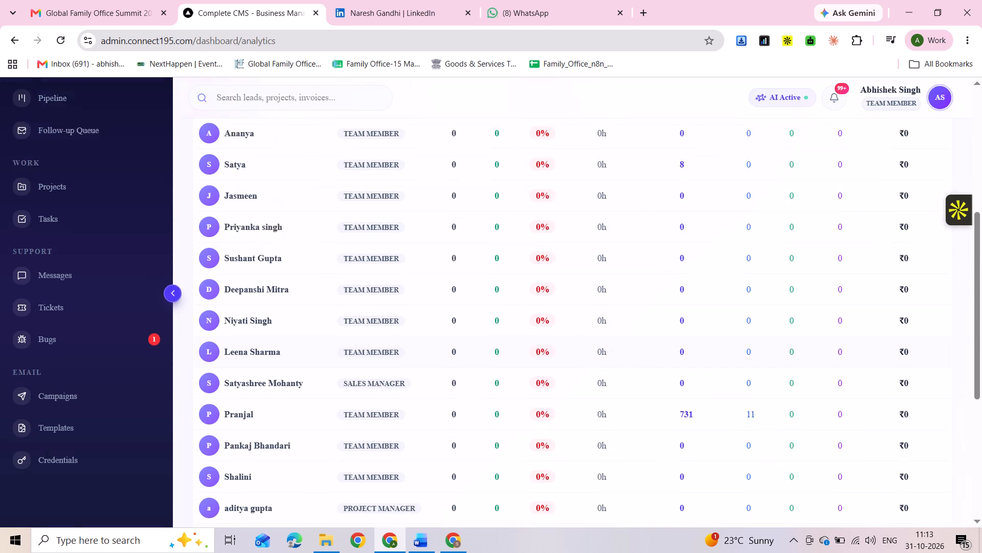
pyautogui.scroll(-4, 497, 269)
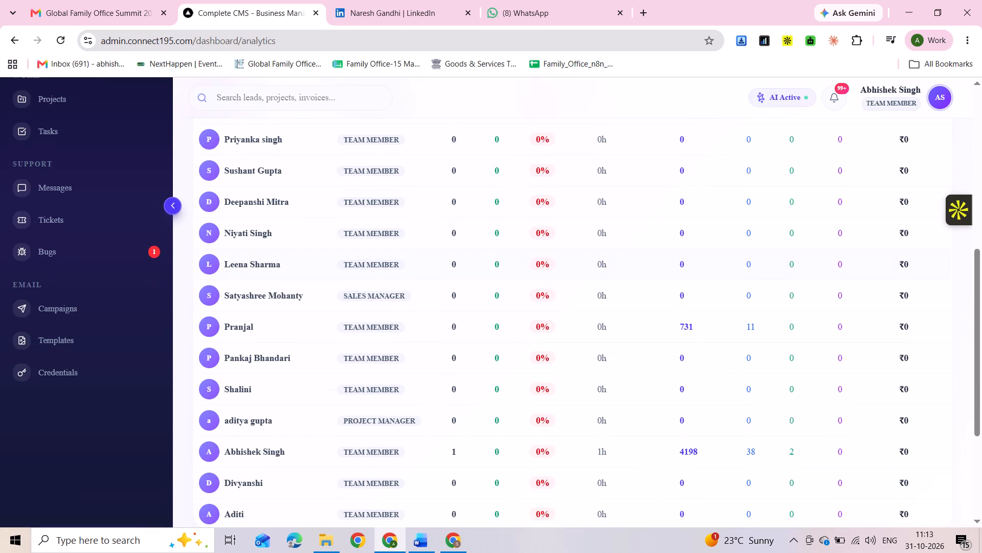
pyautogui.scroll(3, 497, 269)
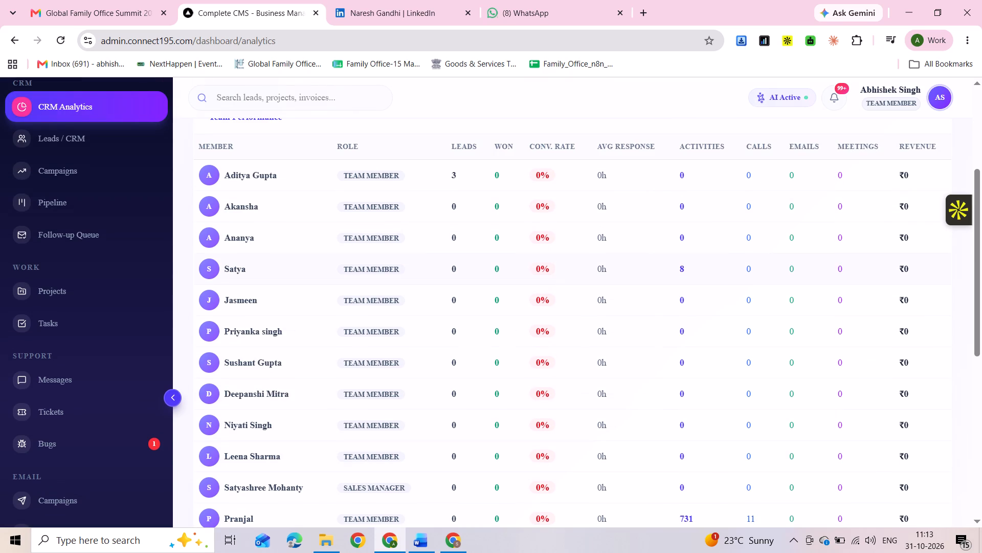
pyautogui.scroll(-4, 358, 238)
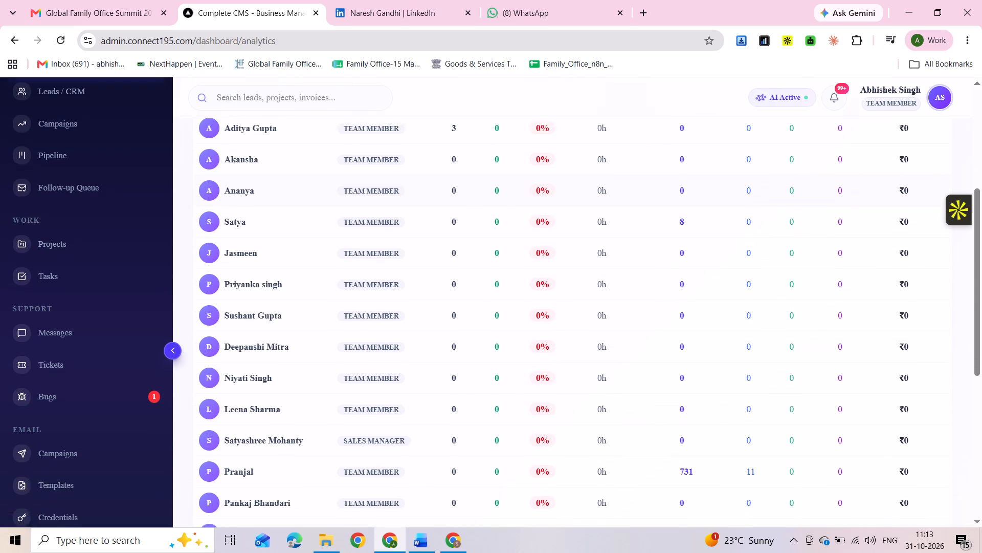
pyautogui.scroll(-2, 358, 238)
pyautogui.scroll(6, 358, 237)
pyautogui.scroll(5, 277, 220)
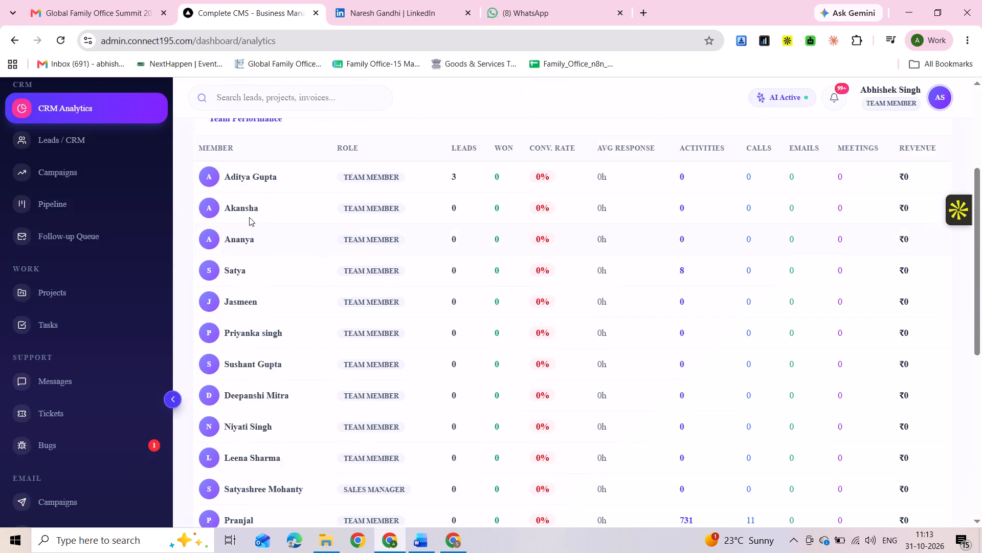
# Switch the Team Performance report to This Quarter and examine each member's leads, response times, activities and calls.
pyautogui.click(45, 303)
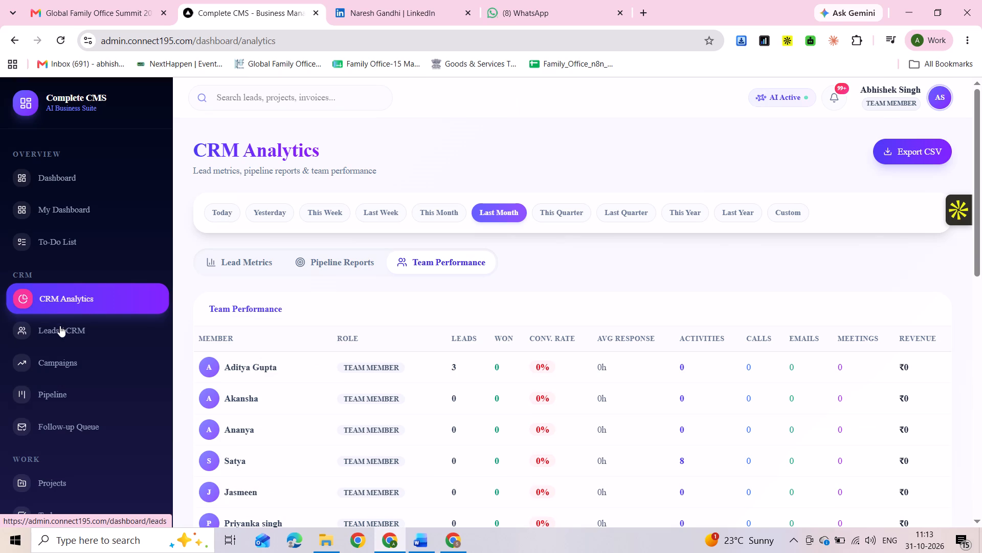
pyautogui.click(560, 214)
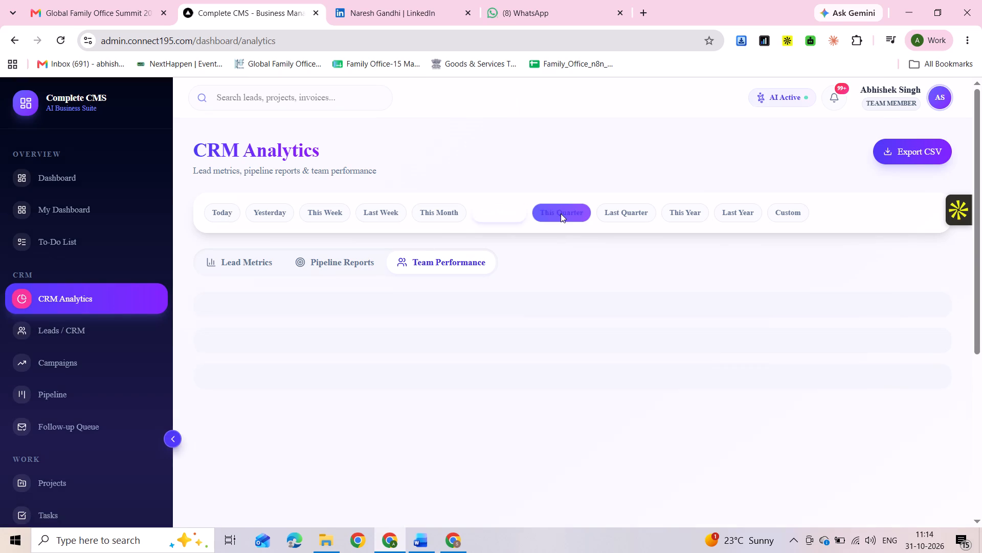
pyautogui.scroll(-7, 269, 244)
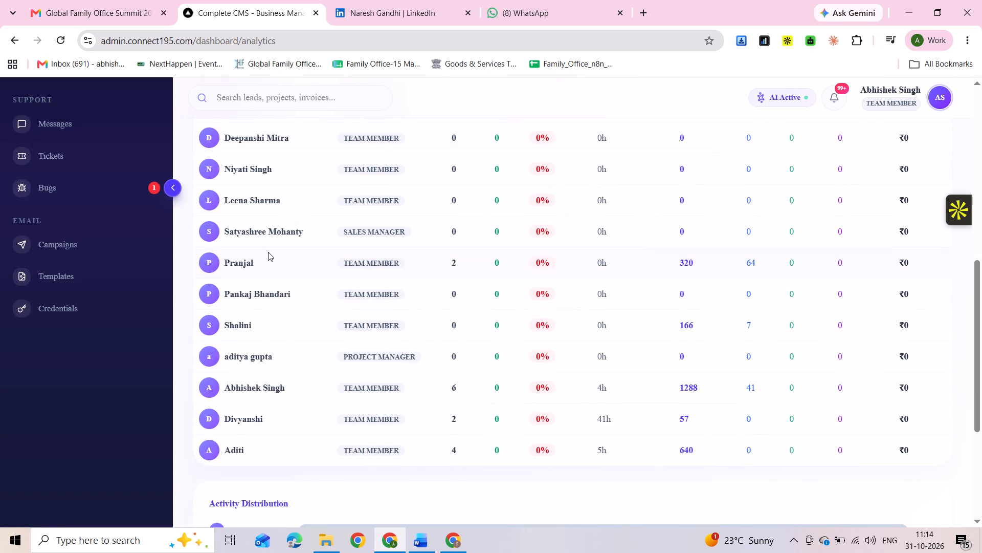
pyautogui.scroll(5, 268, 252)
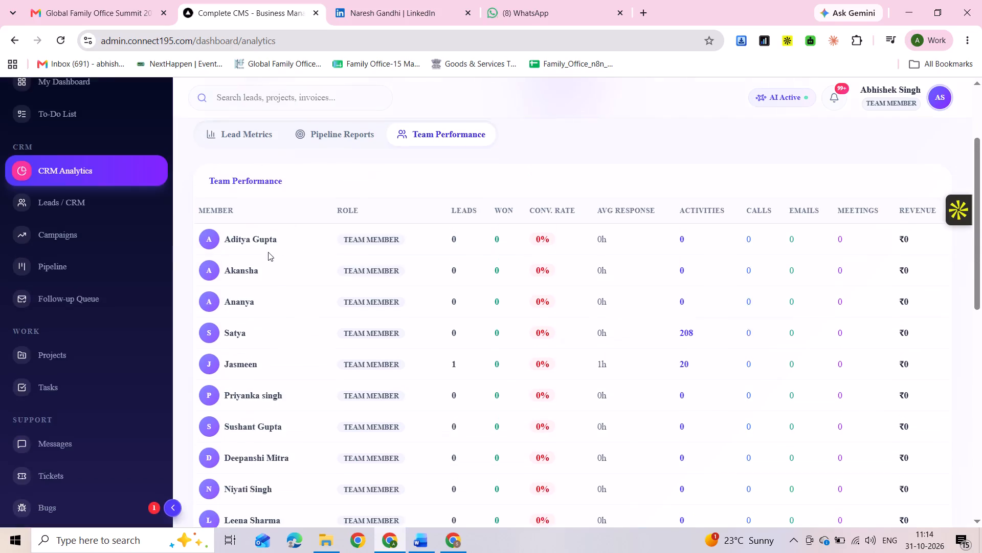
pyautogui.scroll(2, 268, 252)
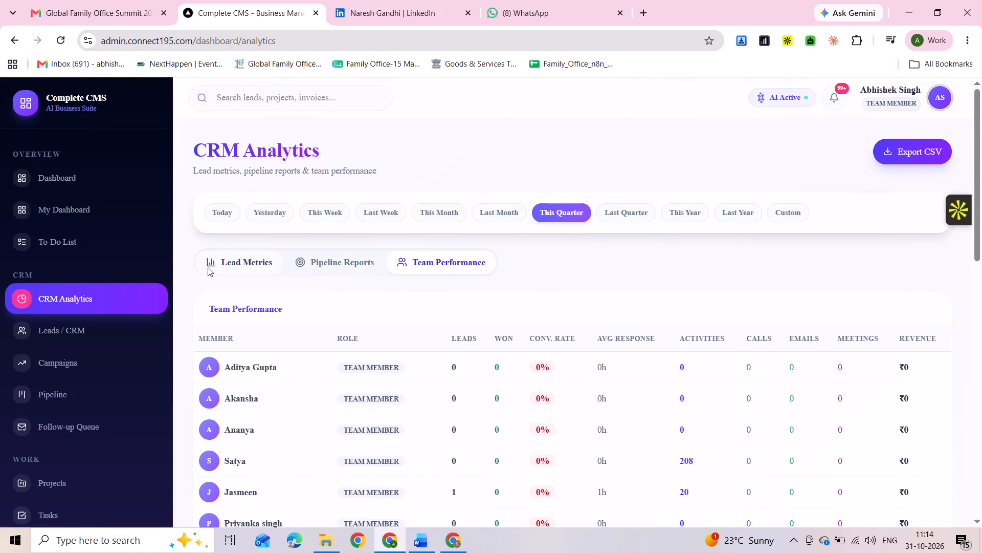
# Examine this quarter's Lead Metrics in CRM Analytics, including the stage, source and team member breakdowns.
pyautogui.click(208, 267)
pyautogui.scroll(-2, 319, 264)
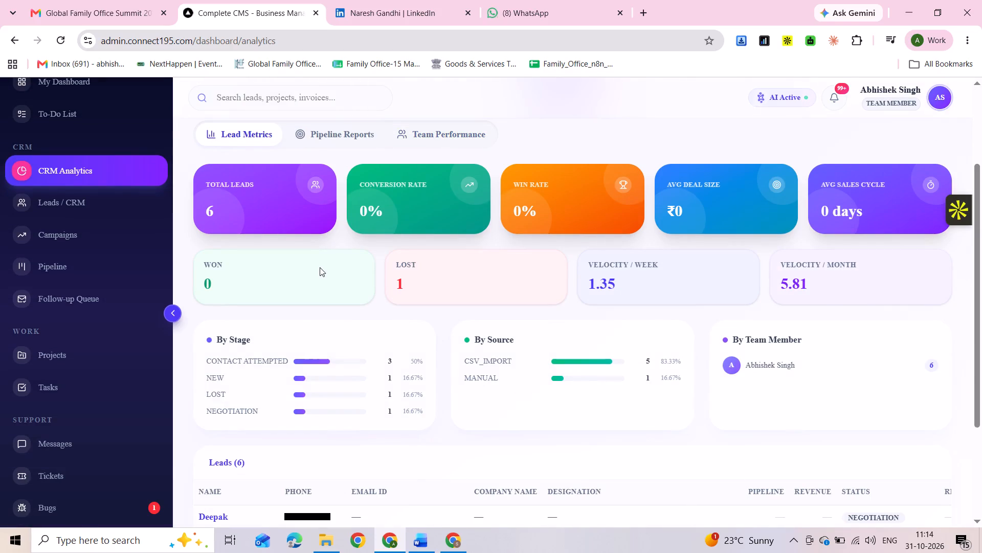
pyautogui.scroll(4, 320, 267)
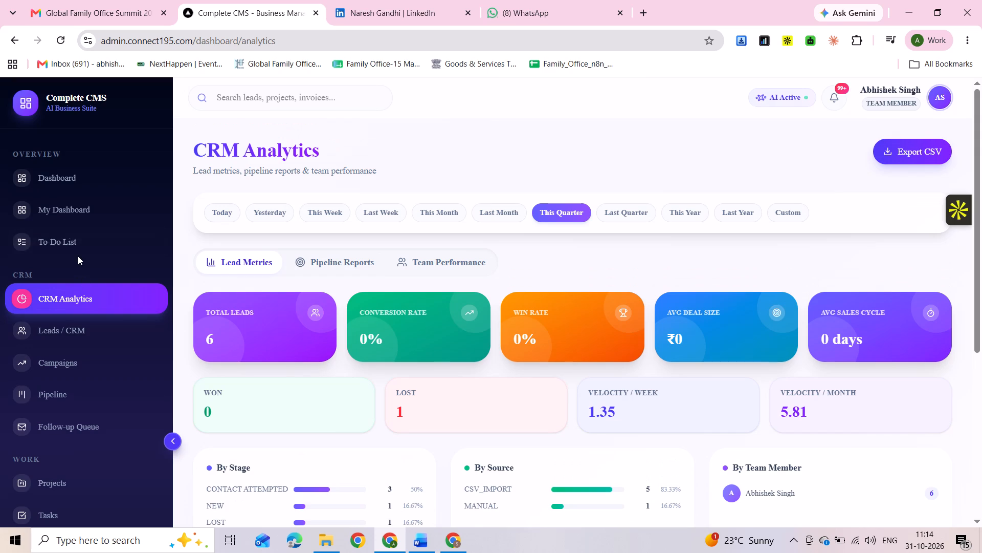
# Switch to the open LinkedIn profile of the rubber and polyurethane rollers contact.
pyautogui.click(427, 14)
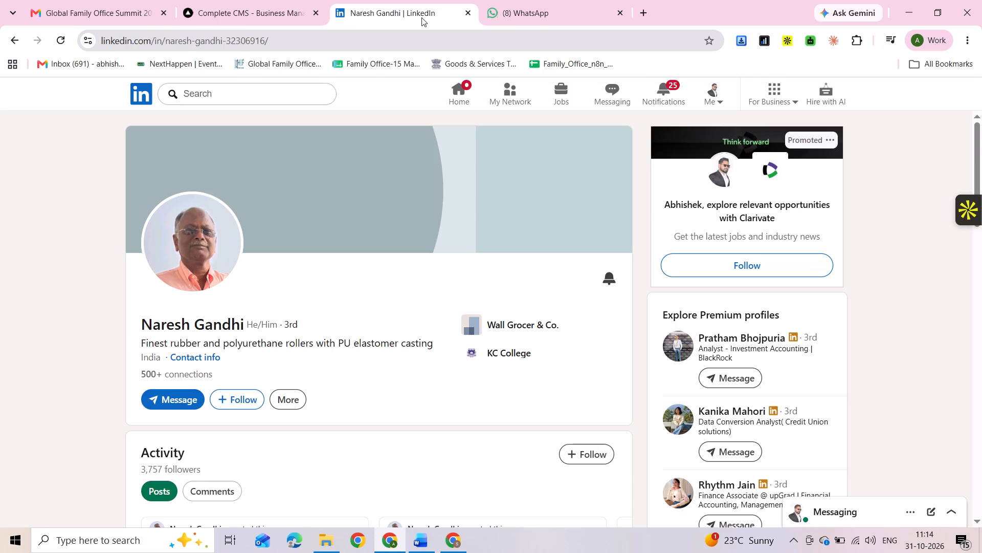
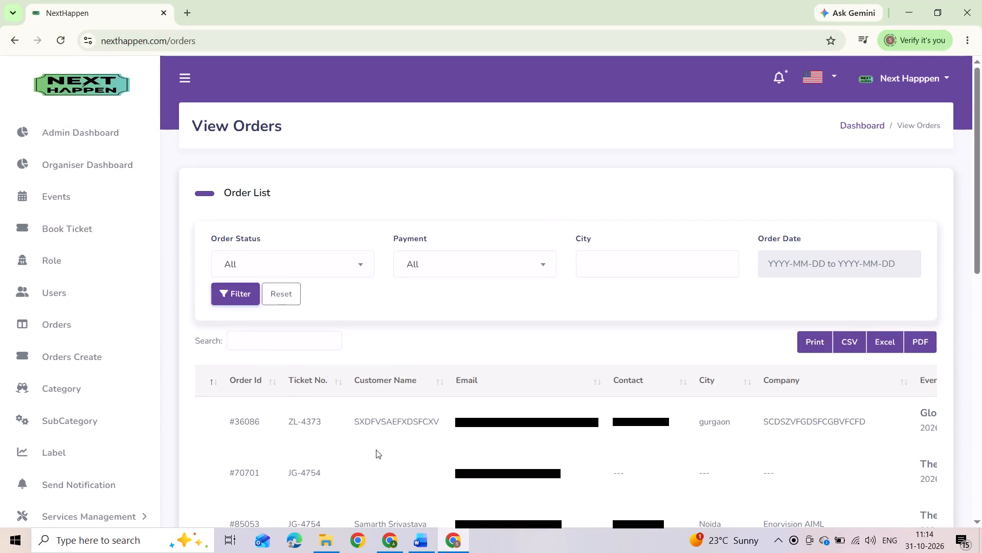
# Examine the orders in NextHappen's Order List, down to the end of the first page of entries.
pyautogui.scroll(-1, 376, 450)
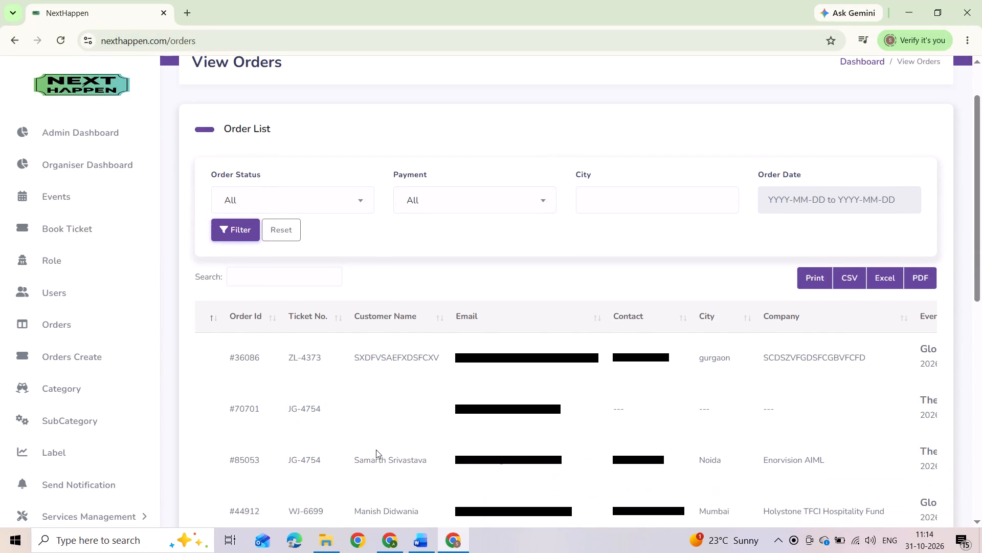
pyautogui.scroll(-1, 376, 450)
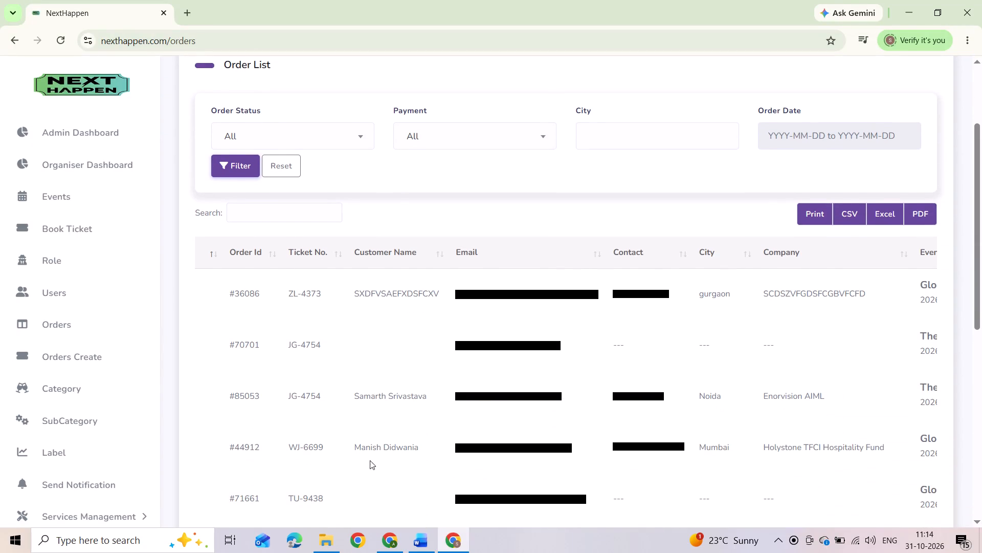
pyautogui.scroll(-3, 354, 502)
pyautogui.scroll(2, 354, 502)
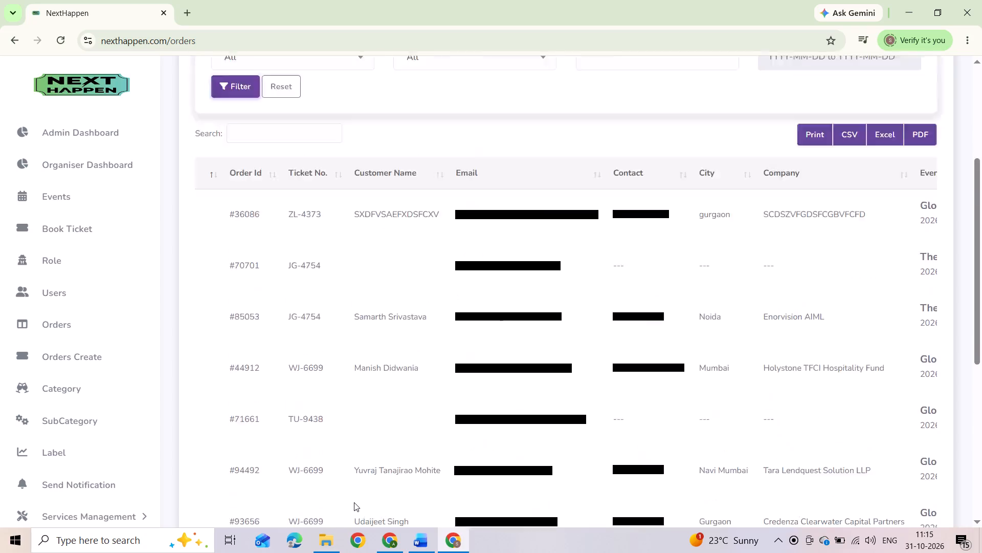
pyautogui.scroll(3, 354, 502)
pyautogui.scroll(-10, 463, 485)
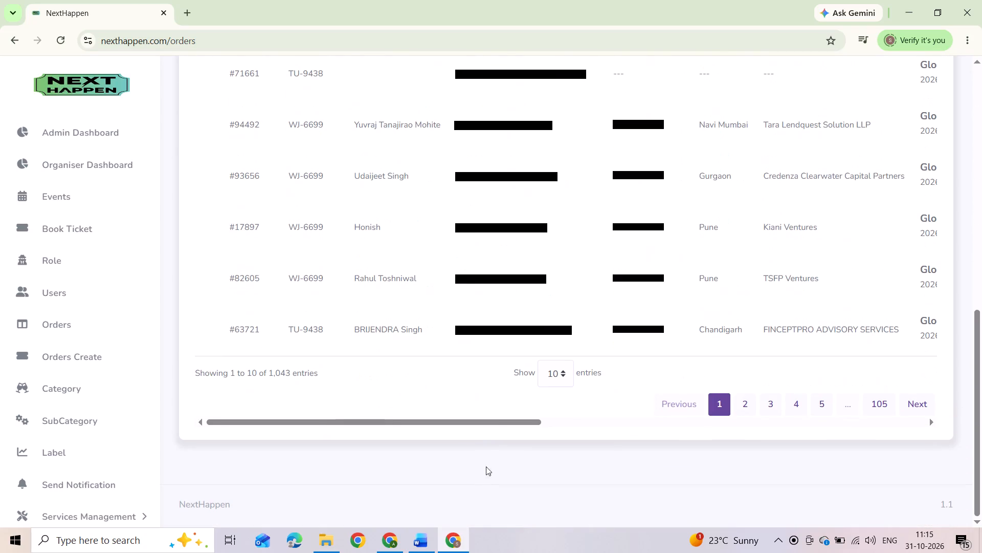
# Examine the dates, prices, payment gateways, coupon codes, GST invoices and order and payment statuses of the latest NextHappen orders.
pyautogui.moveTo(478, 425); pyautogui.dragTo(921, 415)
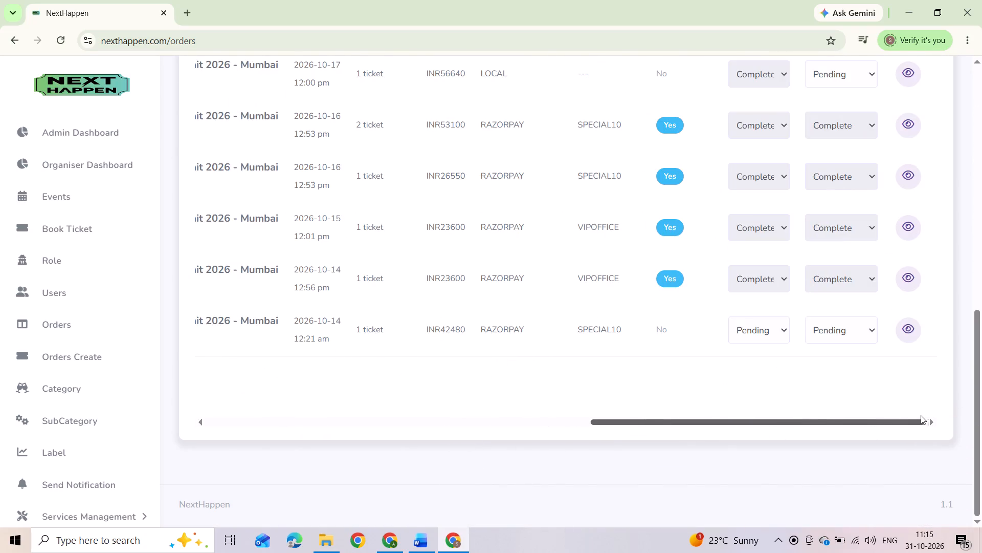
pyautogui.moveTo(921, 415); pyautogui.dragTo(922, 415)
pyautogui.scroll(6, 845, 326)
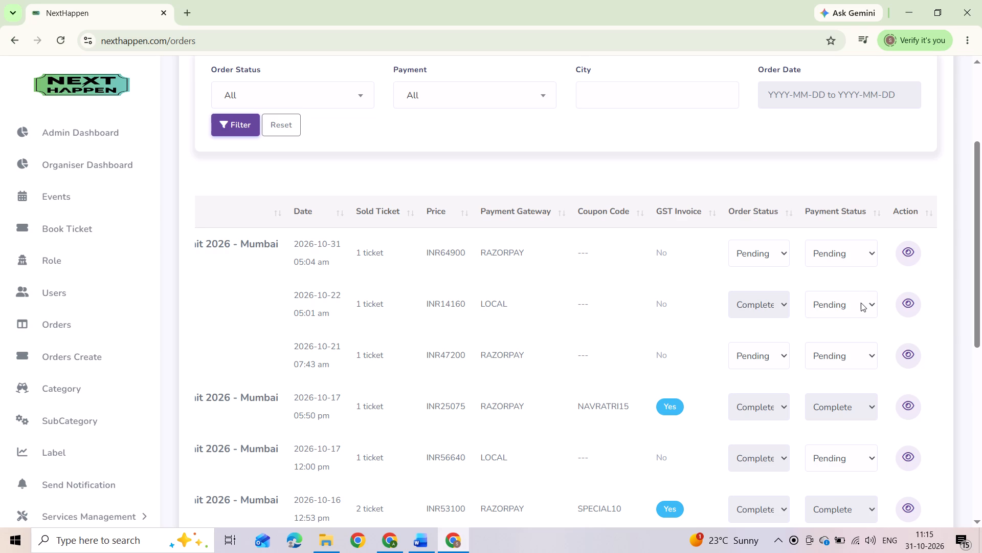
pyautogui.scroll(-1, 813, 343)
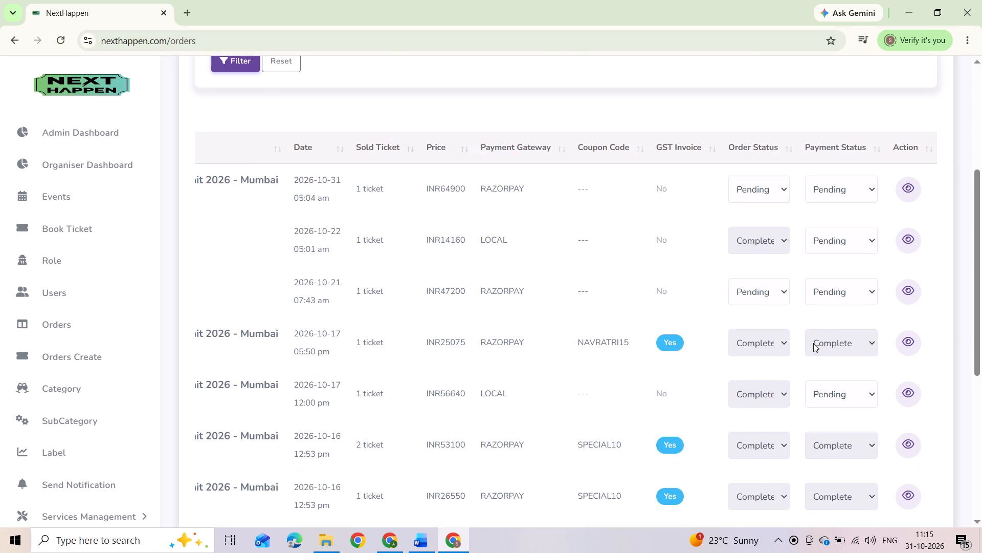
pyautogui.scroll(-1, 632, 497)
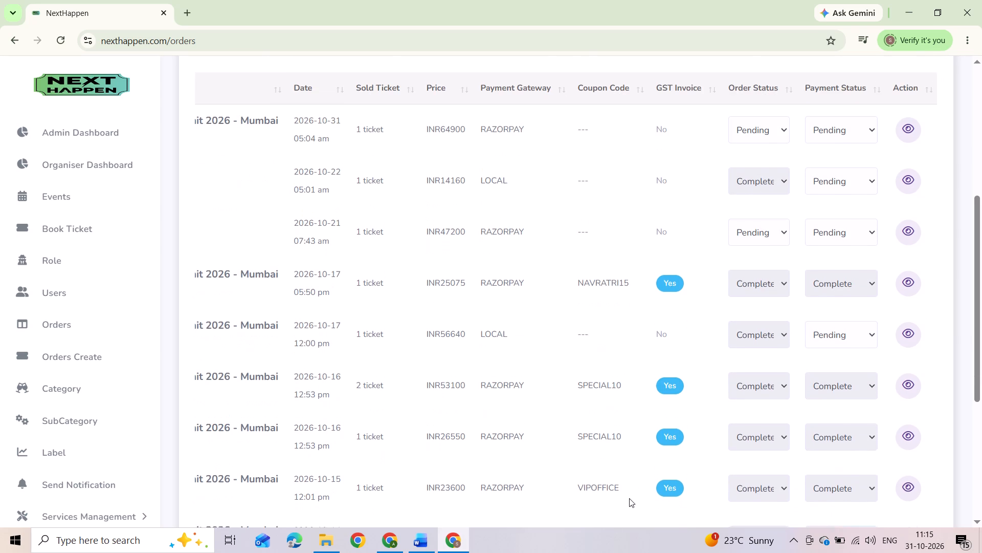
pyautogui.scroll(-1, 634, 501)
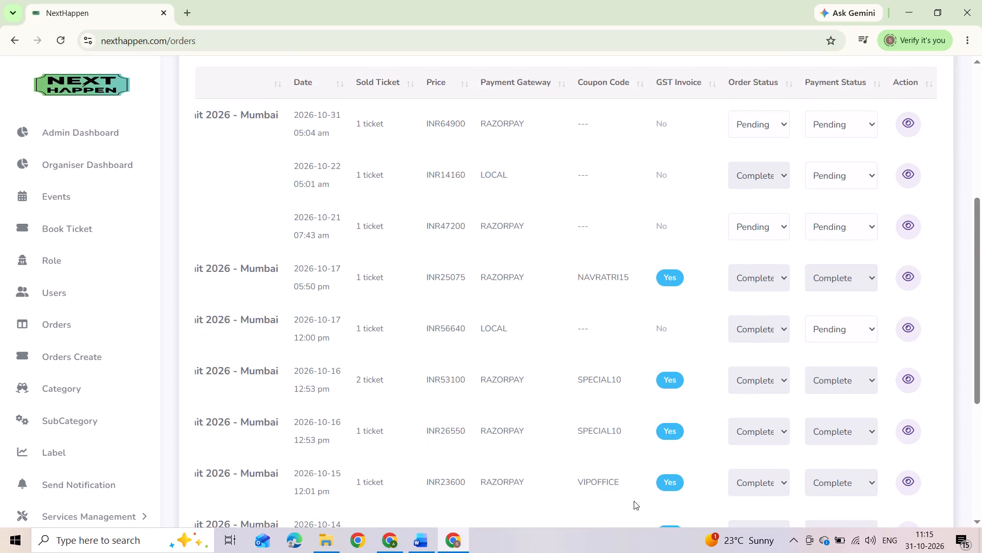
pyautogui.scroll(-2, 634, 501)
# Examine the city, company, event name, date and sold ticket columns of the latest orders in the Orders table.
pyautogui.moveTo(612, 485); pyautogui.dragTo(575, 485)
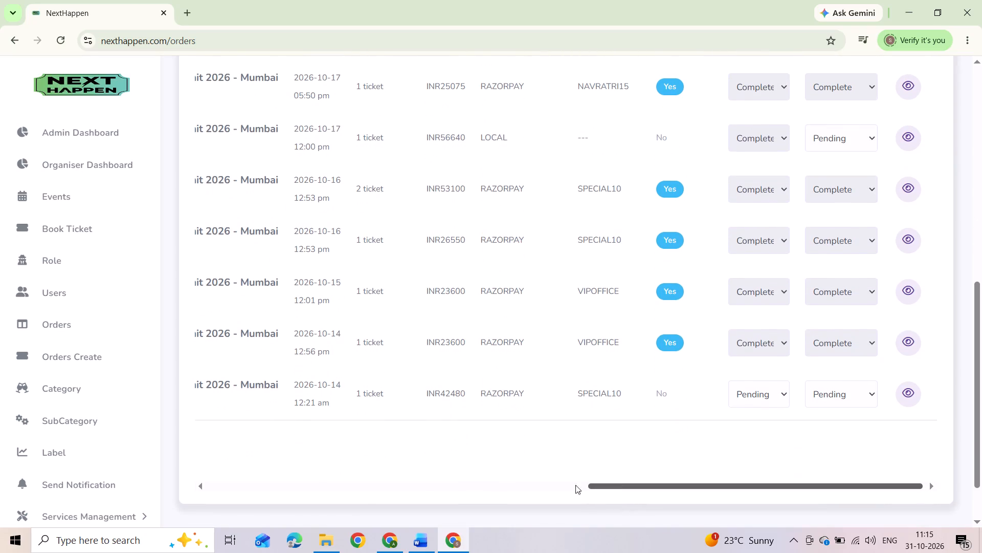
pyautogui.moveTo(575, 485); pyautogui.dragTo(430, 485)
pyautogui.scroll(5, 512, 451)
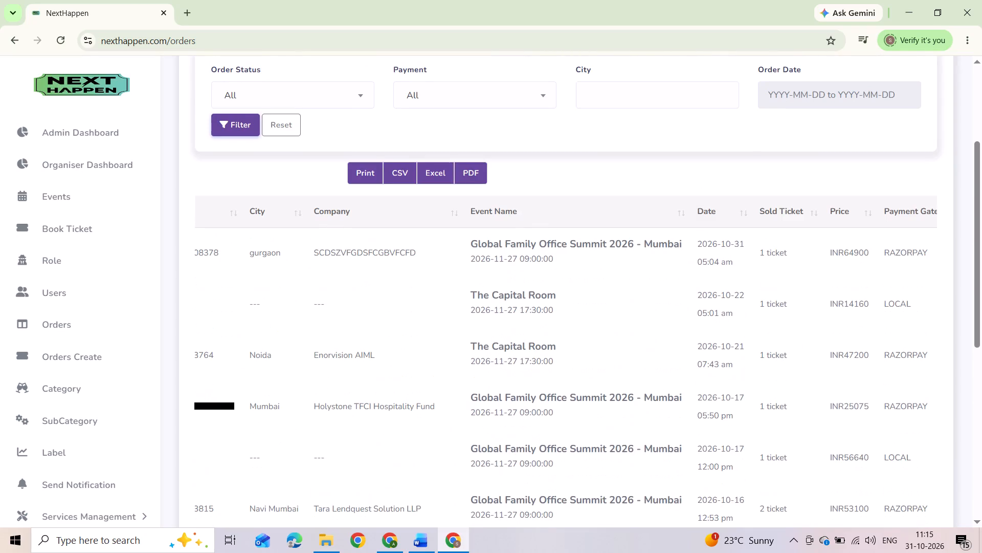
pyautogui.scroll(-2, 513, 456)
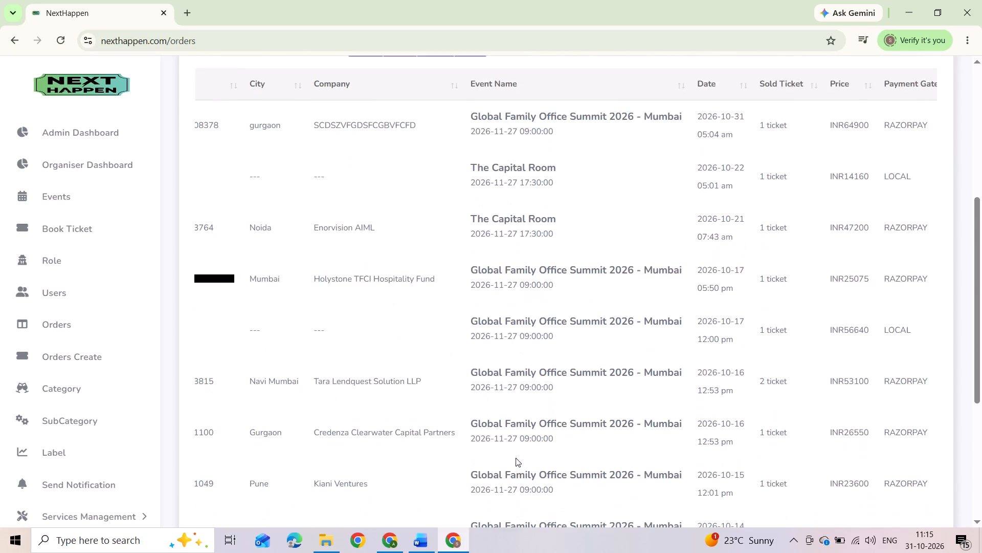
pyautogui.scroll(-4, 527, 512)
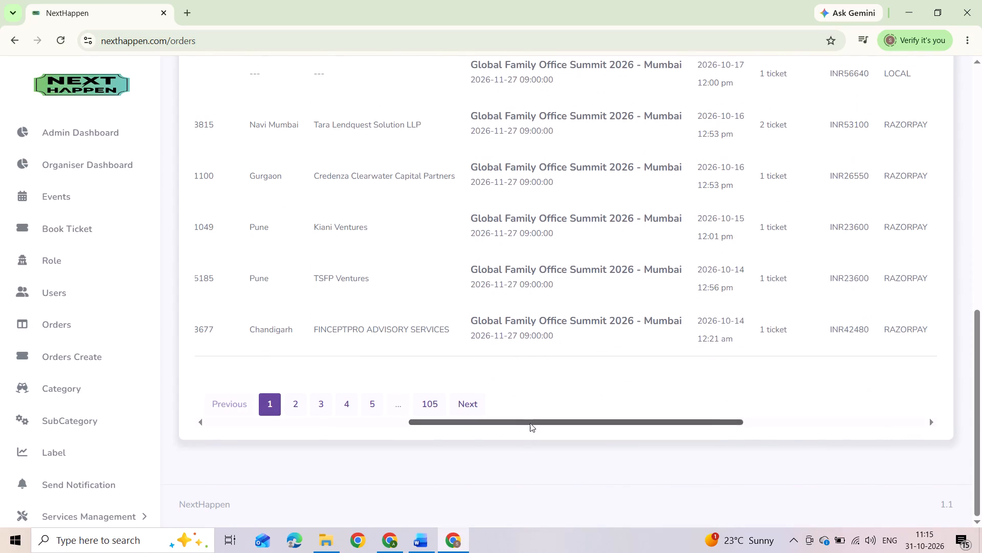
pyautogui.moveTo(531, 421); pyautogui.dragTo(500, 427)
pyautogui.scroll(4, 431, 410)
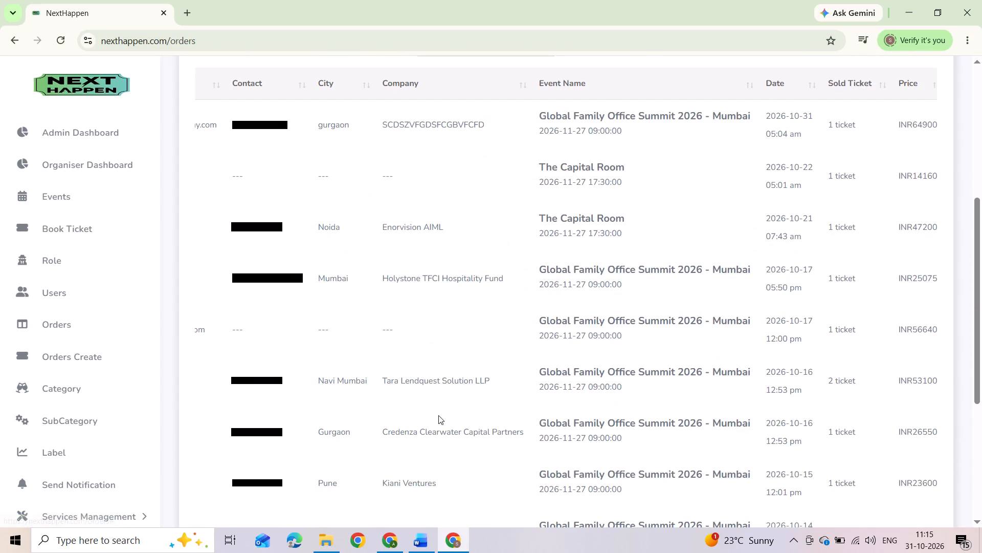
pyautogui.scroll(-4, 446, 418)
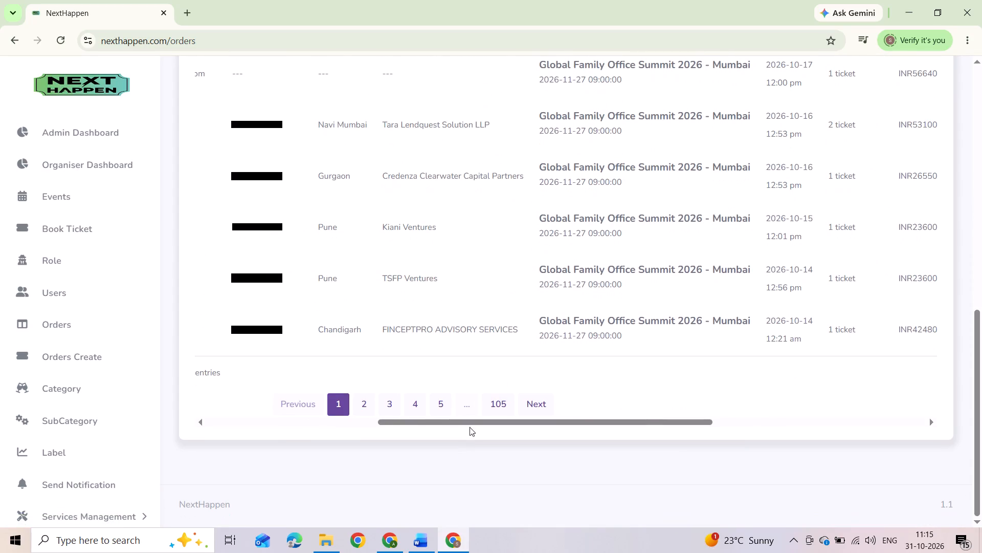
pyautogui.moveTo(471, 422); pyautogui.dragTo(445, 431)
pyautogui.moveTo(445, 431); pyautogui.dragTo(437, 431)
pyautogui.scroll(4, 471, 365)
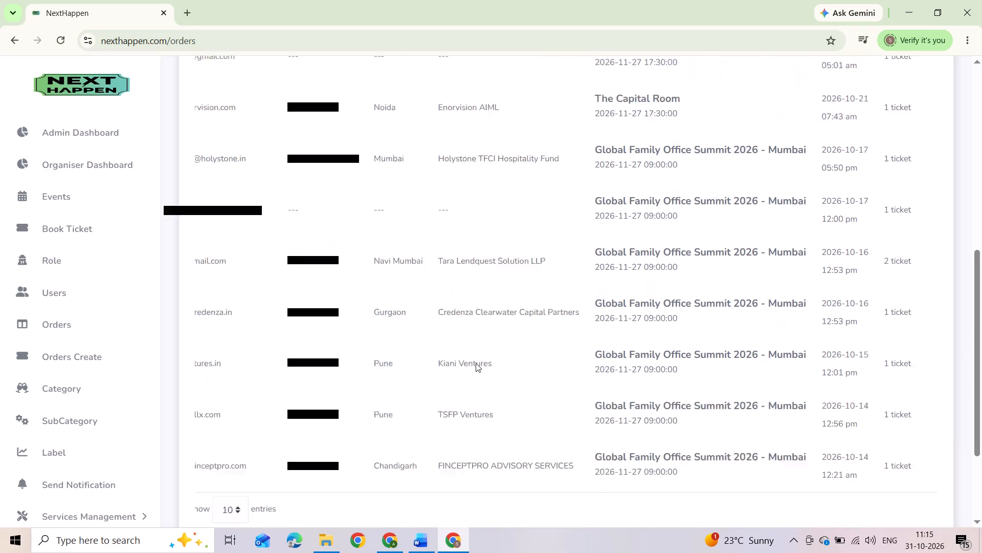
pyautogui.scroll(-1, 484, 326)
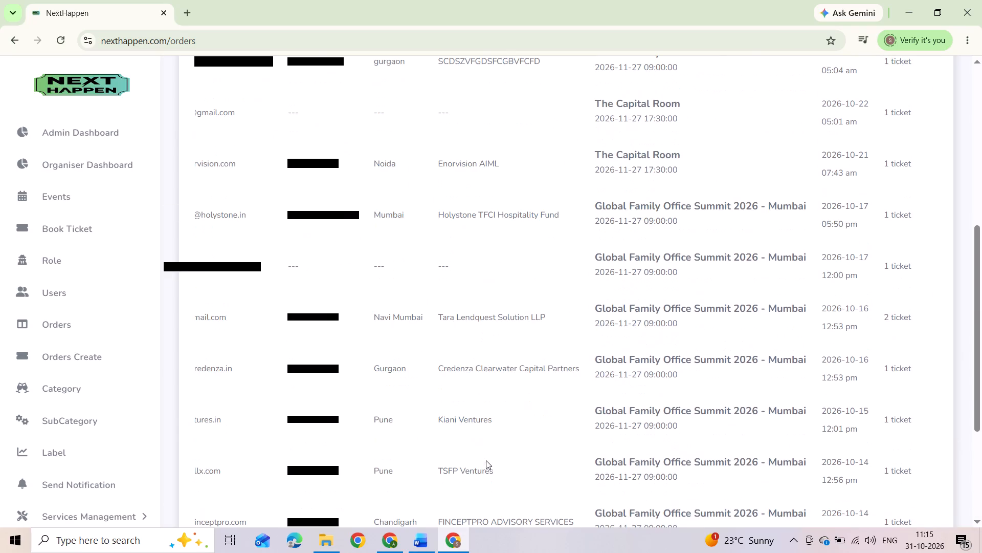
# Examine the order numbers, customer names, emails and contacts of the latest orders, highlighting the email of the gurgaon order.
pyautogui.scroll(-2, 485, 458)
pyautogui.click(476, 485)
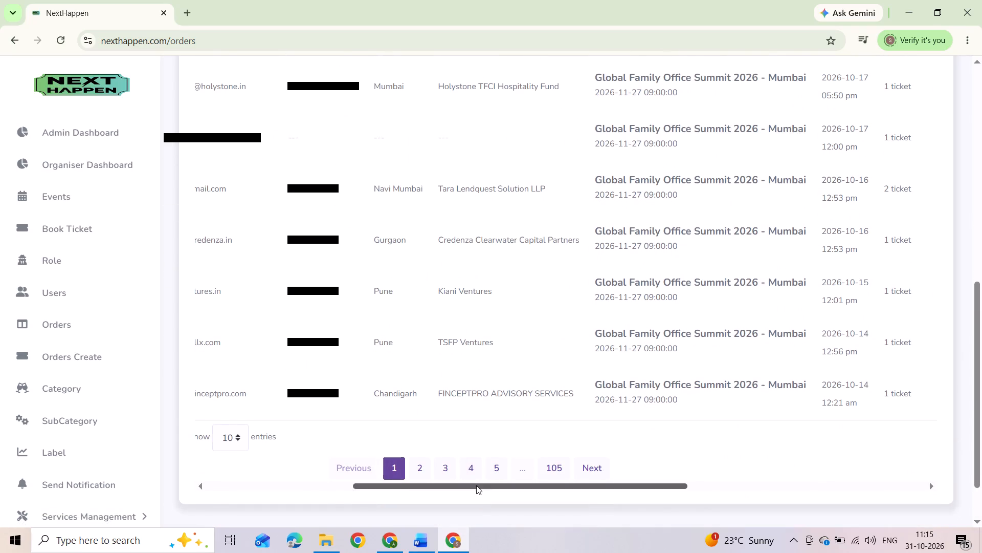
pyautogui.moveTo(471, 487); pyautogui.dragTo(405, 485)
pyautogui.scroll(4, 372, 358)
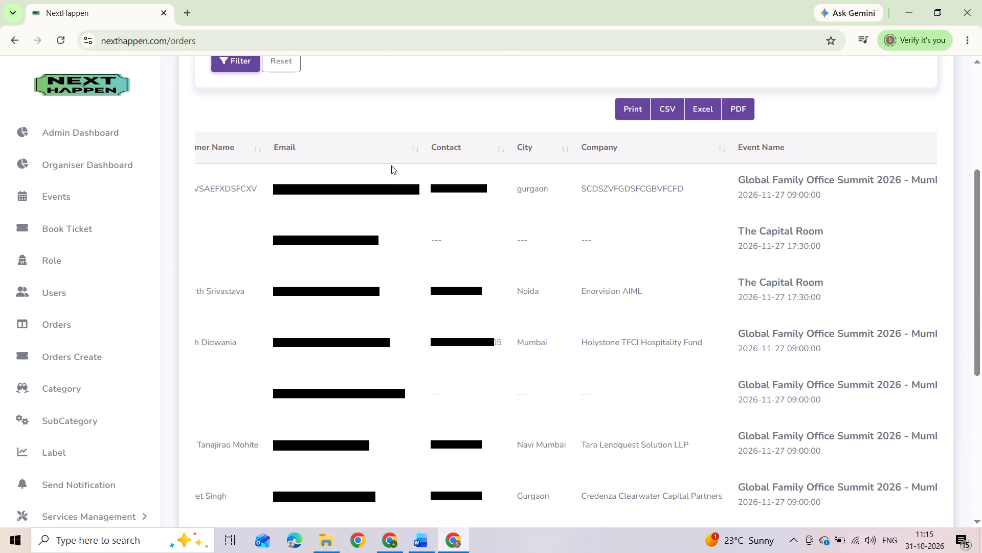
pyautogui.click(420, 188)
pyautogui.moveTo(414, 190); pyautogui.dragTo(347, 201)
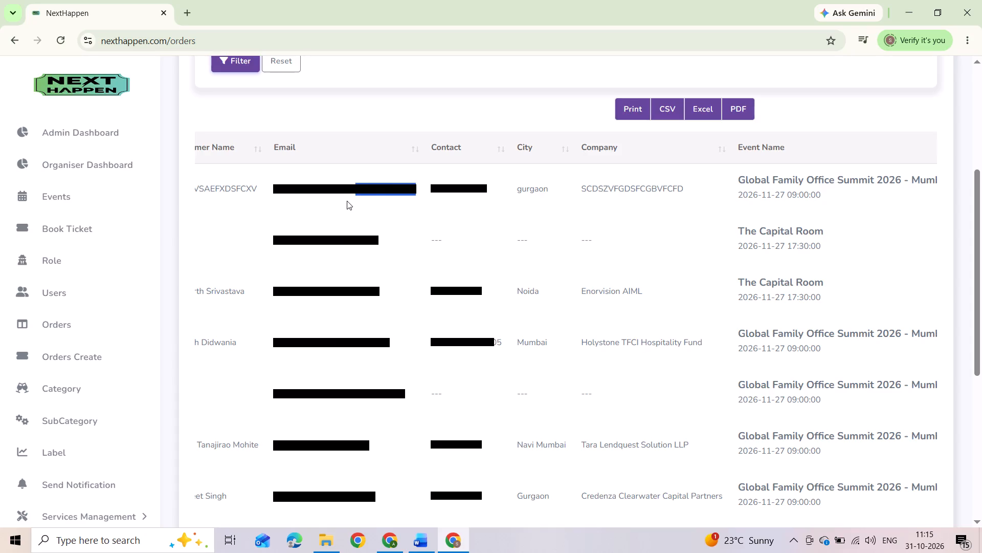
pyautogui.moveTo(347, 201); pyautogui.dragTo(271, 201)
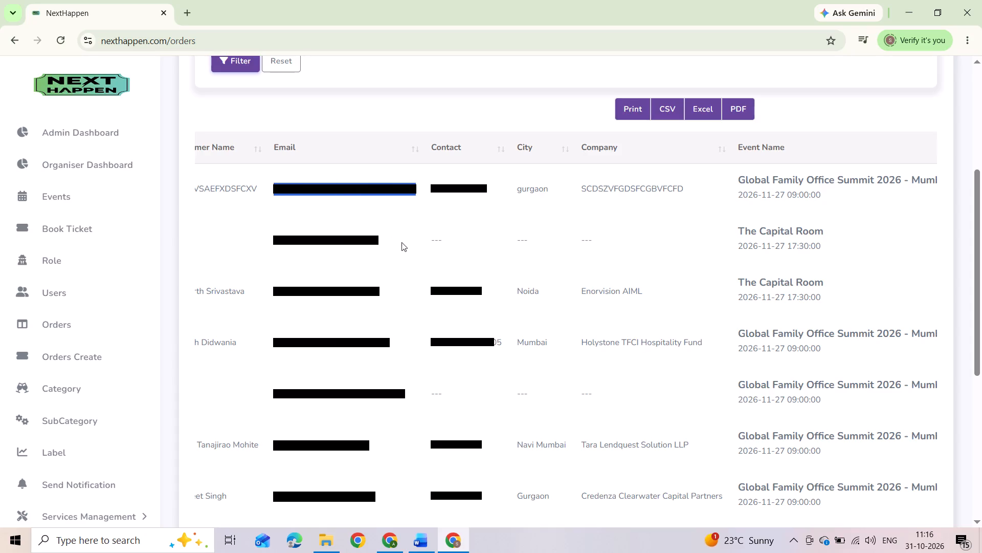
pyautogui.click(423, 221)
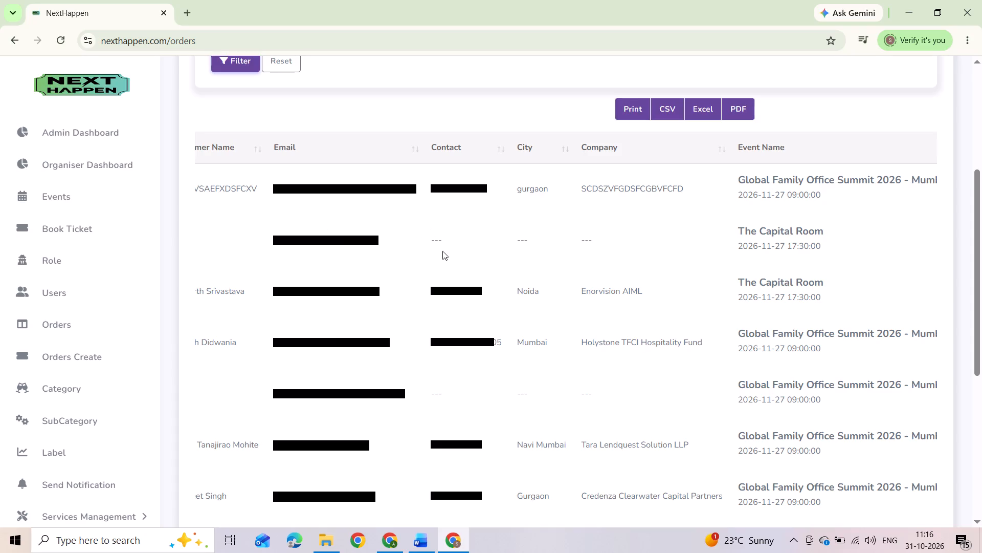
pyautogui.scroll(-2, 527, 511)
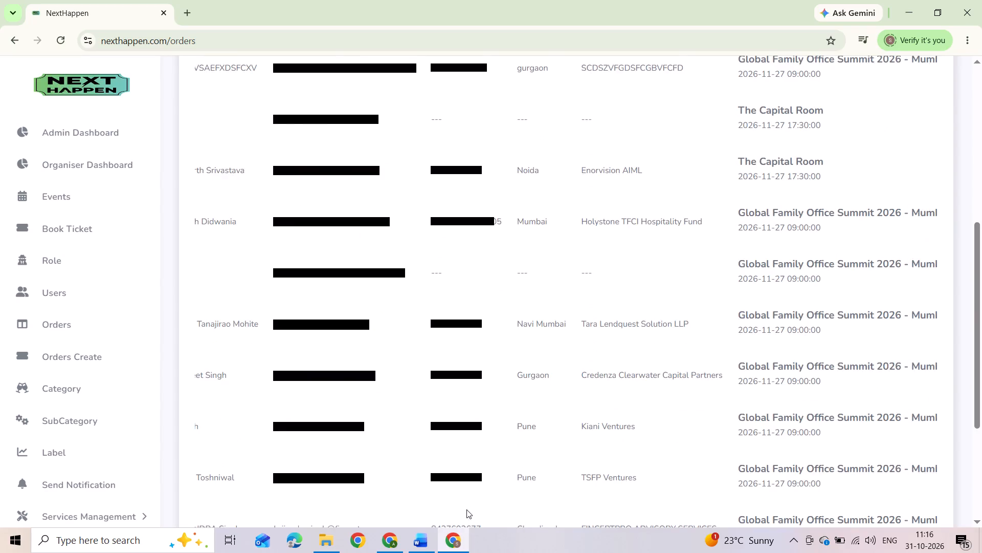
pyautogui.scroll(-3, 466, 509)
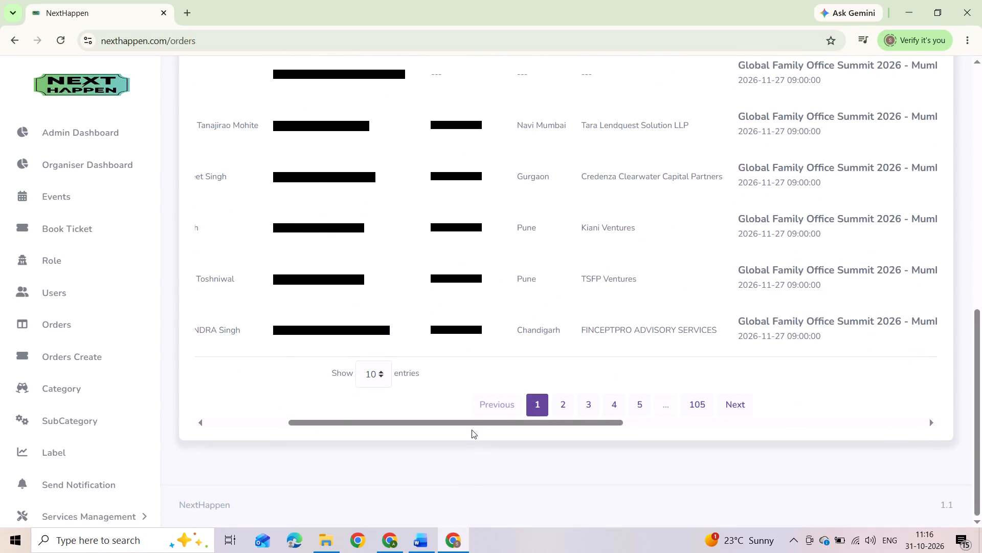
pyautogui.click(458, 422)
pyautogui.moveTo(458, 422); pyautogui.dragTo(318, 433)
pyautogui.scroll(4, 383, 388)
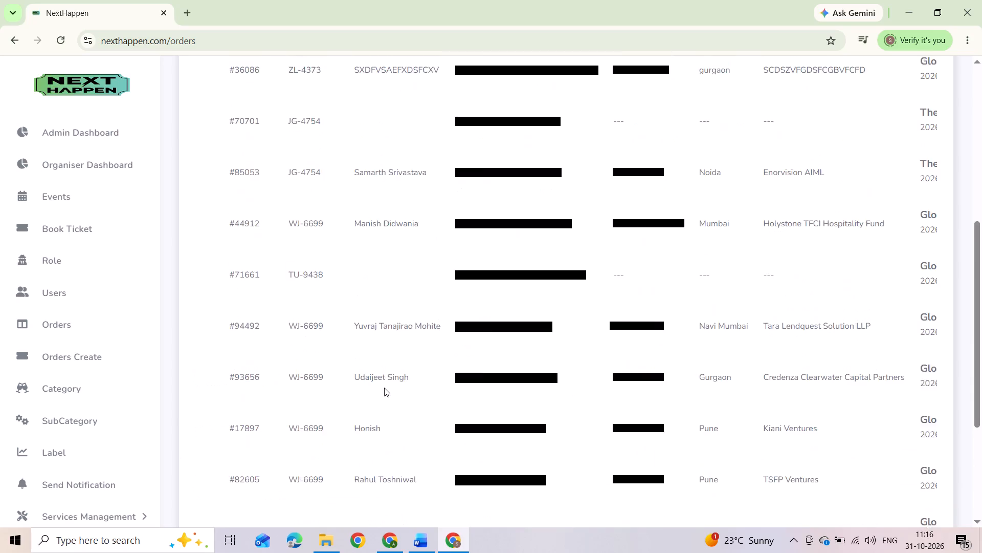
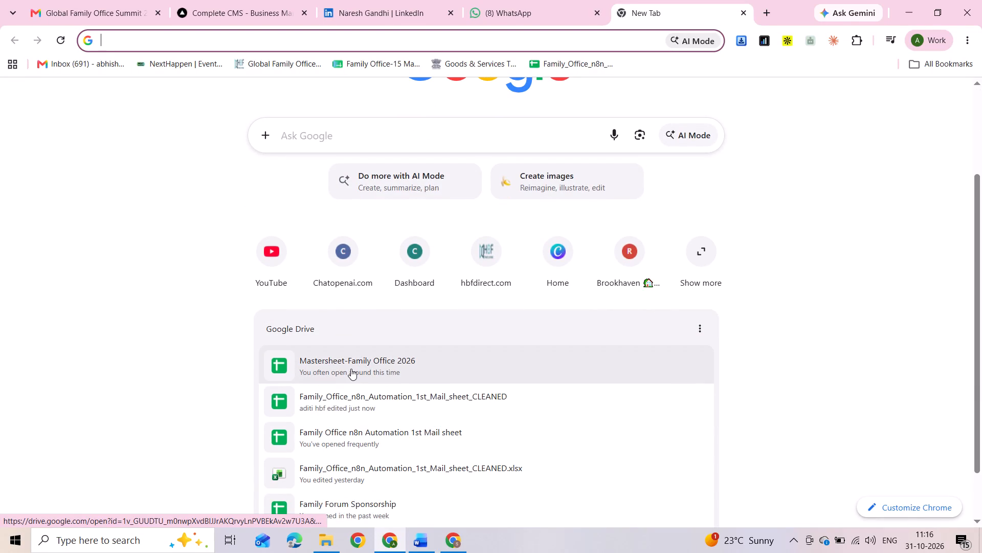
# Open the Mastersheet-Family Office 2026 spreadsheet and view the delegate pass prices on its Discount System sheet.
pyautogui.click(351, 369)
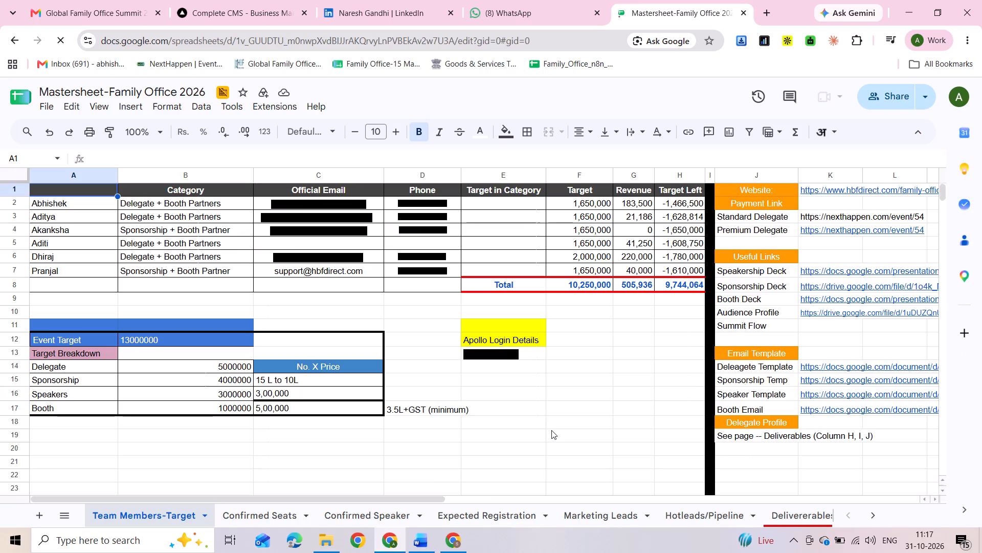
pyautogui.click(878, 519)
pyautogui.doubleClick(708, 518)
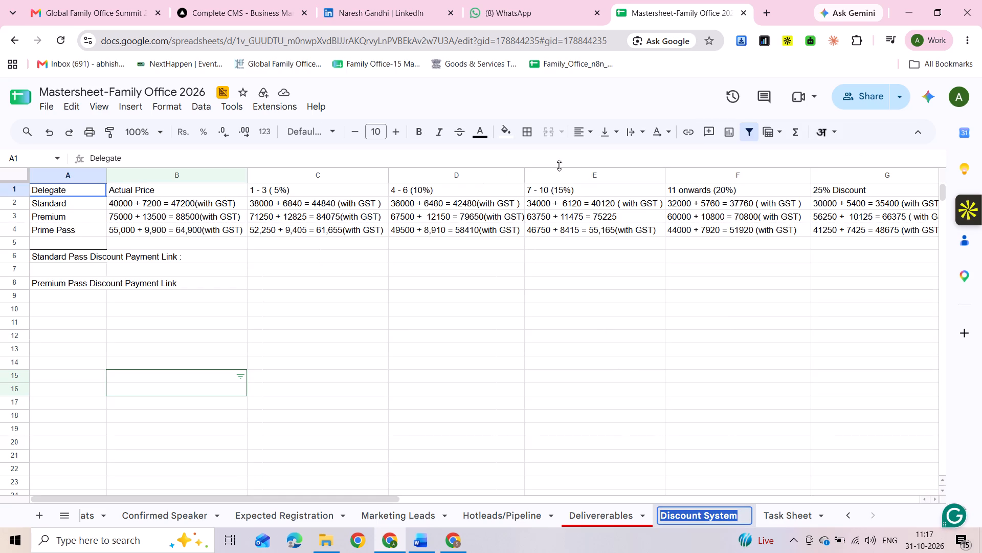
# Switch to the NextHappen window and start a new custom coupon from the coupon section.
pyautogui.click(464, 551)
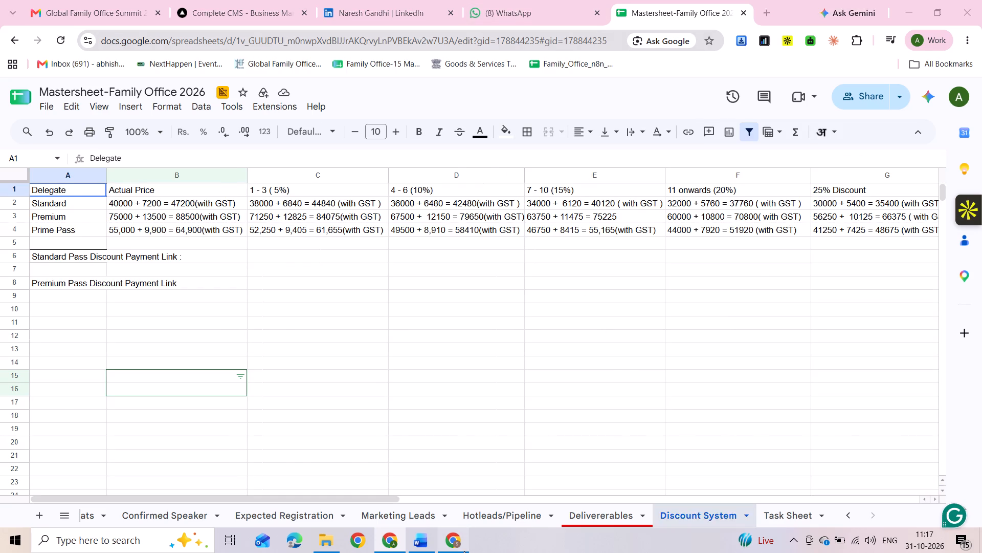
pyautogui.scroll(-5, 54, 451)
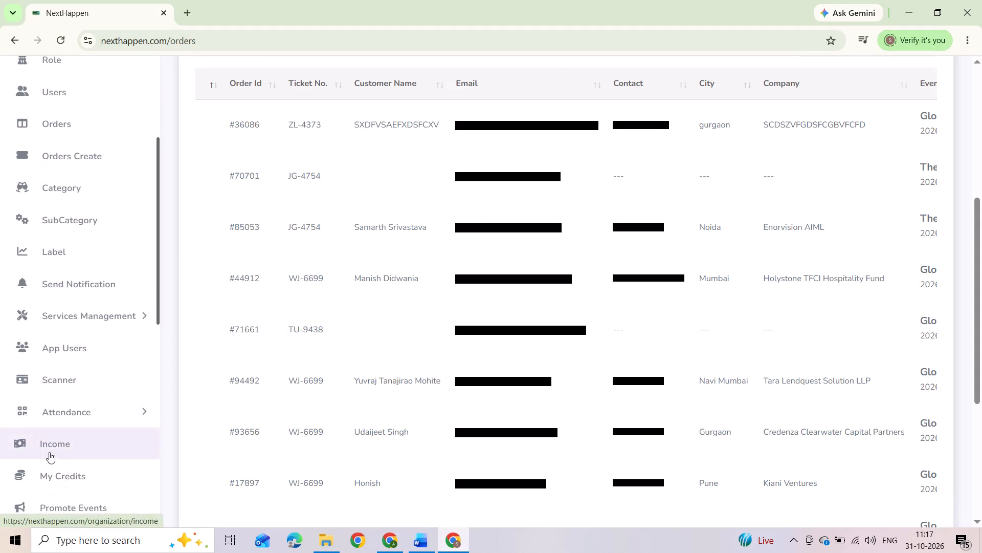
pyautogui.scroll(-4, 55, 461)
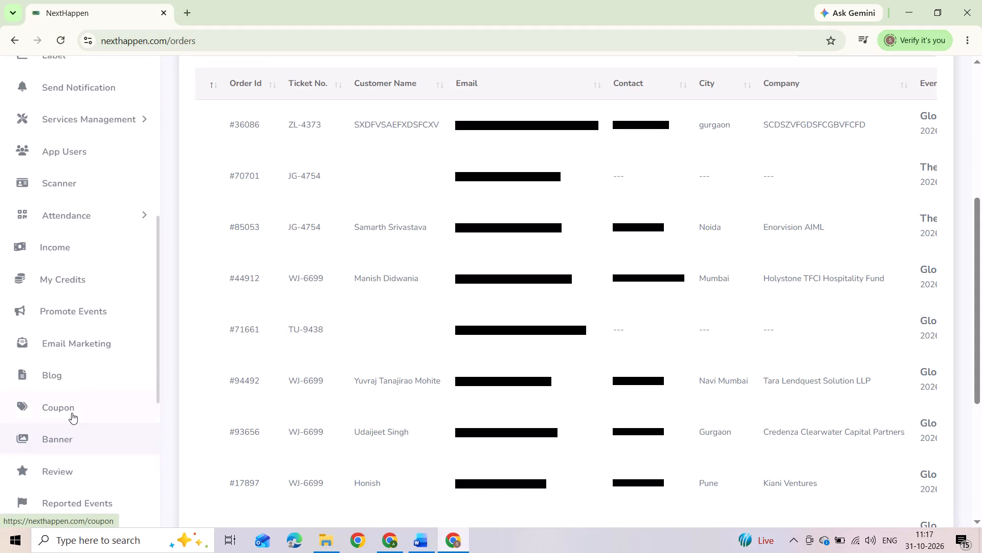
pyautogui.click(72, 413)
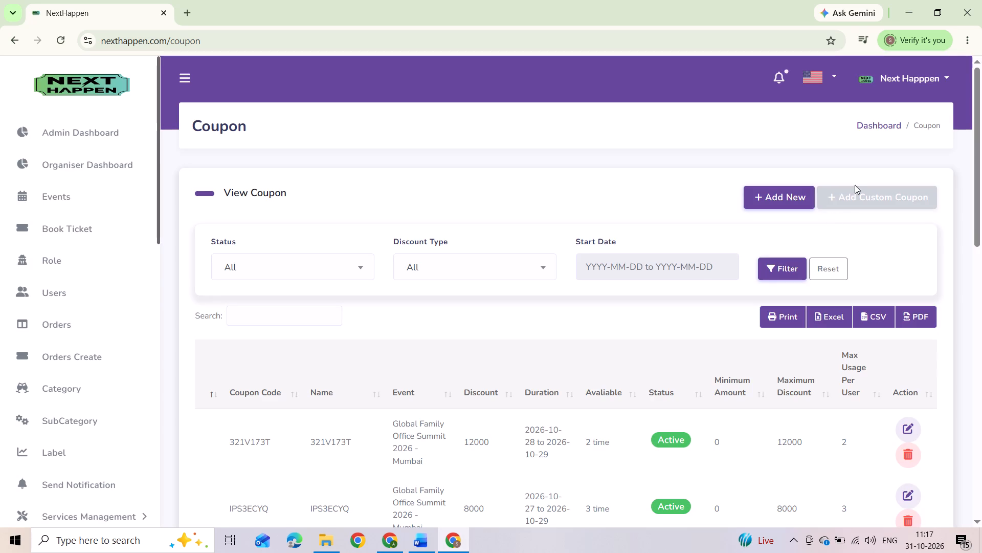
pyautogui.click(857, 201)
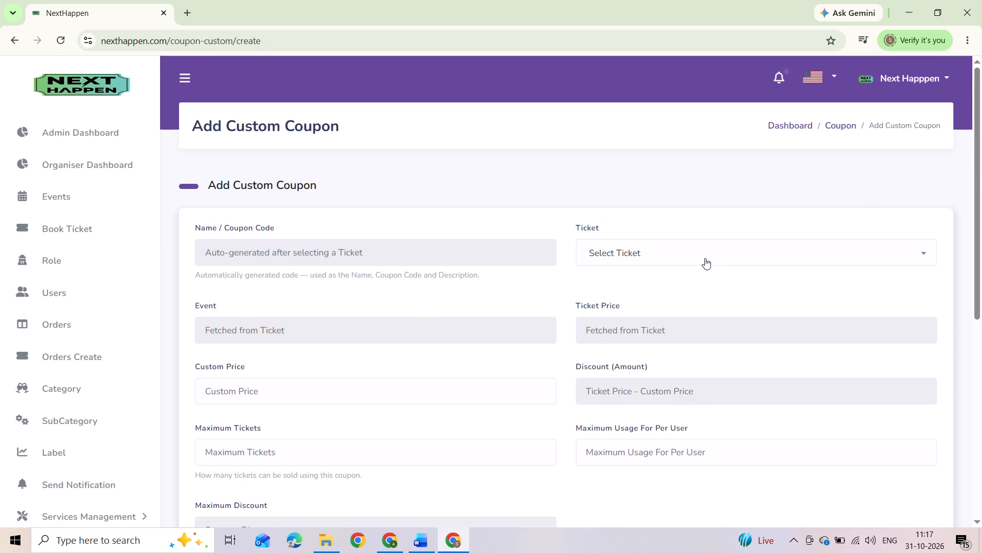
# Choose the STANDARD PASS - The Evening Pass — 40,000.00 ticket of Global Family Office Summit 2026 - Mumbai for the coupon.
pyautogui.click(705, 258)
pyautogui.scroll(-4, 645, 360)
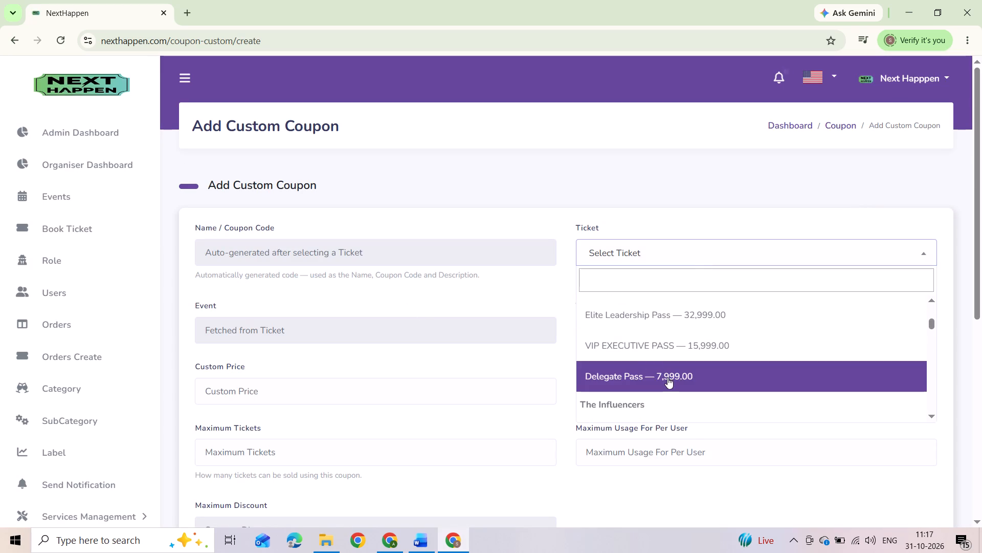
pyautogui.scroll(-3, 667, 377)
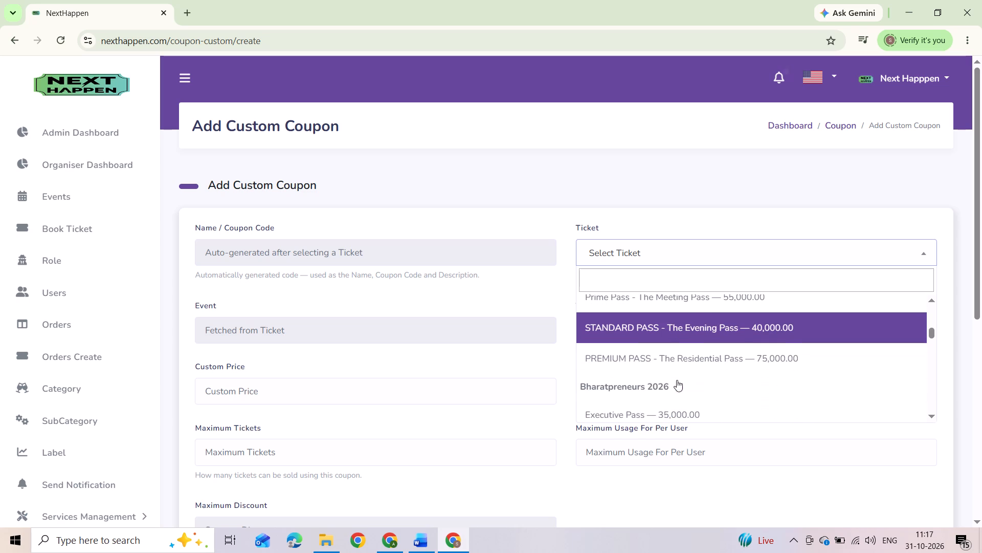
pyautogui.scroll(-5, 677, 380)
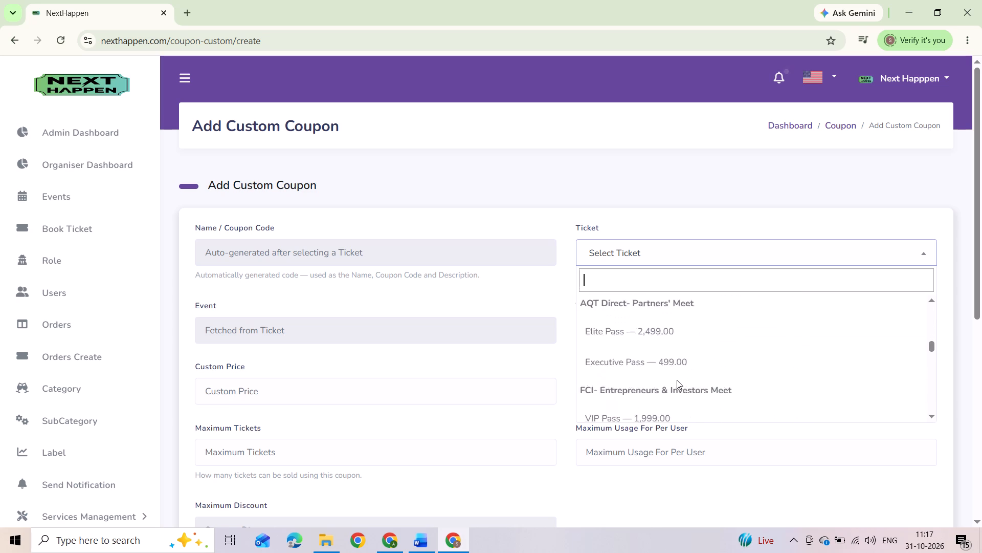
pyautogui.scroll(-4, 677, 380)
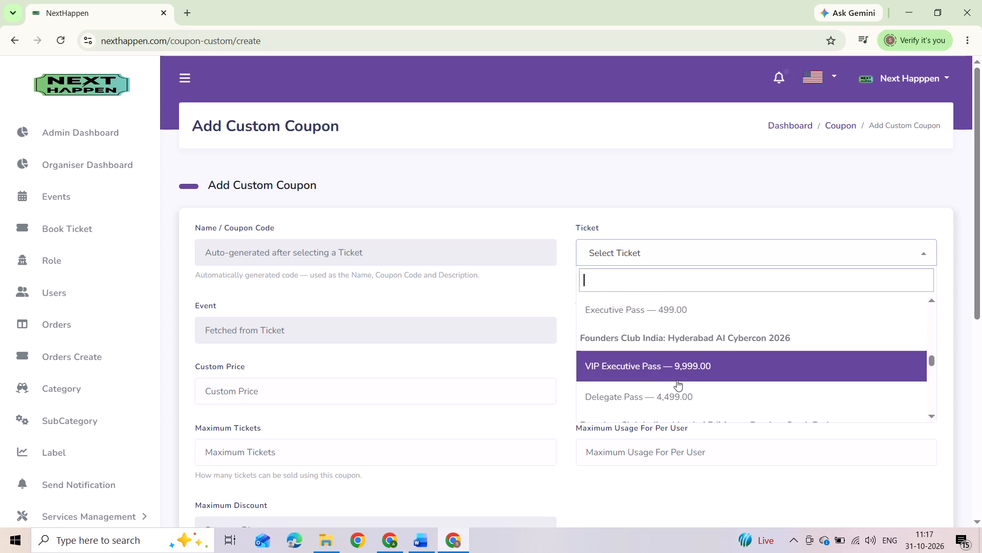
pyautogui.scroll(-4, 677, 380)
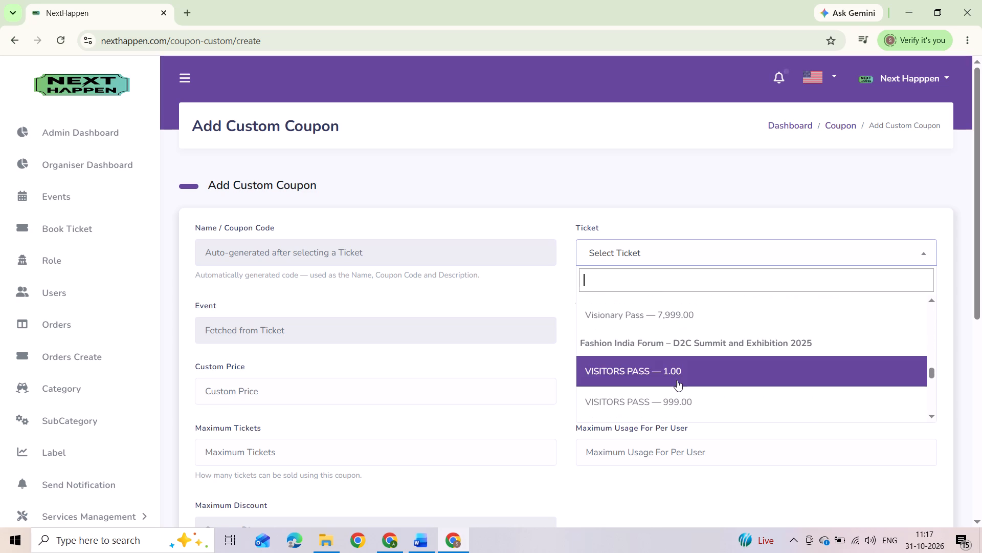
pyautogui.scroll(-4, 677, 380)
pyautogui.scroll(16, 677, 380)
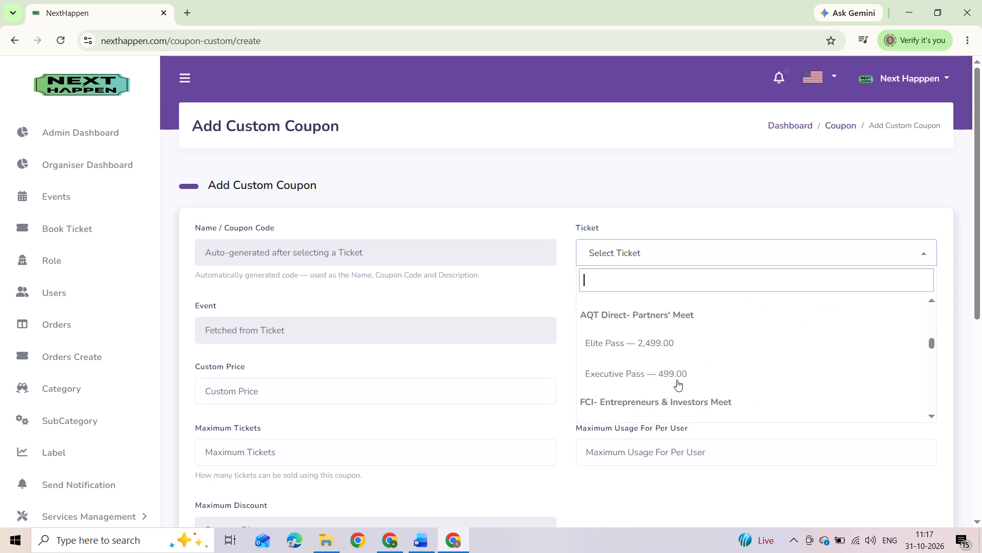
pyautogui.scroll(4, 677, 380)
pyautogui.scroll(-1, 677, 380)
pyautogui.scroll(3, 677, 380)
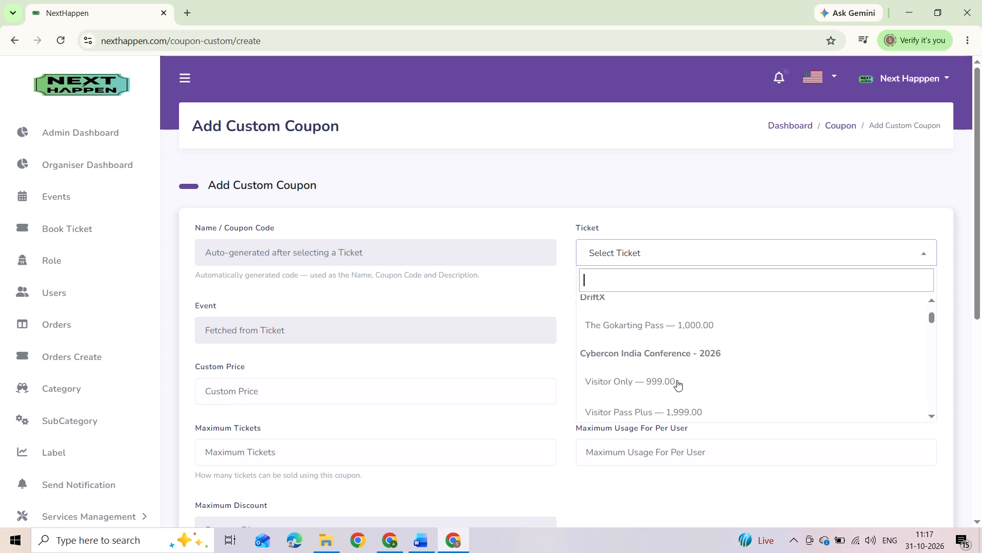
pyautogui.scroll(6, 677, 380)
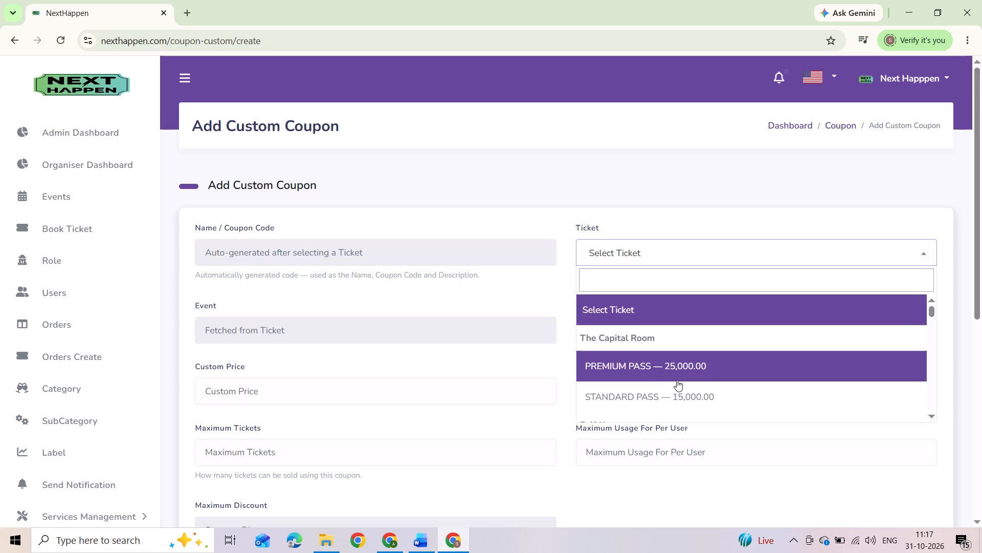
pyautogui.scroll(-3, 677, 380)
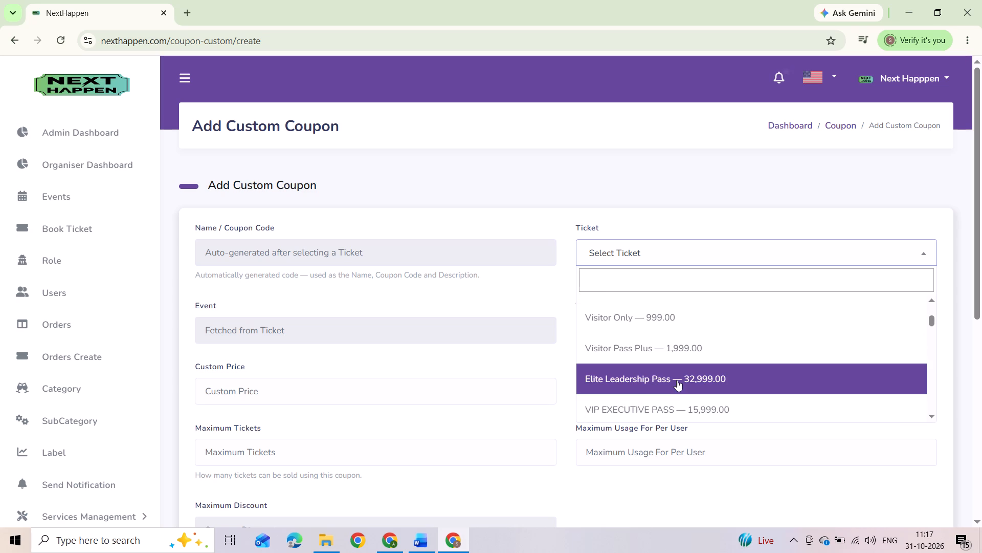
pyautogui.scroll(-1, 677, 380)
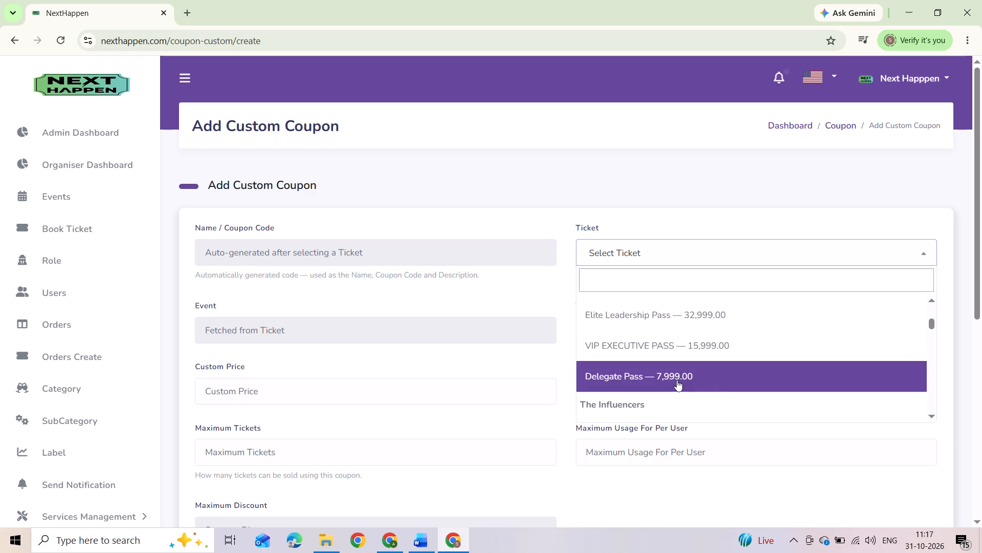
pyautogui.scroll(-1, 677, 380)
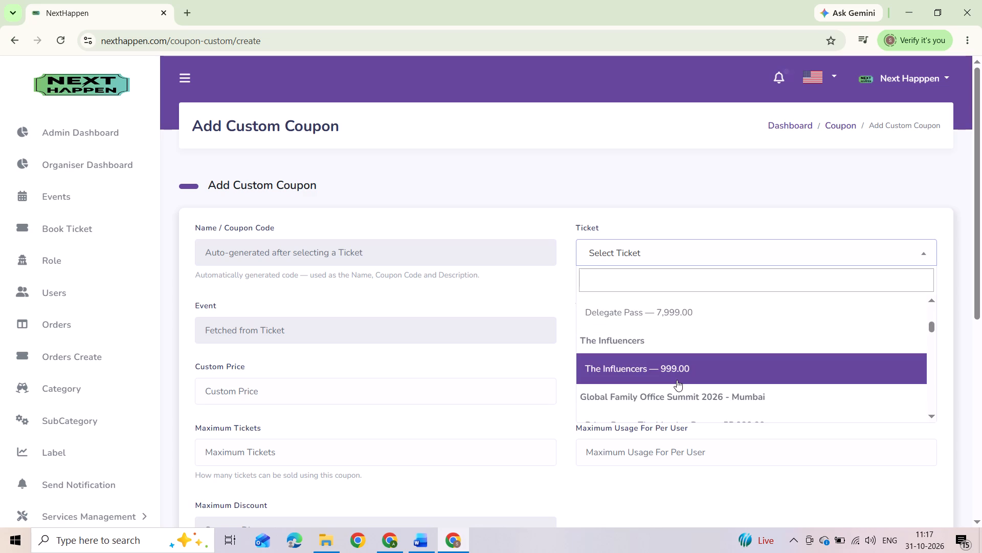
pyautogui.scroll(-1, 676, 381)
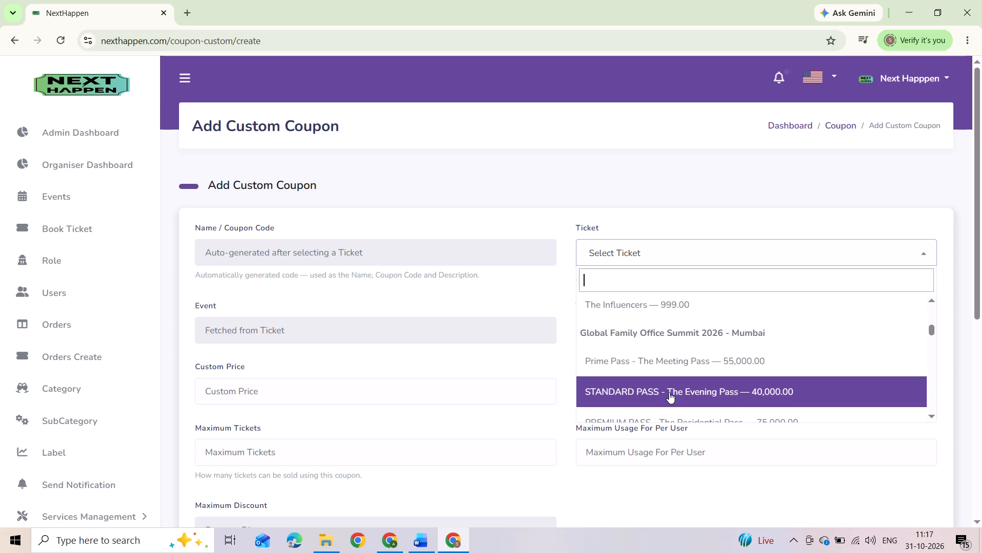
pyautogui.doubleClick(669, 392)
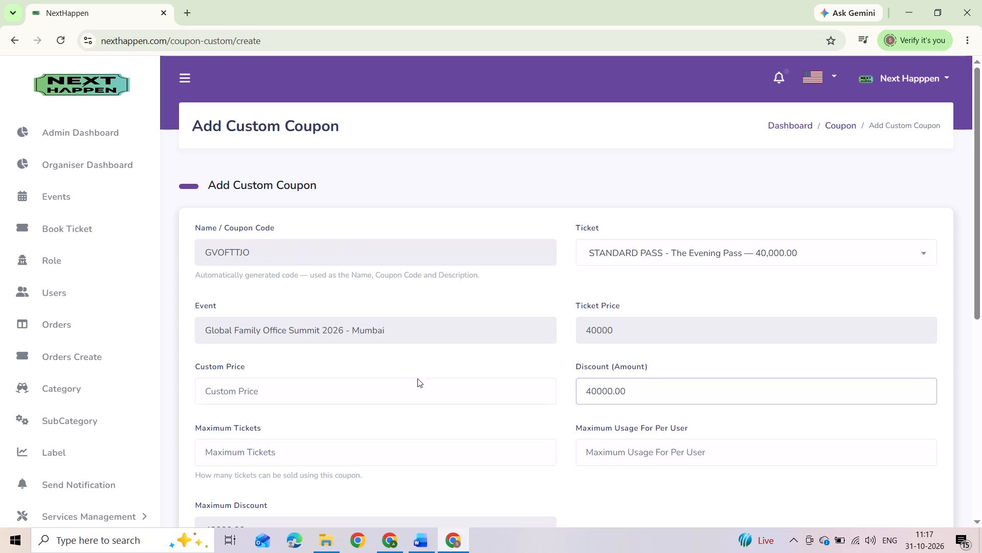
# Set the coupon's custom price to 25000.
pyautogui.click(294, 398)
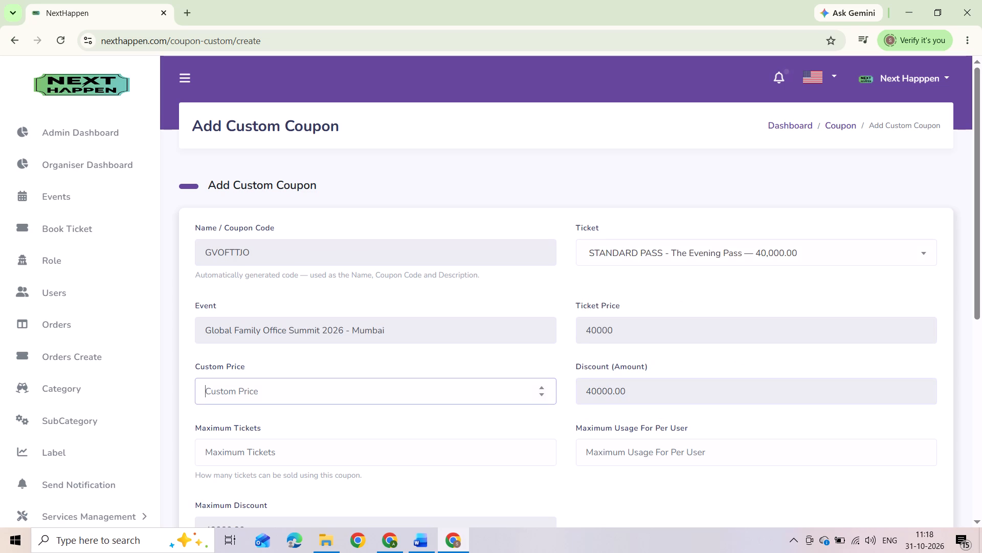
pyautogui.write('250')
pyautogui.write('00')
pyautogui.click(417, 423)
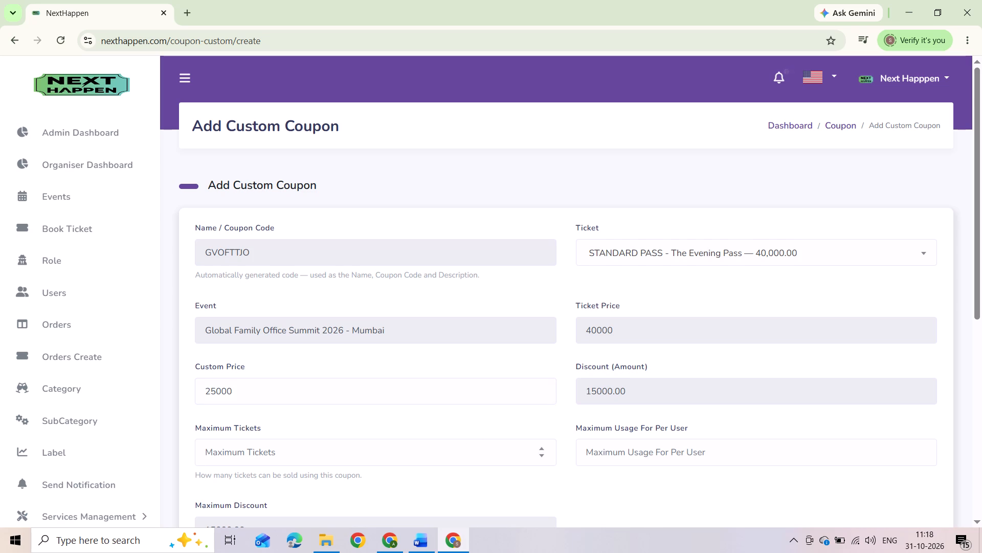
# Set the coupon's maximum usage per user to 2 and its maximum tickets to 2.
pyautogui.scroll(-1, 514, 445)
pyautogui.doubleClick(639, 388)
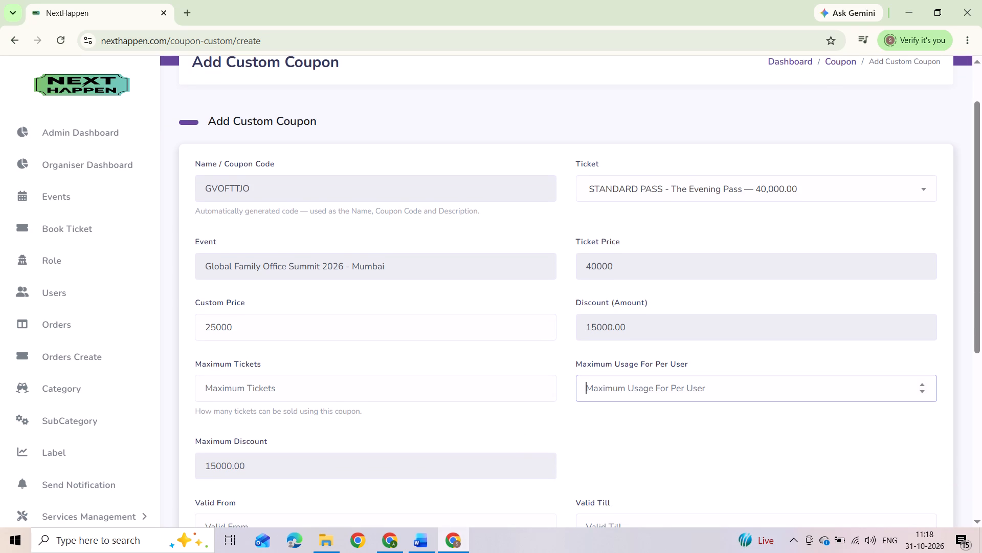
pyautogui.press('2')
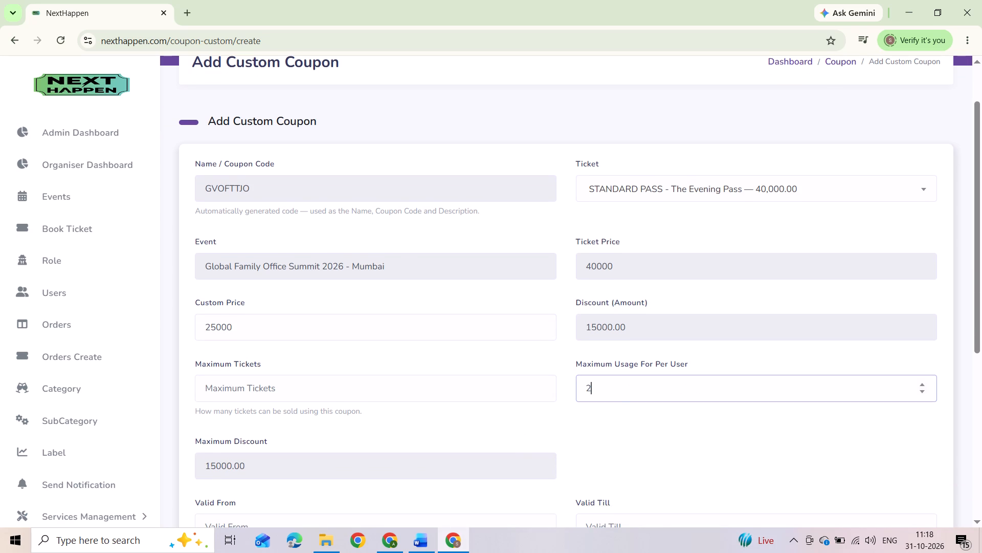
pyautogui.click(352, 392)
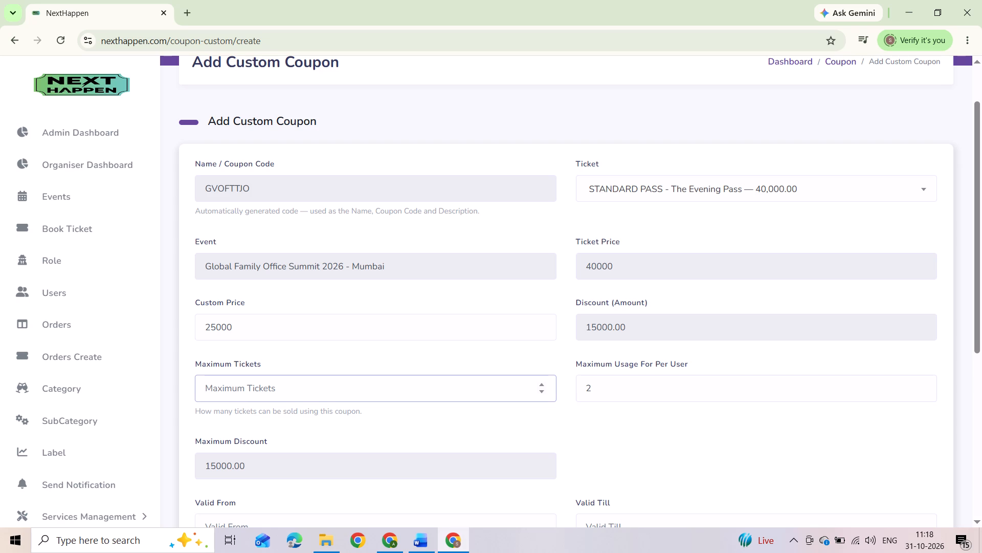
pyautogui.press('2')
# Set the coupon's validity from 2026-10-31 till 2026-11-01.
pyautogui.scroll(-2, 342, 442)
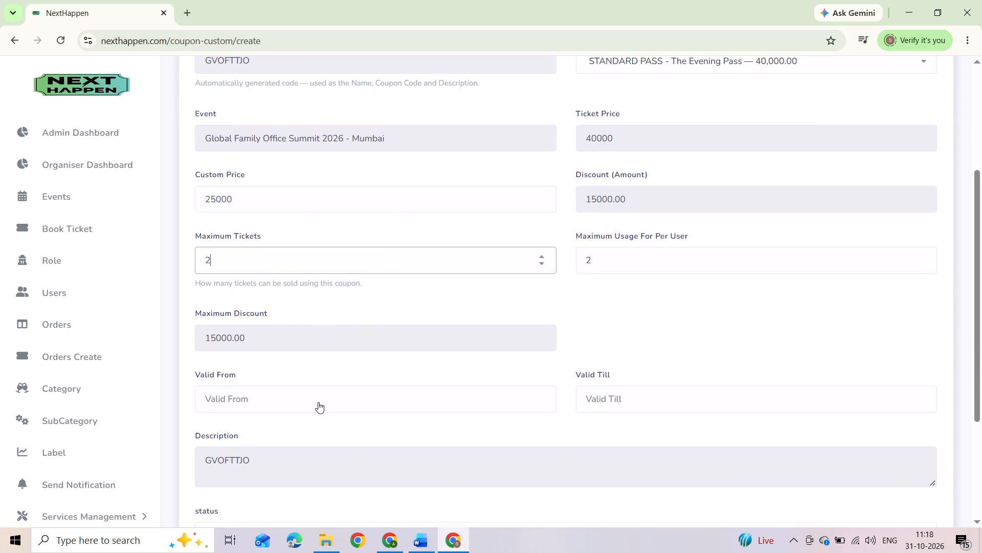
pyautogui.doubleClick(319, 402)
pyautogui.click(375, 341)
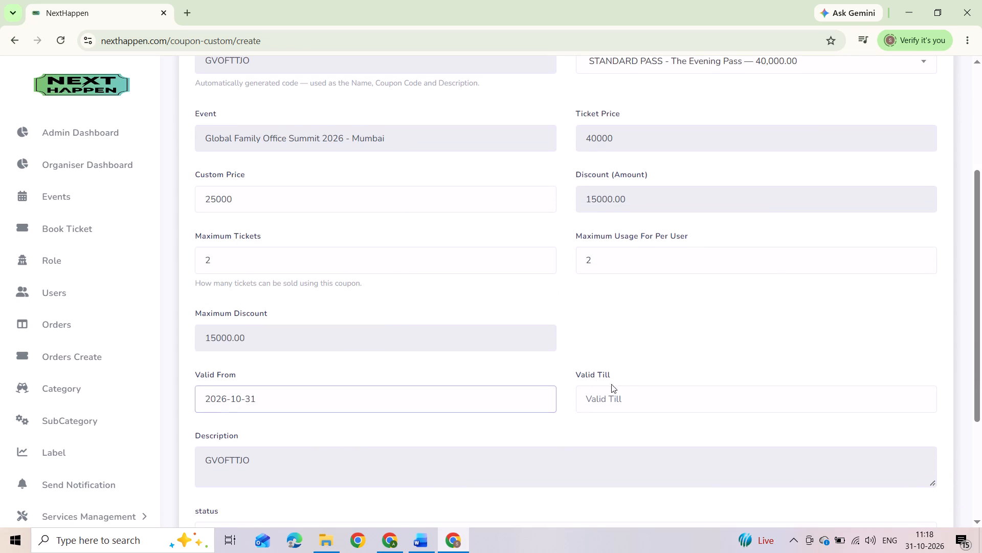
pyautogui.click(624, 392)
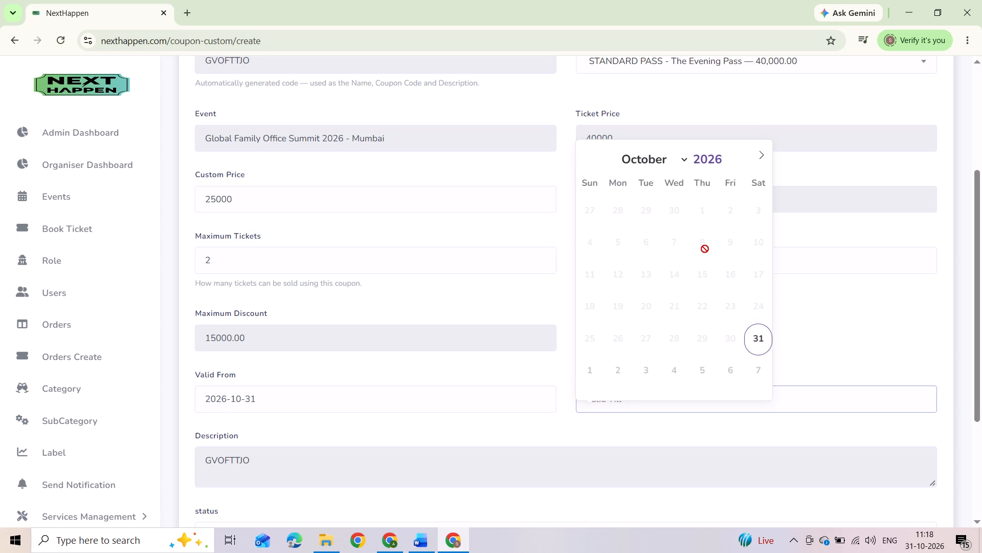
pyautogui.click(688, 162)
pyautogui.click(644, 202)
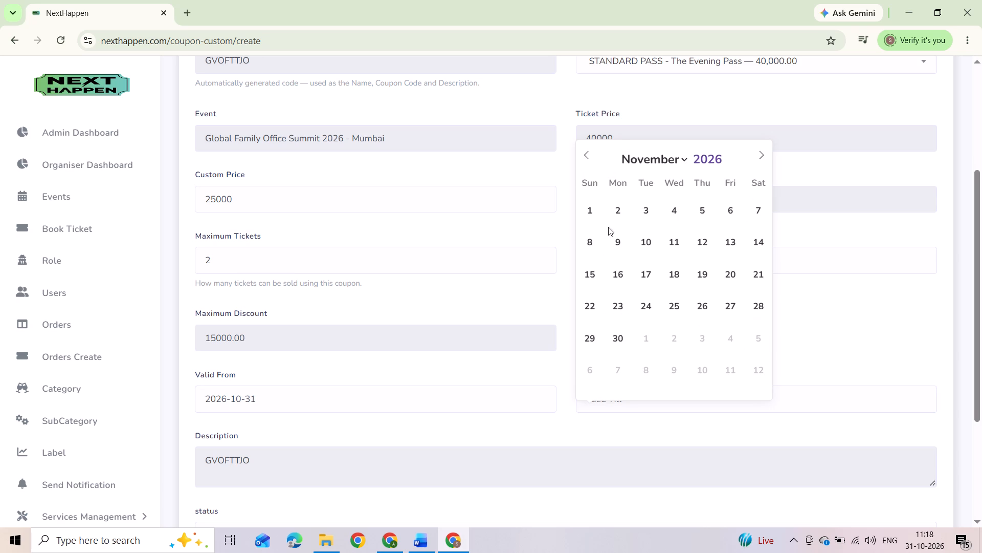
pyautogui.click(580, 220)
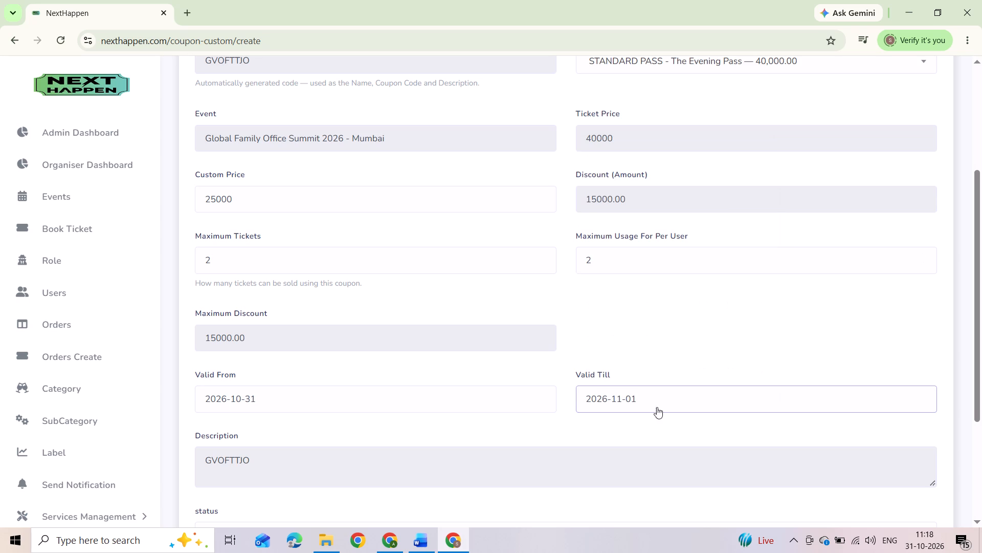
# Check the filled-in custom coupon details from code to validity and submit the coupon with status Active.
pyautogui.scroll(-2, 506, 452)
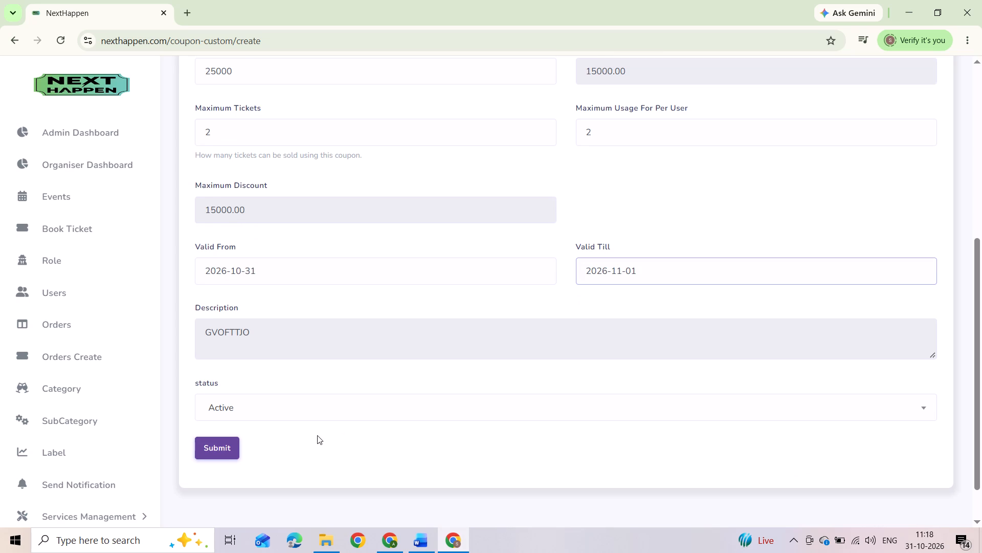
pyautogui.scroll(-1, 234, 457)
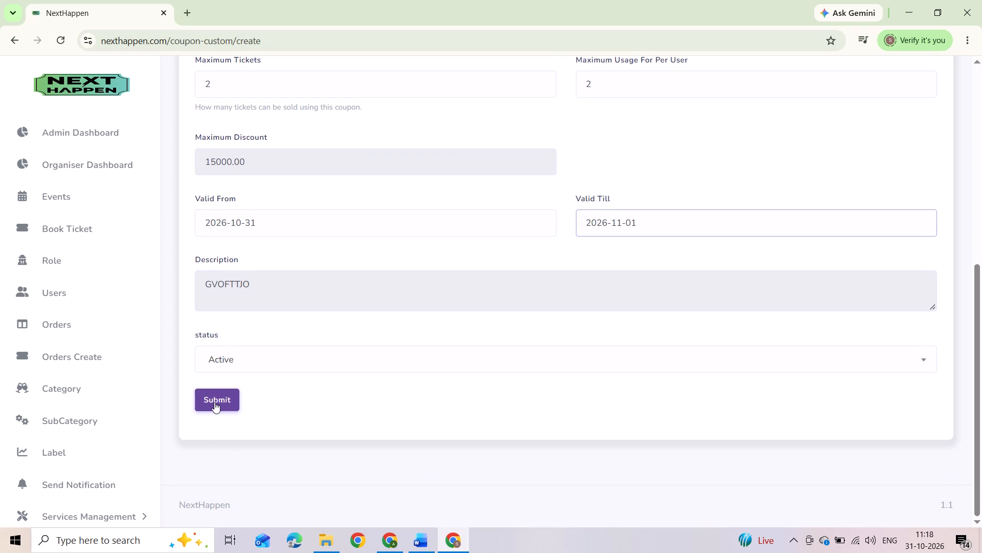
pyautogui.scroll(4, 380, 351)
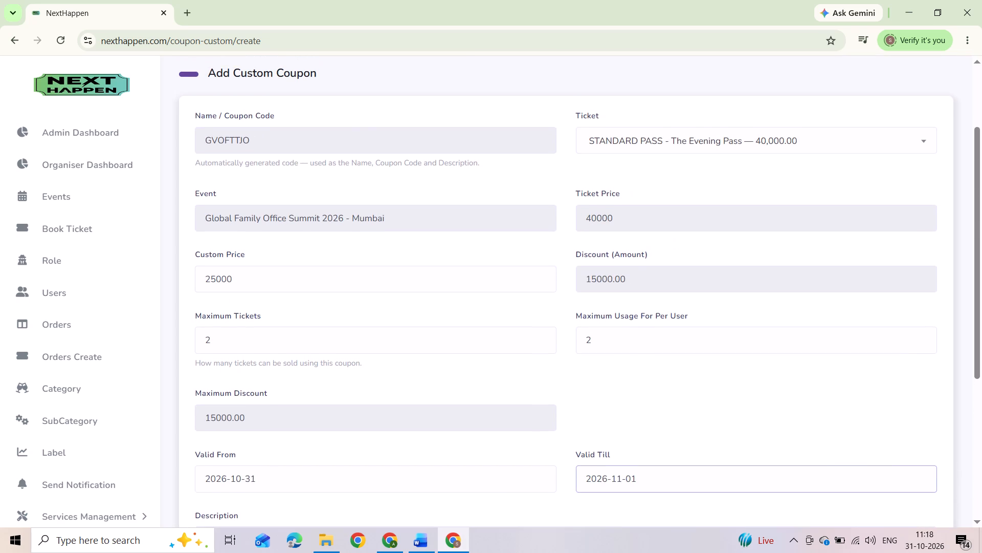
pyautogui.scroll(2, 382, 352)
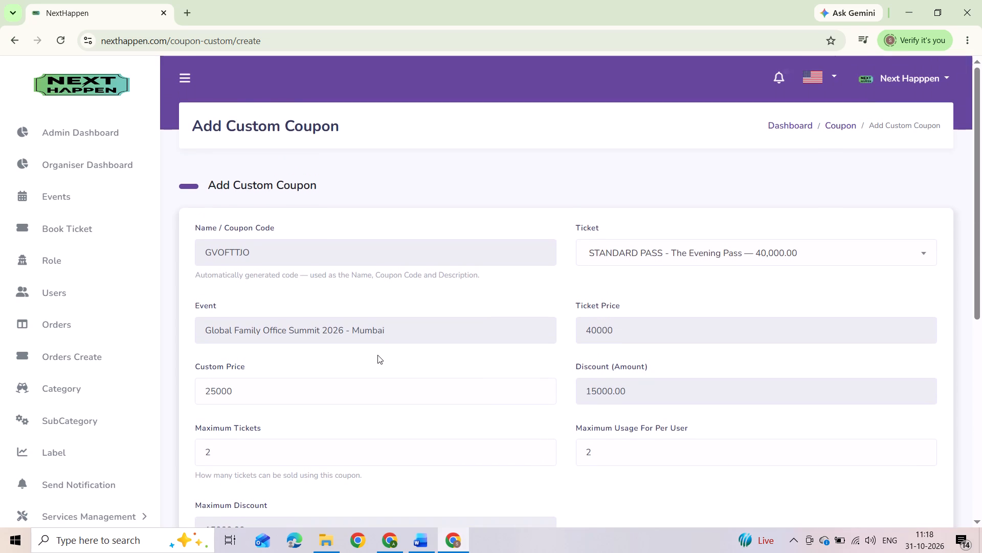
pyautogui.scroll(-6, 374, 358)
pyautogui.scroll(3, 325, 387)
pyautogui.scroll(-3, 324, 387)
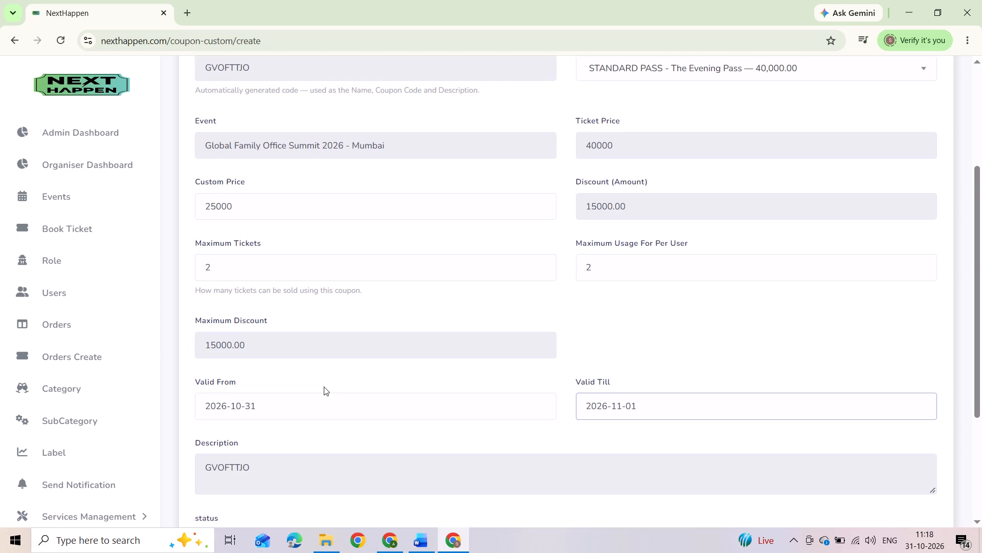
pyautogui.scroll(-2, 324, 387)
pyautogui.click(212, 403)
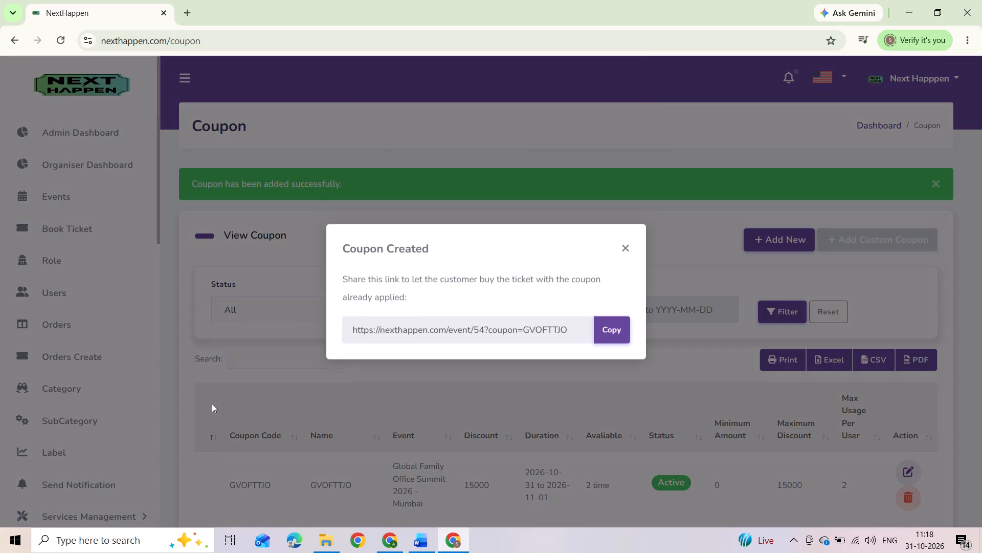
# Copy the new coupon's shareable ticket link and dismiss the Coupon Created message.
pyautogui.click(615, 335)
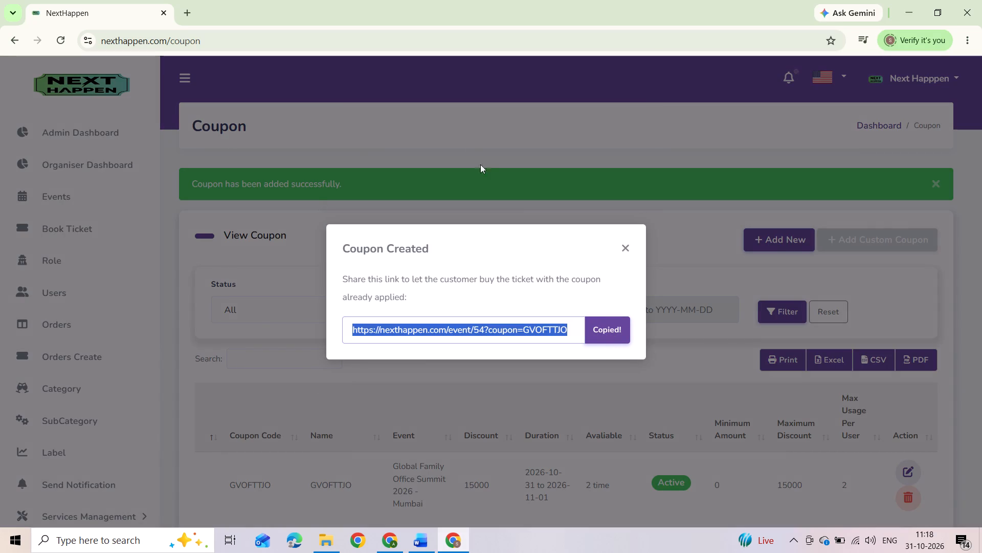
pyautogui.click(624, 243)
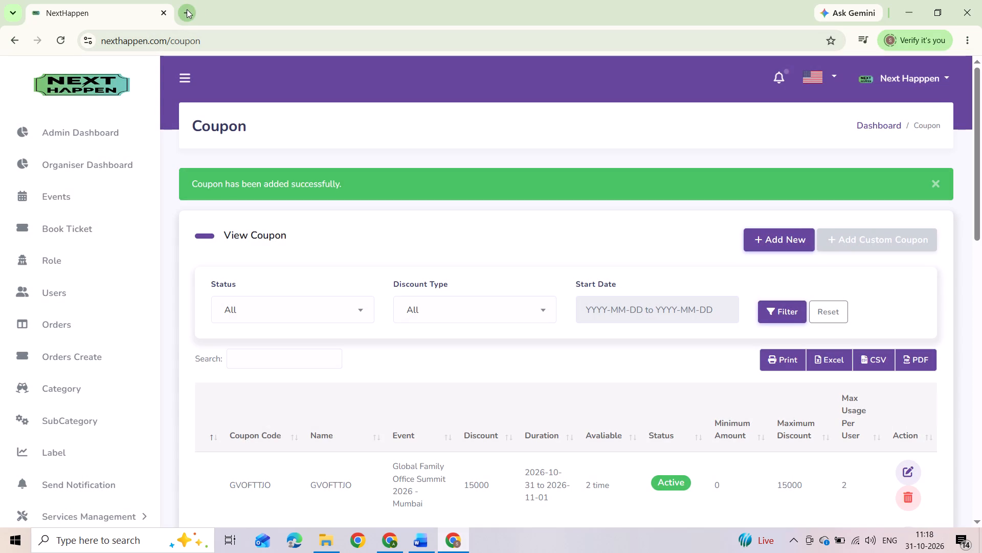
# Open the copied coupon link in a new tab of the Work browser window and check the summit's ticket prices.
pyautogui.click(396, 550)
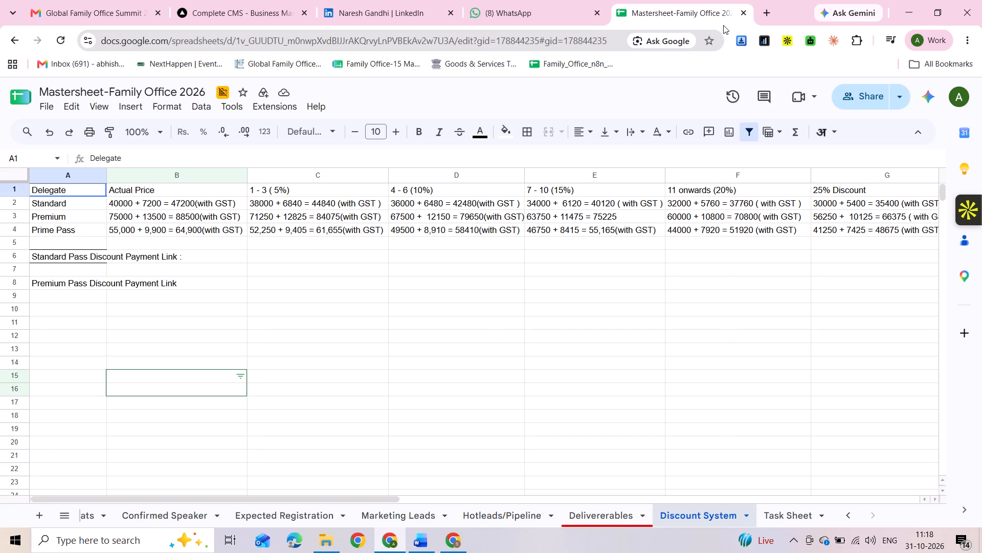
pyautogui.click(764, 9)
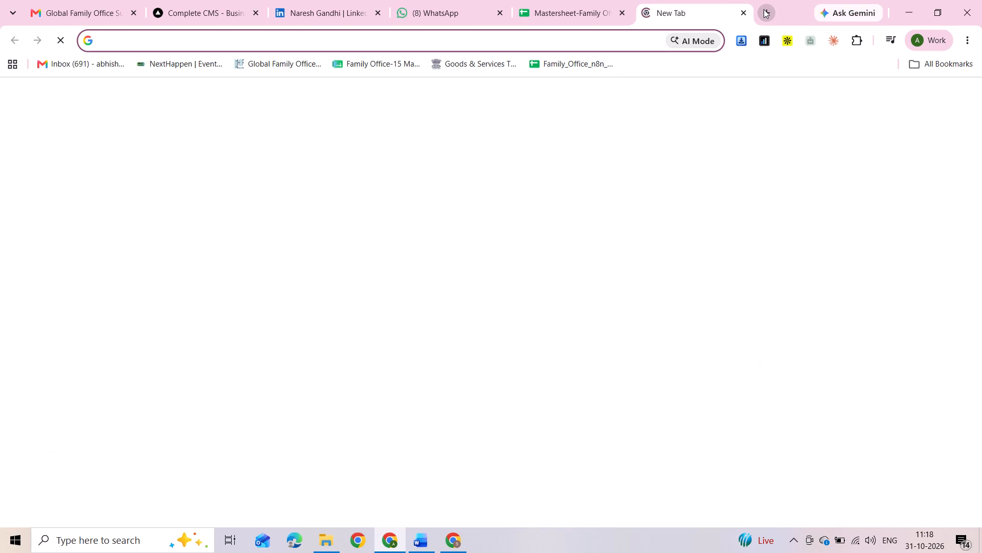
pyautogui.hotkey('ctrl', 'v')
pyautogui.press('Return')
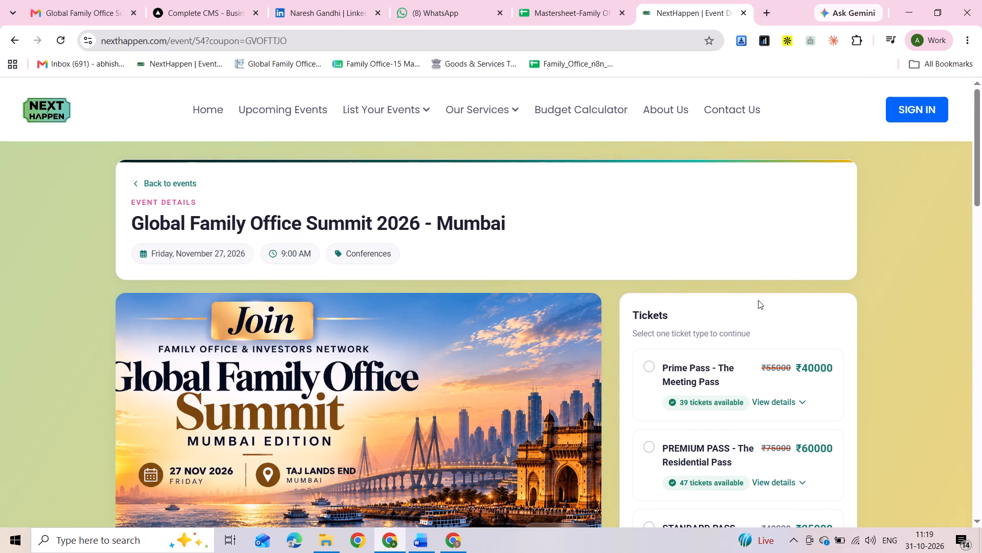
pyautogui.scroll(-1, 758, 301)
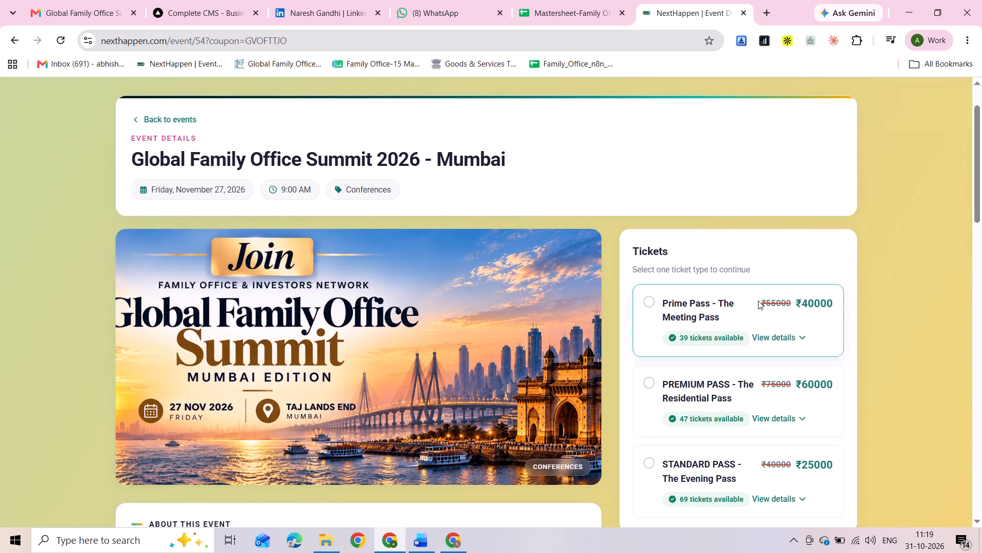
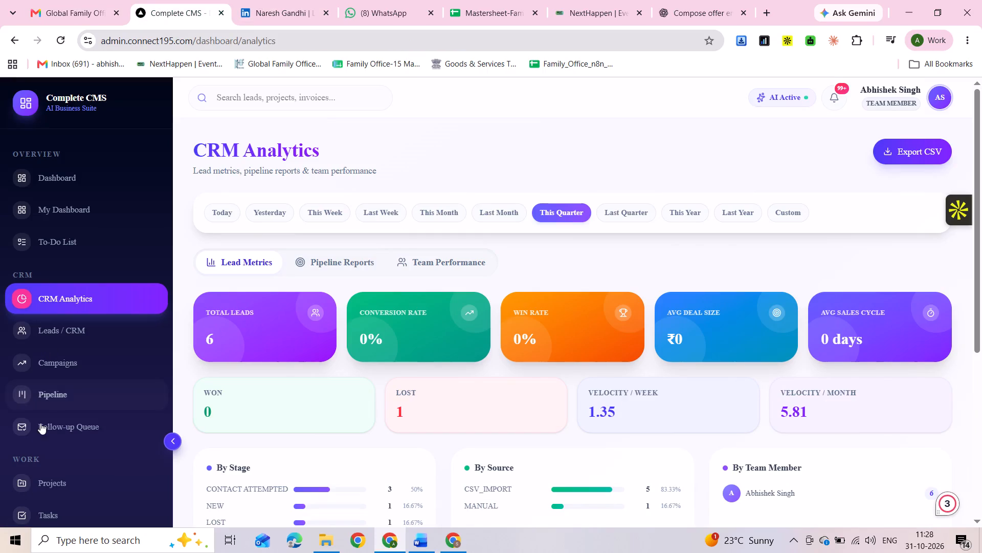
pyautogui.click(66, 363)
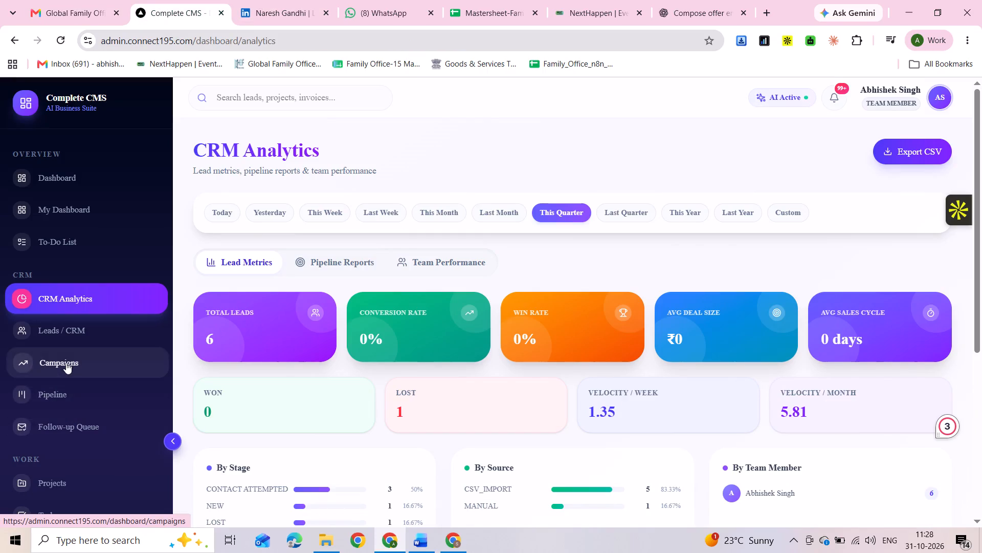
pyautogui.scroll(-1, 329, 397)
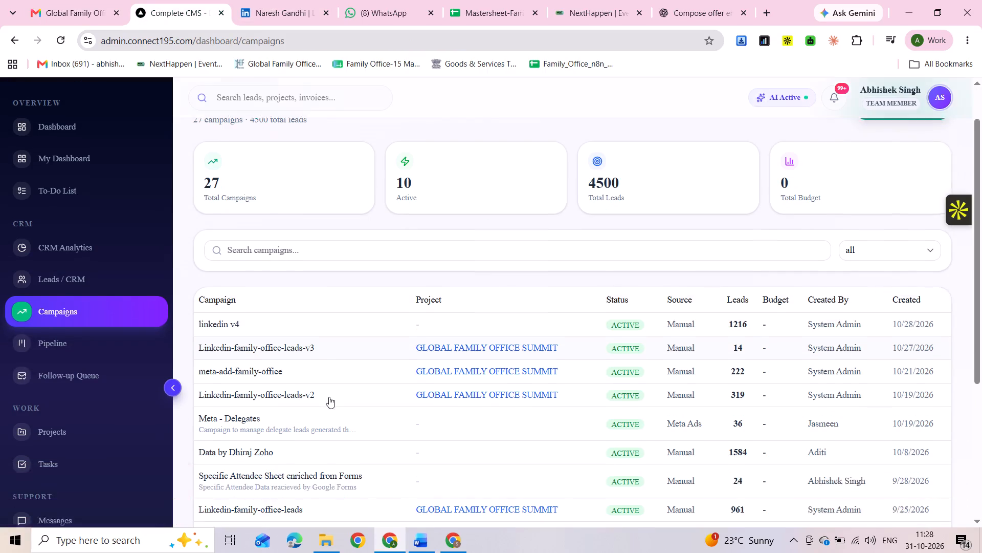
pyautogui.scroll(-1, 372, 397)
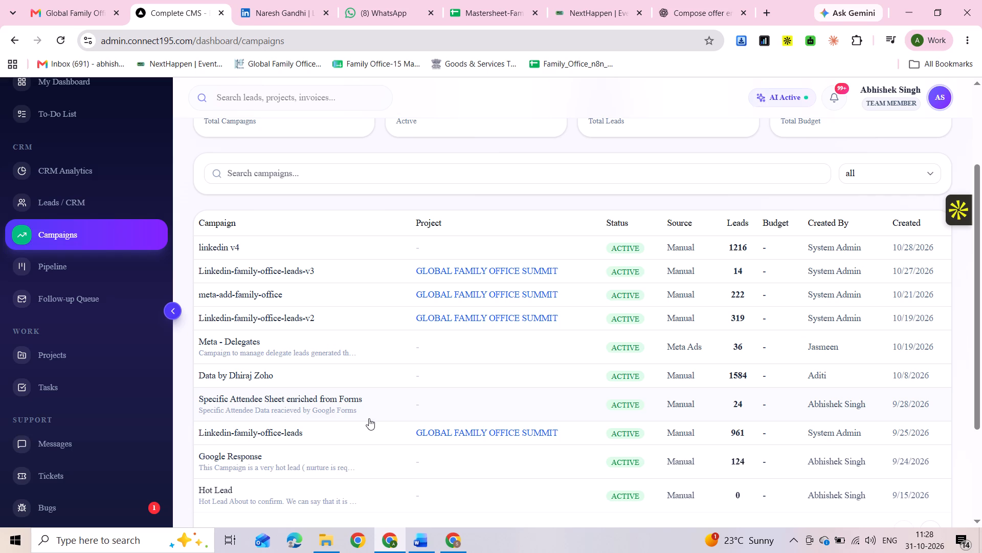
# Open the Linkedin-family-office-leads-v2 campaign and filter its leads to New status and Unassigned.
pyautogui.click(281, 320)
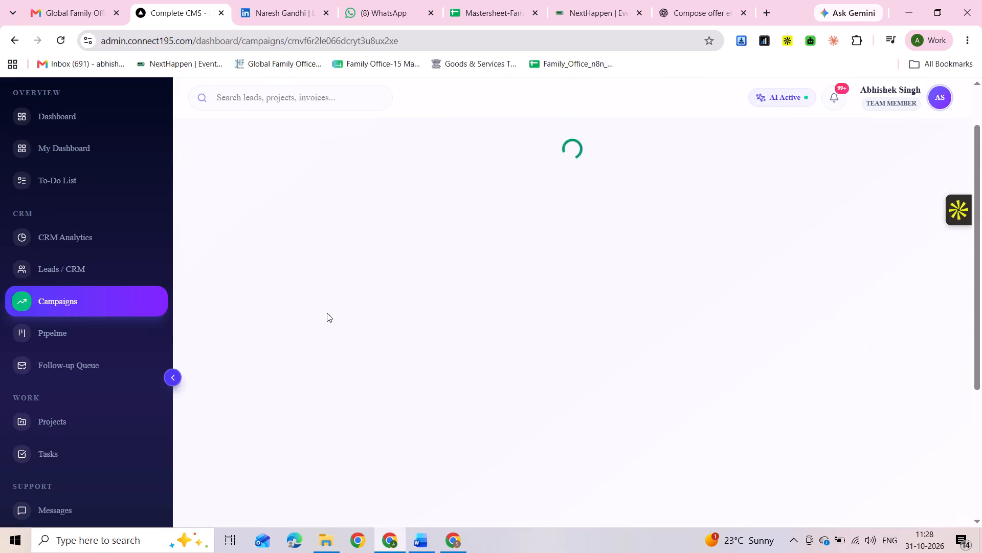
pyautogui.click(468, 364)
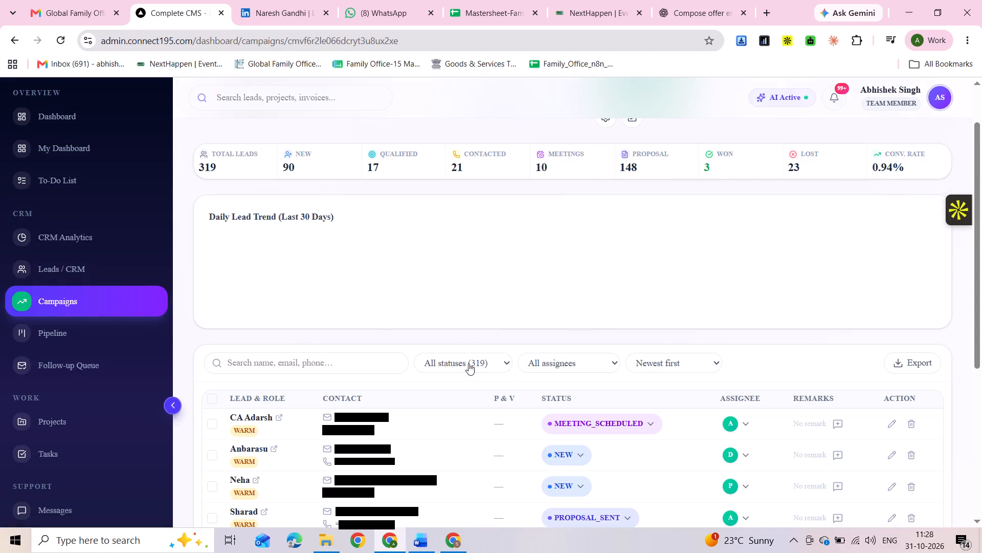
pyautogui.click(440, 394)
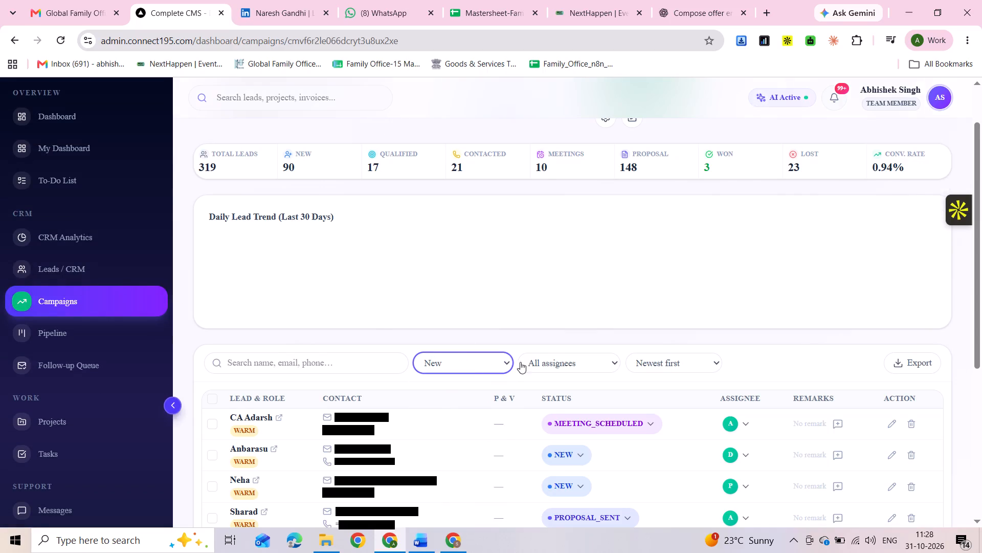
pyautogui.click(551, 361)
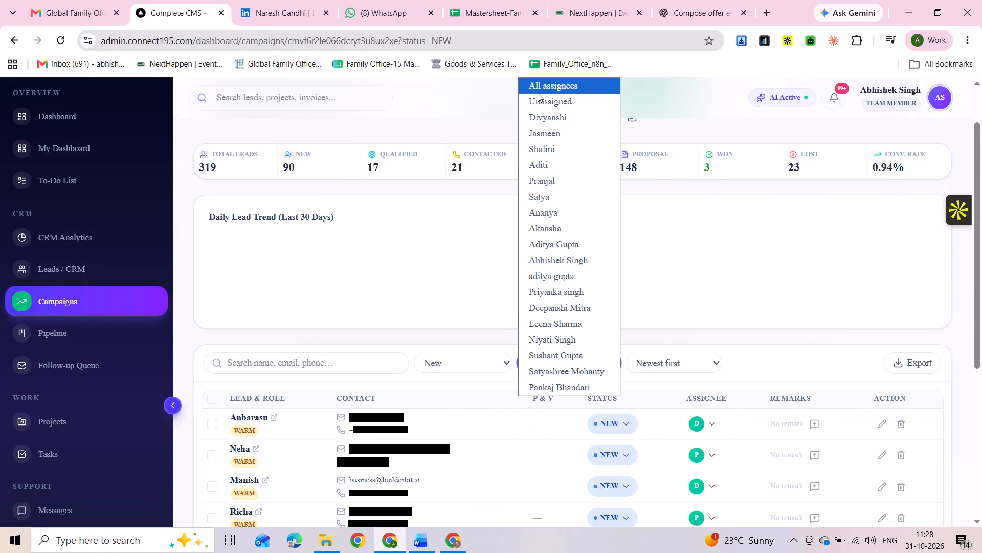
pyautogui.click(540, 99)
pyautogui.scroll(-2, 534, 245)
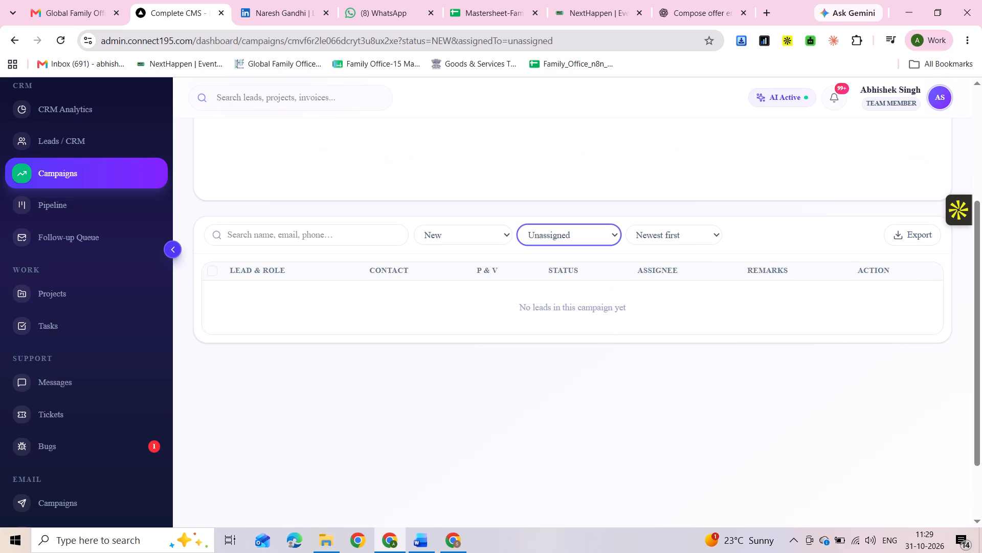
pyautogui.scroll(3, 463, 308)
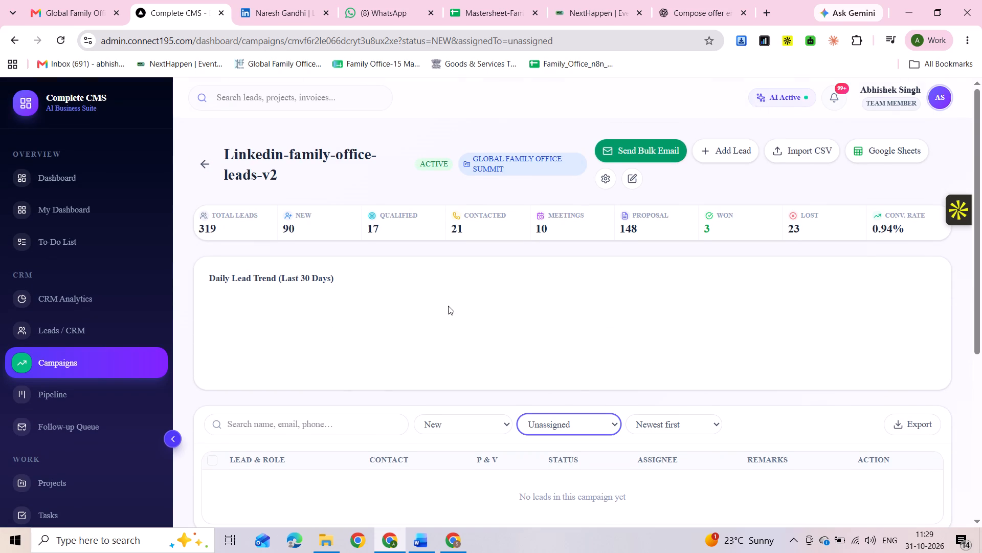
pyautogui.scroll(-1, 448, 306)
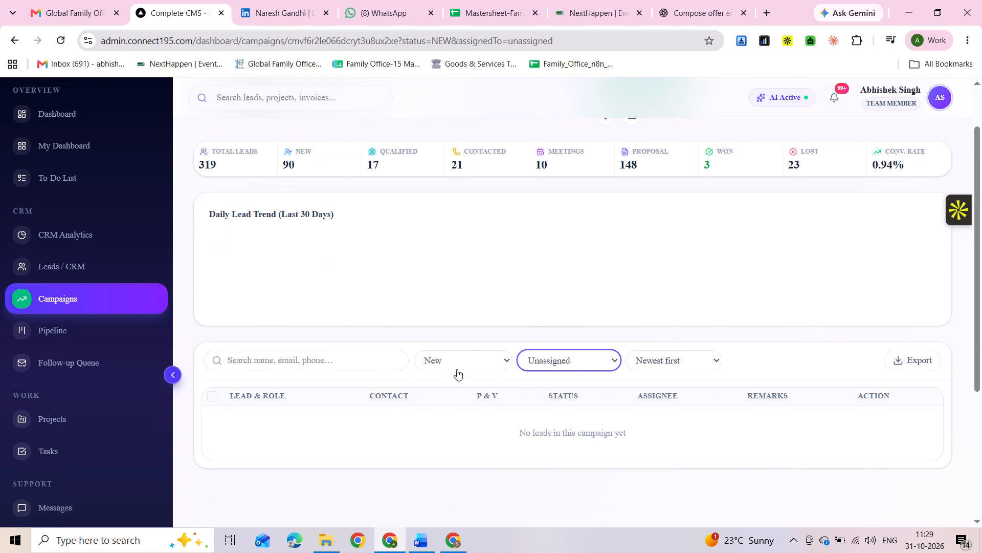
# Widen the assignee filter to All assignees and look through the campaign's New leads.
pyautogui.click(535, 364)
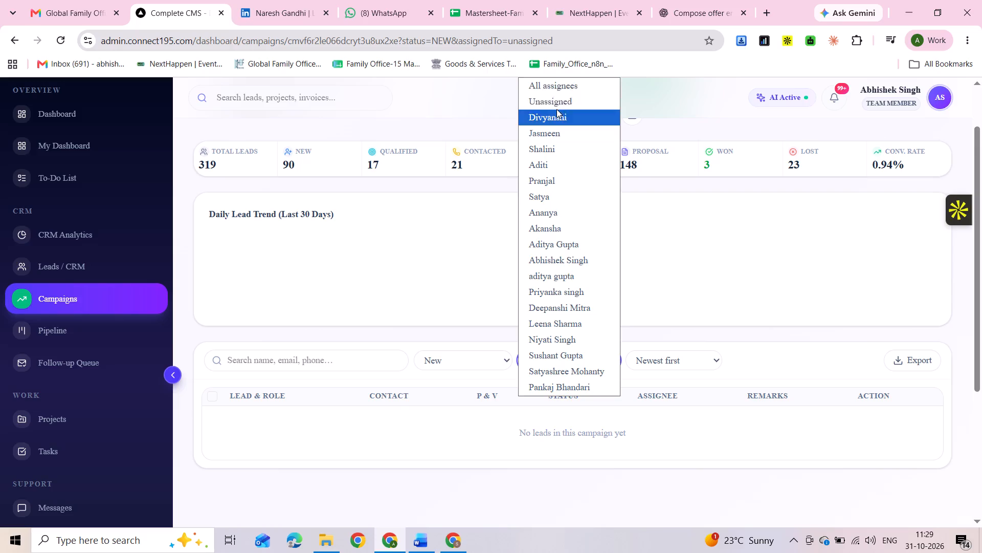
pyautogui.click(555, 86)
pyautogui.scroll(-3, 543, 385)
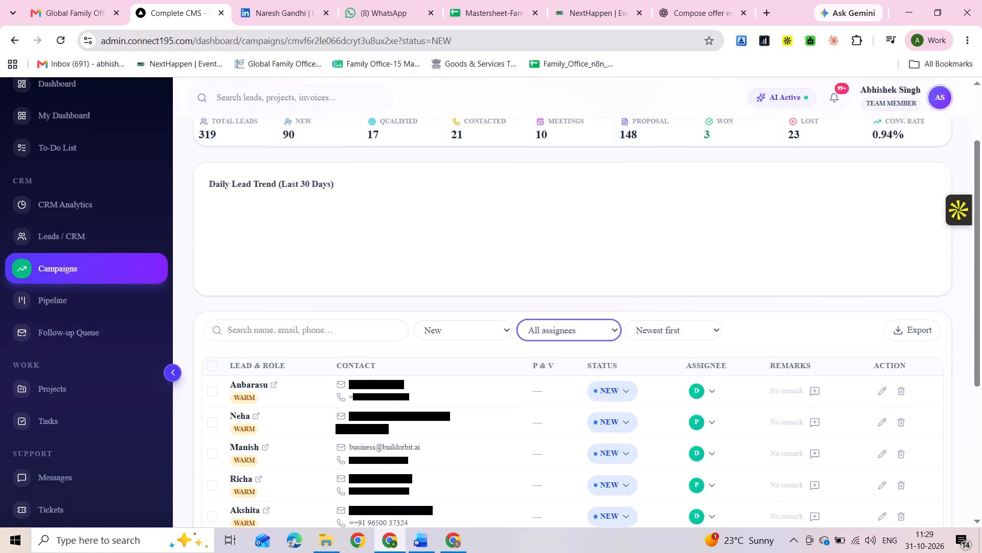
pyautogui.scroll(-4, 542, 386)
pyautogui.scroll(2, 479, 349)
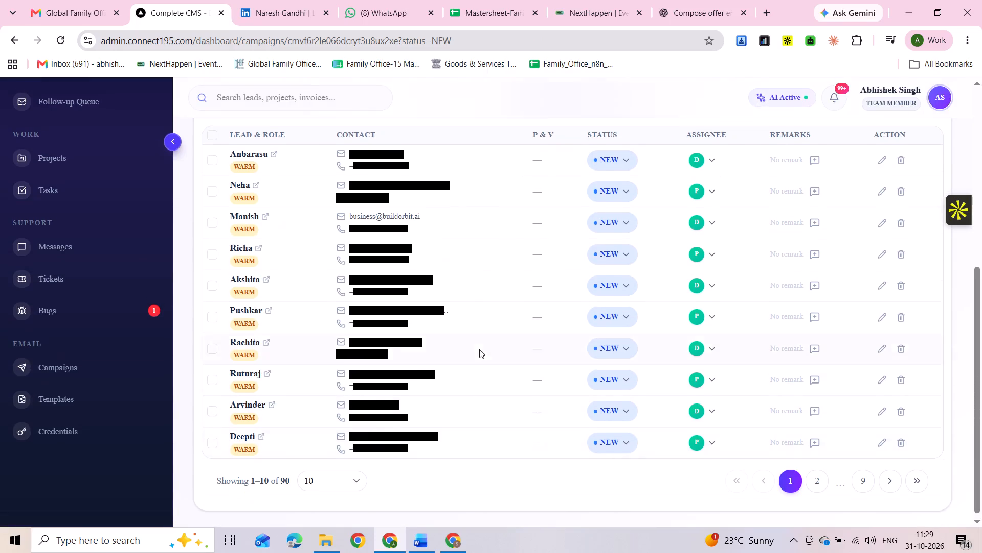
pyautogui.scroll(1, 479, 349)
# Filter the New leads to the assignee Pranjal and review every page of the list.
pyautogui.click(538, 289)
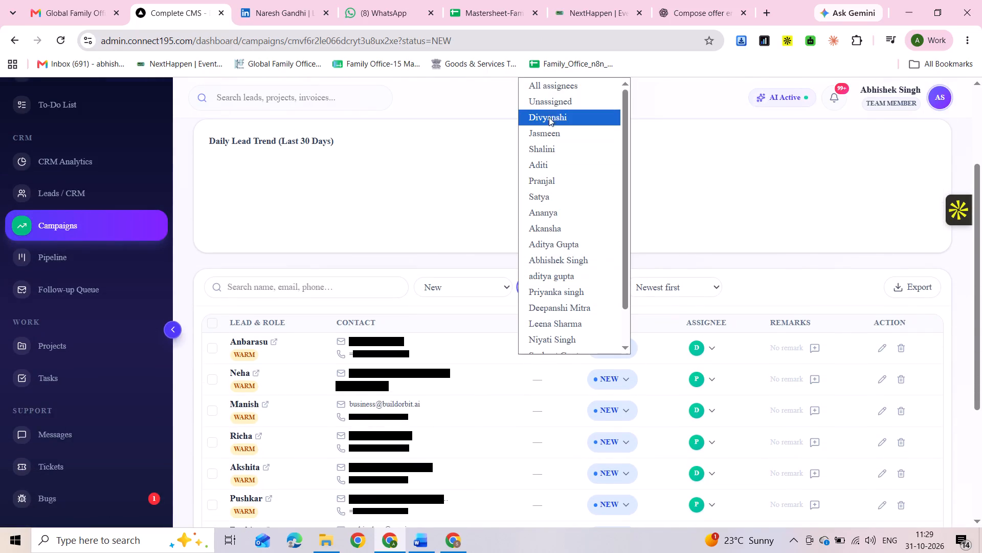
pyautogui.click(542, 187)
pyautogui.scroll(-3, 507, 381)
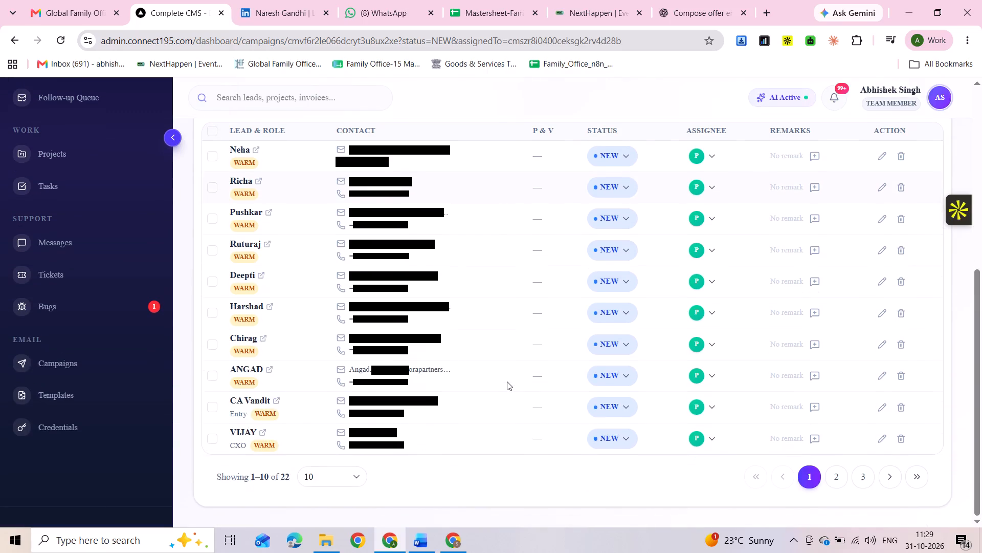
pyautogui.scroll(3, 507, 381)
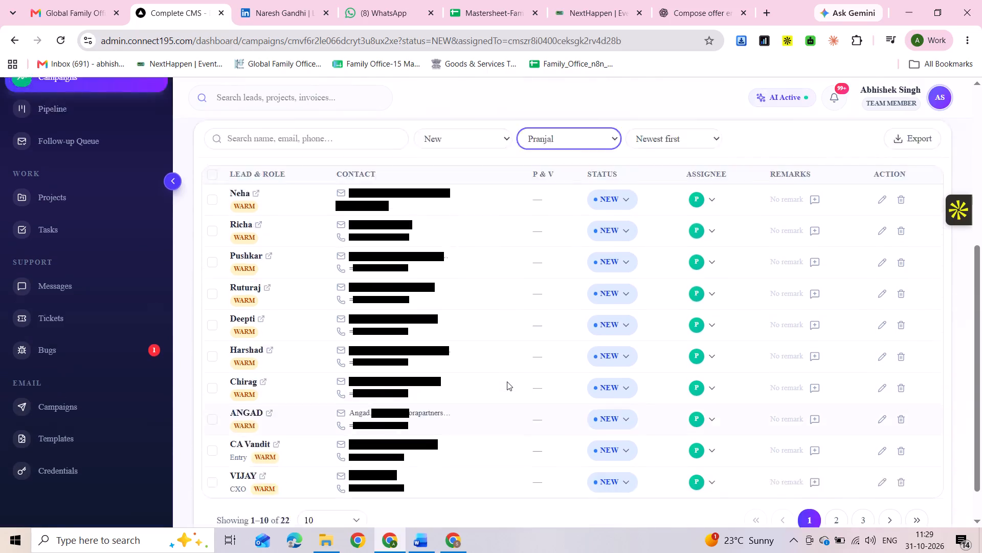
pyautogui.scroll(2, 443, 319)
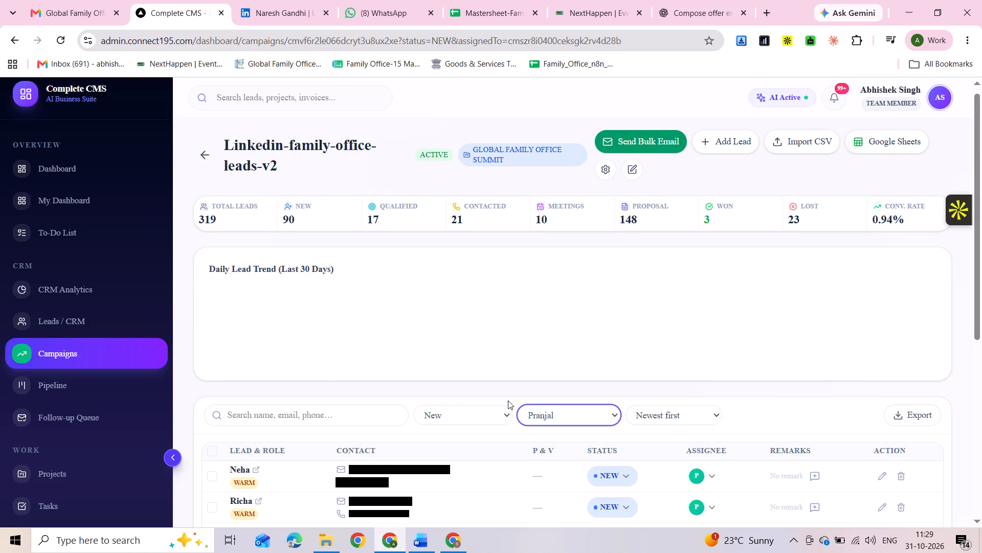
pyautogui.scroll(-2, 483, 497)
pyautogui.scroll(-2, 518, 428)
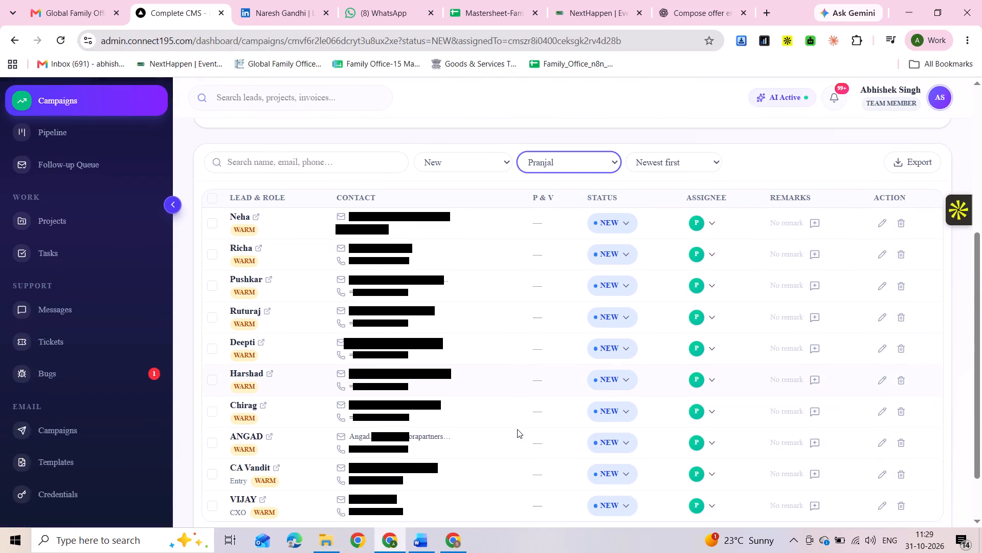
pyautogui.scroll(-2, 516, 431)
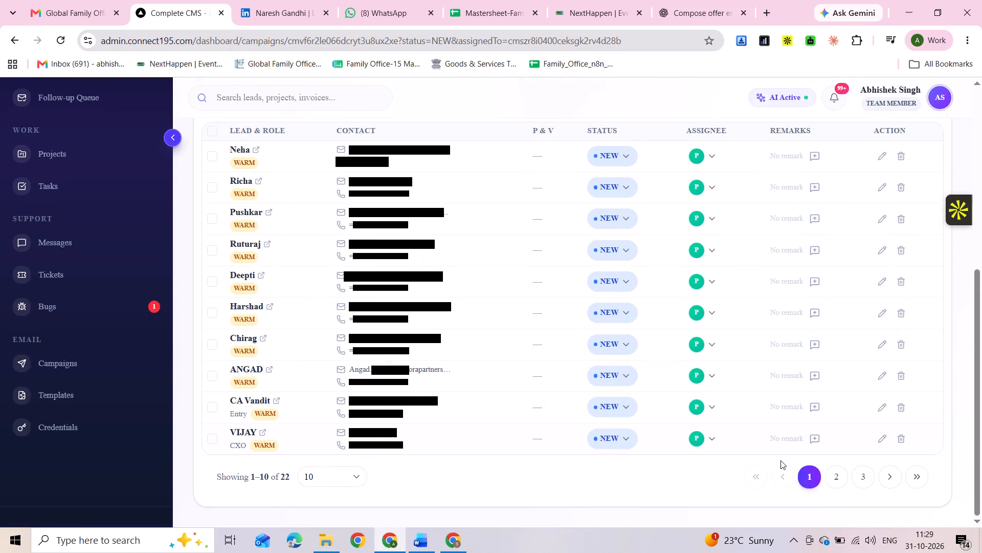
pyautogui.click(835, 473)
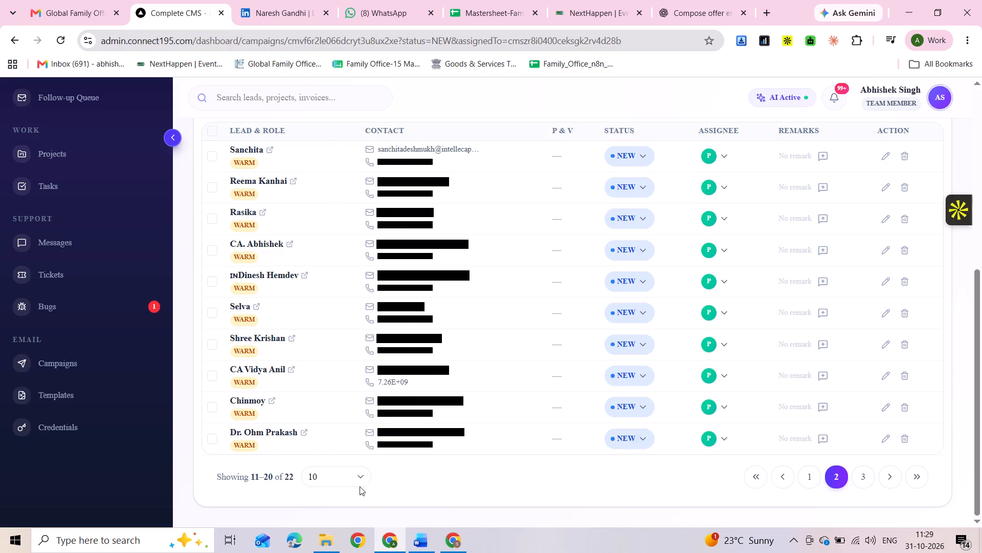
pyautogui.doubleClick(854, 479)
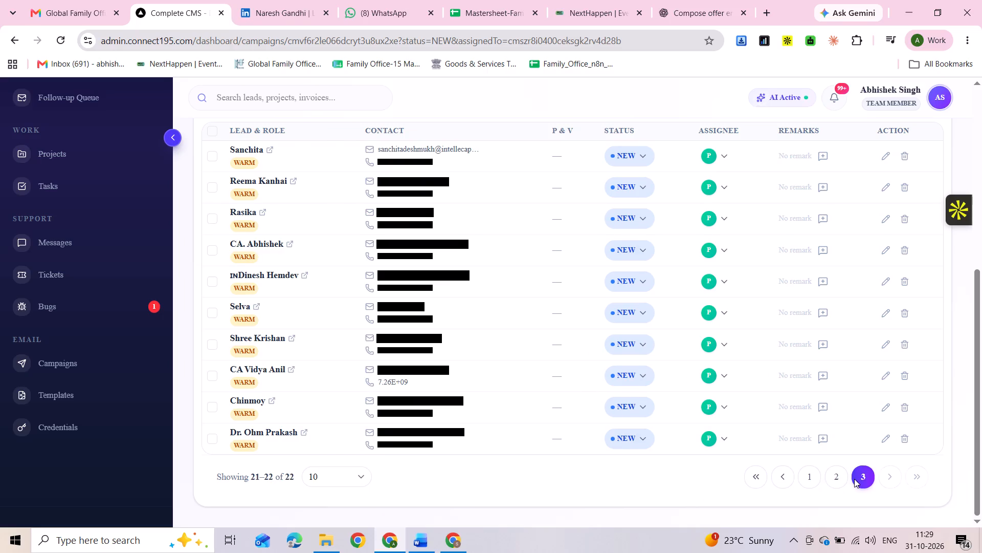
pyautogui.scroll(3, 481, 282)
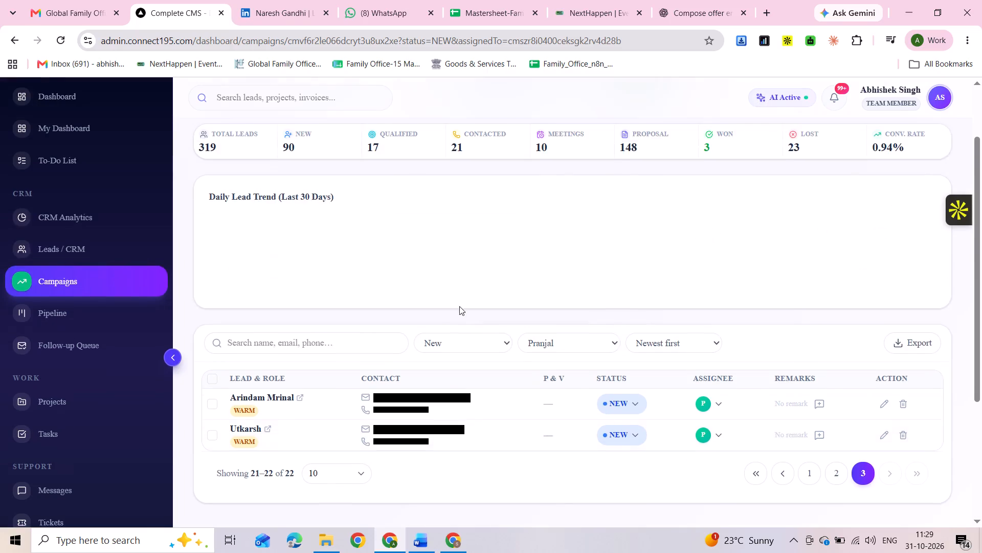
pyautogui.scroll(3, 439, 327)
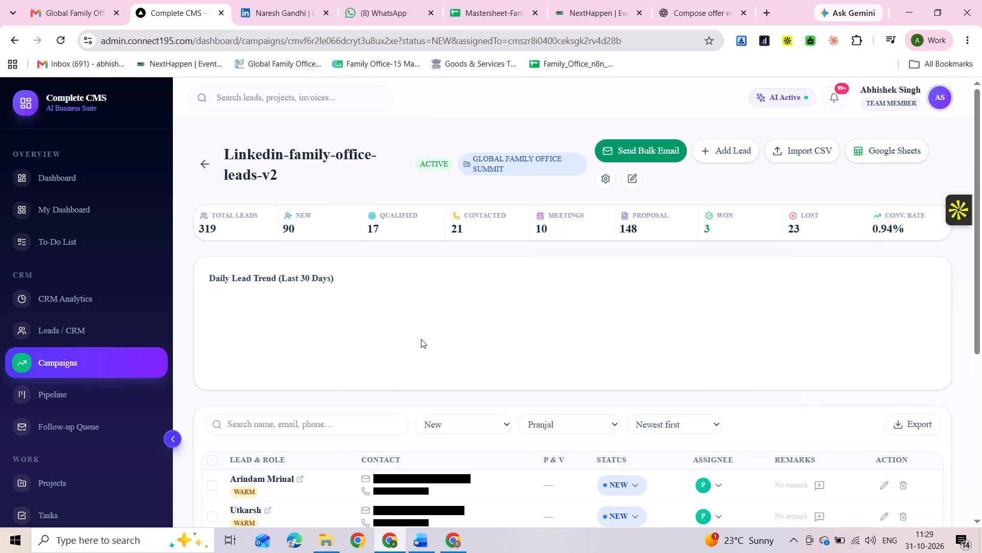
# Check another assignee's New leads, reset the filter to All assignees and examine who the listed leads are assigned to.
pyautogui.scroll(-2, 663, 349)
pyautogui.doubleClick(524, 304)
pyautogui.click(542, 286)
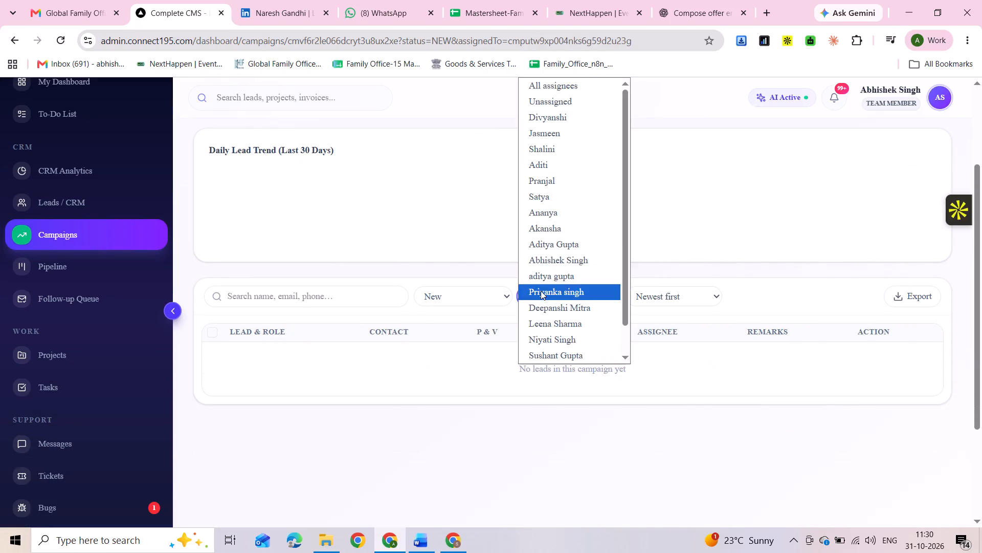
pyautogui.click(545, 80)
pyautogui.scroll(-8, 505, 330)
pyautogui.scroll(4, 499, 338)
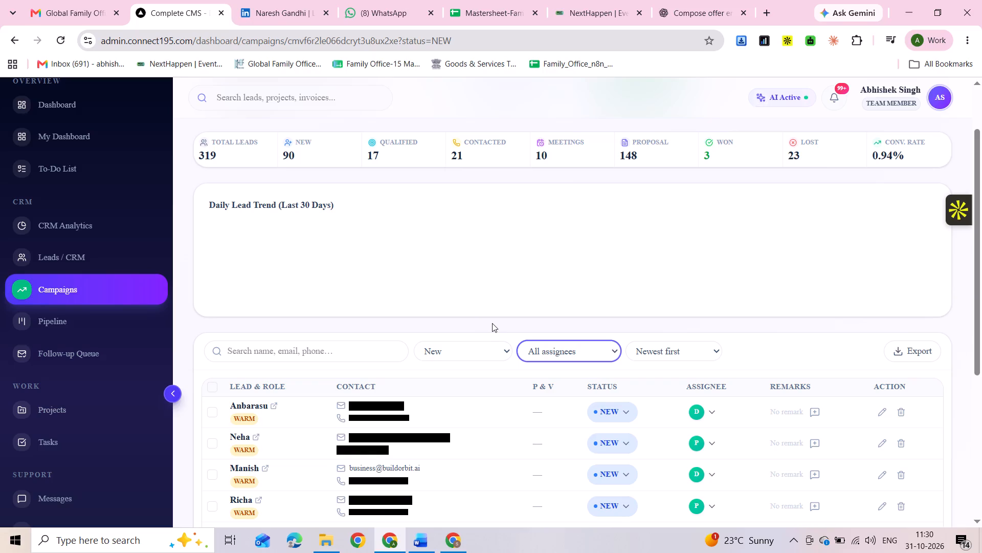
pyautogui.scroll(-3, 475, 322)
pyautogui.scroll(-2, 514, 414)
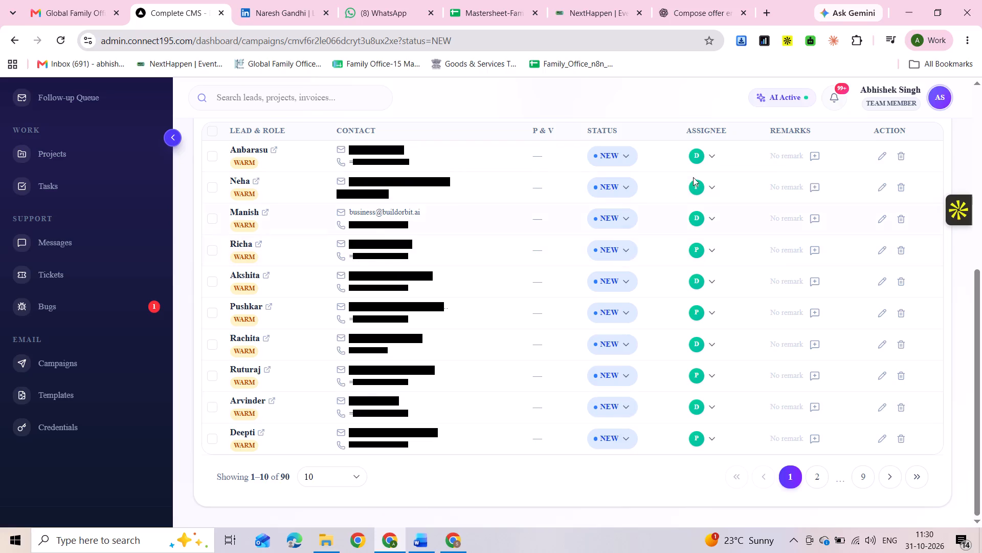
pyautogui.scroll(4, 514, 373)
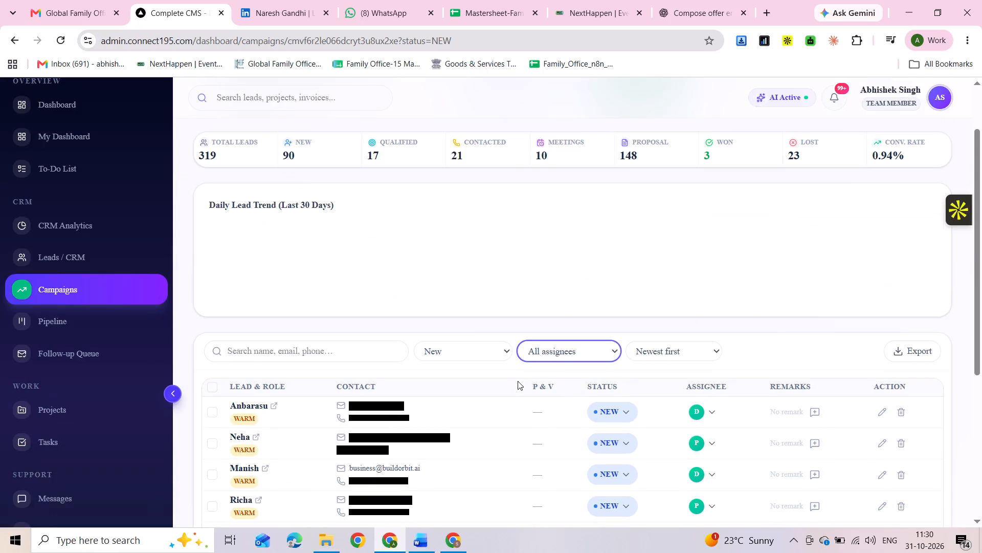
# Filter the New leads to the assignee Divyanshi and review both pages of the list.
pyautogui.click(563, 347)
pyautogui.click(550, 121)
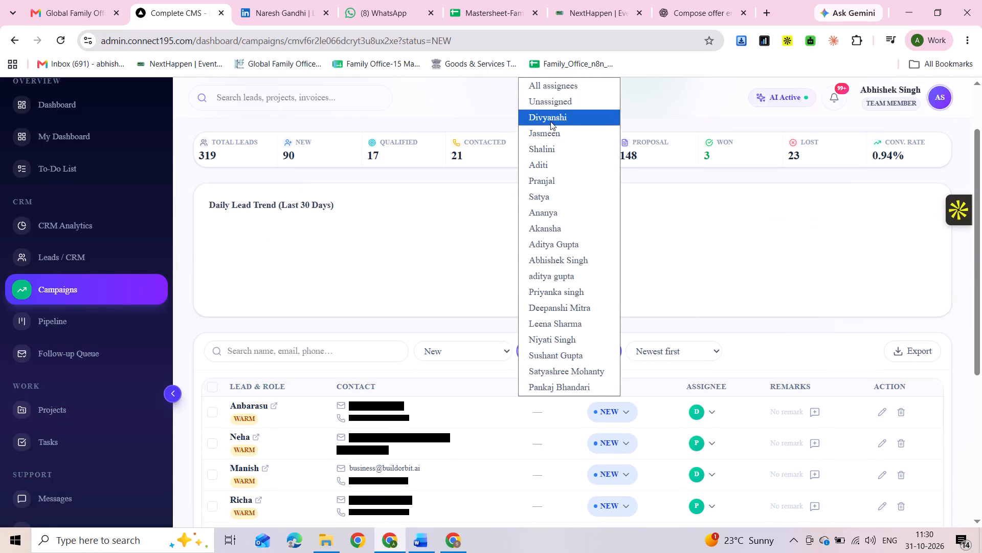
pyautogui.scroll(-5, 478, 470)
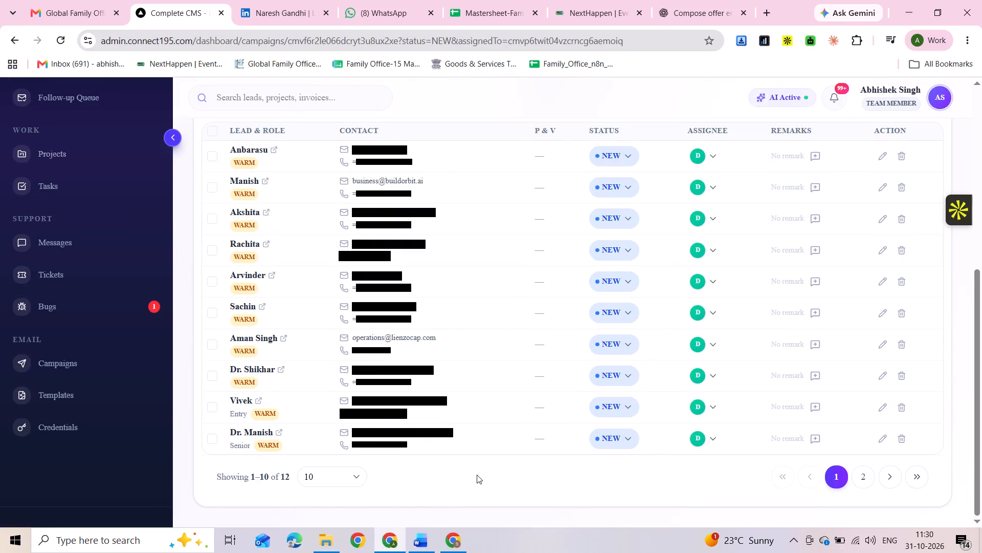
pyautogui.scroll(3, 477, 475)
pyautogui.scroll(-3, 489, 372)
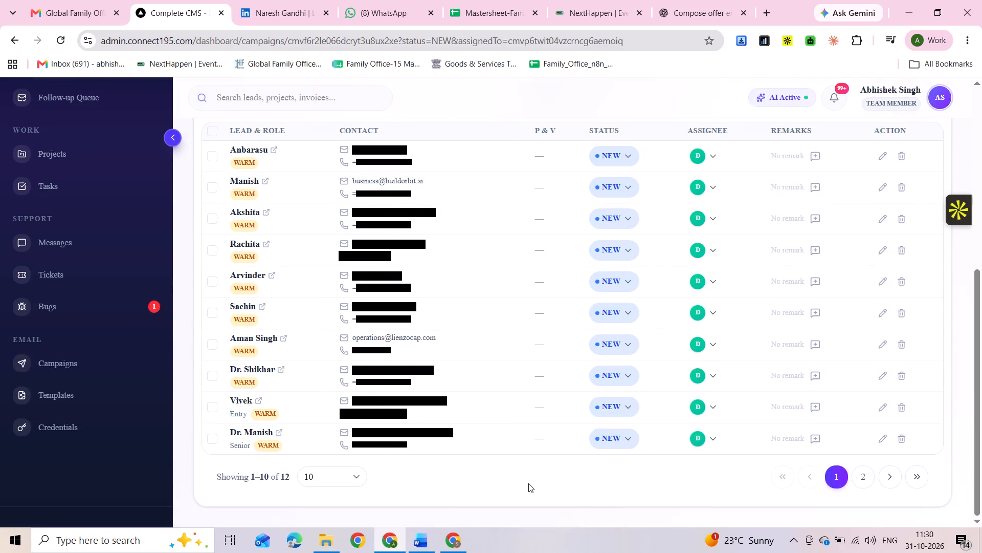
pyautogui.click(856, 479)
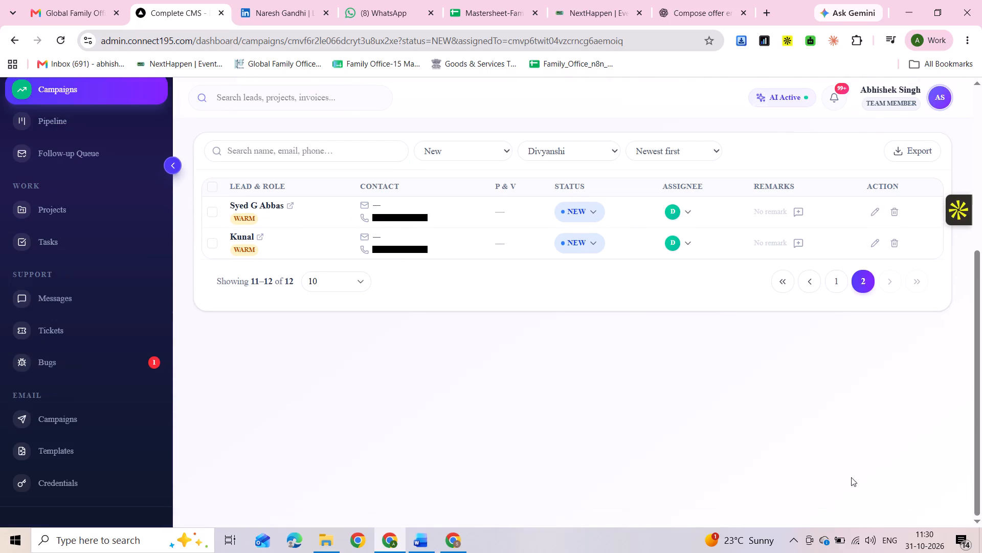
# On the first page of Divyanshi's New leads, reassign the Manish, Aman and Dr. Manish leads to Aditi.
pyautogui.click(831, 282)
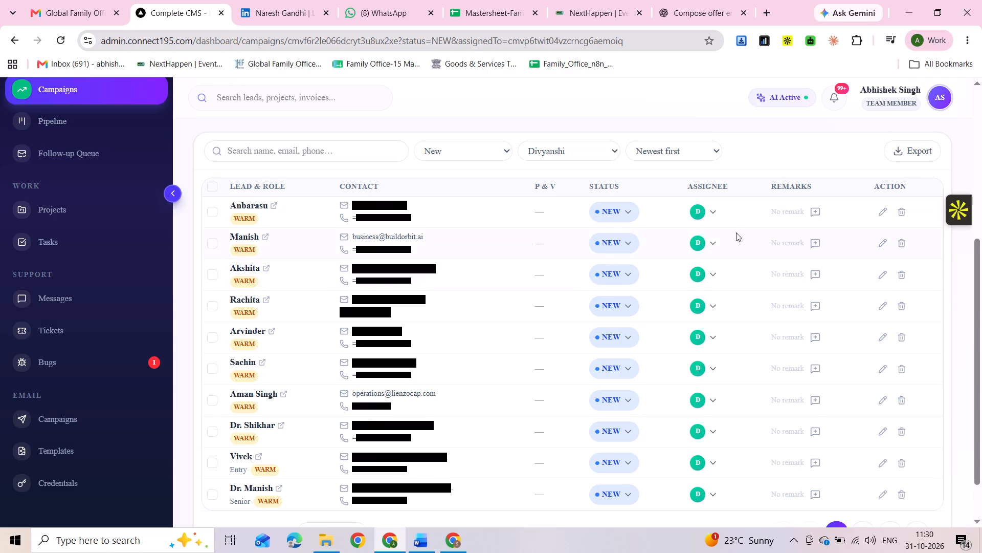
pyautogui.click(713, 239)
pyautogui.click(711, 310)
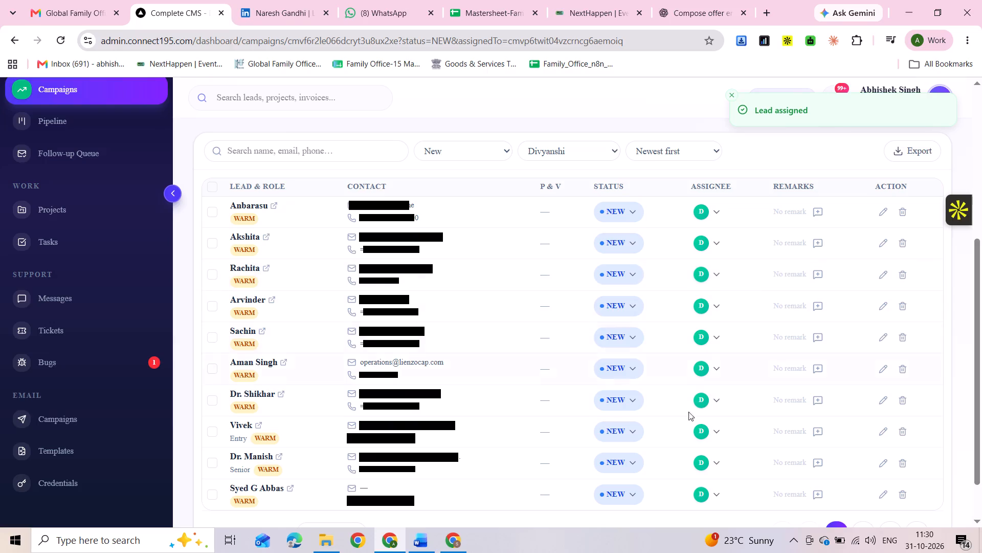
pyautogui.click(720, 370)
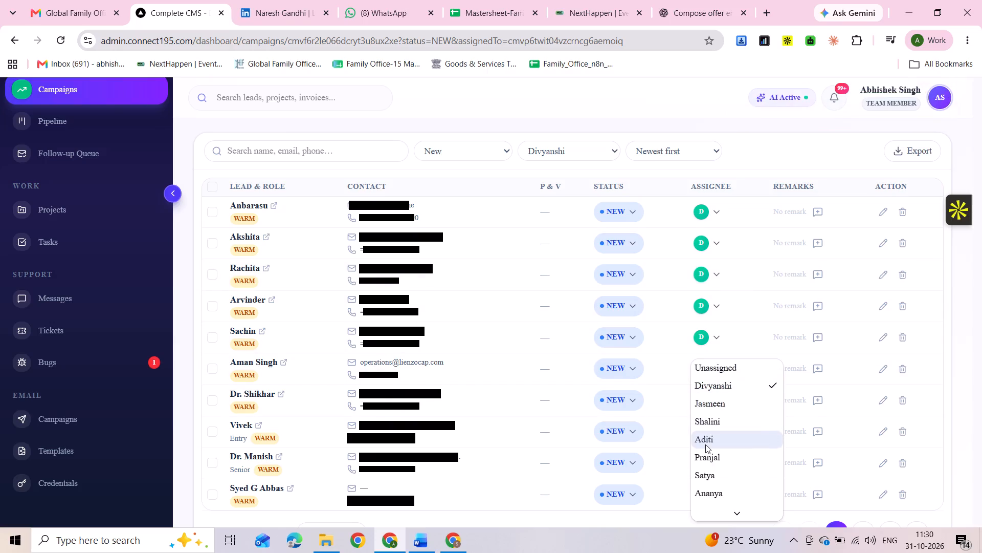
pyautogui.click(706, 443)
pyautogui.click(712, 430)
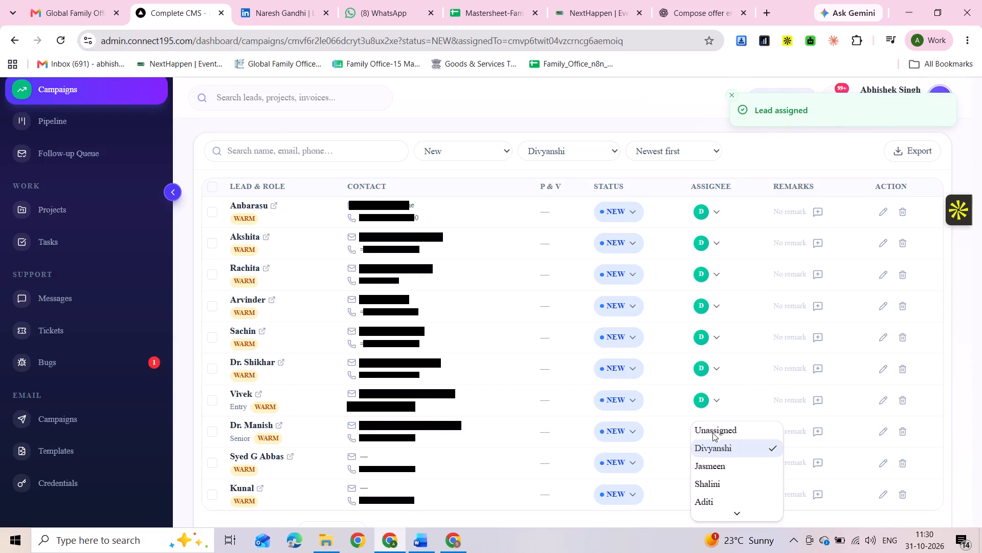
pyautogui.click(709, 498)
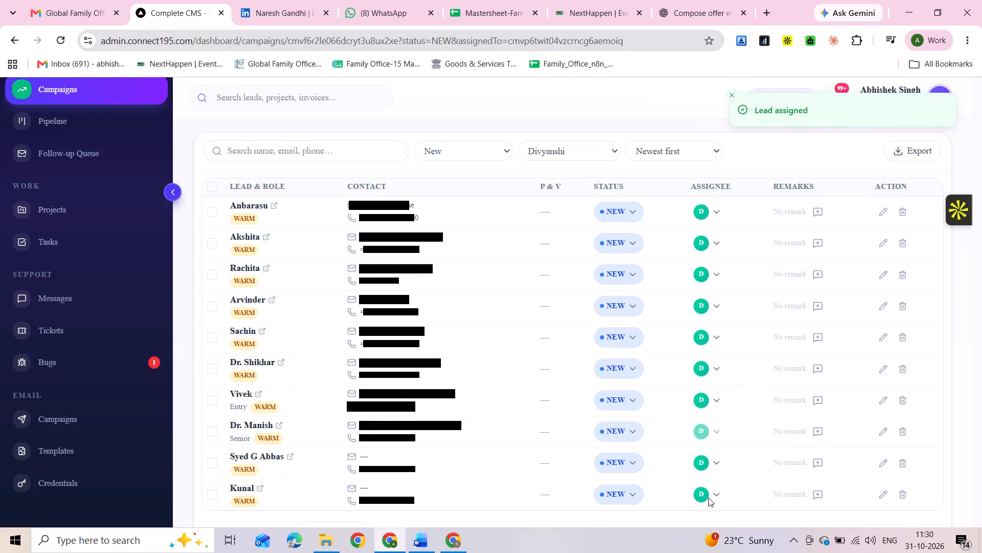
# Reassign Divyanshi's New leads Kunal, Syed, Vivek and Dr. Shikhar to Aditi, working up from the end of the list.
pyautogui.click(706, 461)
pyautogui.scroll(-1, 708, 488)
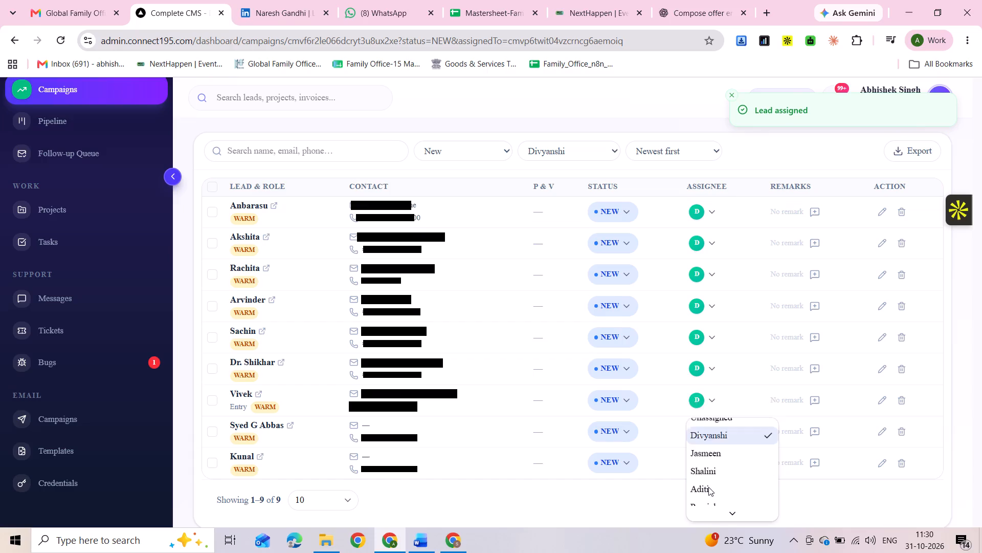
pyautogui.click(702, 466)
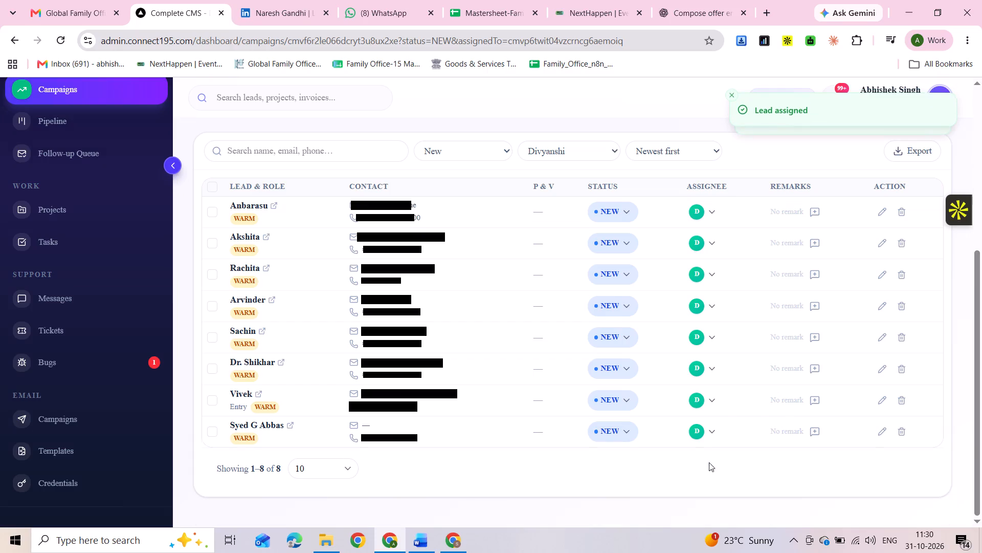
pyautogui.click(706, 432)
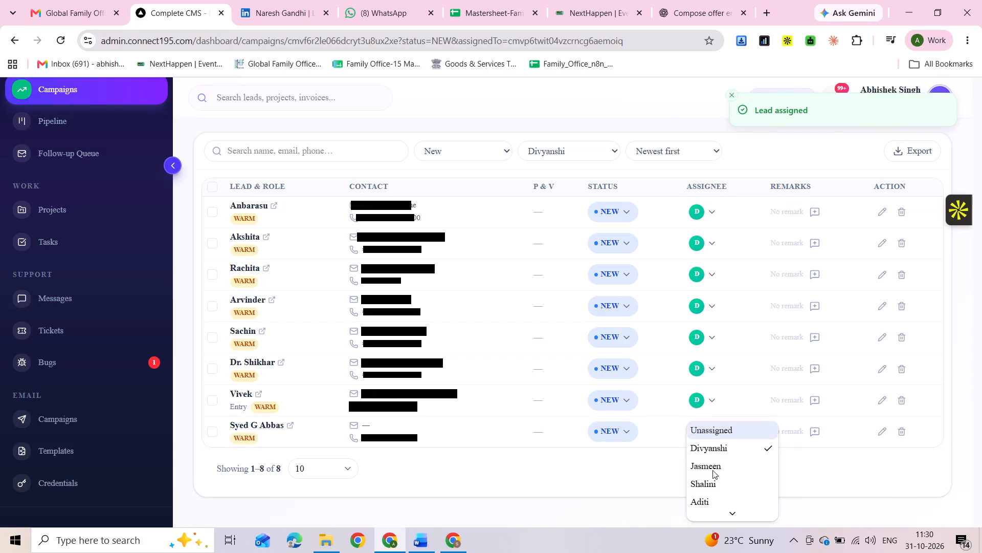
pyautogui.click(710, 497)
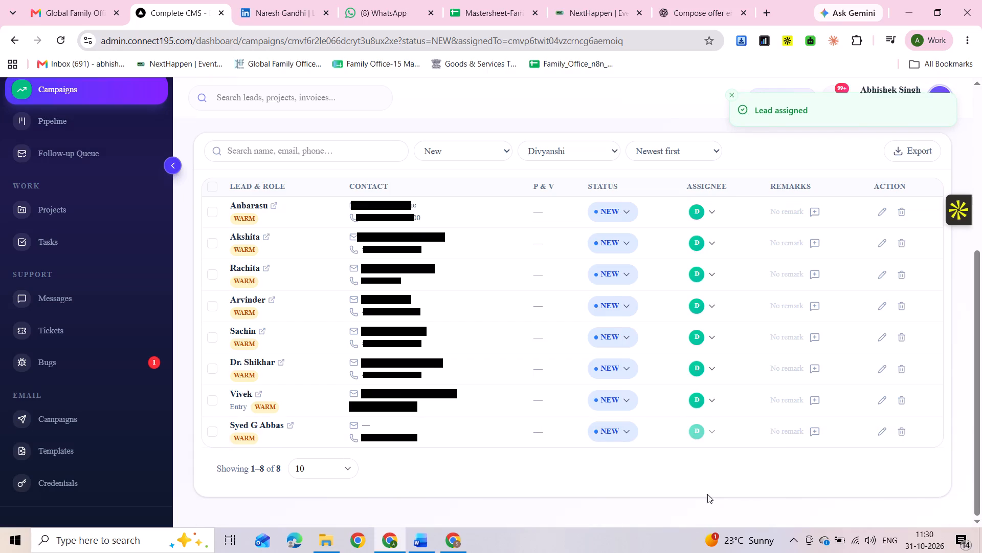
pyautogui.click(701, 398)
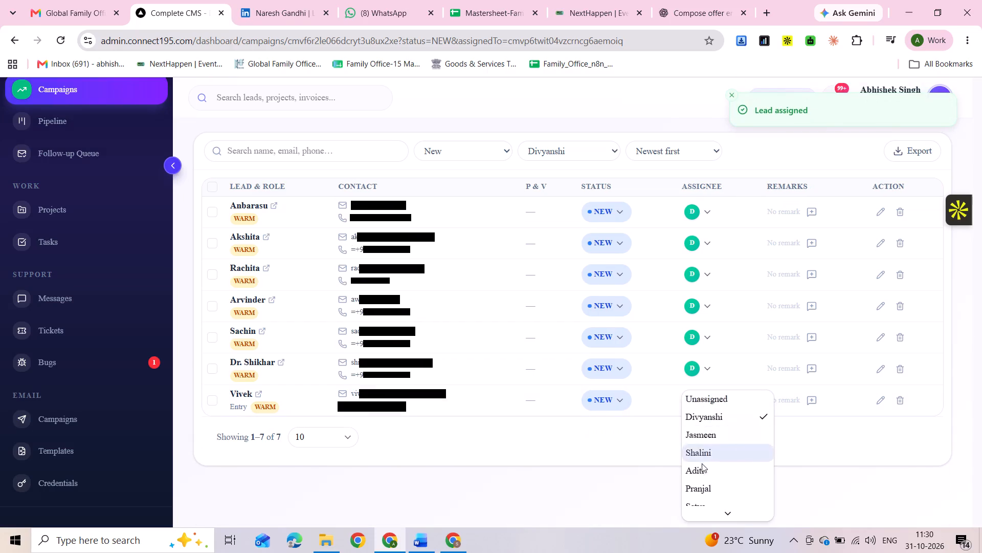
pyautogui.click(703, 469)
pyautogui.click(696, 363)
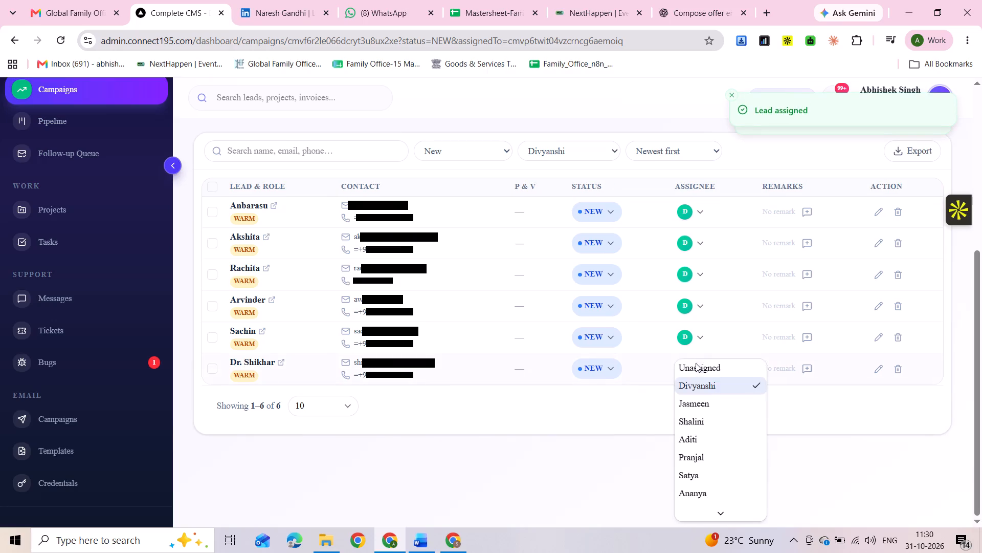
pyautogui.click(697, 438)
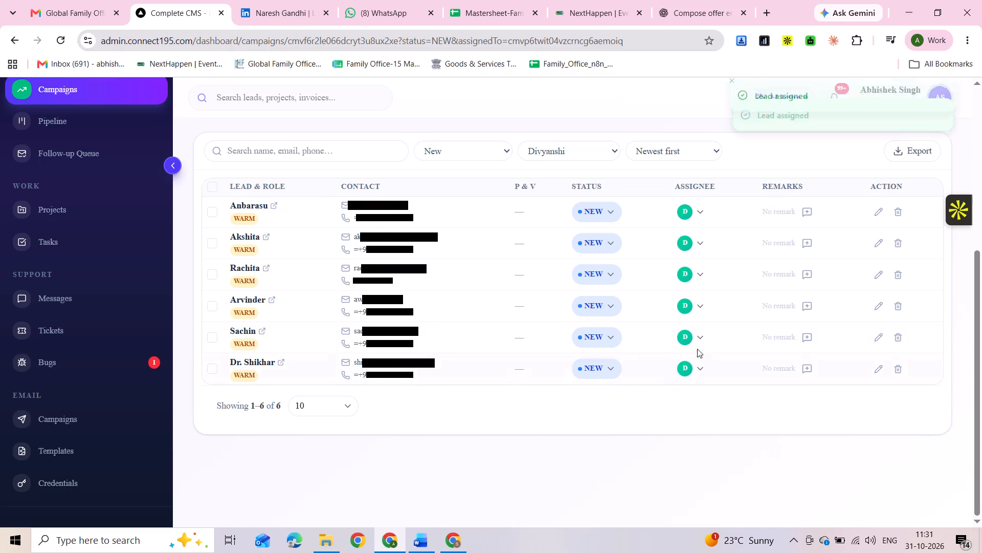
# Reassign Divyanshi's remaining New leads Sachin, Arvinder, Rachita, Akshita and Anbarasu to Aditi.
pyautogui.click(695, 335)
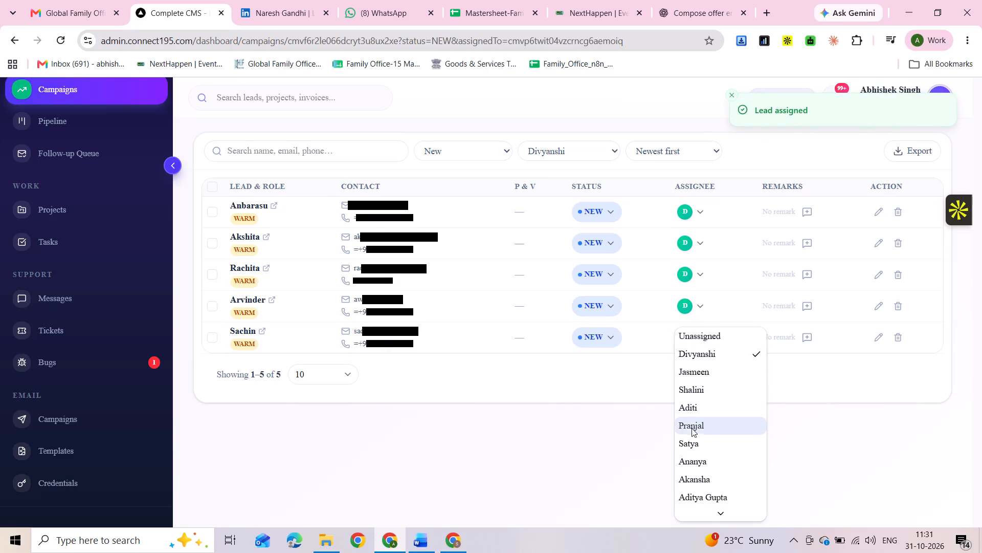
pyautogui.click(695, 400)
pyautogui.click(696, 306)
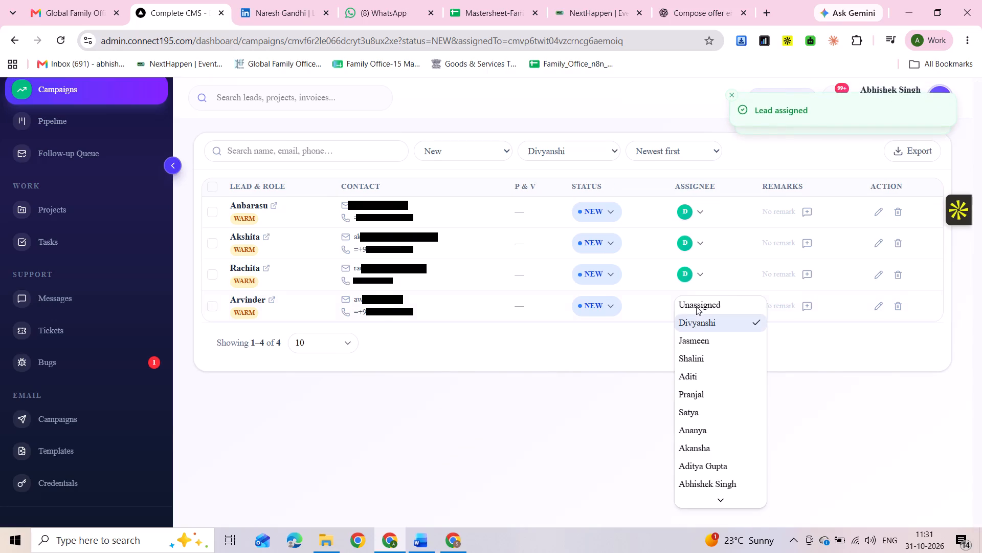
pyautogui.click(698, 373)
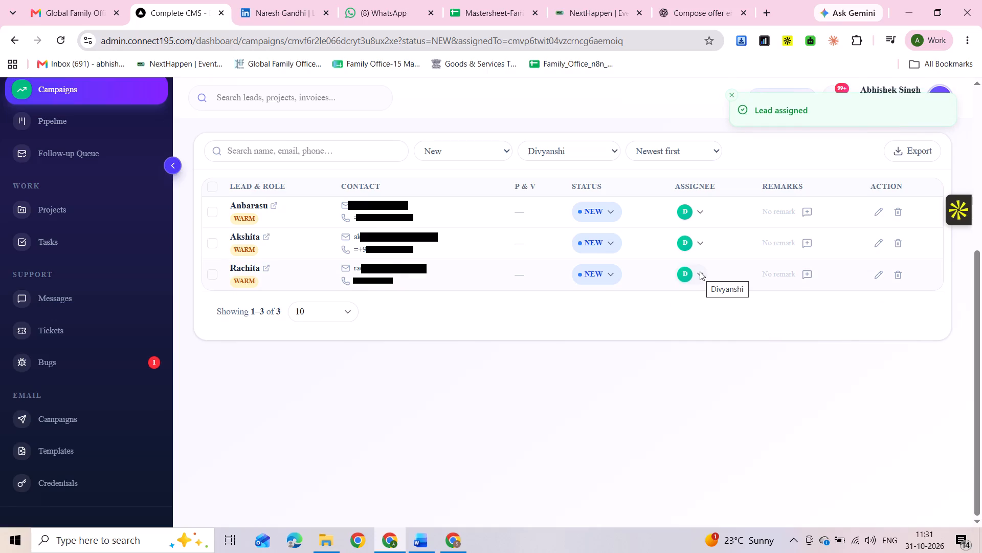
pyautogui.click(700, 271)
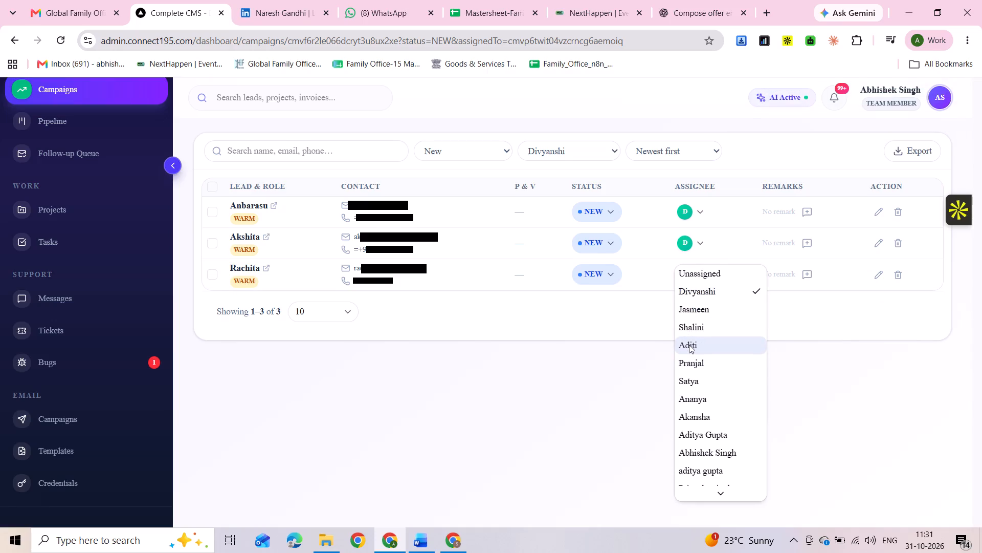
pyautogui.click(689, 345)
pyautogui.click(699, 246)
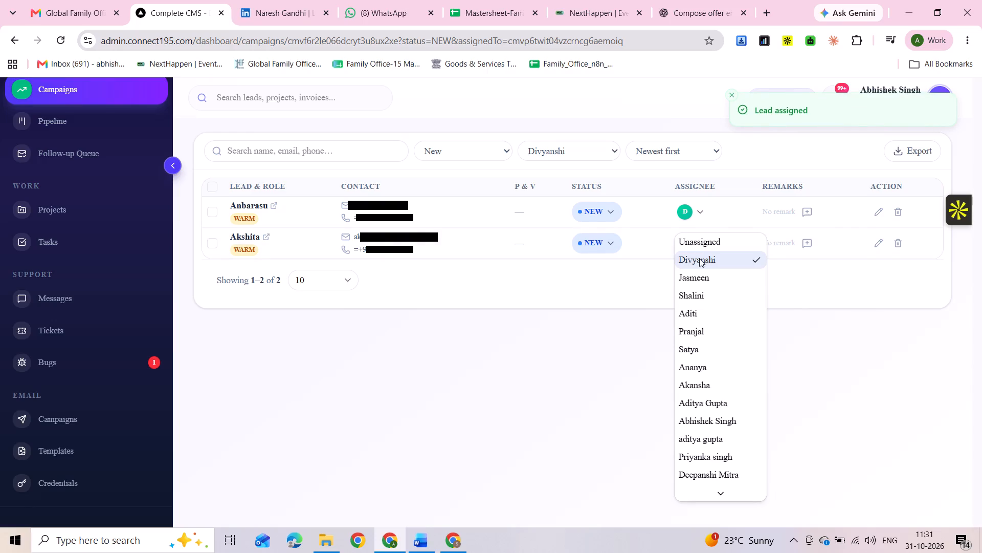
pyautogui.click(696, 314)
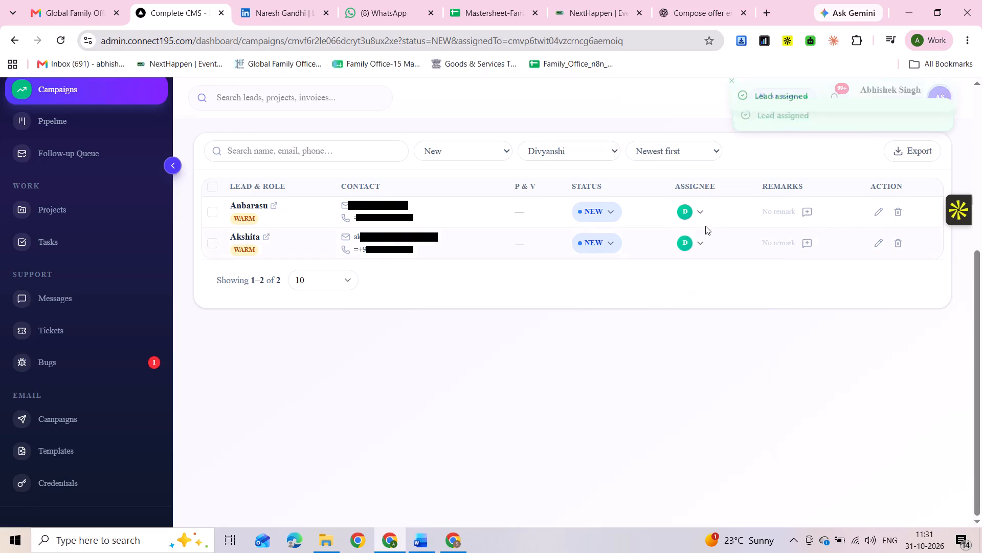
pyautogui.click(690, 212)
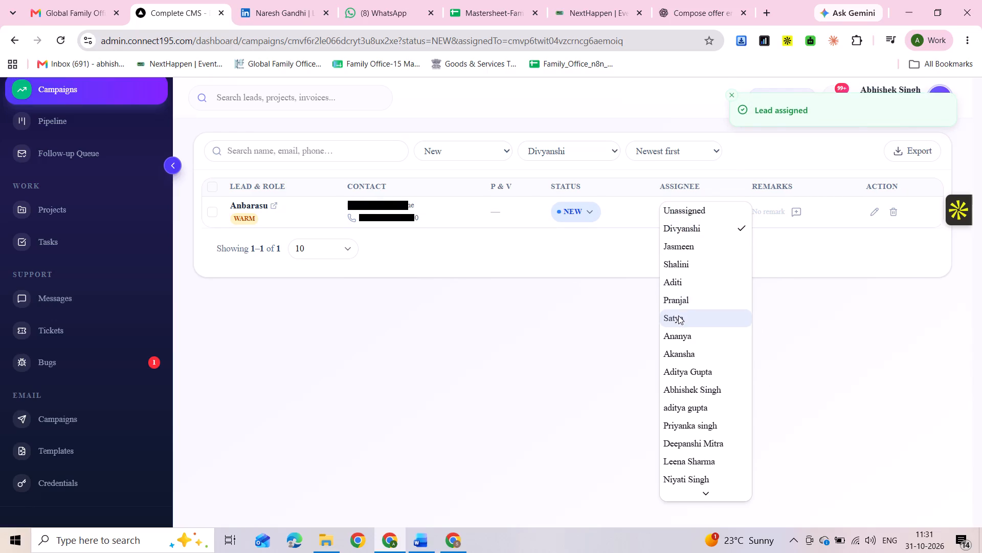
pyautogui.click(685, 282)
# Switch the New leads' assignee filter from Divyanshi to Pranjal and go to the end of the first page.
pyautogui.scroll(4, 583, 368)
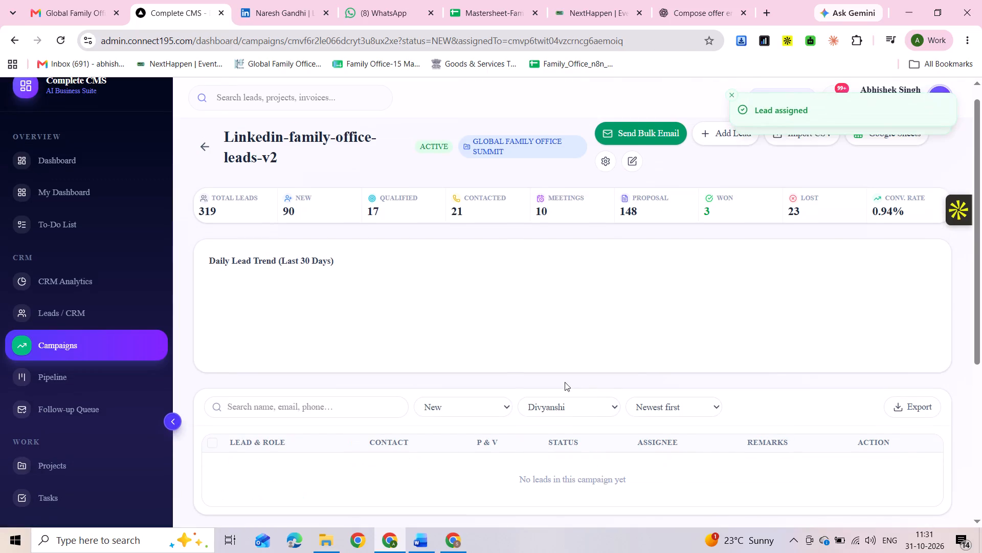
pyautogui.scroll(1, 546, 380)
pyautogui.scroll(-2, 470, 373)
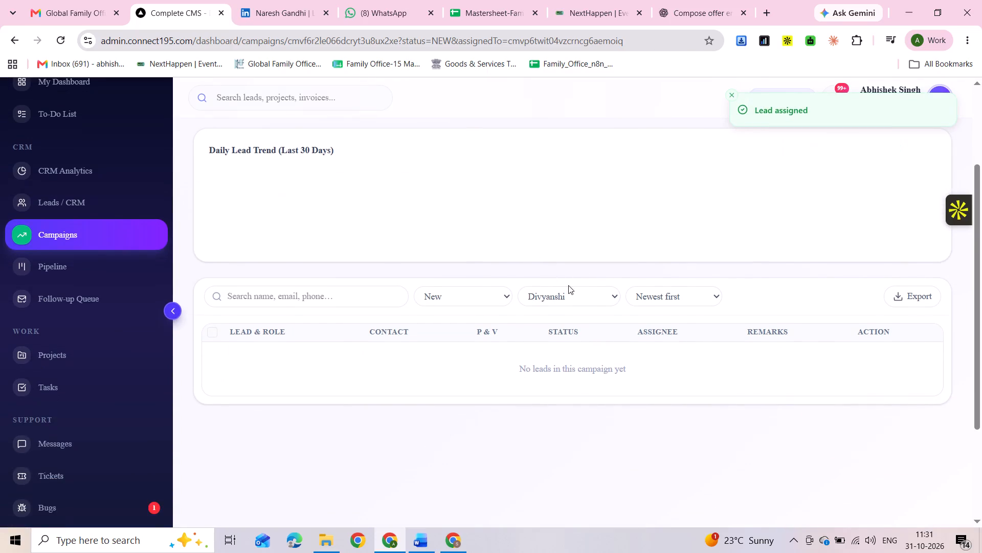
pyautogui.click(569, 285)
pyautogui.click(564, 298)
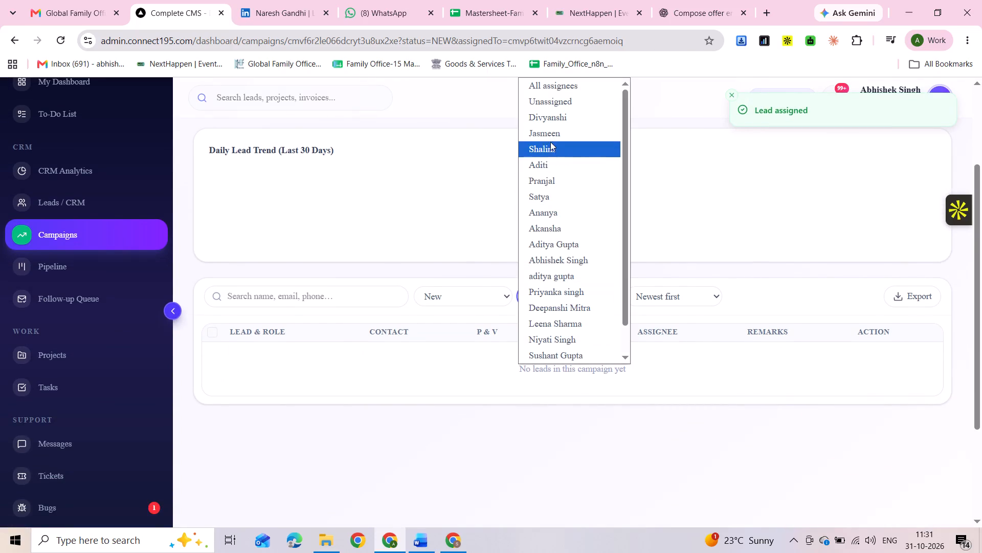
pyautogui.click(553, 173)
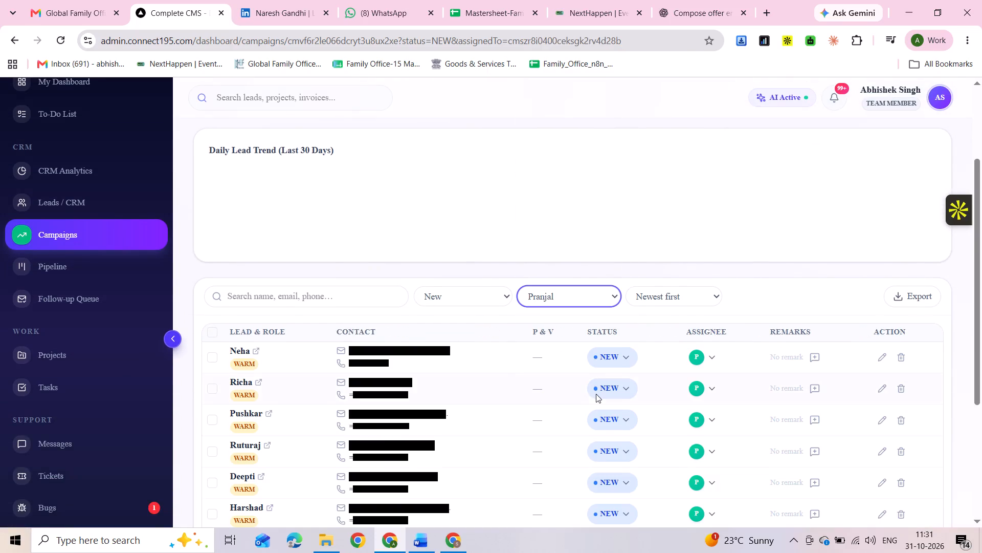
pyautogui.scroll(-6, 578, 403)
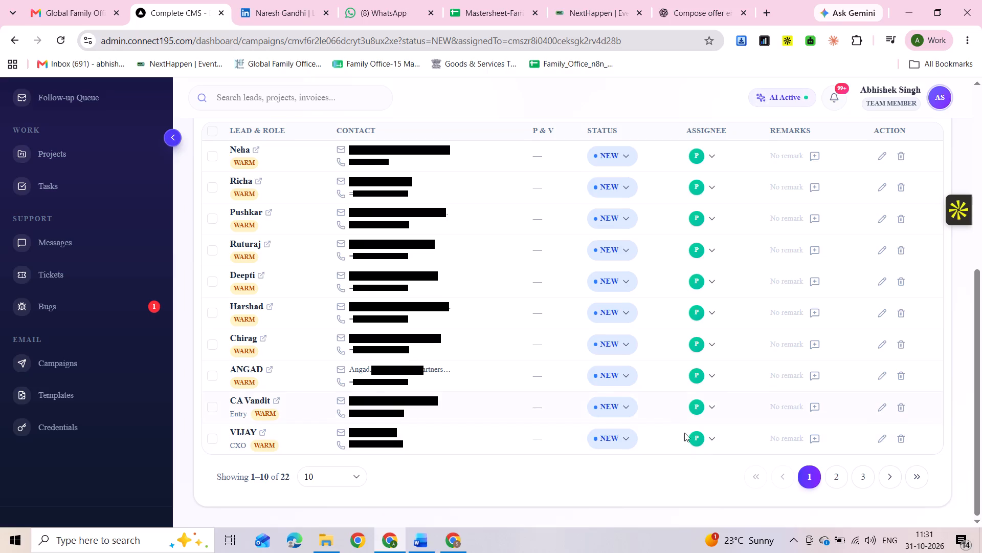
# Among Pranjal's New leads, reassign Sanchita and Chirag to Aditi and VIJAY to Divyanshi, and set Harshad to Unassigned.
pyautogui.doubleClick(718, 439)
pyautogui.click(717, 438)
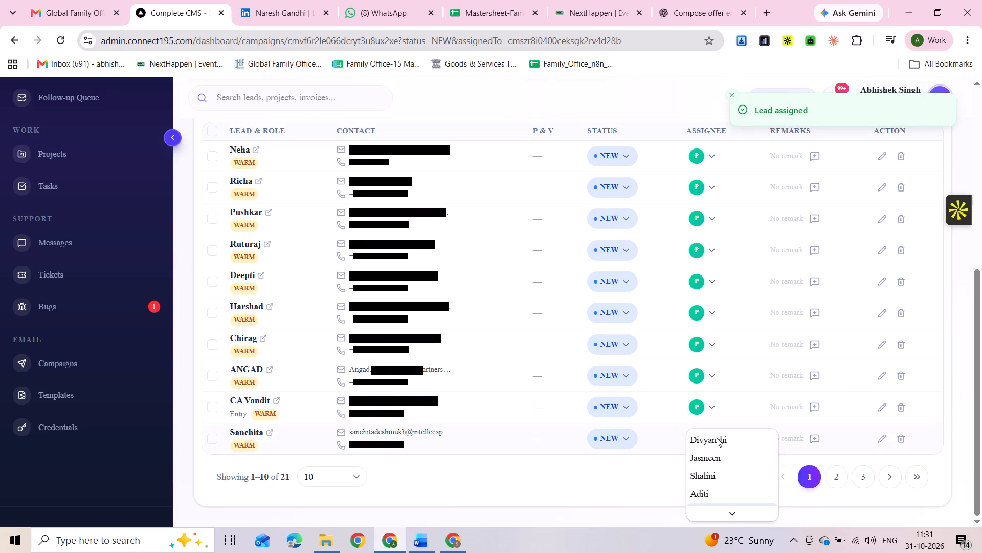
pyautogui.click(708, 491)
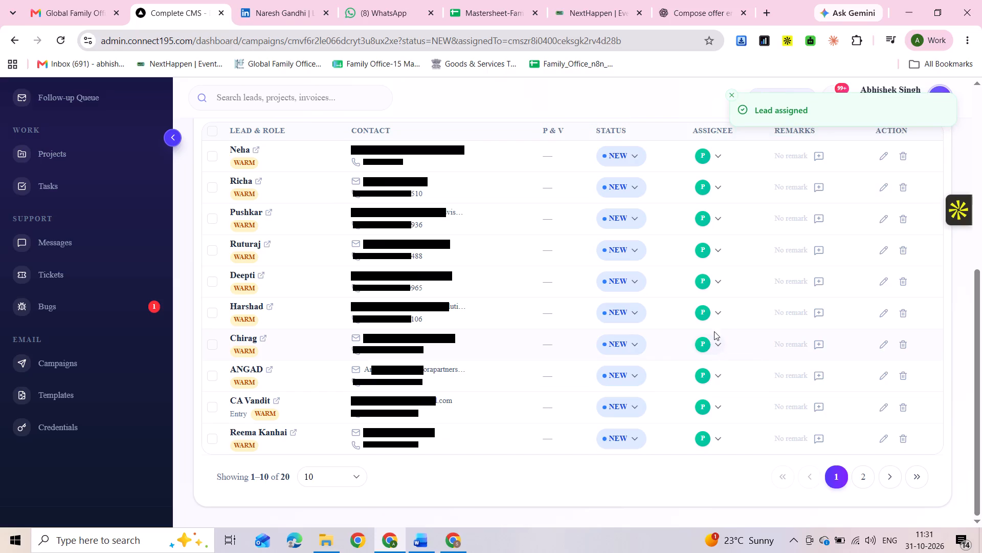
pyautogui.doubleClick(713, 316)
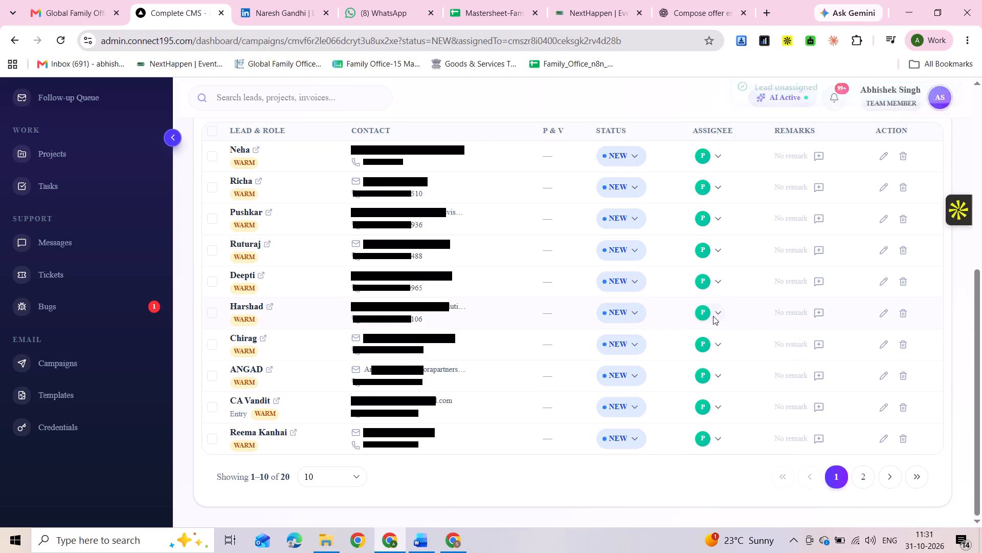
pyautogui.click(713, 316)
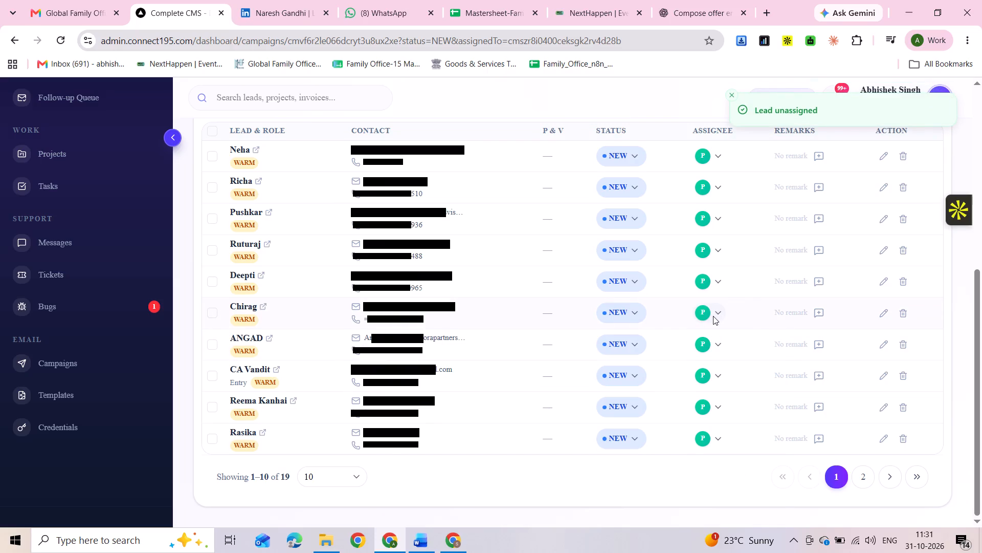
pyautogui.click(708, 385)
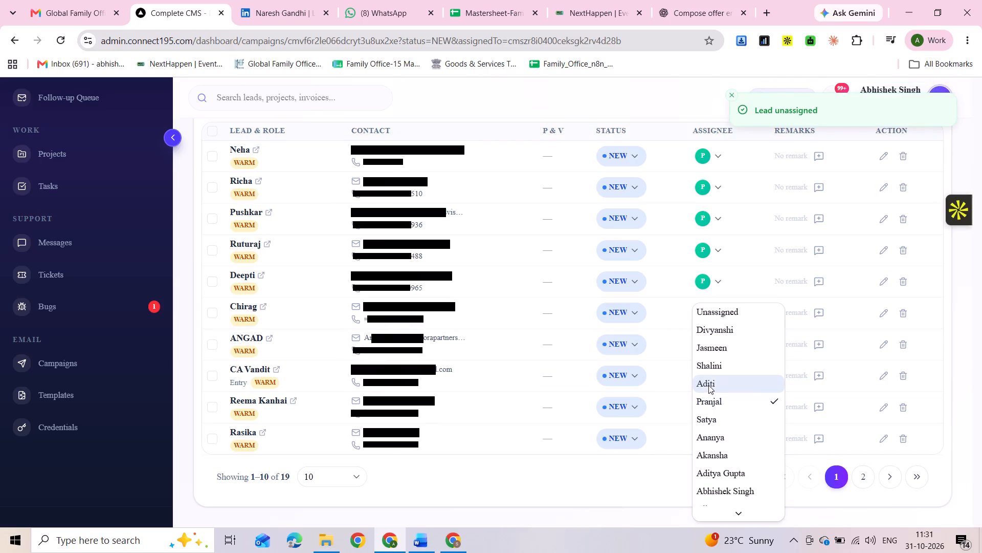
pyautogui.scroll(9, 677, 333)
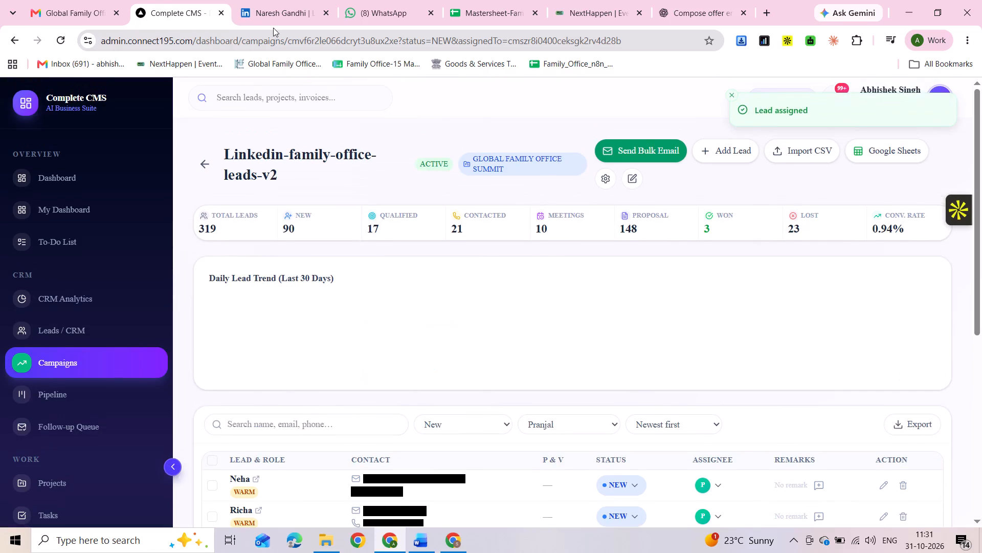
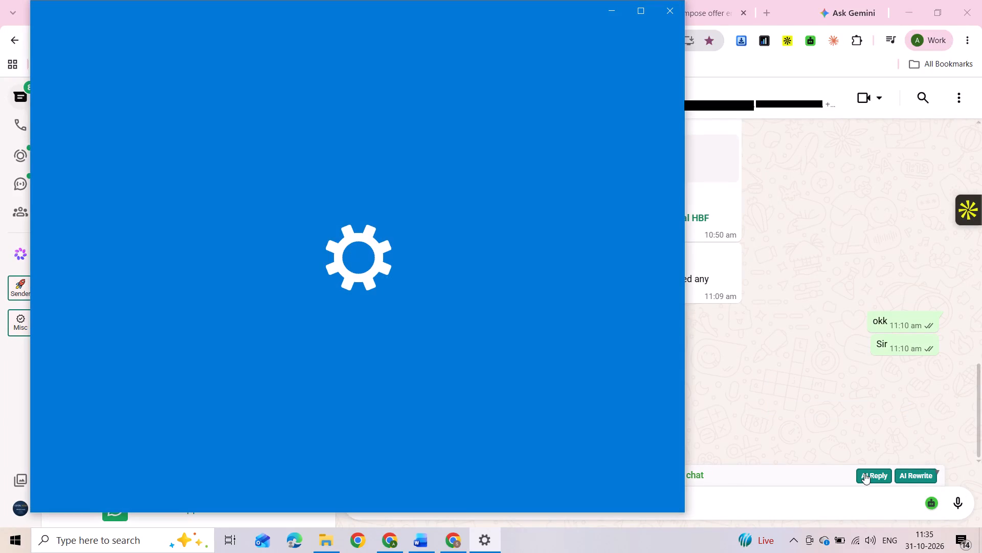
pyautogui.click(800, 541)
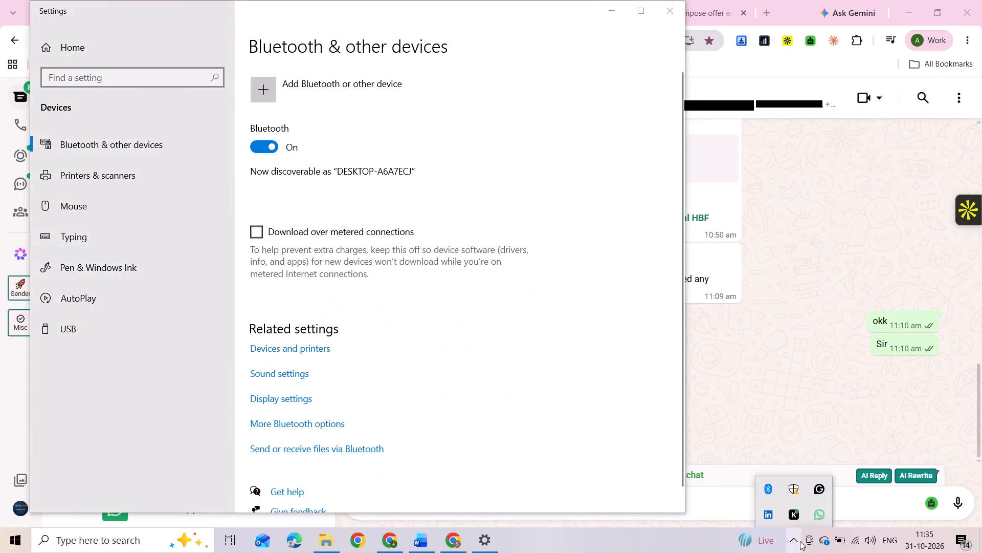
pyautogui.click(764, 491)
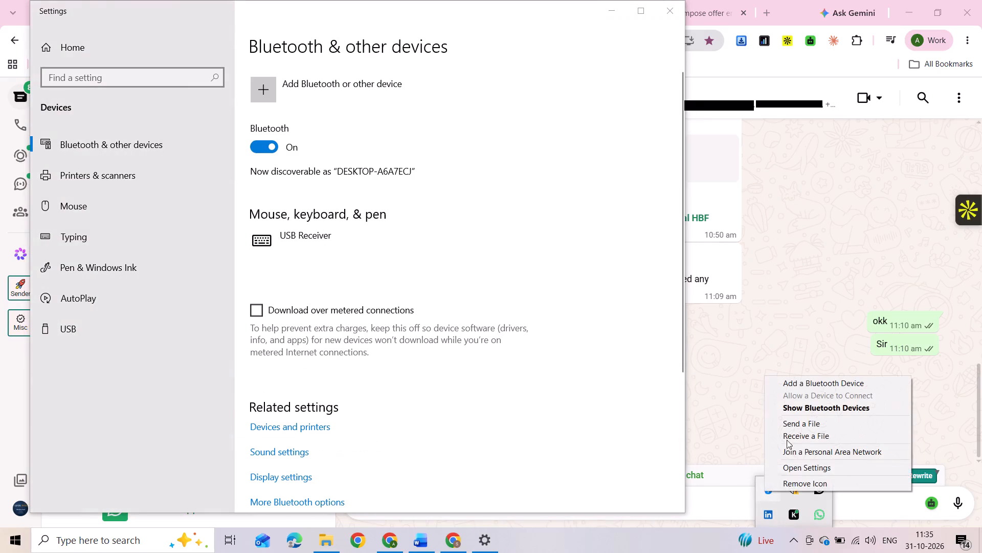
pyautogui.click(800, 409)
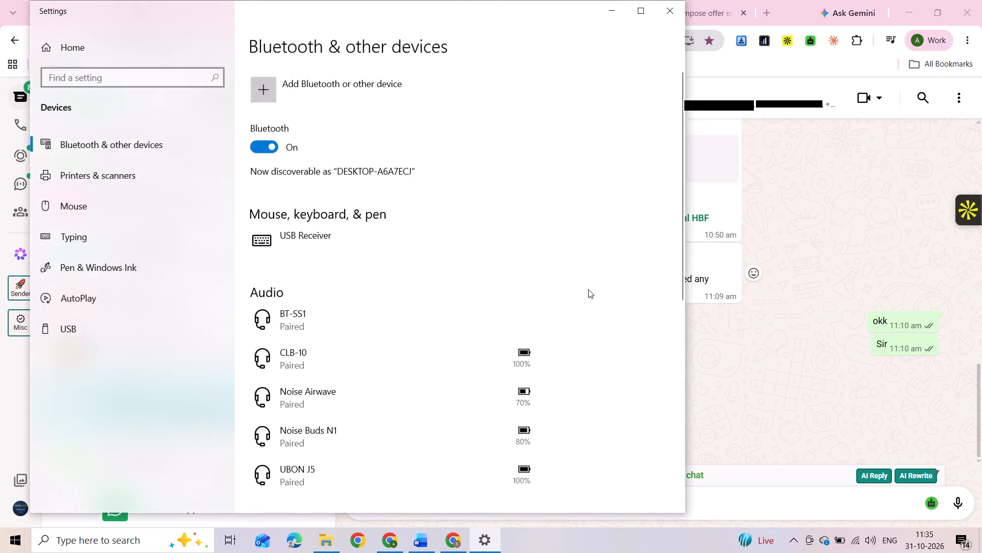
pyautogui.click(324, 464)
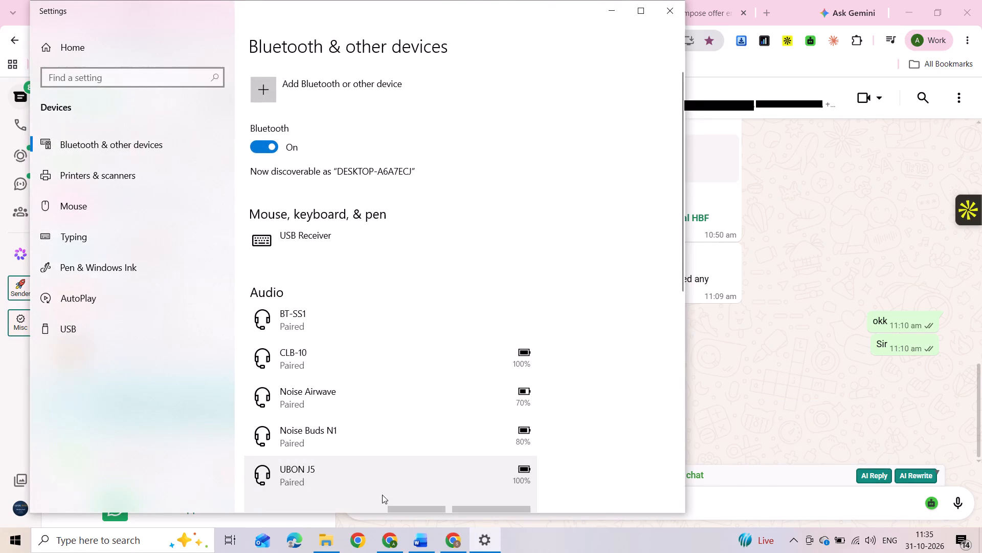
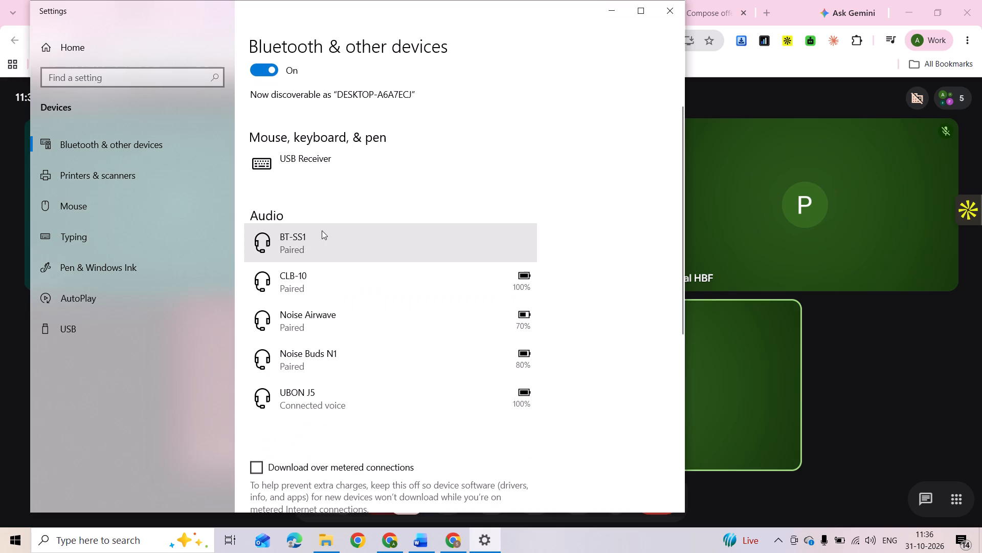
# Disconnect the UBON J5 Bluetooth headset and reconnect it.
pyautogui.click(315, 404)
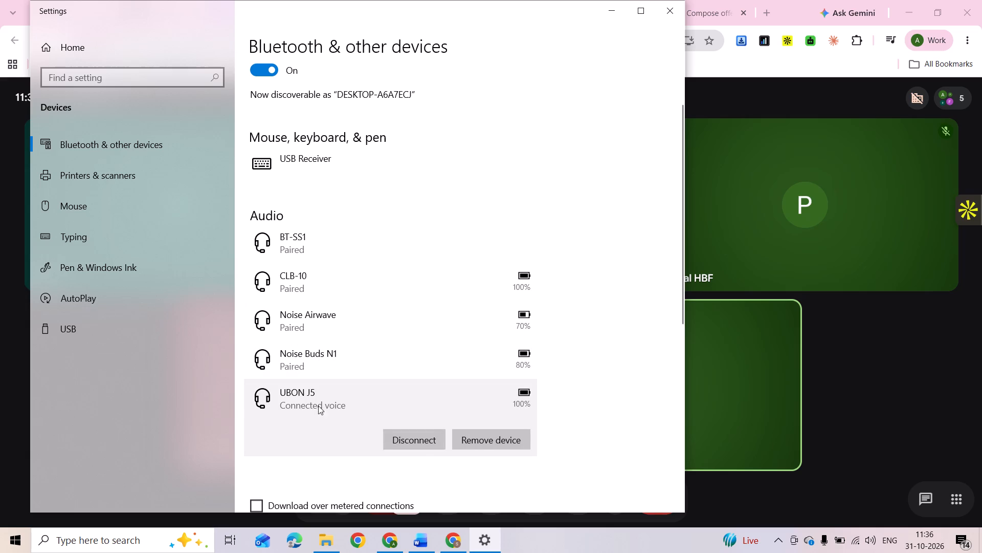
pyautogui.click(421, 443)
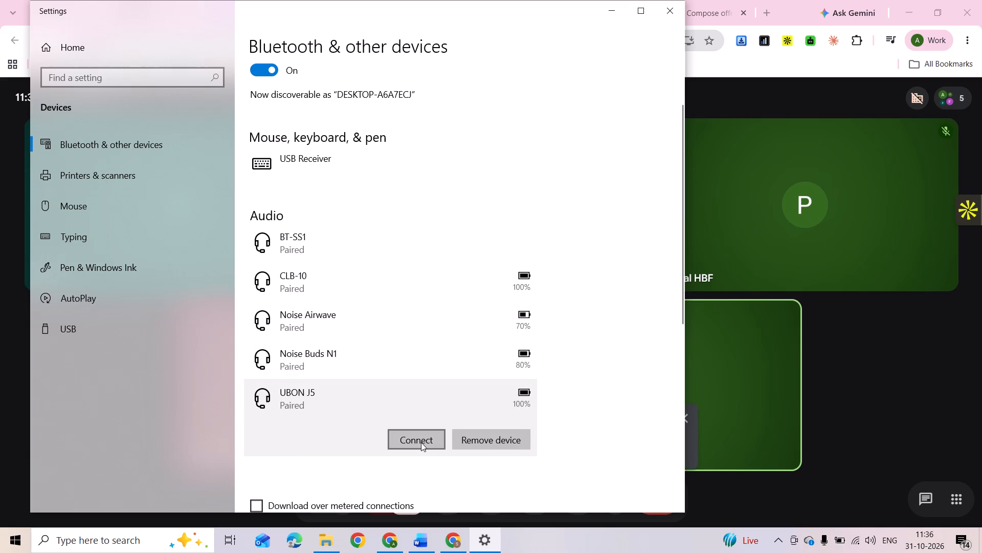
pyautogui.click(421, 442)
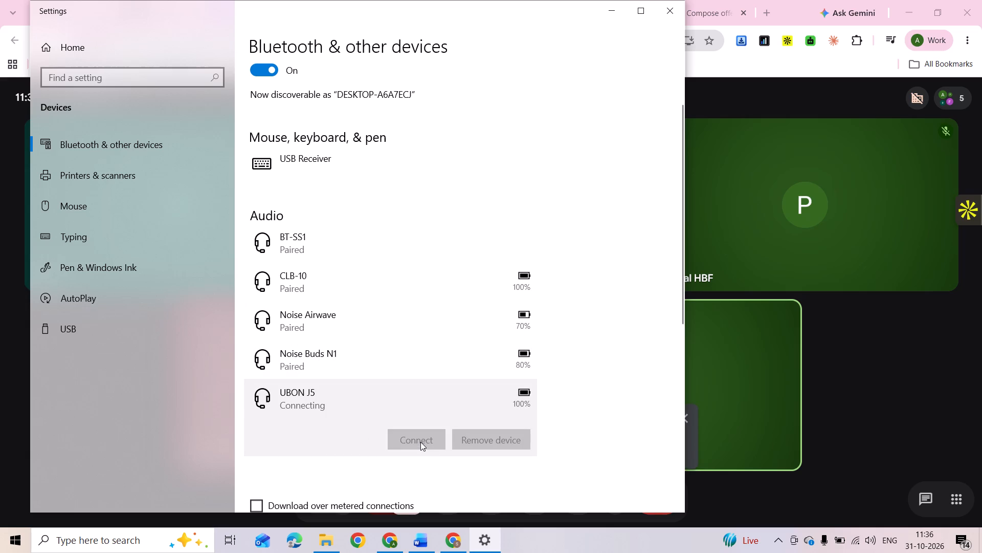
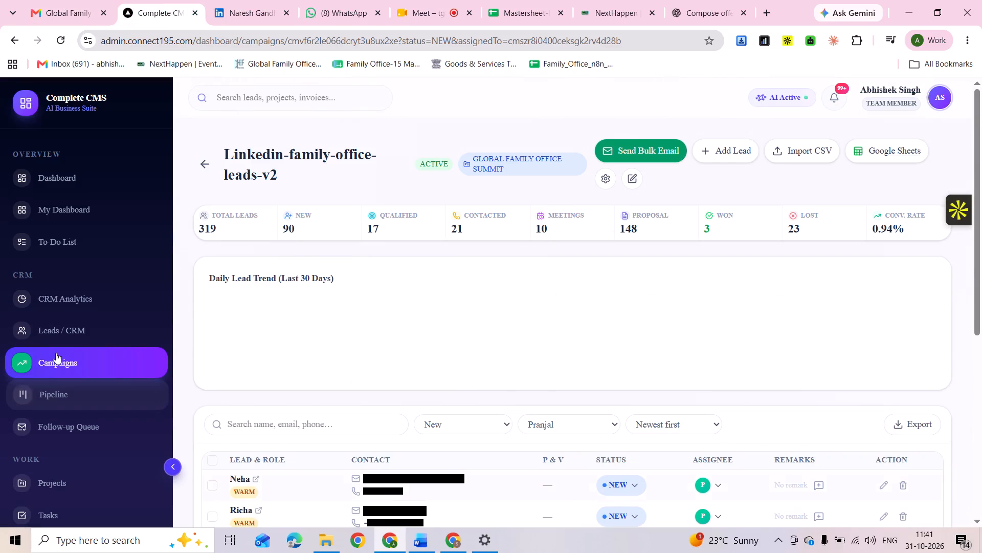
# Open the Linkedin-family-office-leads campaign and browse its lead list through to the second page.
pyautogui.scroll(-2, 279, 326)
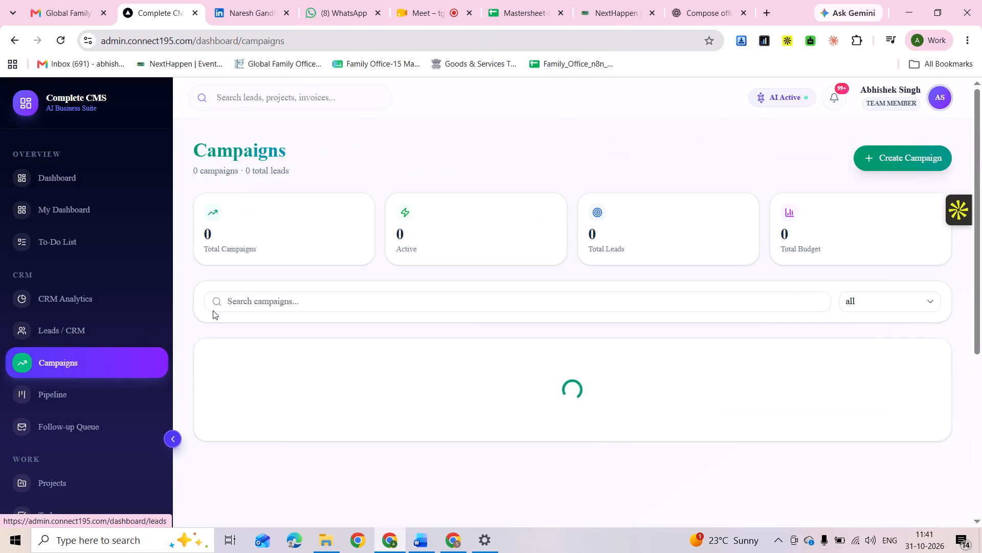
pyautogui.scroll(-1, 279, 349)
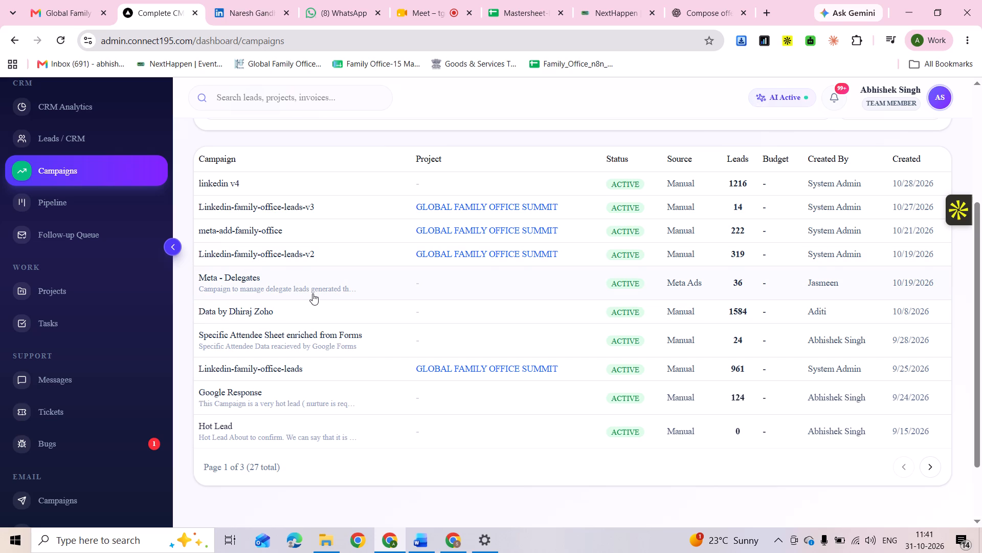
pyautogui.click(300, 367)
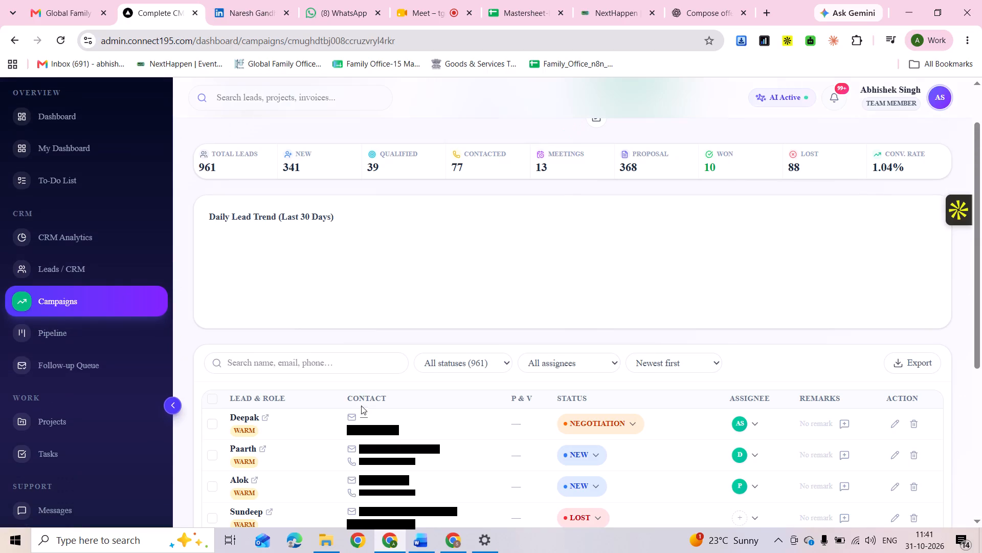
pyautogui.scroll(-3, 362, 406)
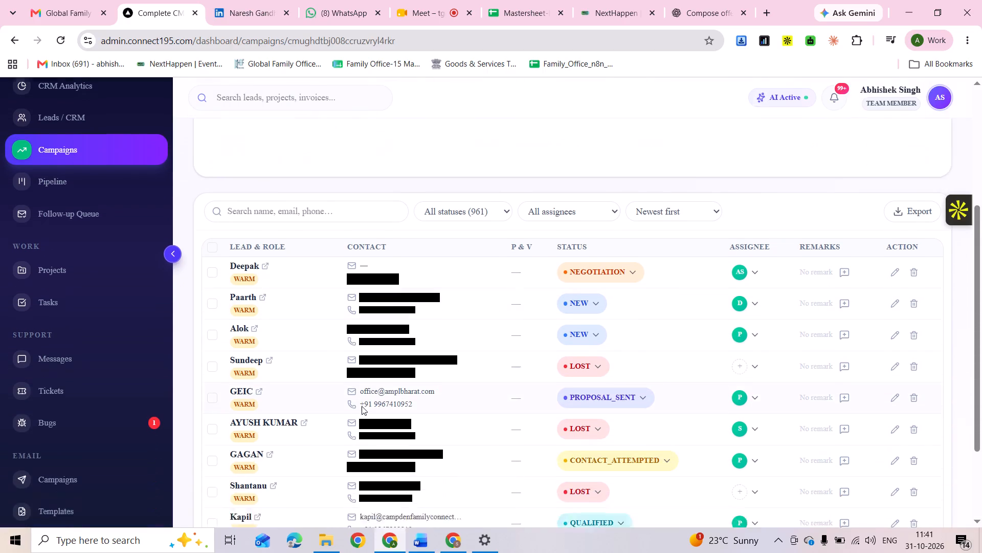
pyautogui.scroll(-1, 362, 406)
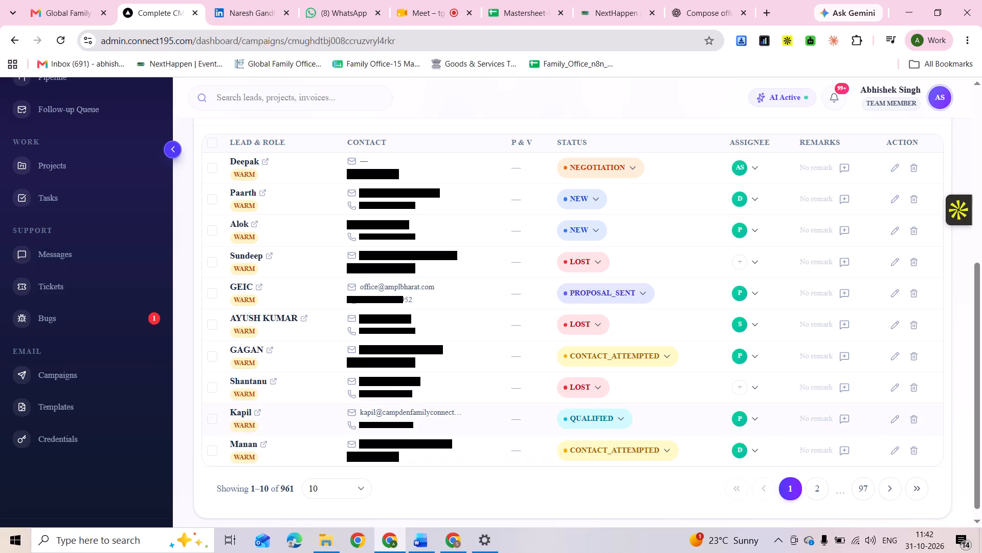
pyautogui.click(818, 492)
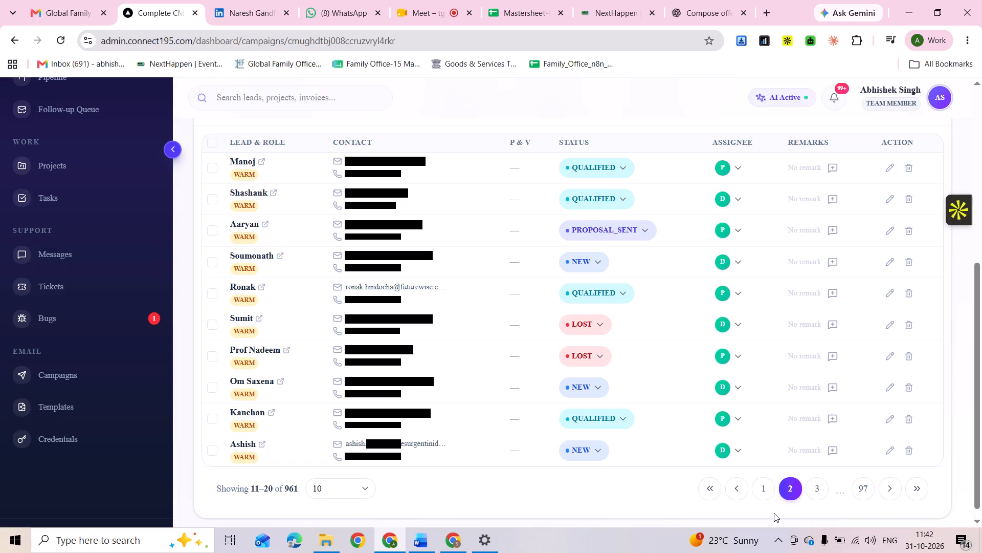
# Filter the campaign's leads to status Proposal Sent and to the signed-in team member as assignee.
pyautogui.scroll(4, 623, 389)
pyautogui.click(448, 360)
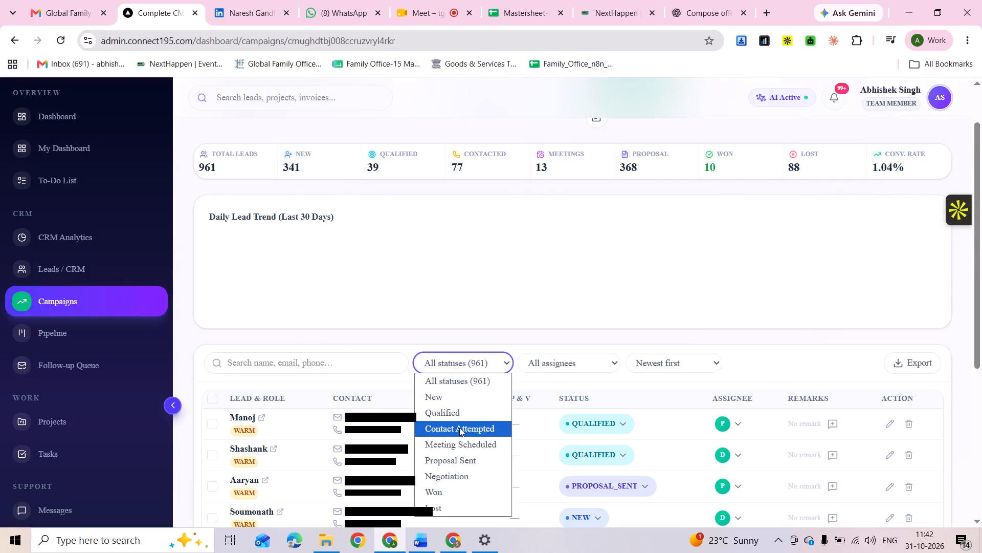
pyautogui.doubleClick(460, 466)
pyautogui.scroll(-1, 476, 400)
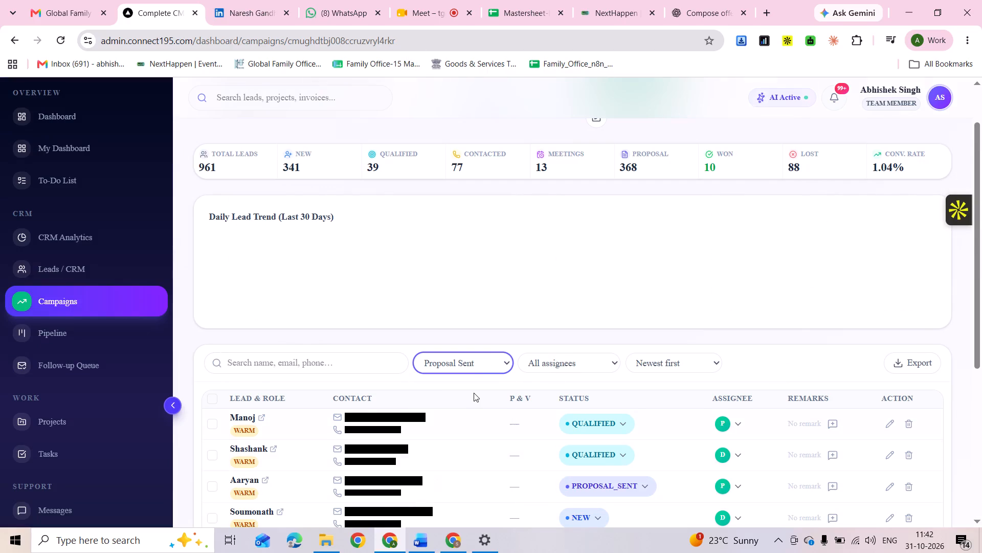
pyautogui.scroll(-4, 474, 393)
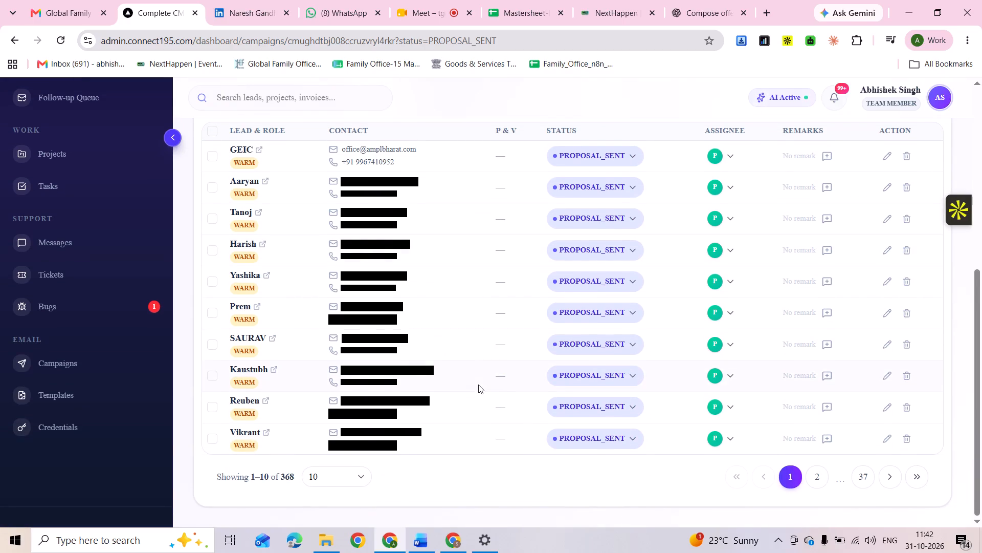
pyautogui.scroll(2, 478, 385)
pyautogui.click(558, 218)
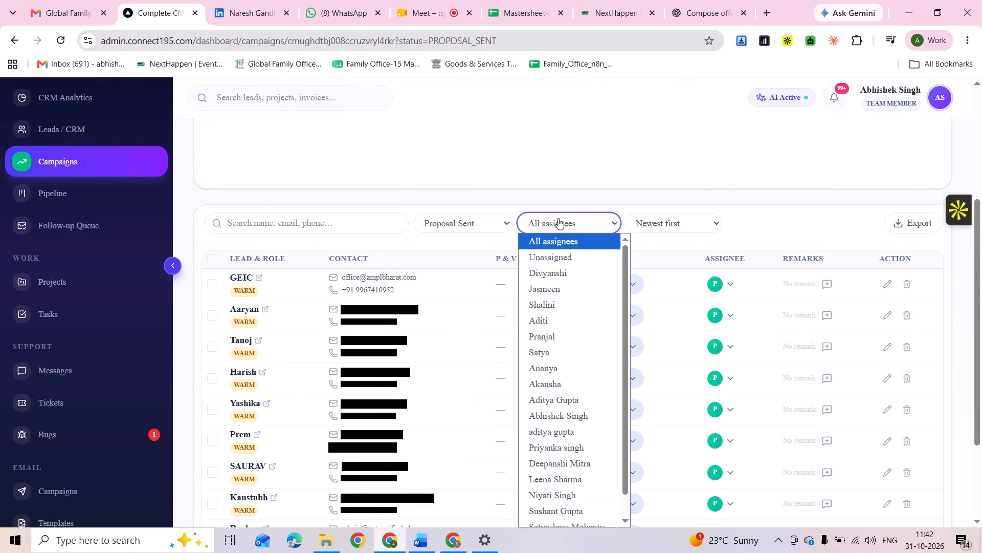
pyautogui.click(553, 412)
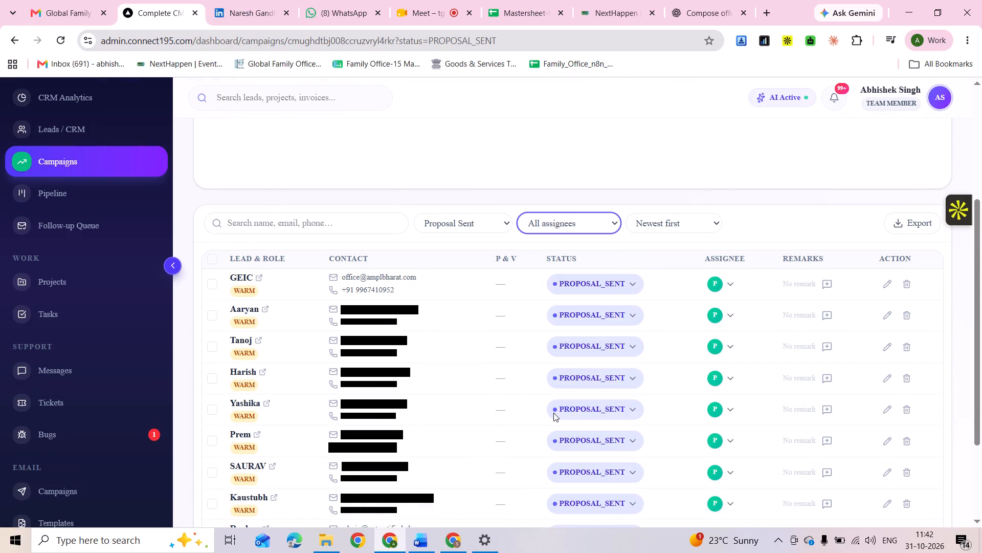
pyautogui.scroll(-2, 534, 364)
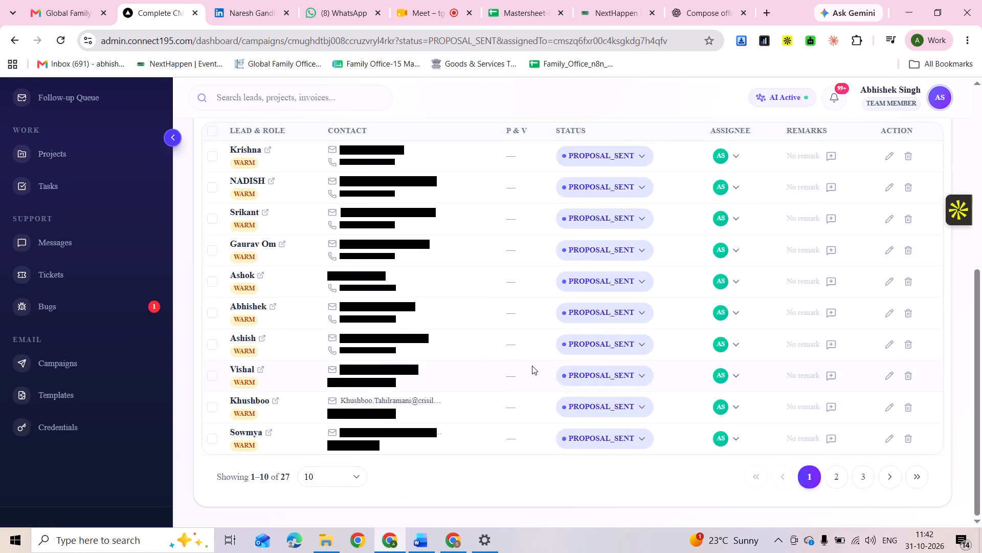
pyautogui.scroll(1, 532, 366)
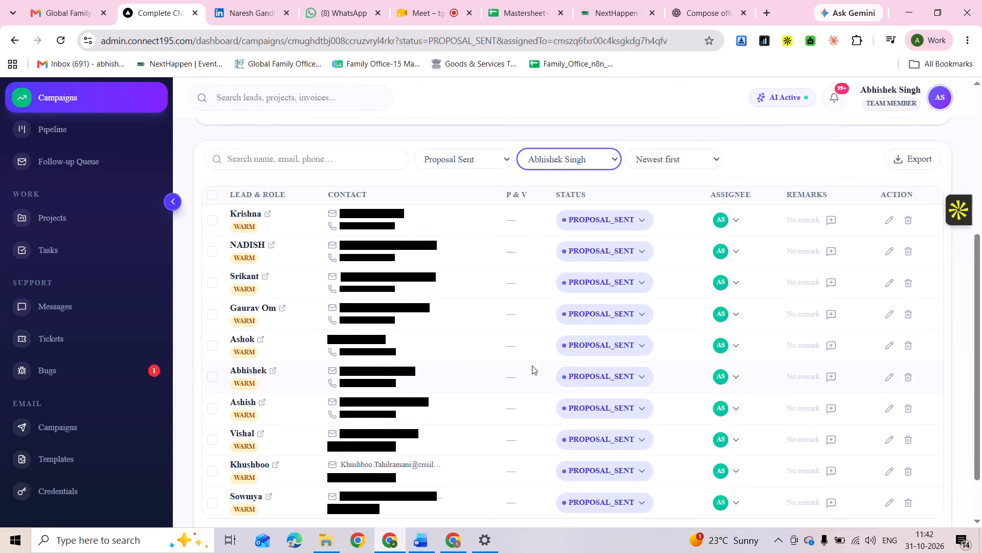
pyautogui.scroll(-1, 532, 366)
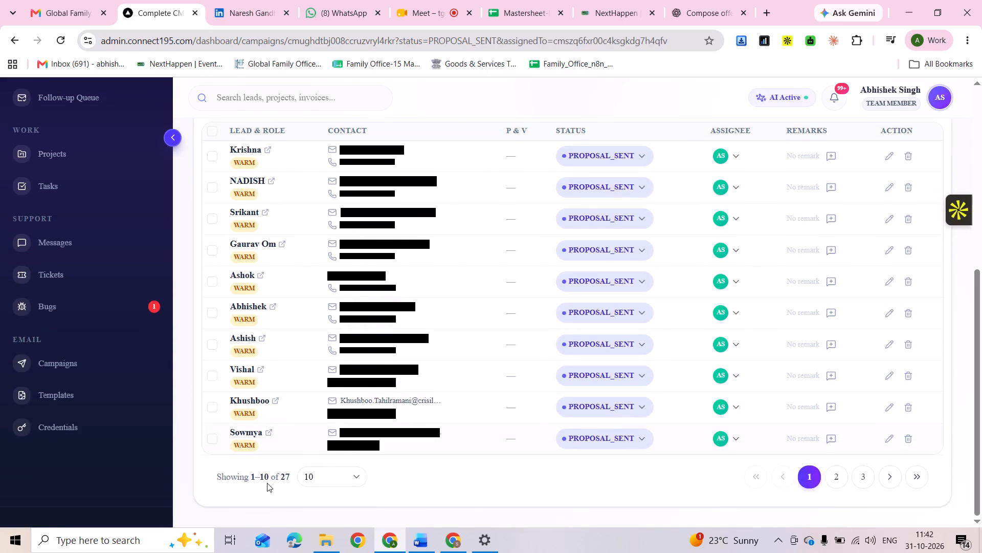
pyautogui.scroll(1, 272, 432)
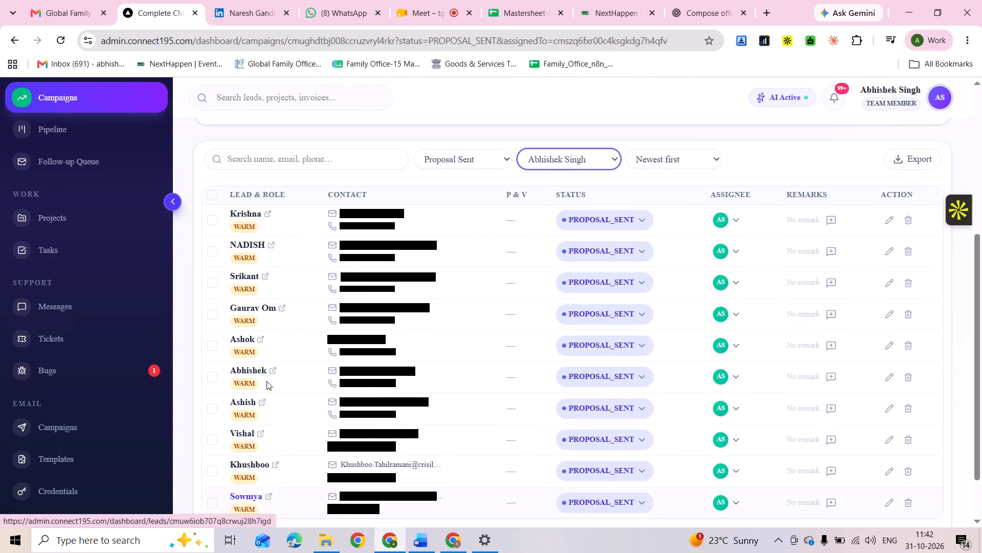
# Review the details and activity timeline of Krishna's lead record, and return to the filtered lead list.
pyautogui.click(242, 211)
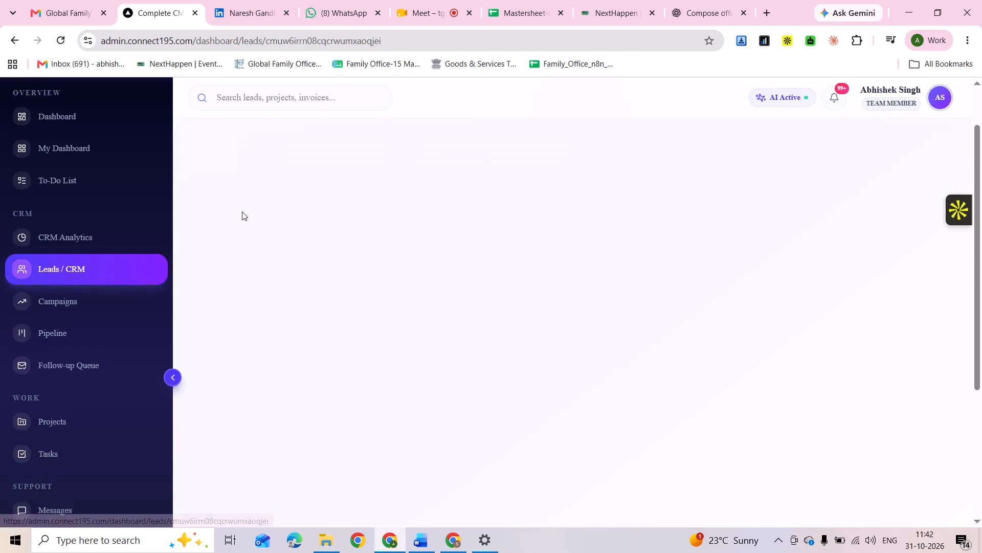
pyautogui.scroll(-8, 300, 379)
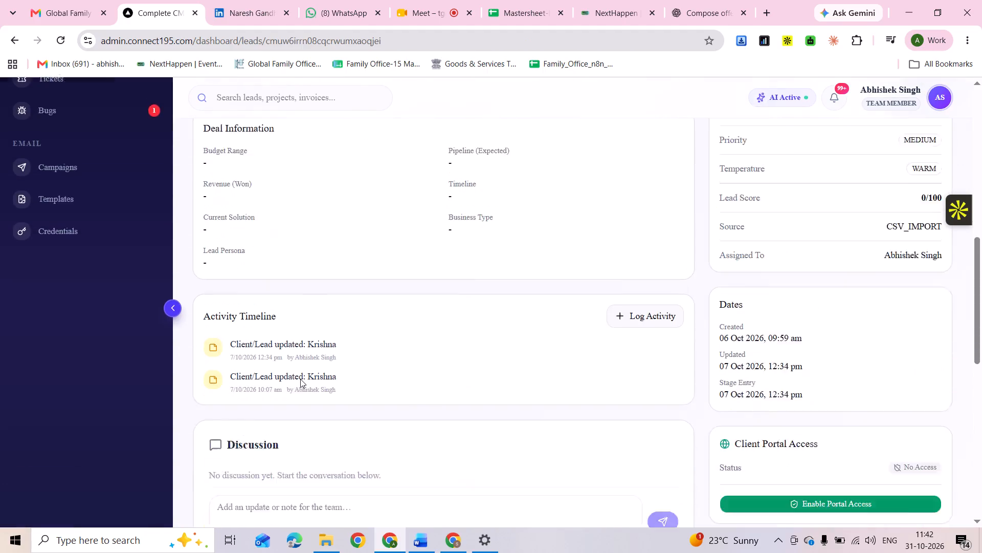
pyautogui.scroll(-1, 300, 379)
pyautogui.scroll(17, 302, 378)
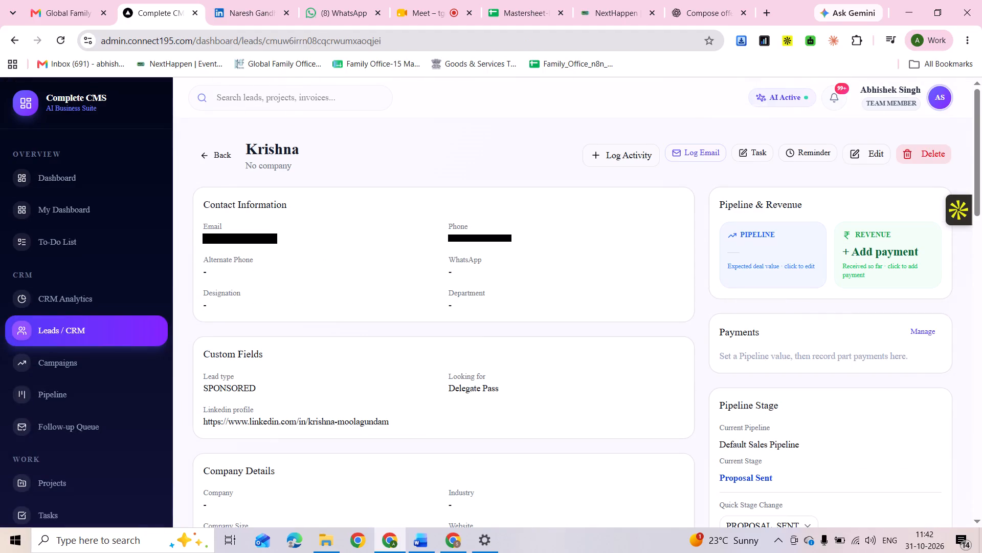
pyautogui.click(209, 163)
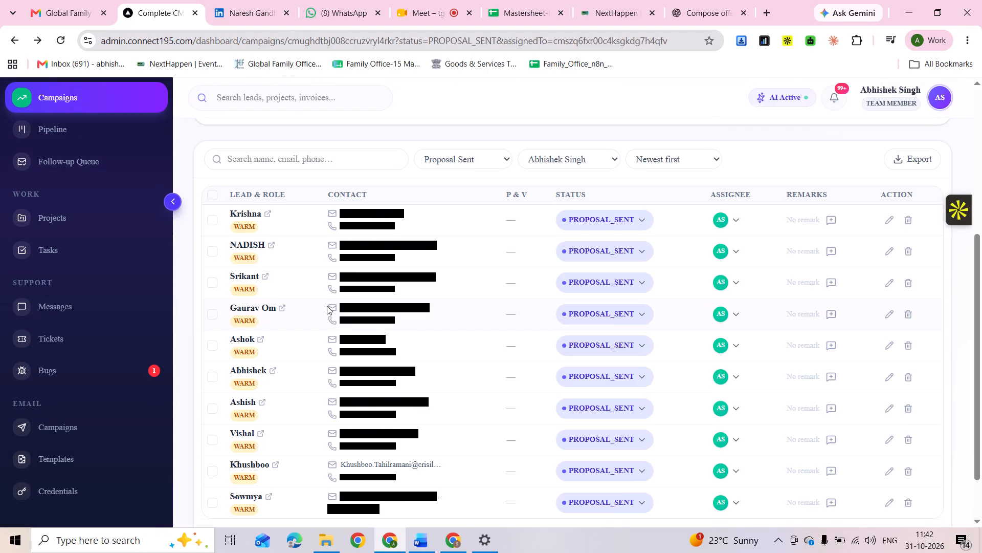
# Review the details and activity timeline of Nadish's lead record, and return to the filtered lead list.
pyautogui.click(249, 245)
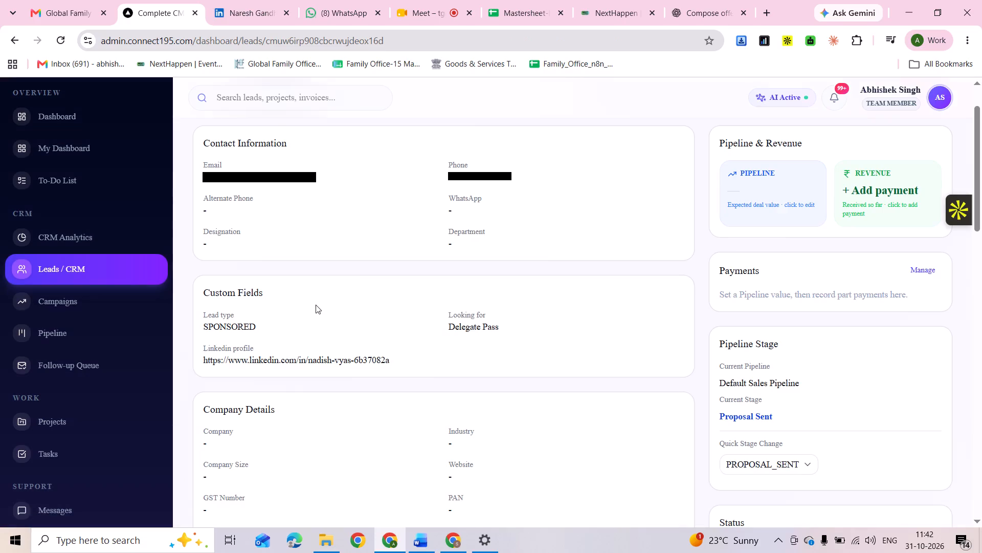
pyautogui.scroll(-1, 316, 305)
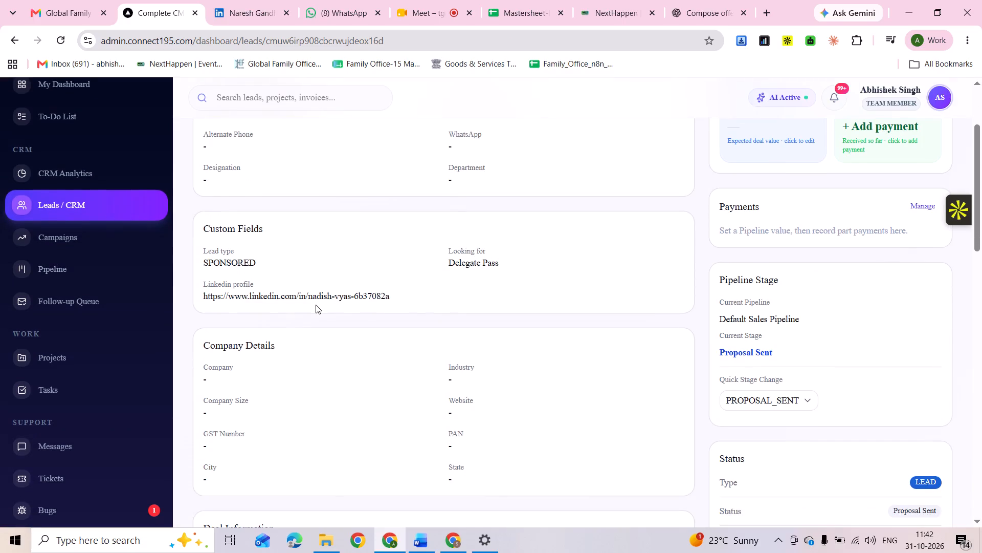
pyautogui.scroll(-4, 316, 305)
pyautogui.scroll(1, 316, 306)
pyautogui.scroll(-2, 316, 306)
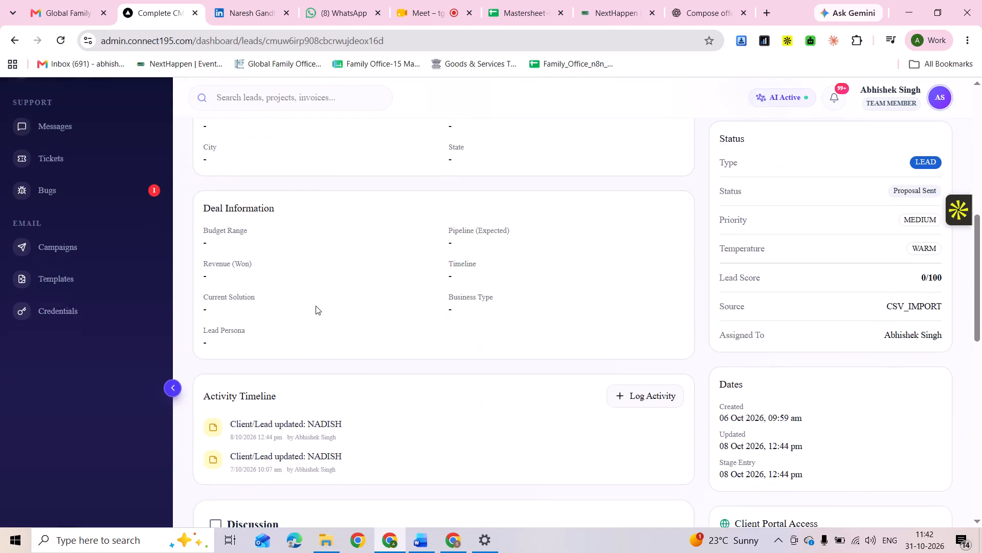
pyautogui.scroll(-5, 316, 306)
pyautogui.scroll(20, 316, 306)
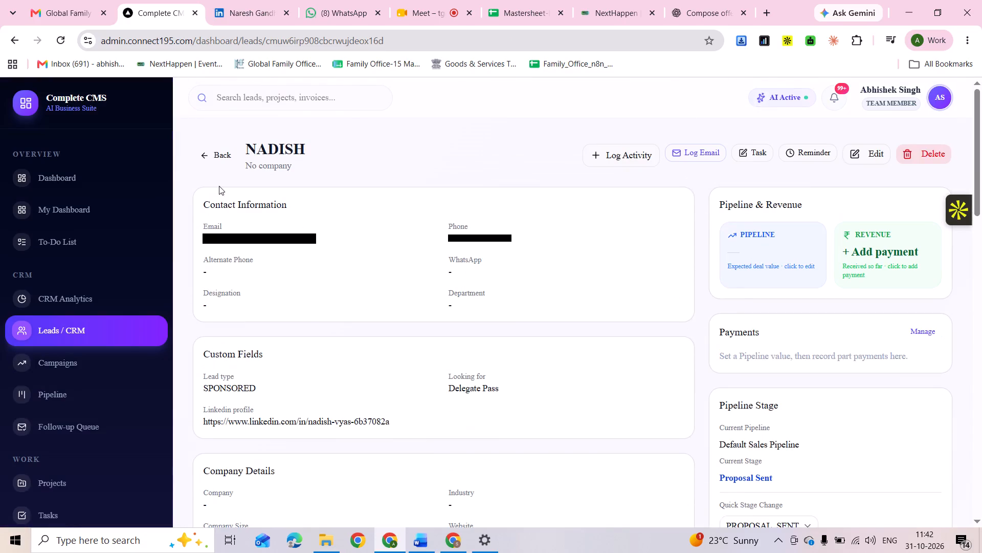
pyautogui.click(207, 162)
# Open Sowmya's lead record from the end of the first page and review its activity timeline.
pyautogui.scroll(-2, 326, 371)
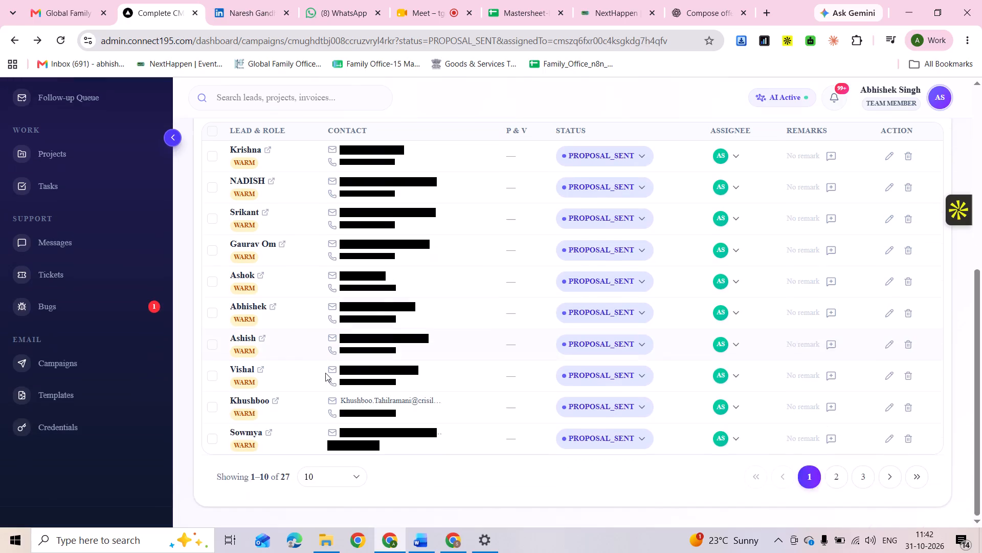
pyautogui.click(248, 437)
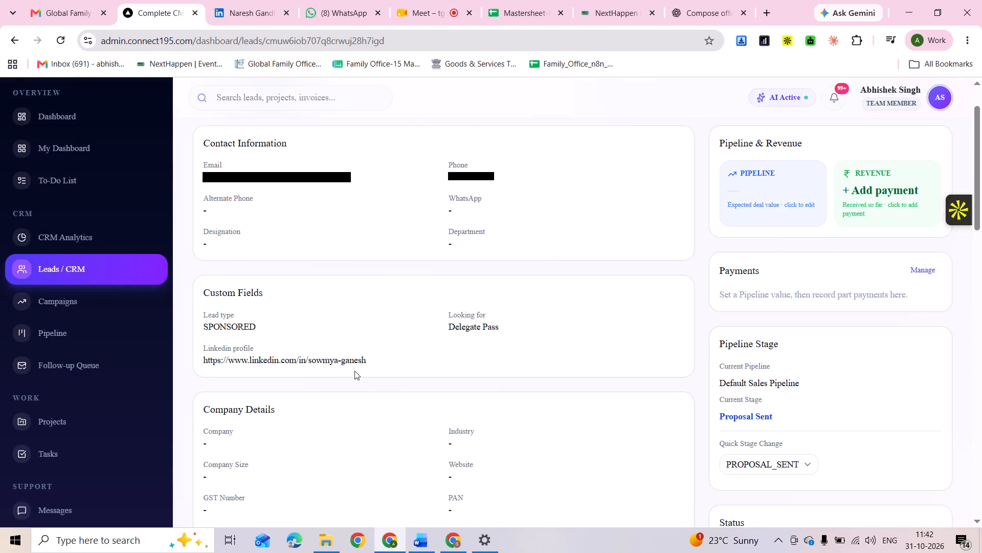
pyautogui.scroll(-10, 353, 367)
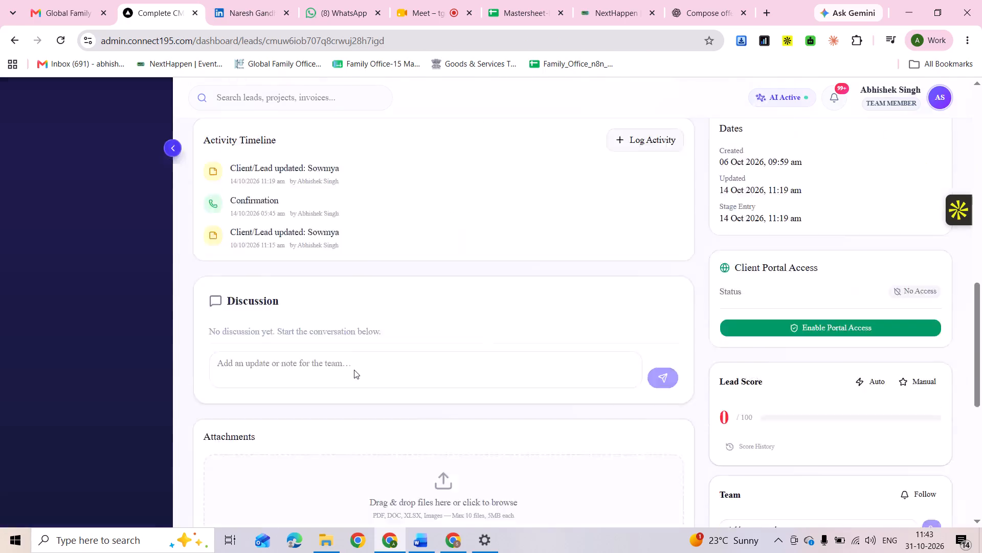
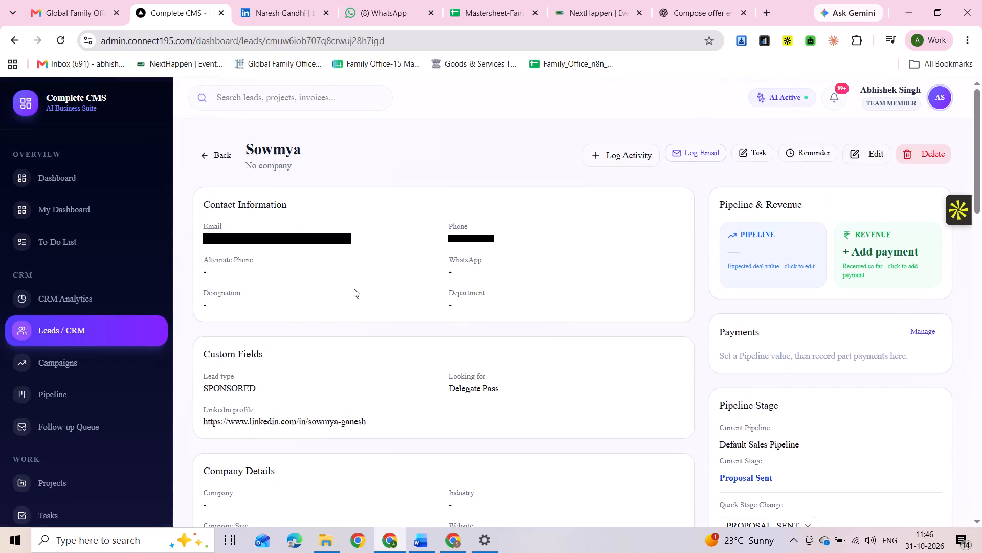
# Review Sowmya's lead record and look up the LinkedIn profile linked in its custom fields.
pyautogui.scroll(4, 351, 289)
pyautogui.scroll(-10, 349, 377)
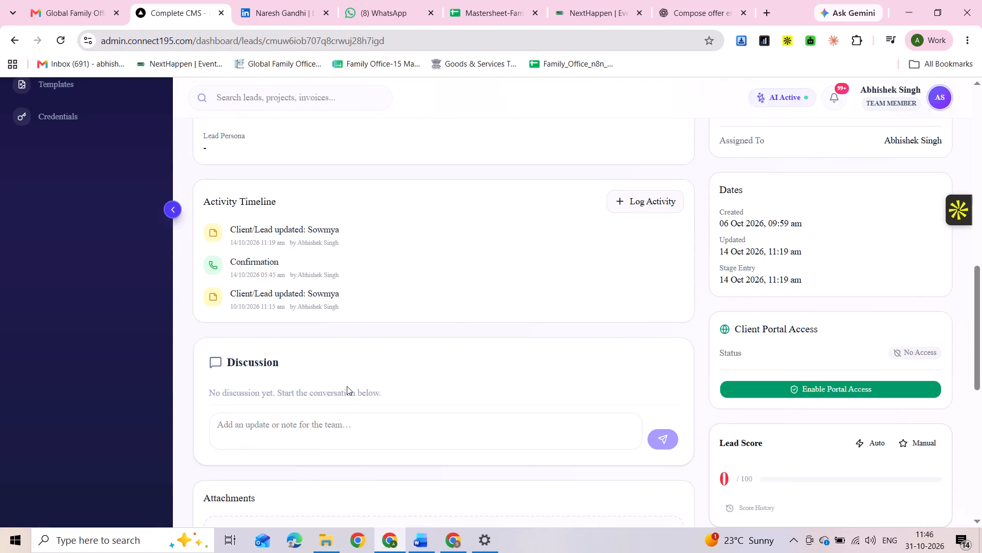
pyautogui.scroll(13, 347, 386)
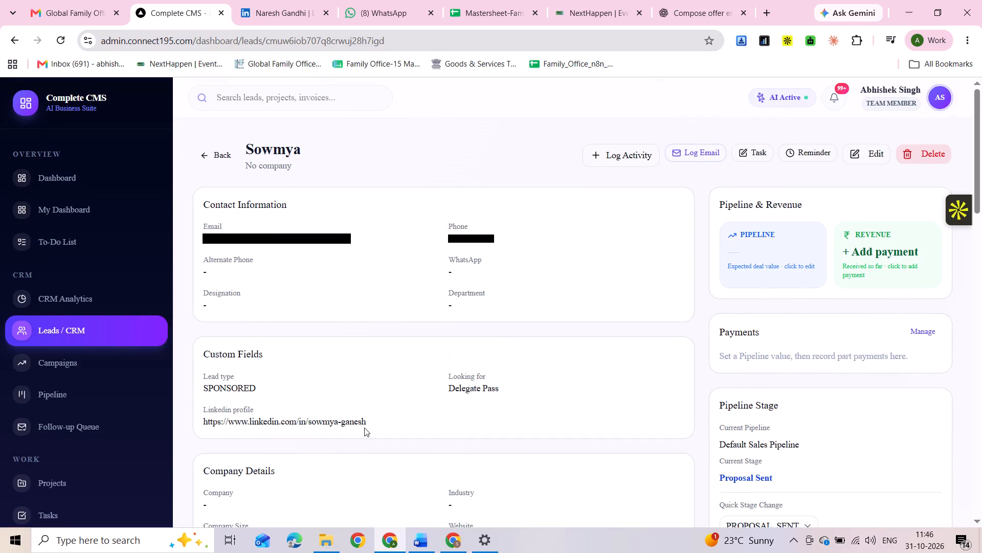
pyautogui.moveTo(368, 423); pyautogui.dragTo(195, 426)
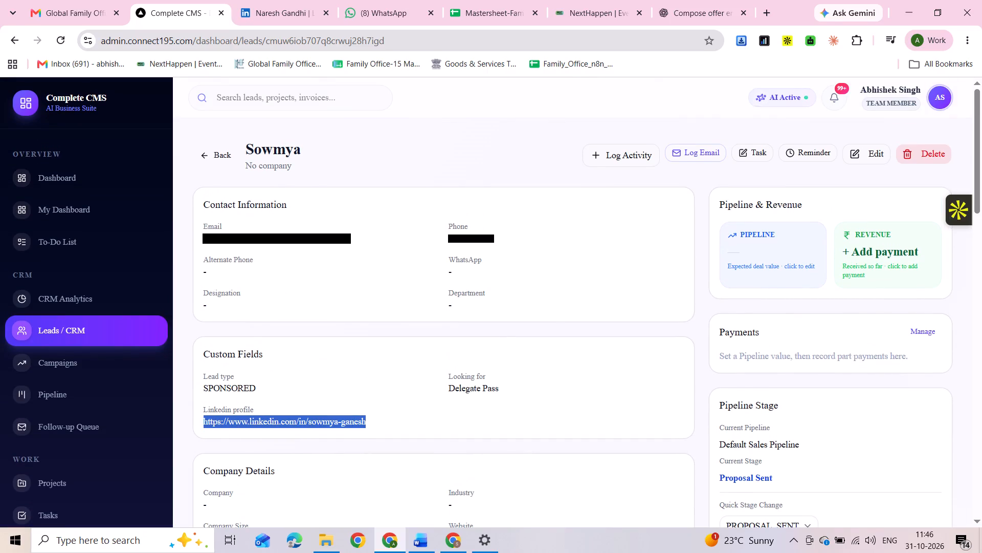
pyautogui.rightClick(264, 417)
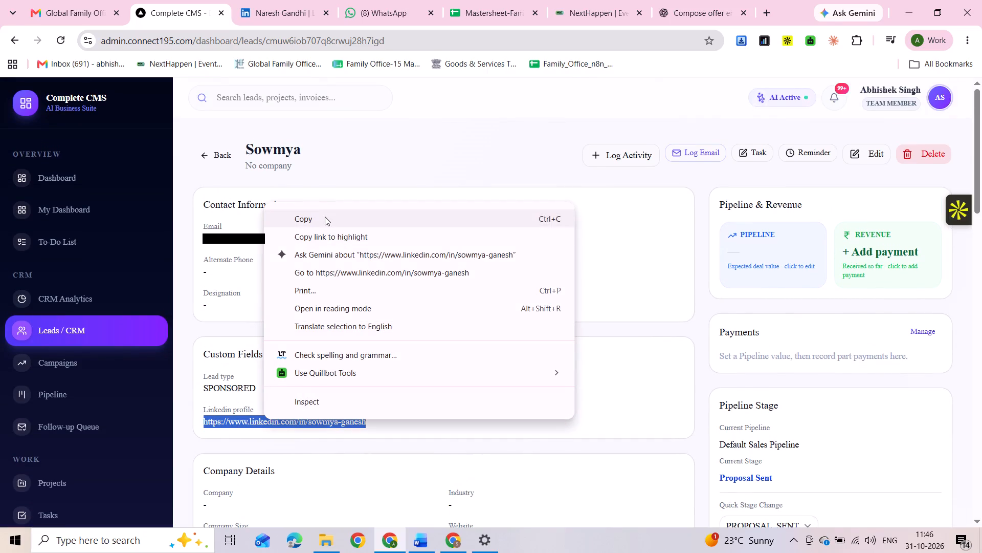
pyautogui.click(325, 217)
pyautogui.click(269, 5)
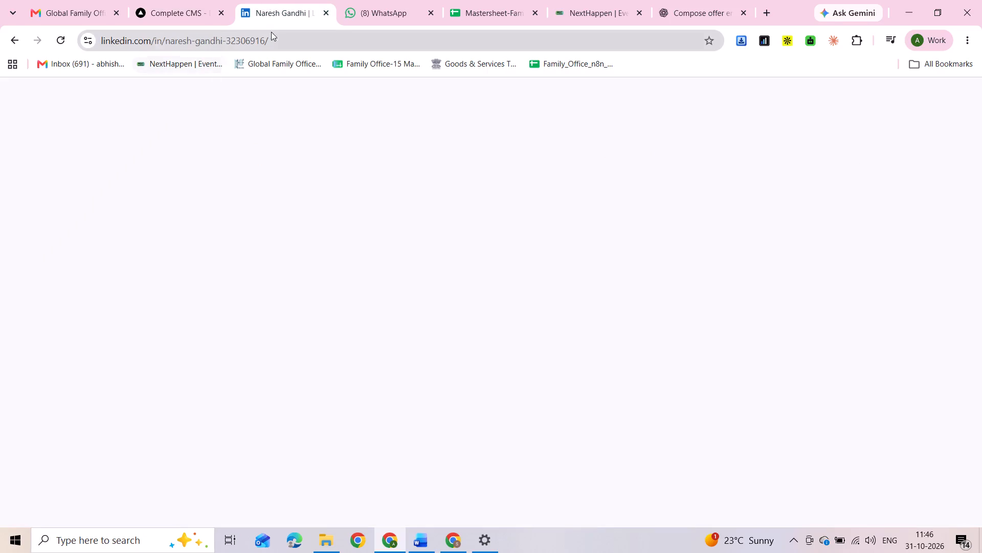
pyautogui.click(273, 34)
pyautogui.hotkey('ctrl', 'v')
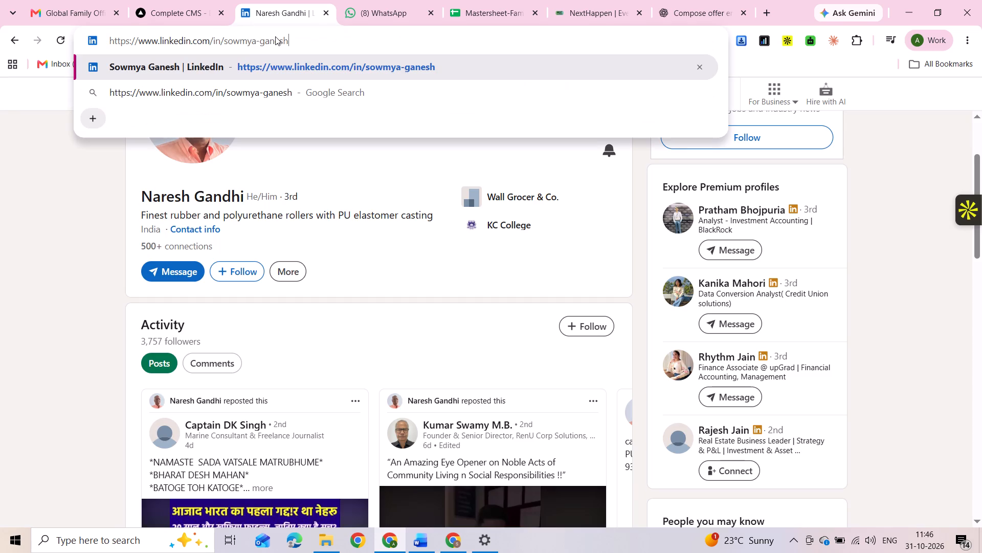
pyautogui.press('Return')
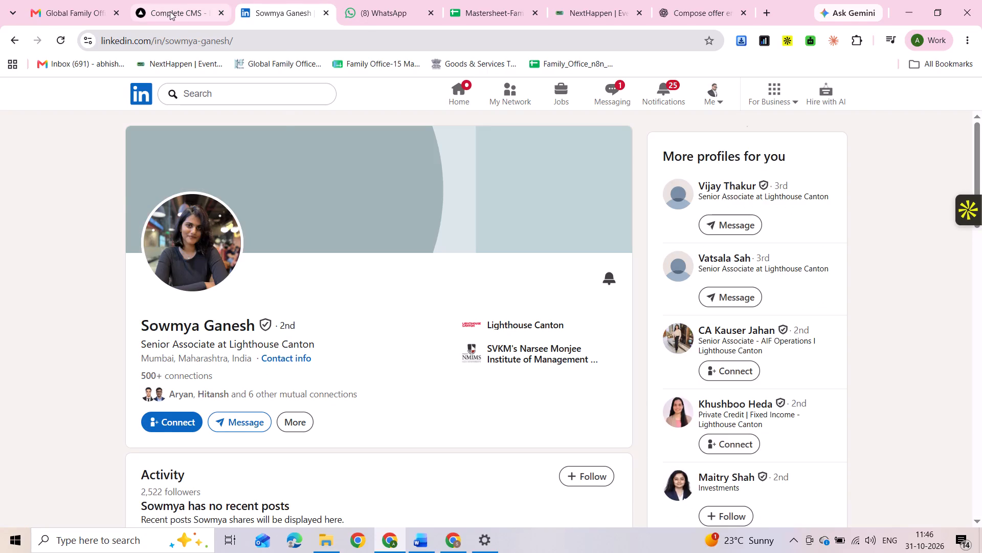
# Check the recent LinkedIn message conversations, and return to the filtered lead list in the CRM.
pyautogui.click(170, 11)
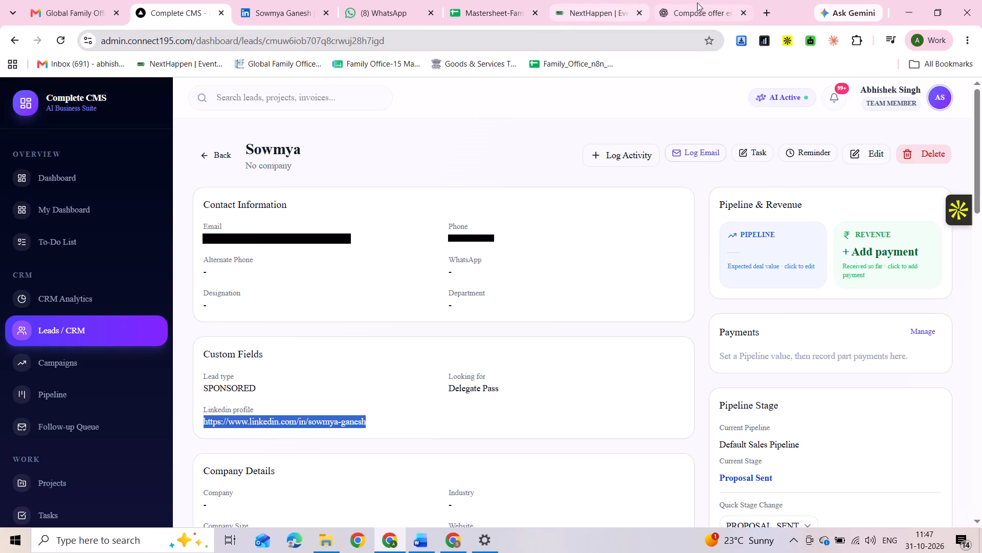
pyautogui.click(294, 8)
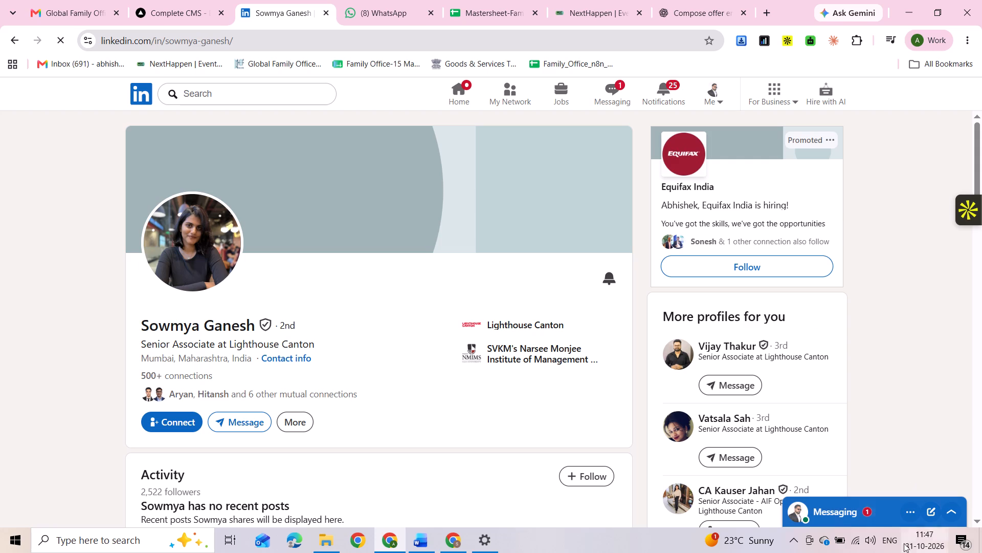
pyautogui.click(858, 508)
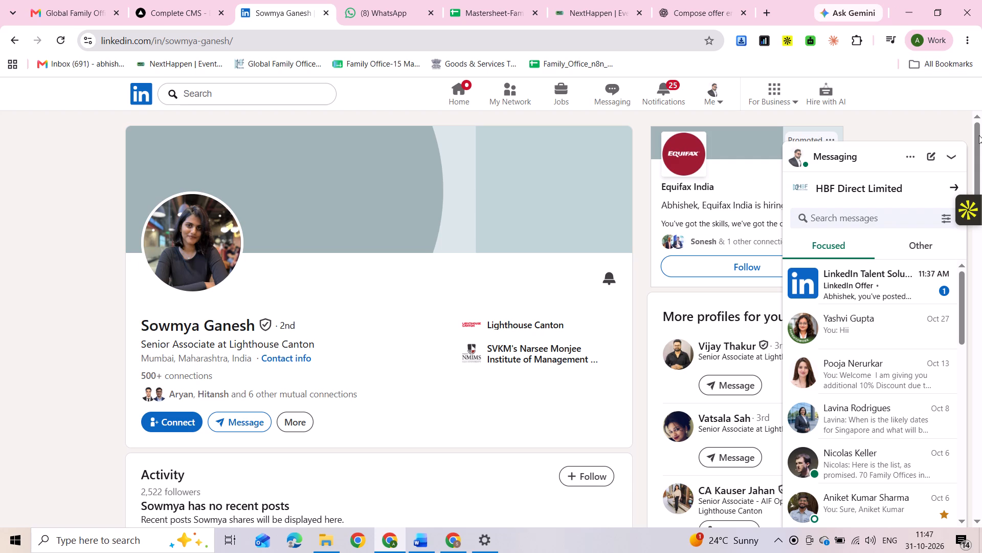
pyautogui.click(950, 162)
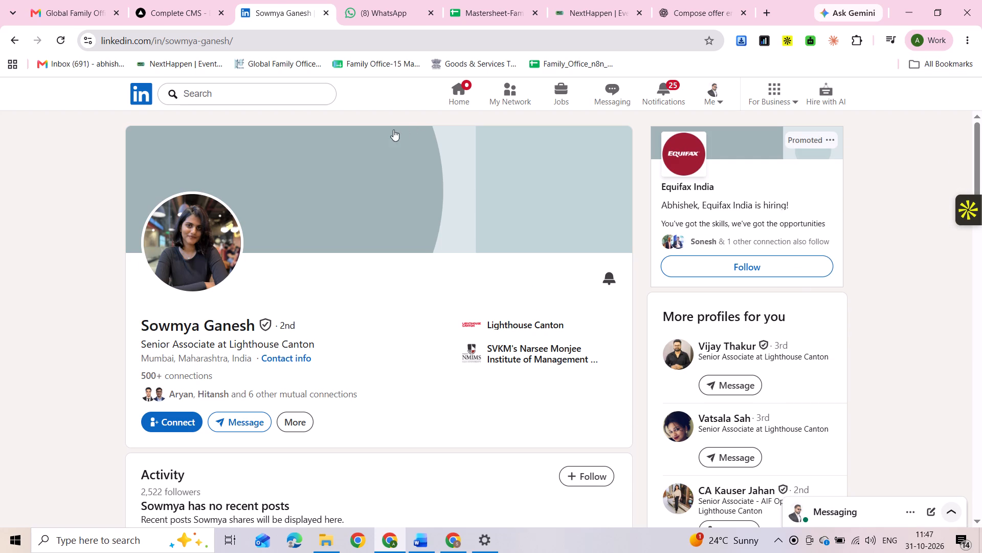
pyautogui.click(154, 12)
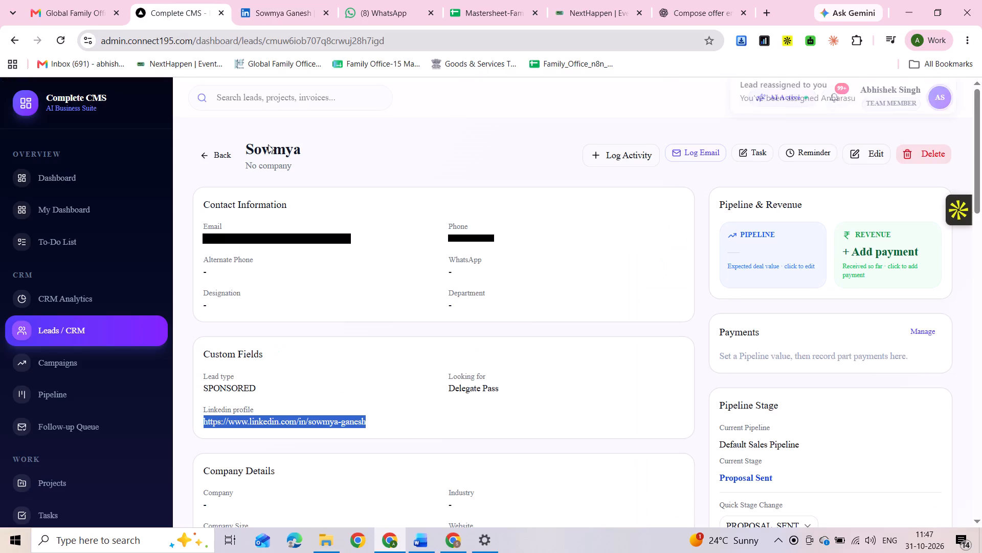
pyautogui.click(208, 161)
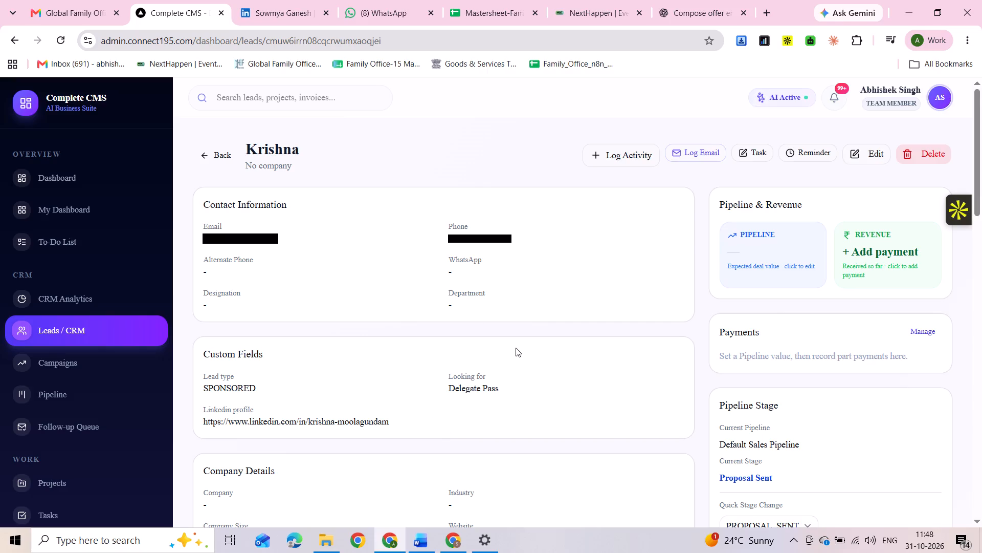
pyautogui.scroll(1, 525, 346)
pyautogui.scroll(-9, 527, 353)
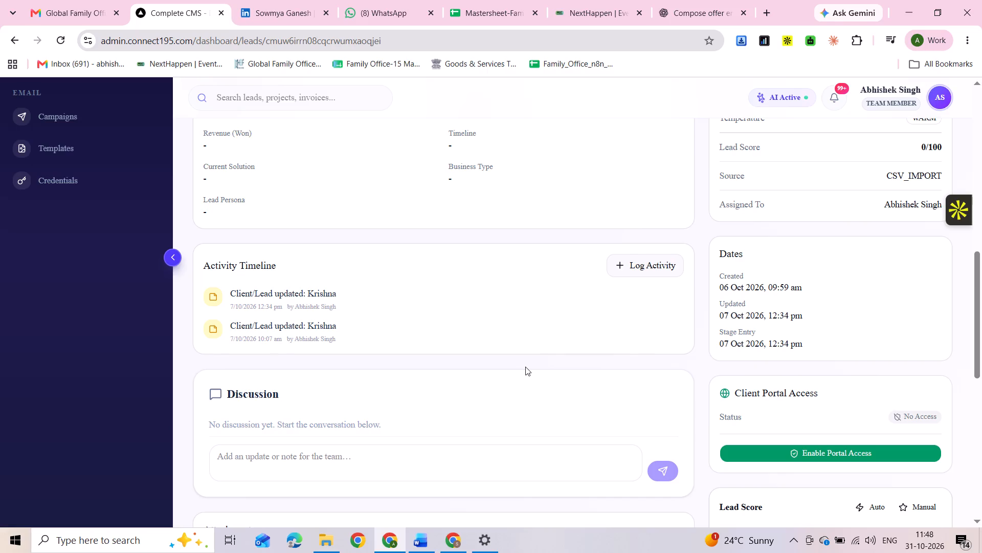
pyautogui.scroll(-6, 525, 367)
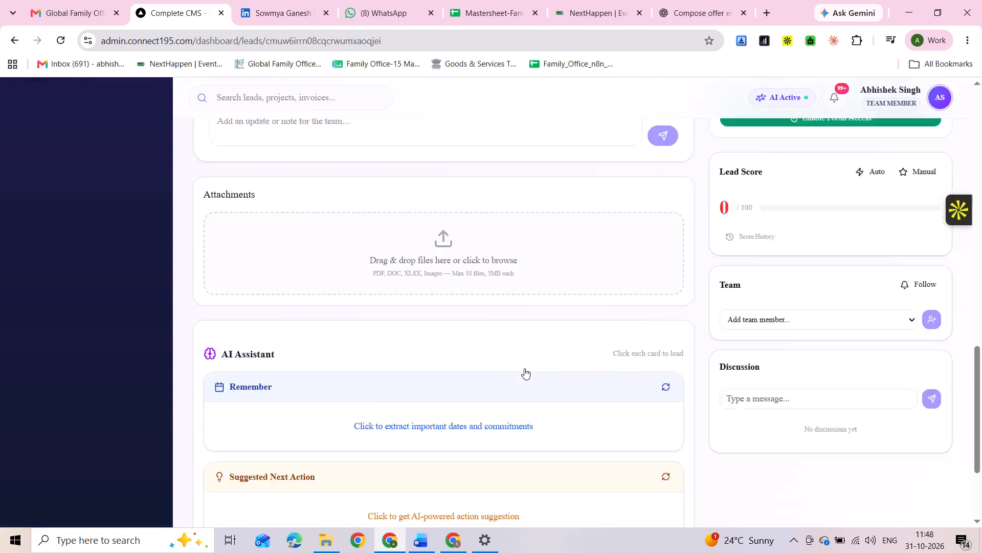
pyautogui.scroll(-7, 524, 368)
pyautogui.scroll(13, 524, 370)
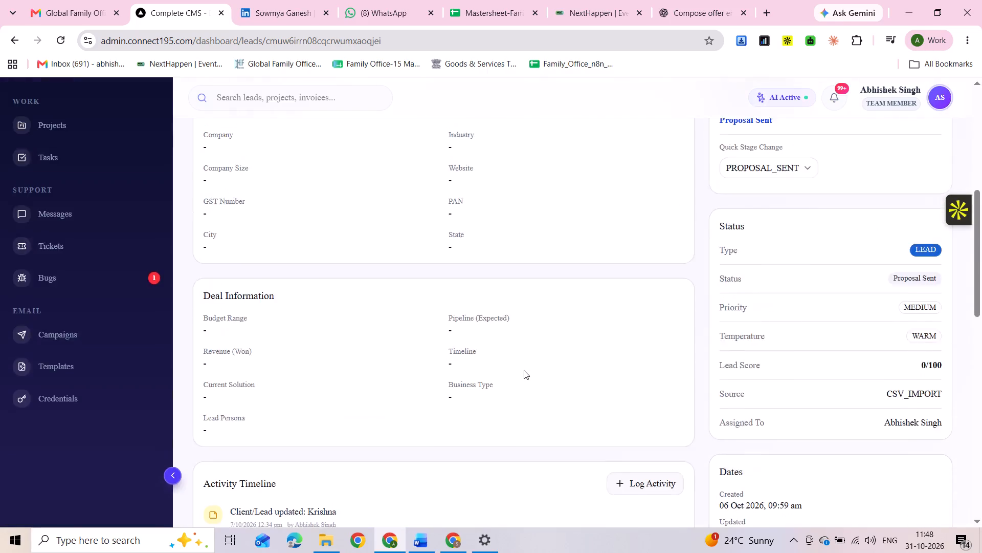
pyautogui.scroll(13, 524, 370)
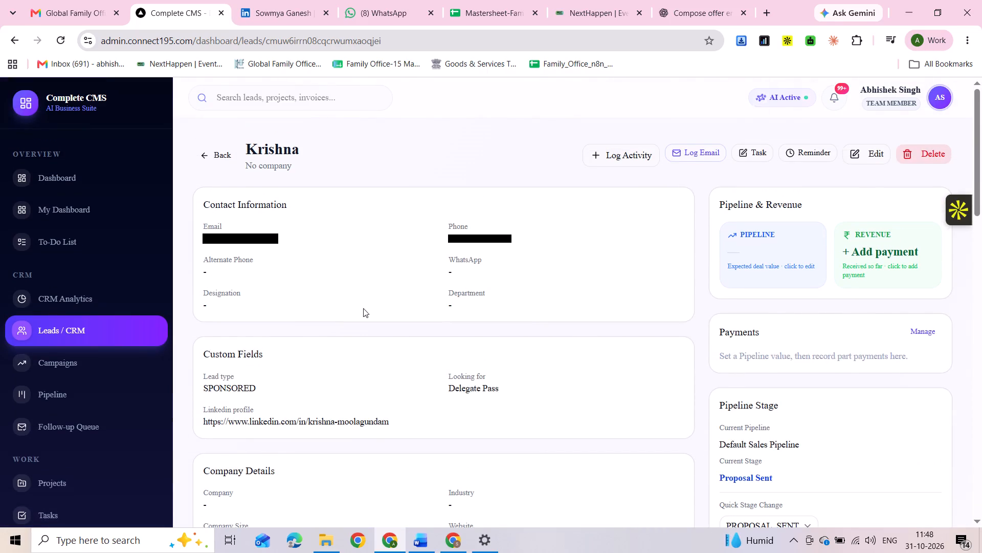
pyautogui.click(209, 160)
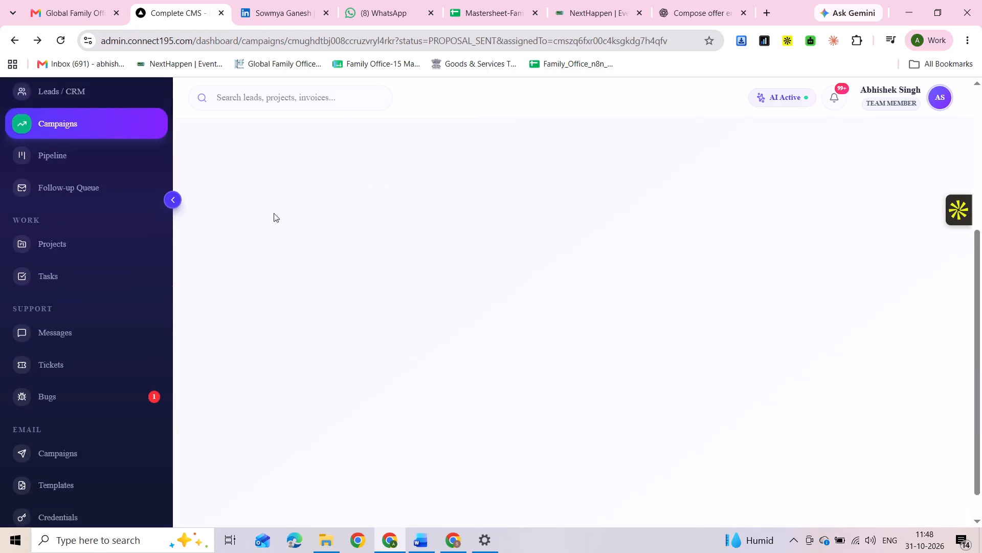
# Reopen Krishna's lead record and change its pipeline stage to Contact Attempted.
pyautogui.click(251, 205)
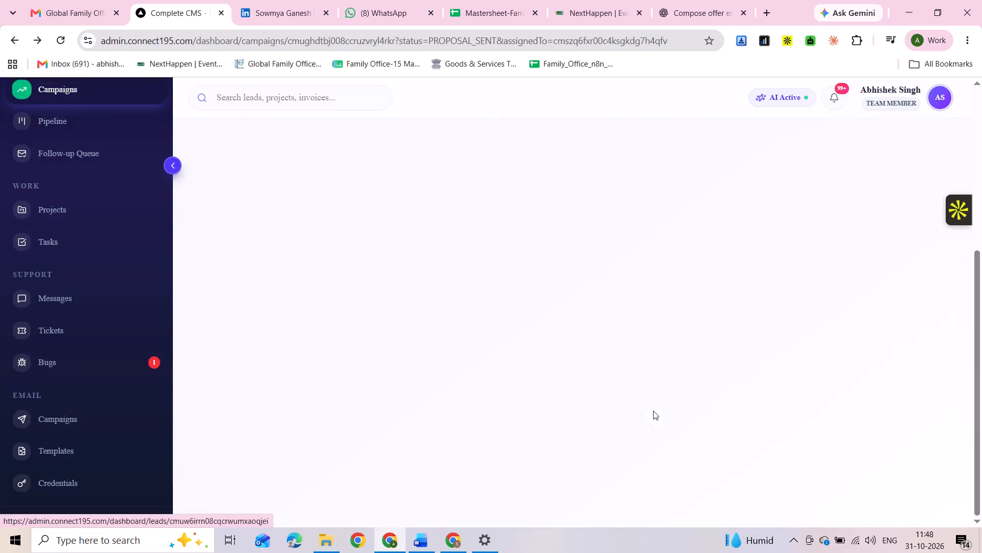
pyautogui.scroll(-4, 773, 394)
pyautogui.scroll(1, 767, 377)
pyautogui.scroll(-5, 765, 379)
pyautogui.scroll(3, 762, 386)
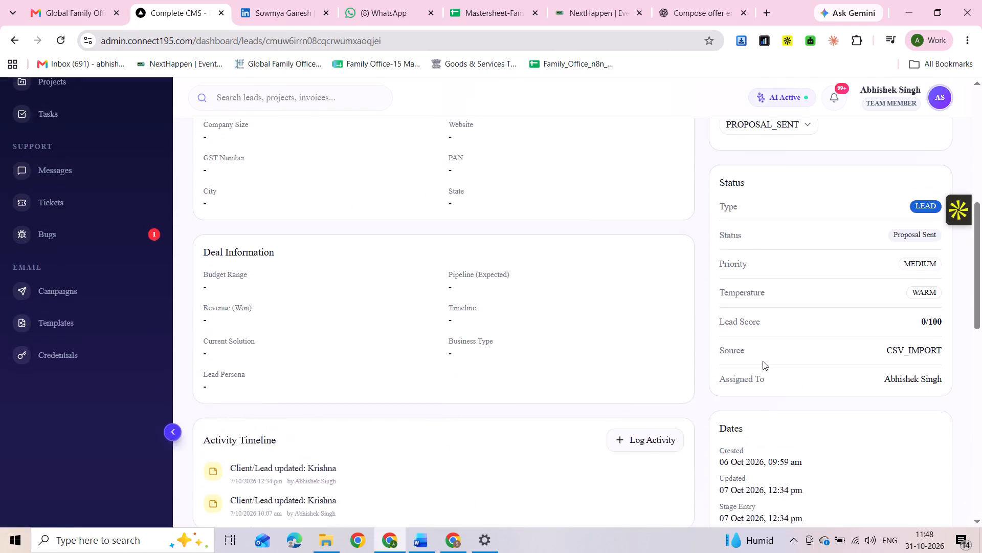
pyautogui.scroll(2, 763, 361)
pyautogui.click(752, 313)
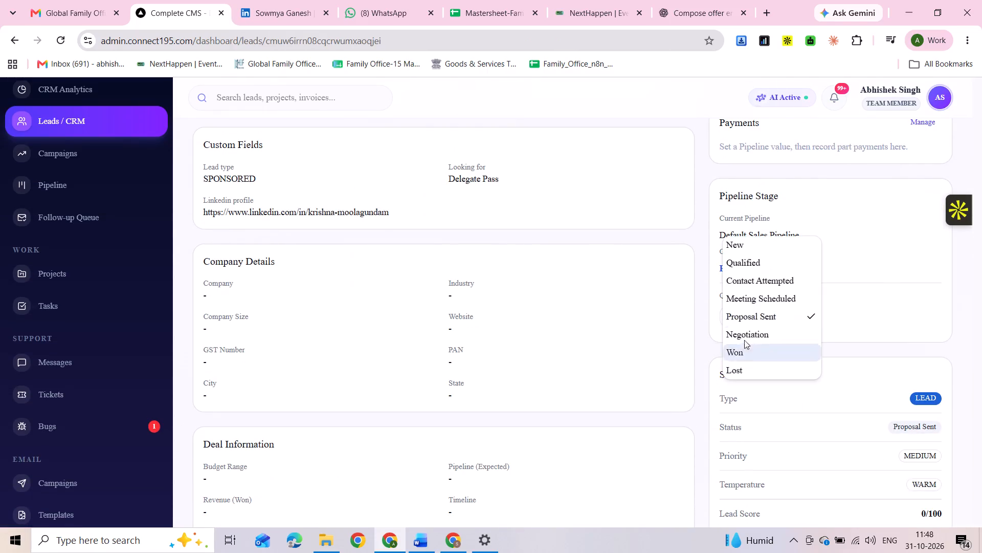
pyautogui.click(747, 284)
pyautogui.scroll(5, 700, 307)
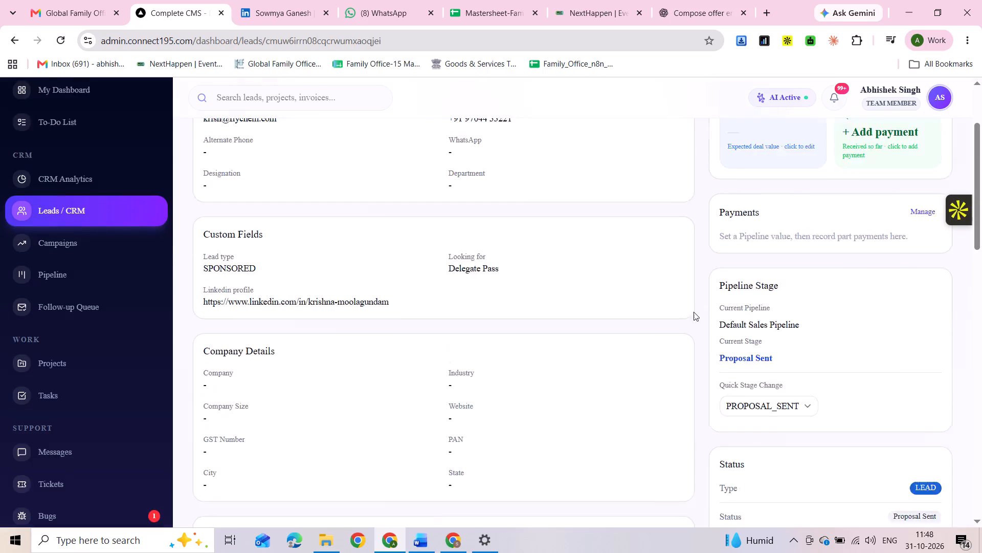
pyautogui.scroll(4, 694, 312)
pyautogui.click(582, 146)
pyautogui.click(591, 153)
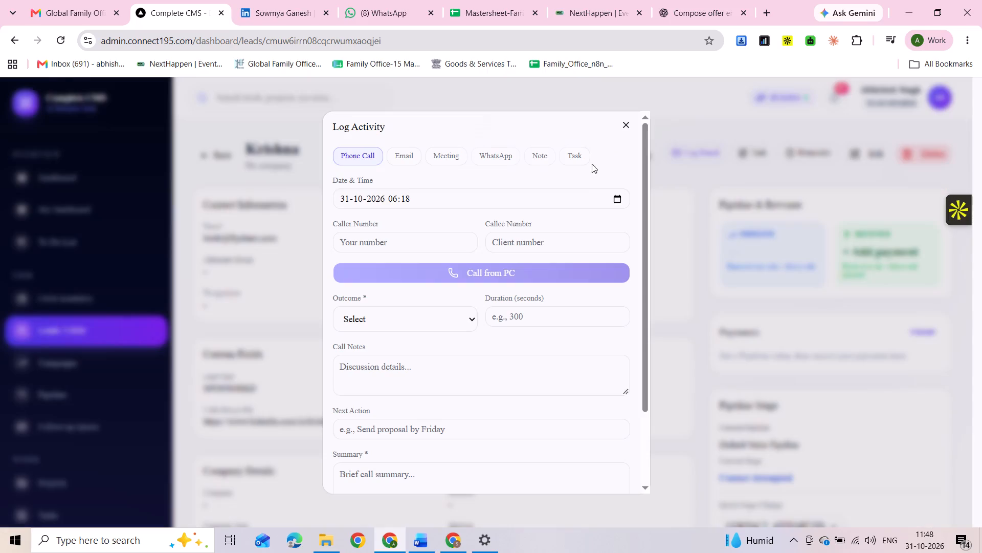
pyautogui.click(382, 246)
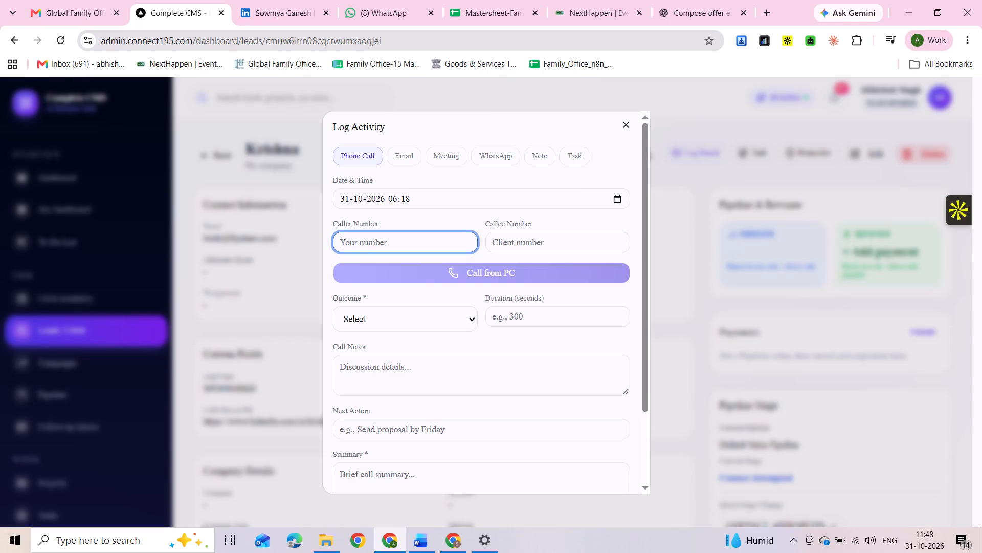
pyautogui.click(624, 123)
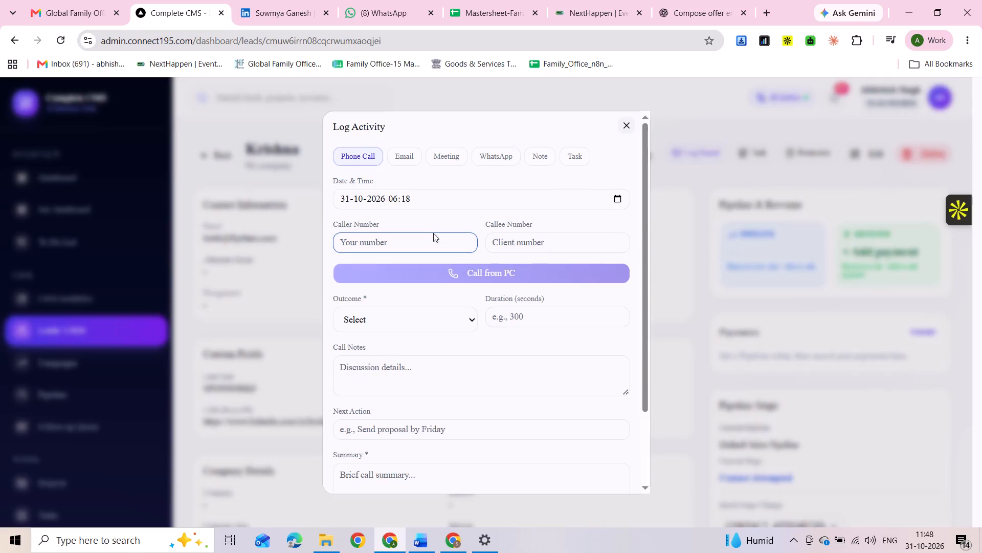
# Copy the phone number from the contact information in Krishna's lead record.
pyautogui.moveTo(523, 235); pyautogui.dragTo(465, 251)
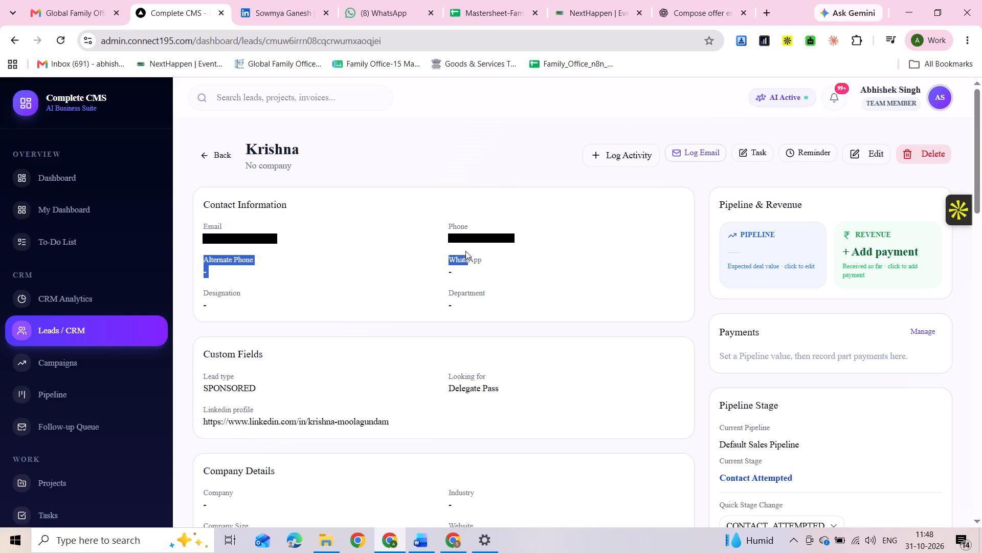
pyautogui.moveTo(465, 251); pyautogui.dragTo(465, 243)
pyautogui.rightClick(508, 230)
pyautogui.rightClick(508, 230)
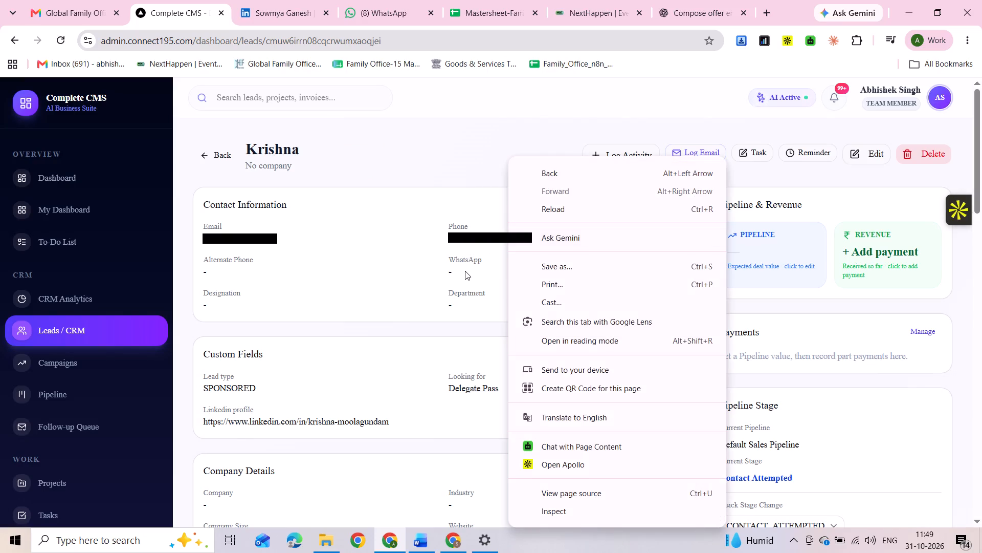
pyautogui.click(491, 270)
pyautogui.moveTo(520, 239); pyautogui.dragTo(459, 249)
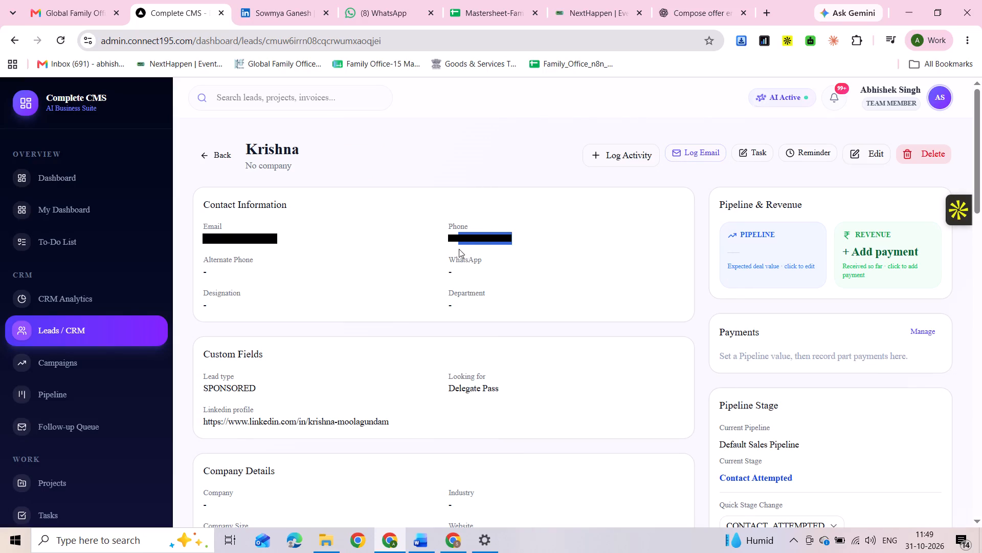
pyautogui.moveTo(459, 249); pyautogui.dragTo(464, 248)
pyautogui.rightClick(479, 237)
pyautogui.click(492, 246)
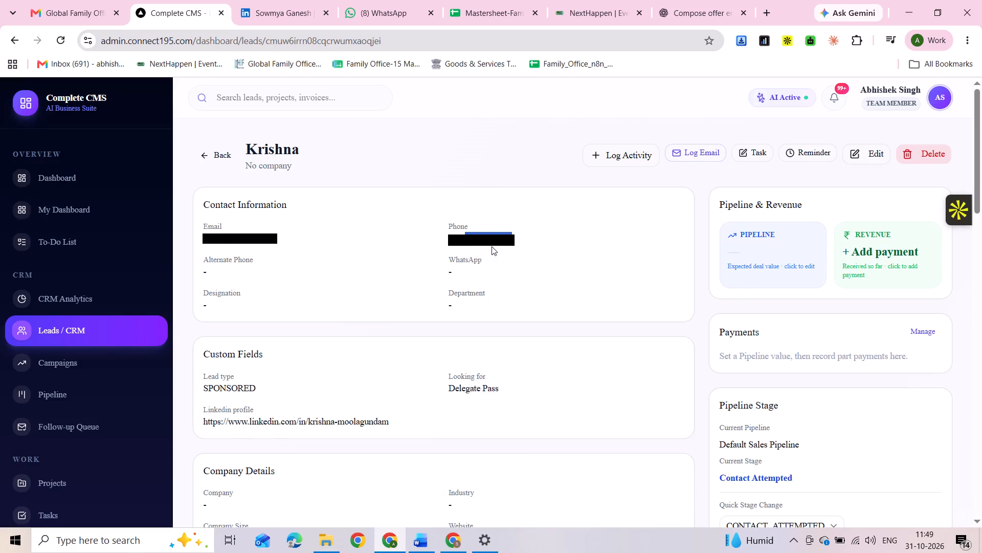
# Log a phone call activity on Krishna's lead with outcome No Answer, leaving the callee number empty.
pyautogui.click(597, 158)
pyautogui.click(497, 245)
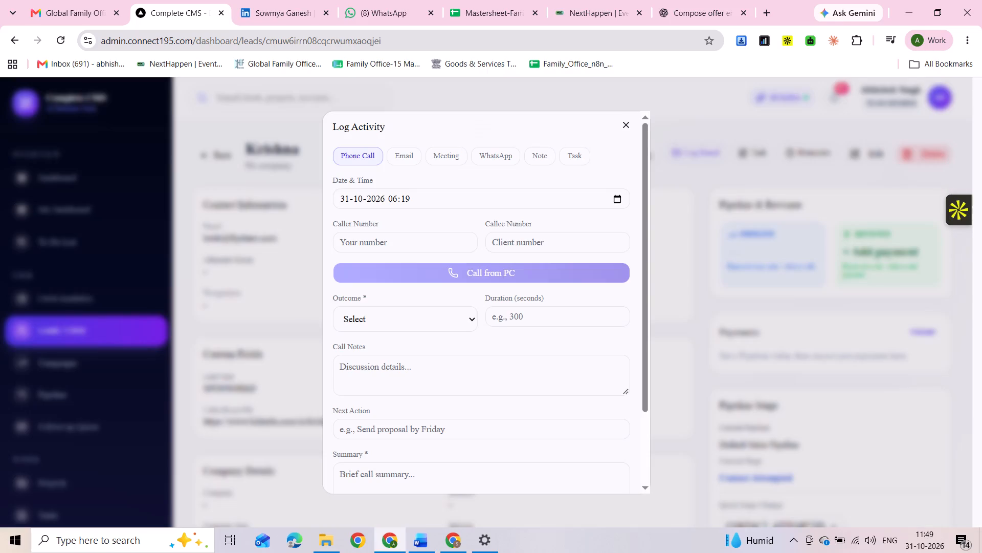
pyautogui.hotkey('ctrl', 'v')
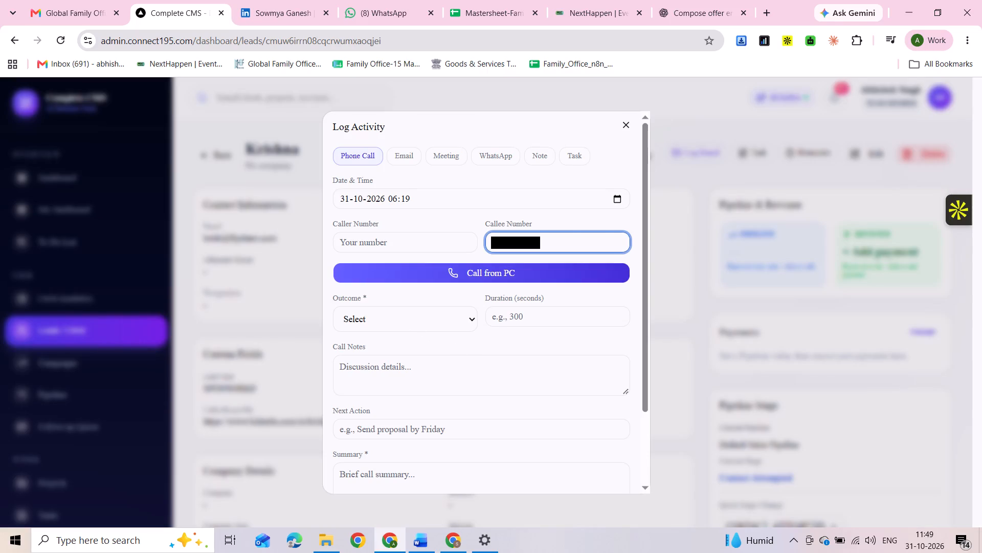
pyautogui.moveTo(551, 245); pyautogui.dragTo(448, 265)
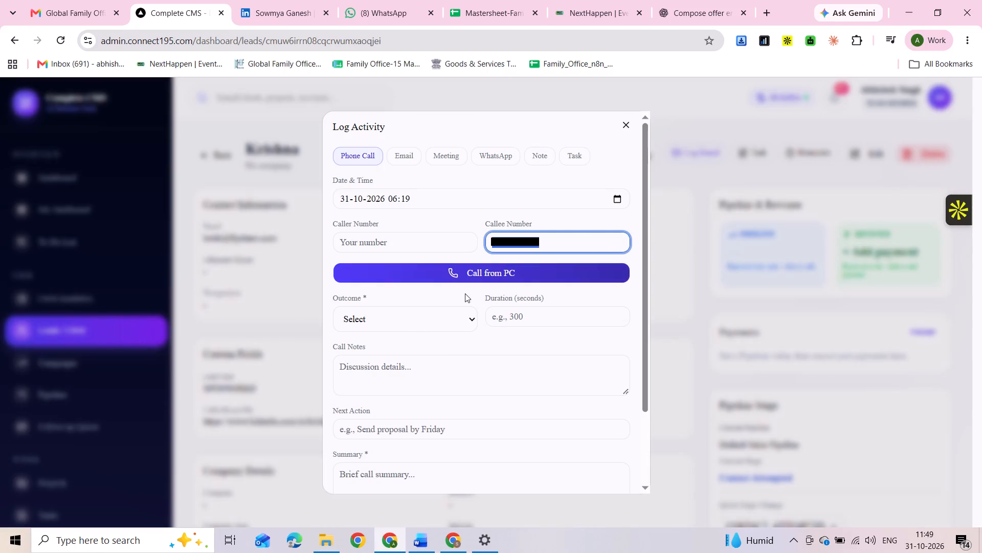
pyautogui.press('BackSpace')
pyautogui.click(434, 311)
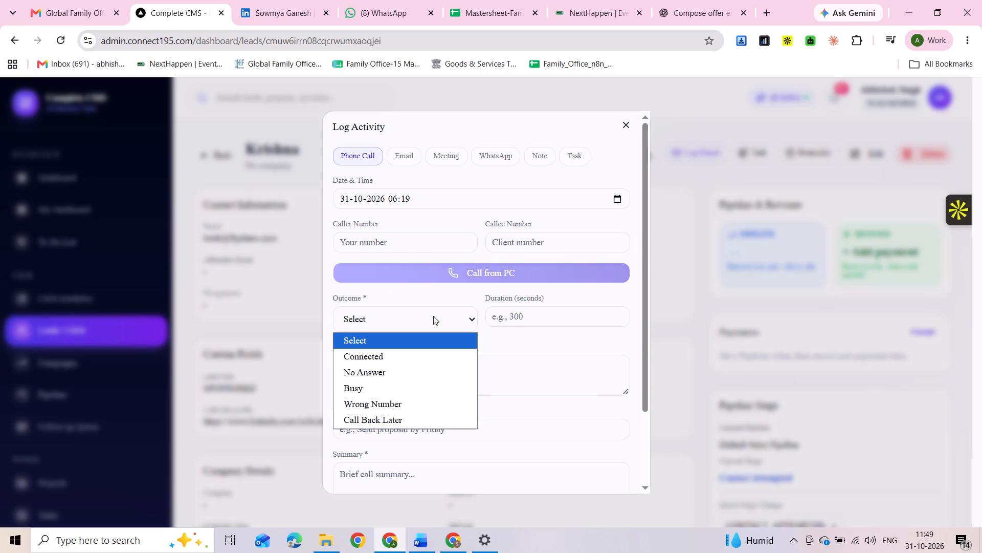
pyautogui.click(376, 374)
pyautogui.click(523, 320)
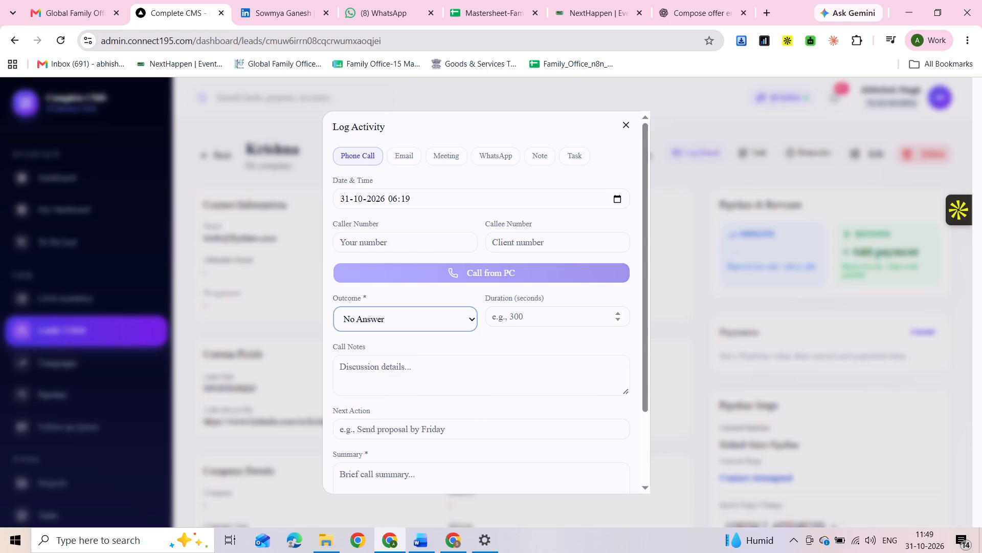
pyautogui.click(434, 381)
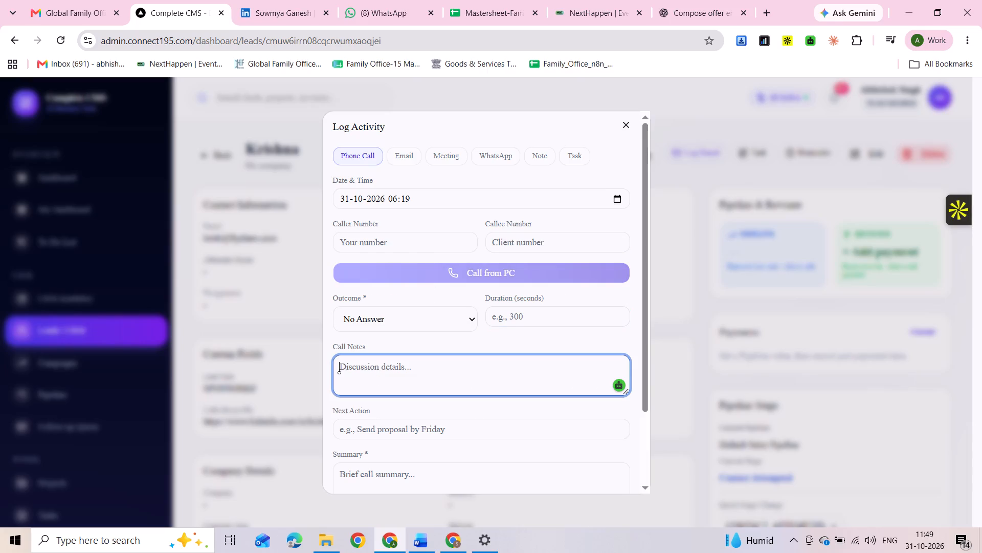
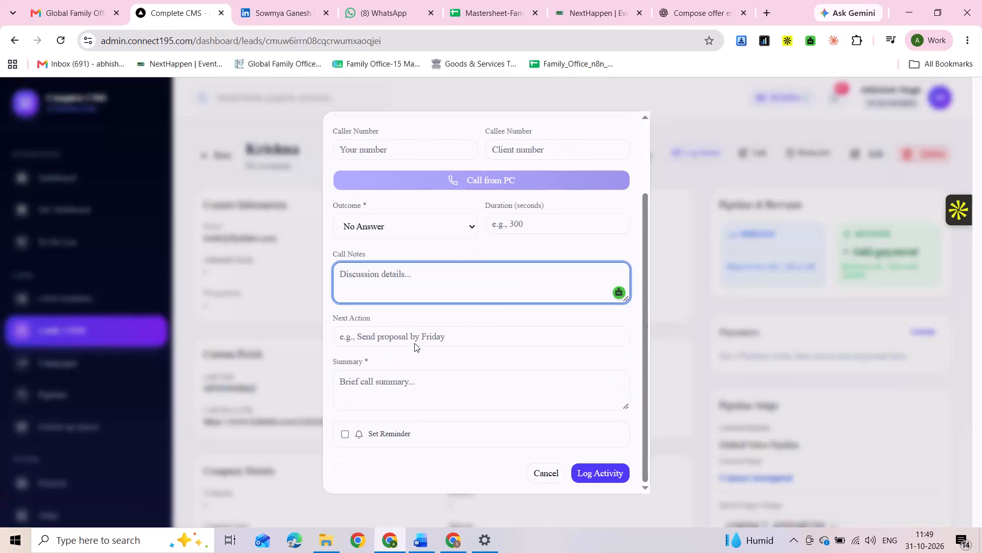
# Add a Follow Up reminder to Krishna's call activity for 02-11-2026 at 11:49, alerting at the time.
pyautogui.click(413, 345)
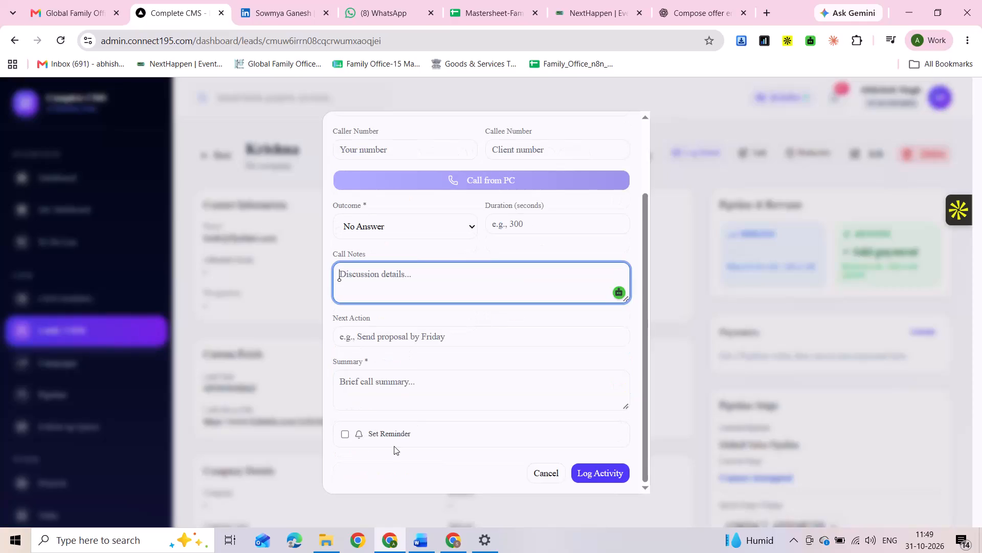
pyautogui.click(398, 436)
pyautogui.scroll(-2, 396, 459)
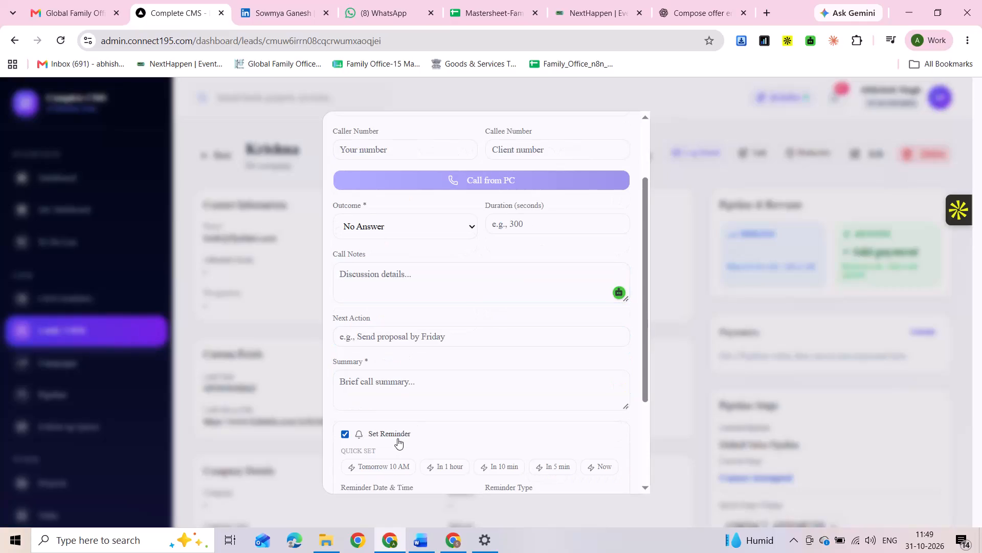
pyautogui.click(464, 379)
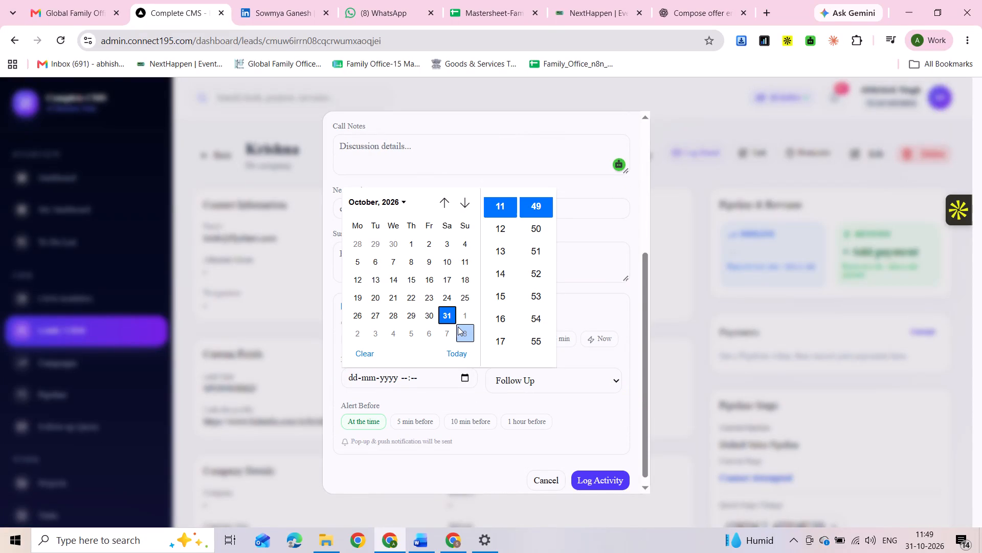
pyautogui.click(459, 206)
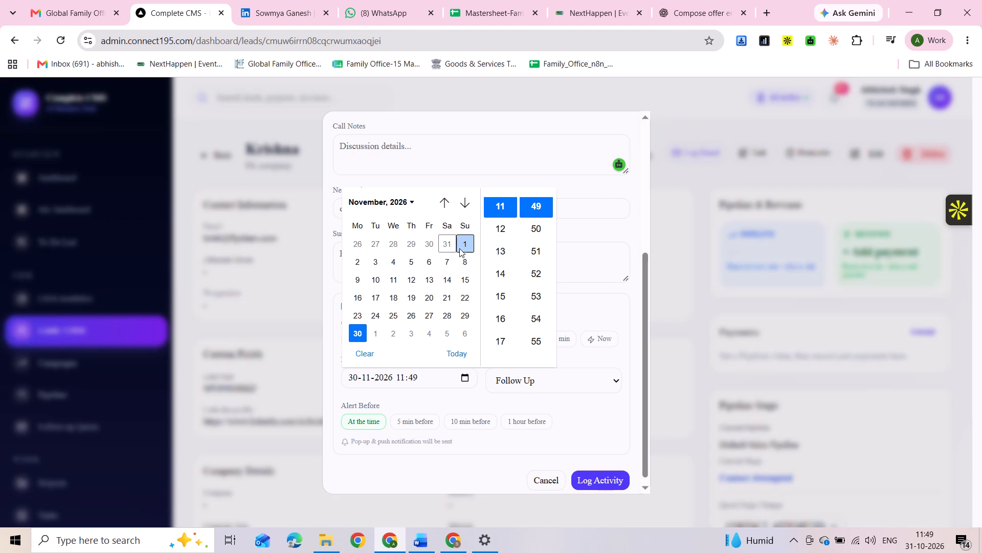
pyautogui.click(362, 265)
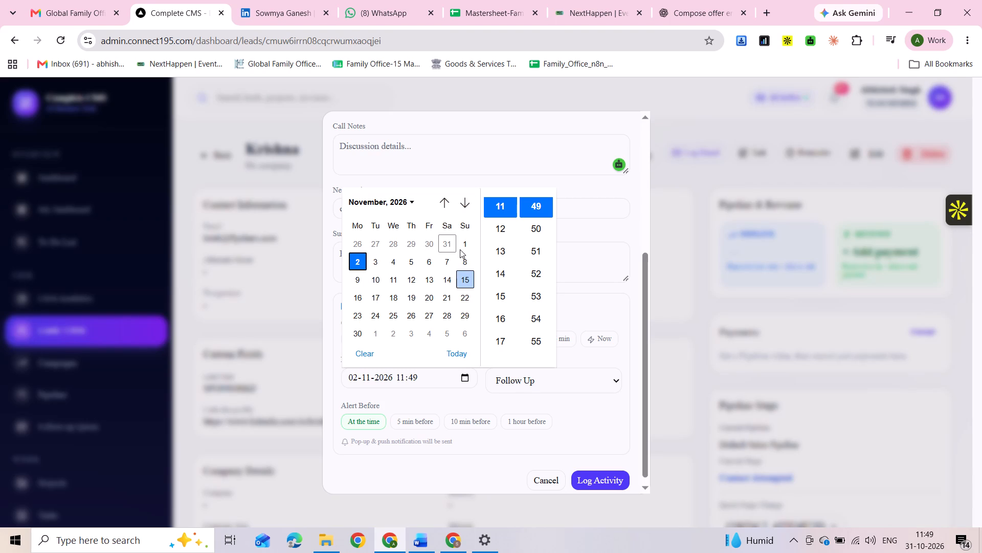
pyautogui.click(599, 294)
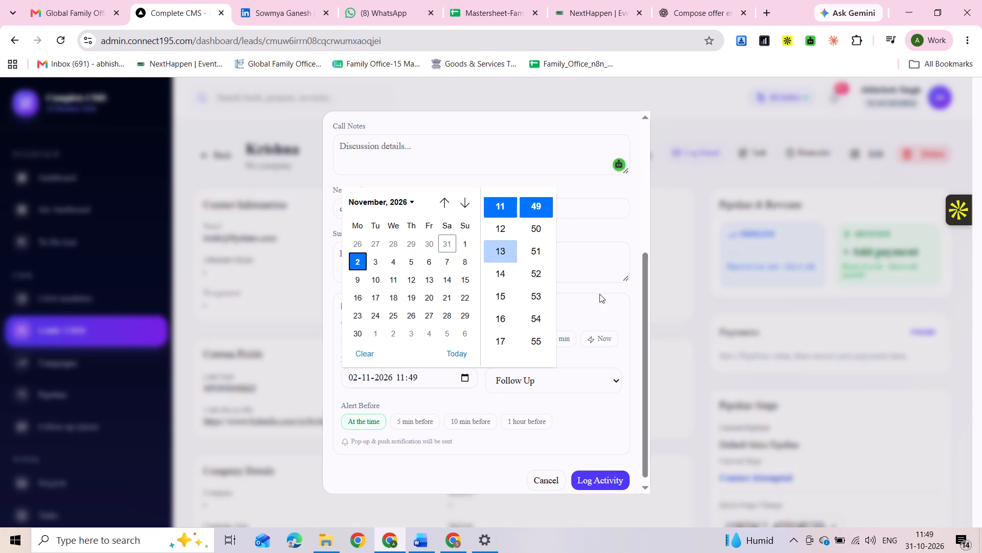
# Enter the call summary "Invitation sent", log the activity on Krishna's lead, and return to the filtered lead list.
pyautogui.click(597, 486)
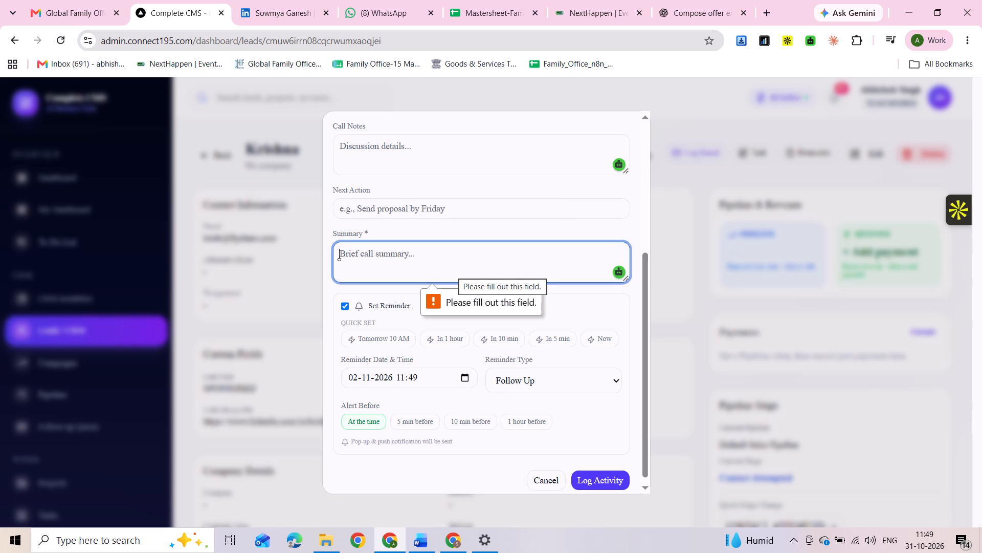
pyautogui.write('Invitation sent')
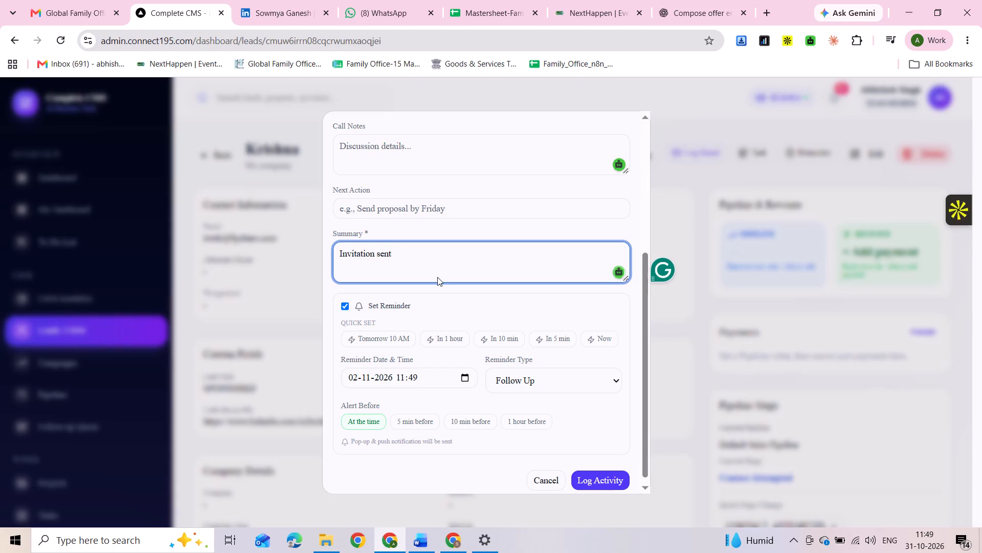
pyautogui.click(600, 481)
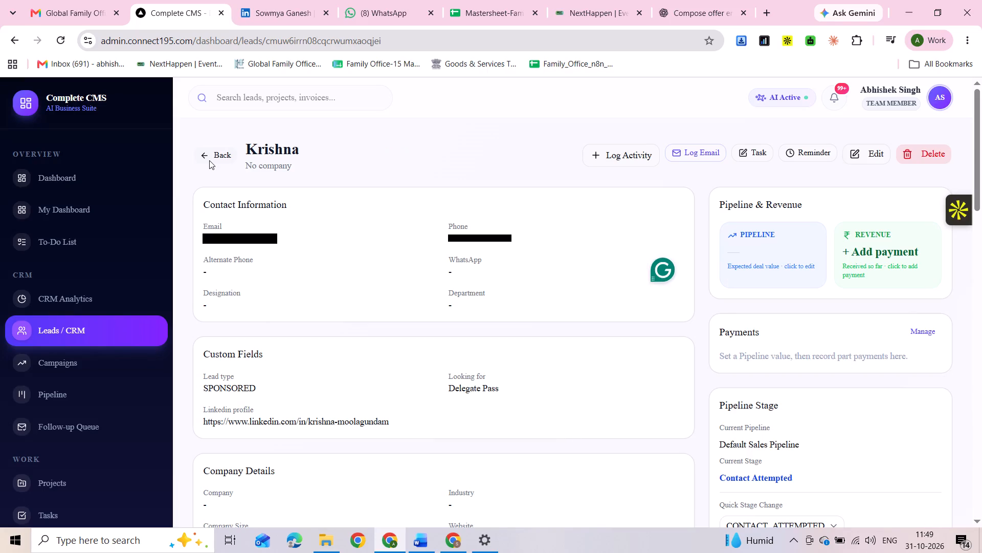
pyautogui.click(209, 160)
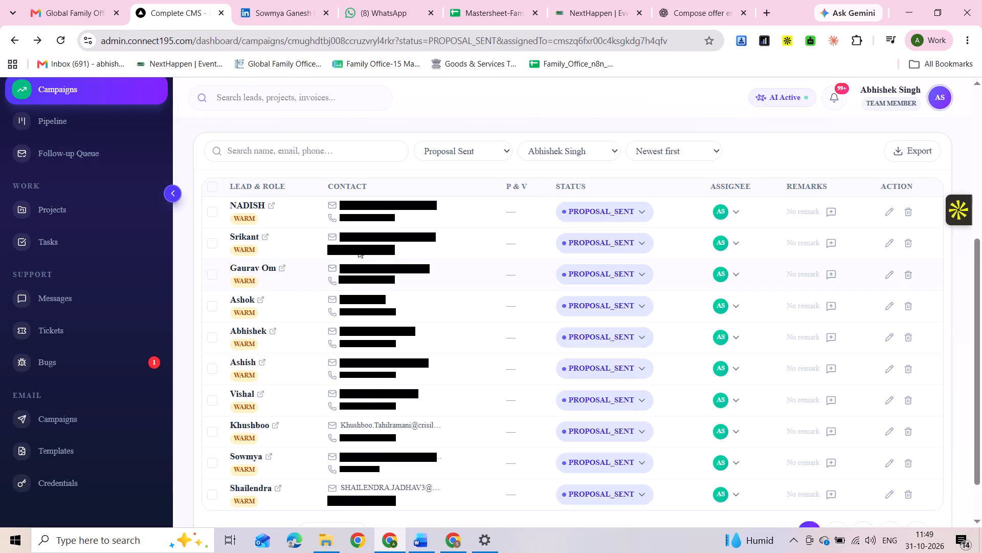
# Review the details and activity timeline of Nadish's lead record, and return to the filtered lead list.
pyautogui.click(252, 205)
pyautogui.scroll(-4, 364, 315)
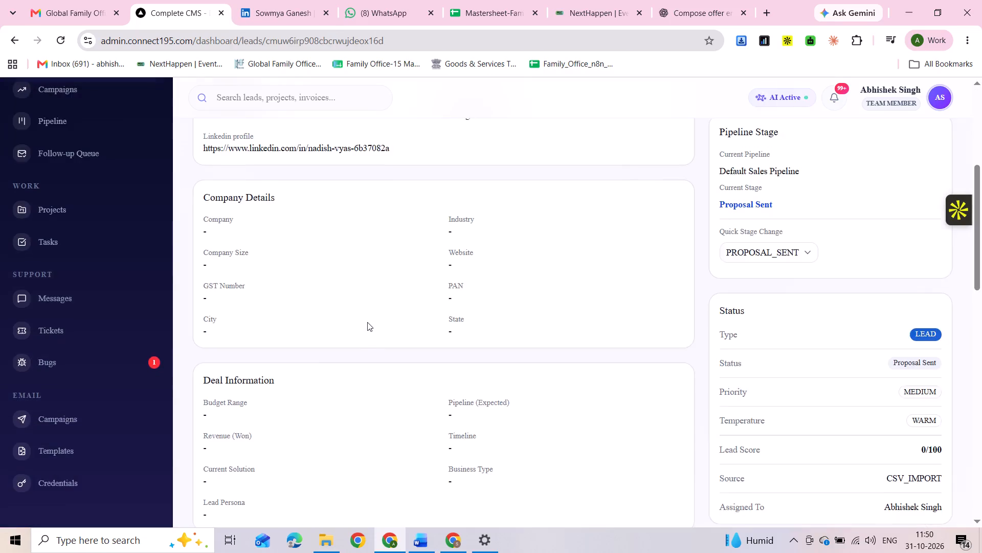
pyautogui.scroll(-6, 367, 322)
pyautogui.scroll(6, 370, 330)
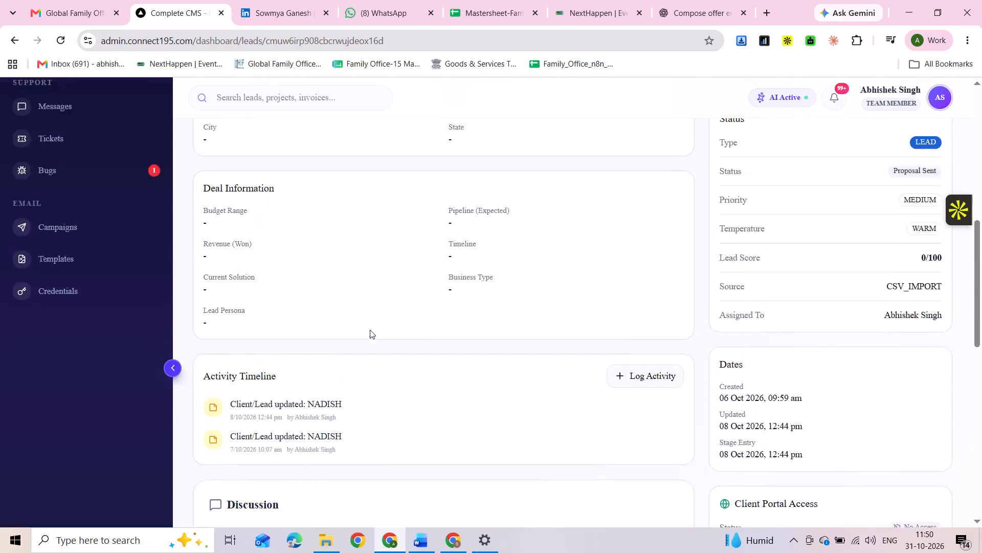
pyautogui.scroll(5, 370, 330)
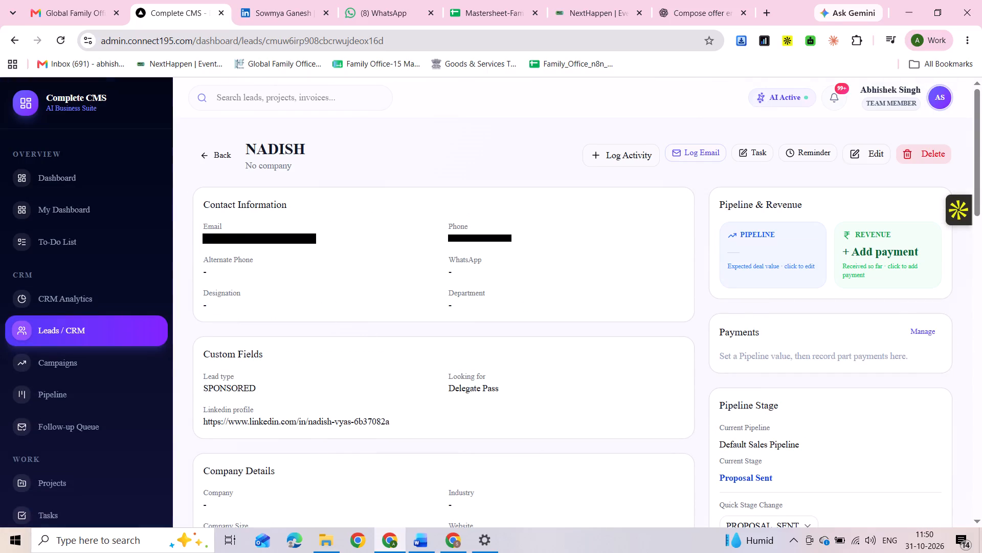
pyautogui.click(218, 158)
# Open Srikant's lead record and review its details and activity timeline.
pyautogui.click(238, 240)
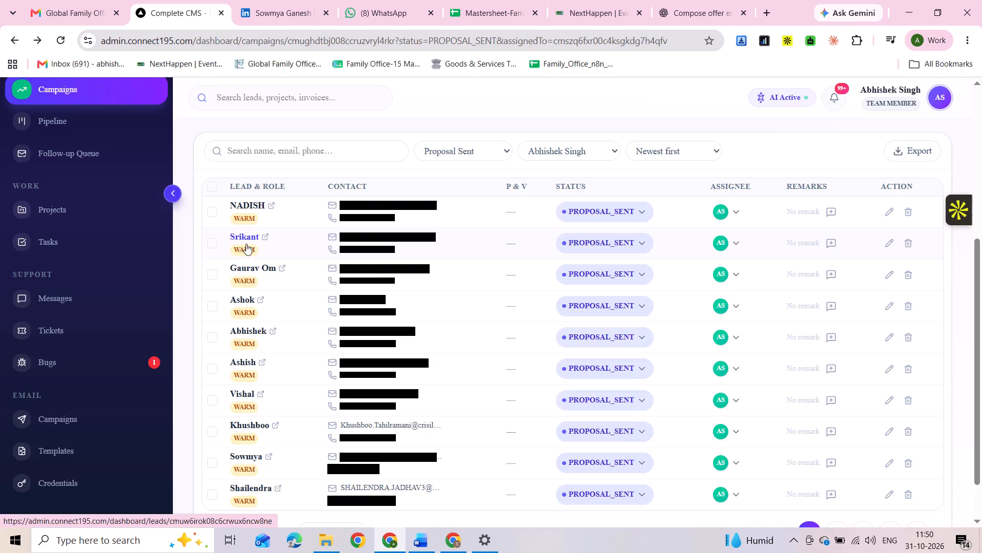
pyautogui.scroll(-8, 410, 351)
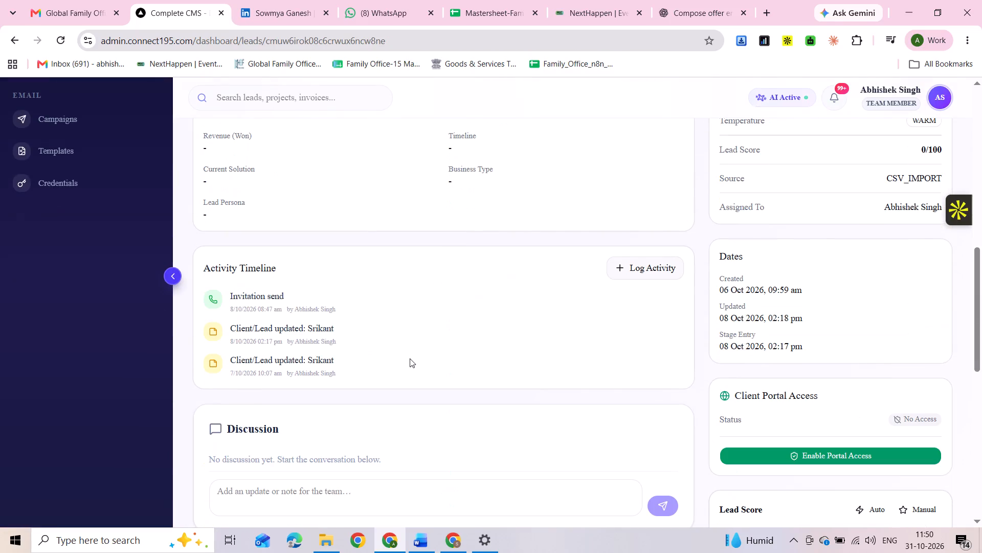
pyautogui.scroll(10, 410, 358)
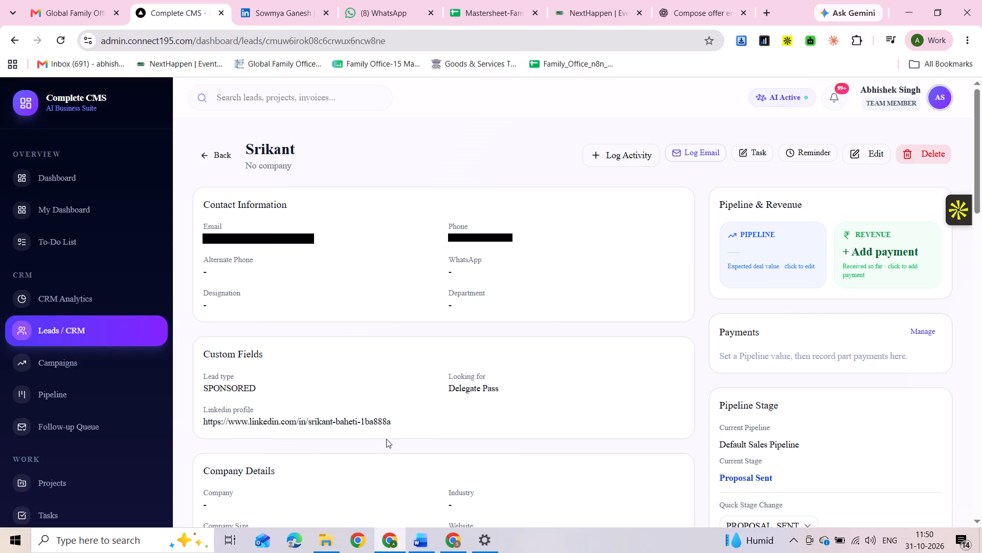
# Examine the activity timeline and discussion section of Srikant's lead record.
pyautogui.scroll(-9, 383, 447)
pyautogui.scroll(1, 383, 447)
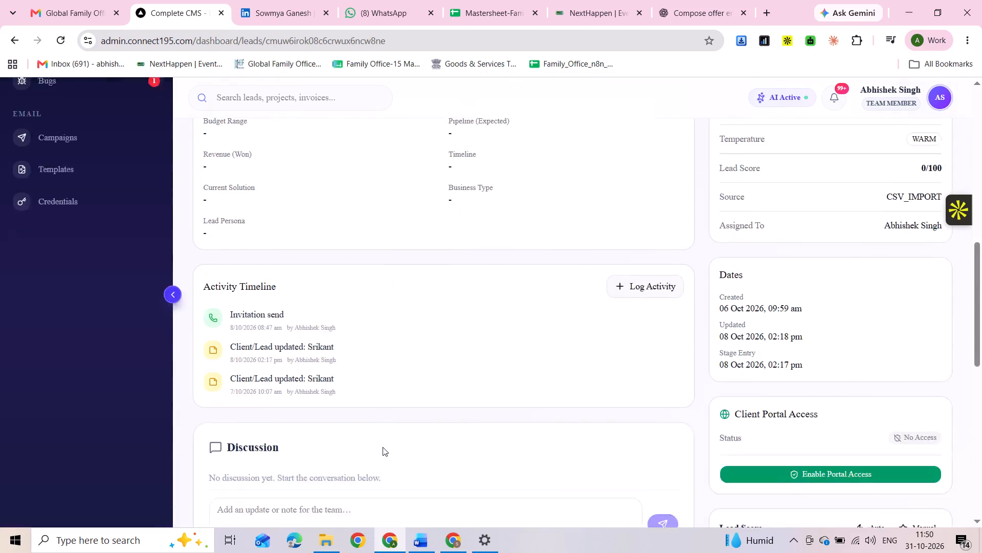
pyautogui.scroll(-2, 383, 447)
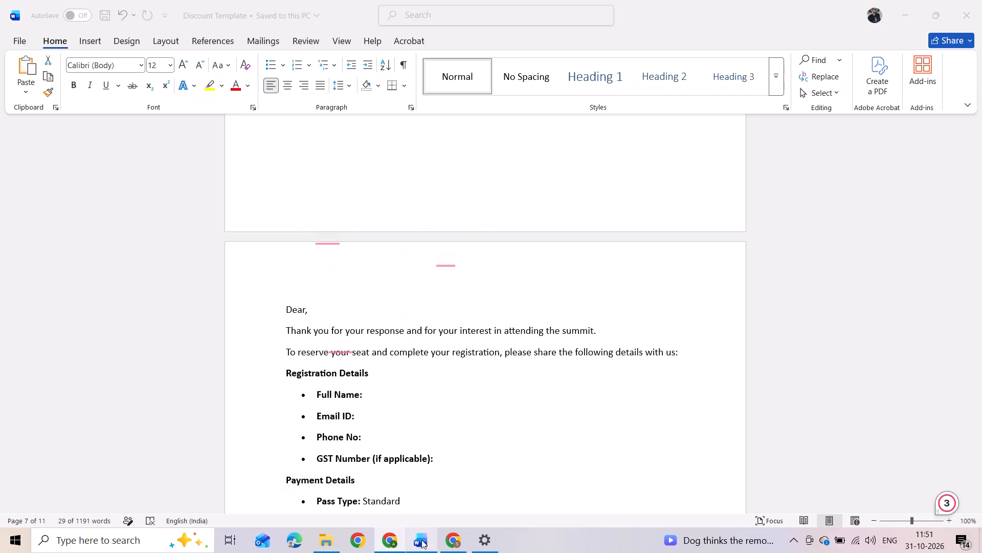
pyautogui.click(488, 416)
pyautogui.scroll(5, 490, 415)
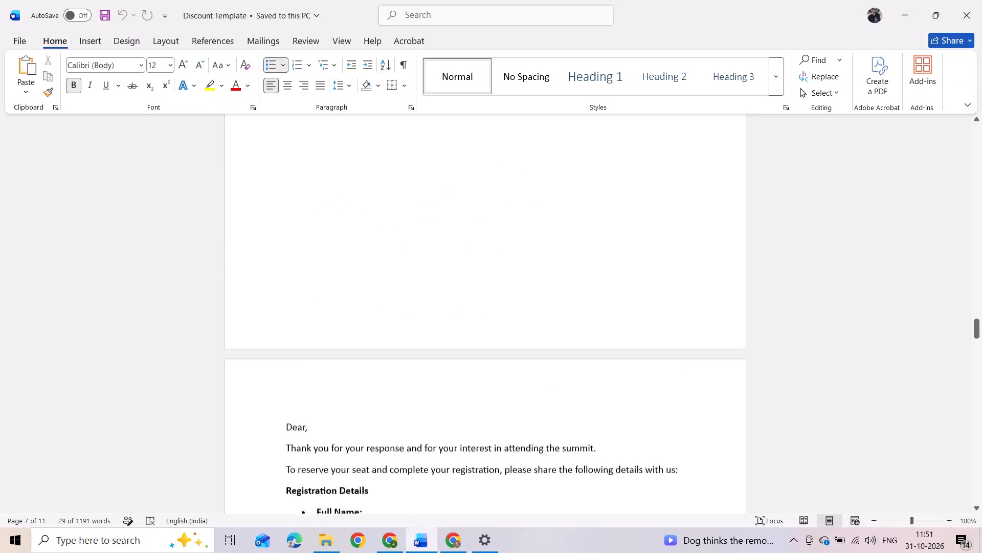
pyautogui.scroll(17, 486, 411)
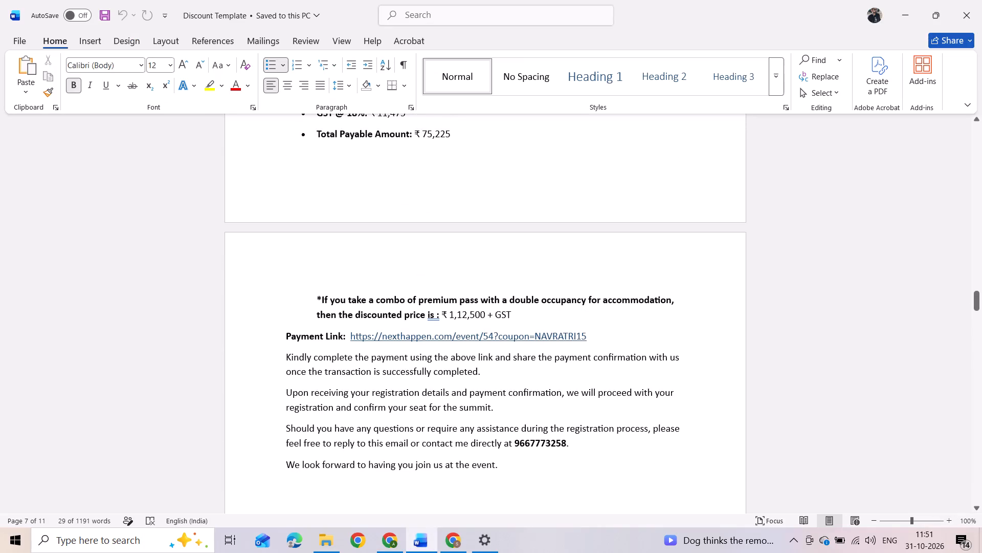
pyautogui.scroll(15, 470, 392)
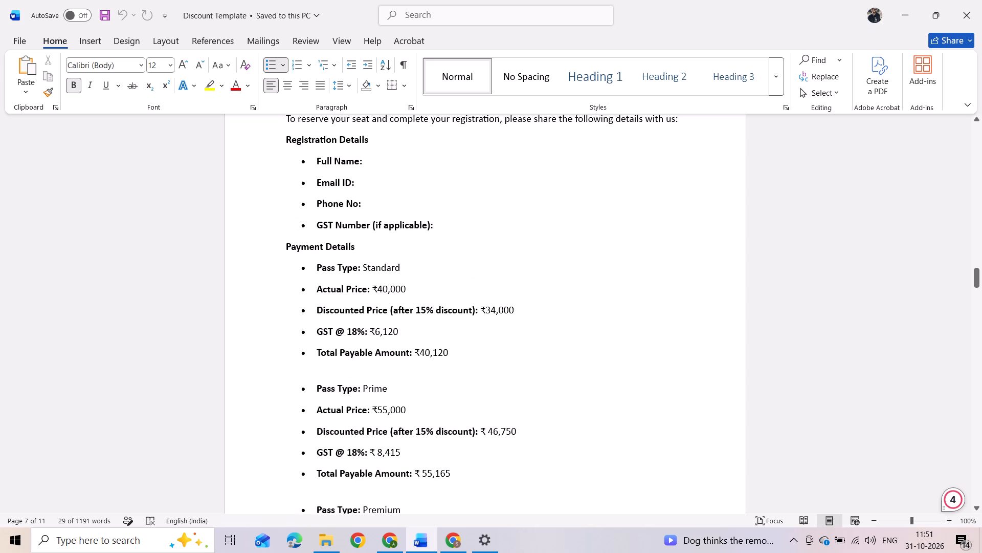
pyautogui.scroll(20, 472, 377)
pyautogui.scroll(2, 472, 377)
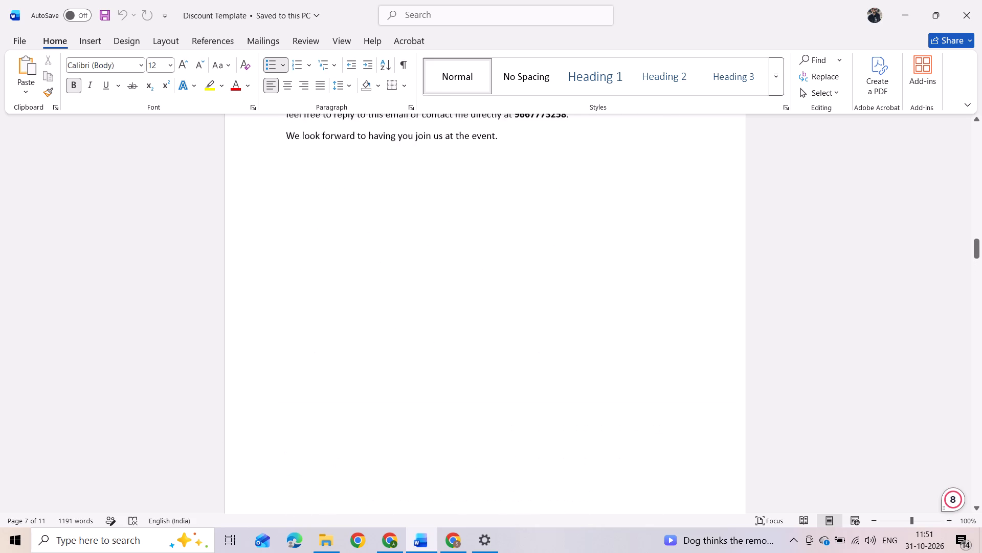
pyautogui.scroll(13, 472, 375)
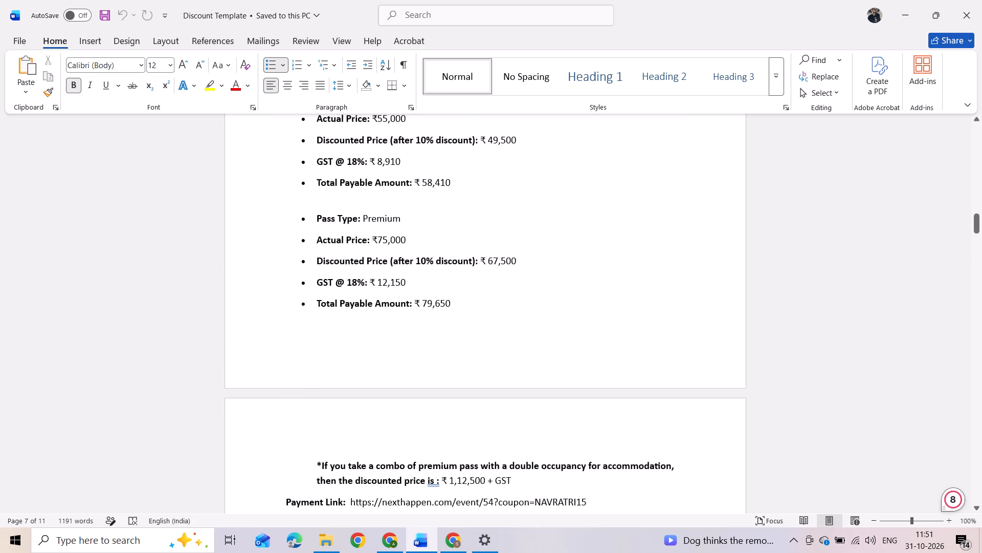
pyautogui.scroll(-3, 473, 373)
pyautogui.scroll(2, 588, 392)
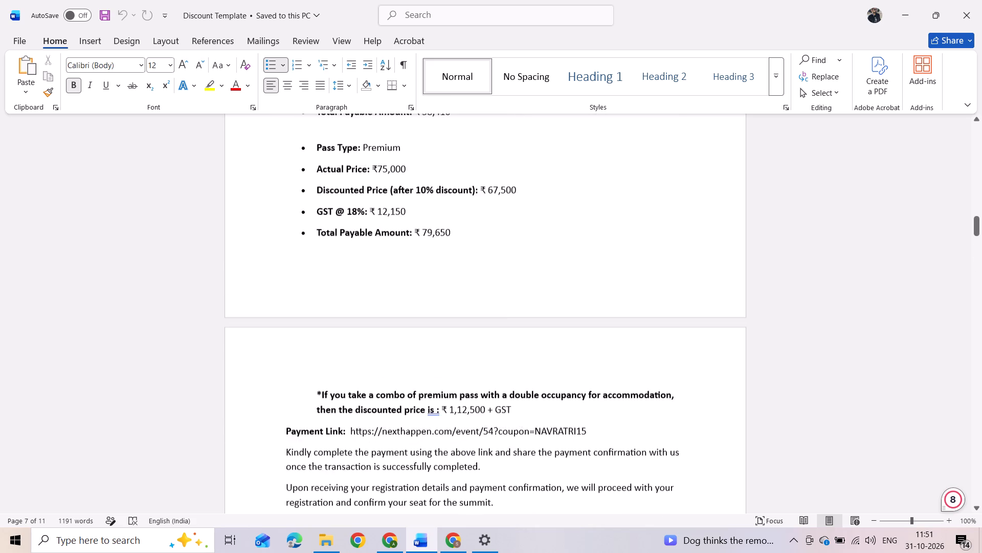
pyautogui.scroll(2, 587, 392)
pyautogui.scroll(-4, 587, 392)
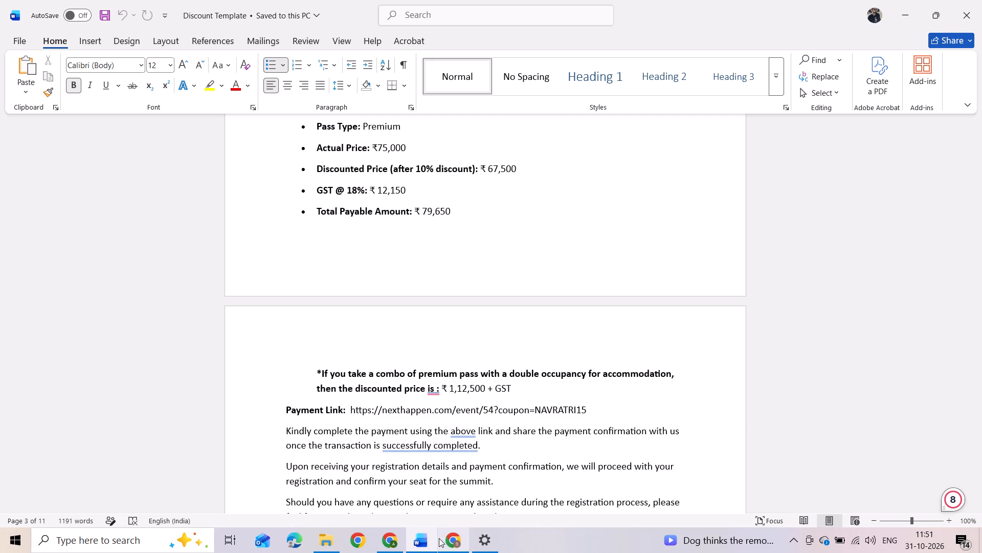
# Switch to the NextHappen coupon page and examine the coupons listed for the Global Family Office Summit 2026 - Mumbai.
pyautogui.click(453, 543)
pyautogui.scroll(-3, 449, 418)
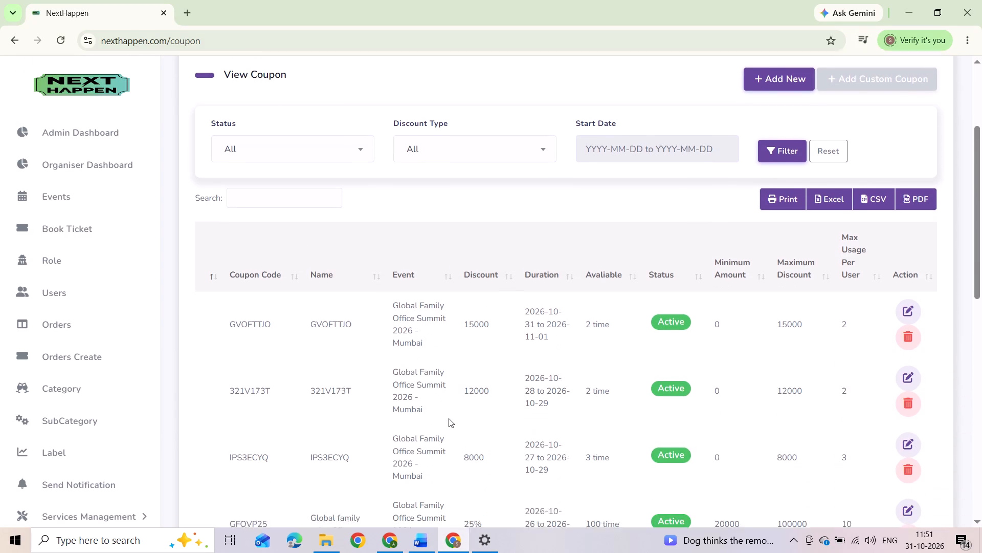
# Switch to the NextHappen coupon page and examine the Global Family Office Summit coupons' codes, discounts, durations and usage limits.
pyautogui.scroll(-1, 449, 418)
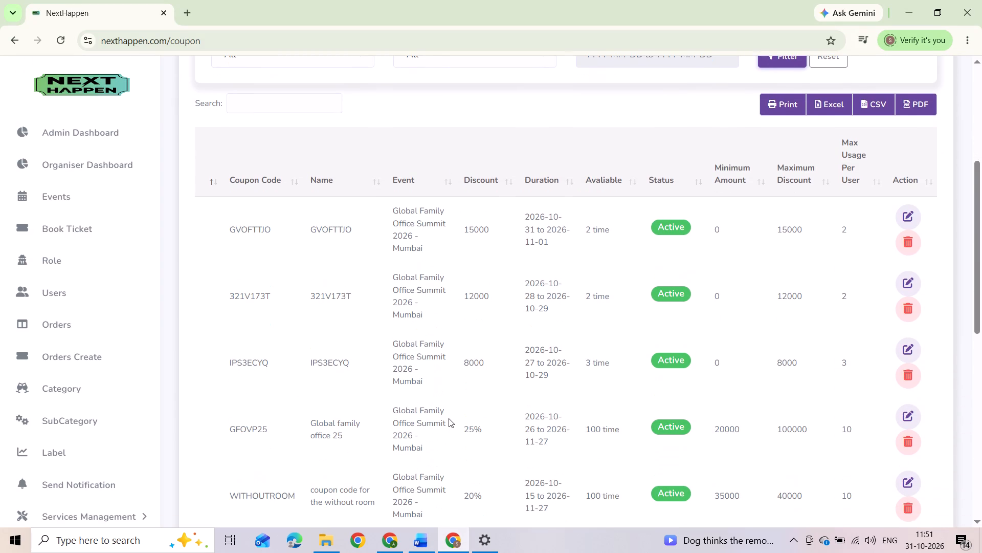
pyautogui.scroll(-1, 449, 418)
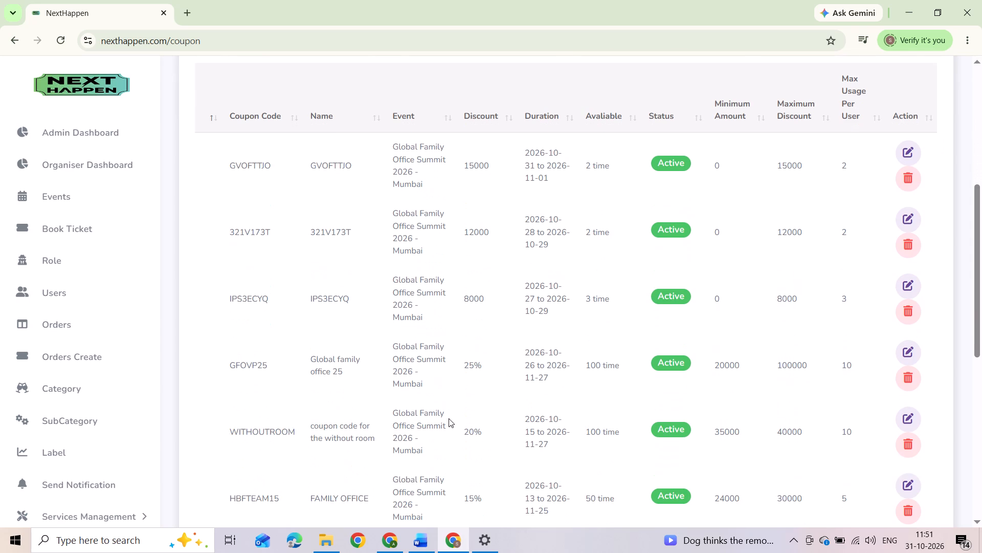
pyautogui.scroll(-1, 449, 418)
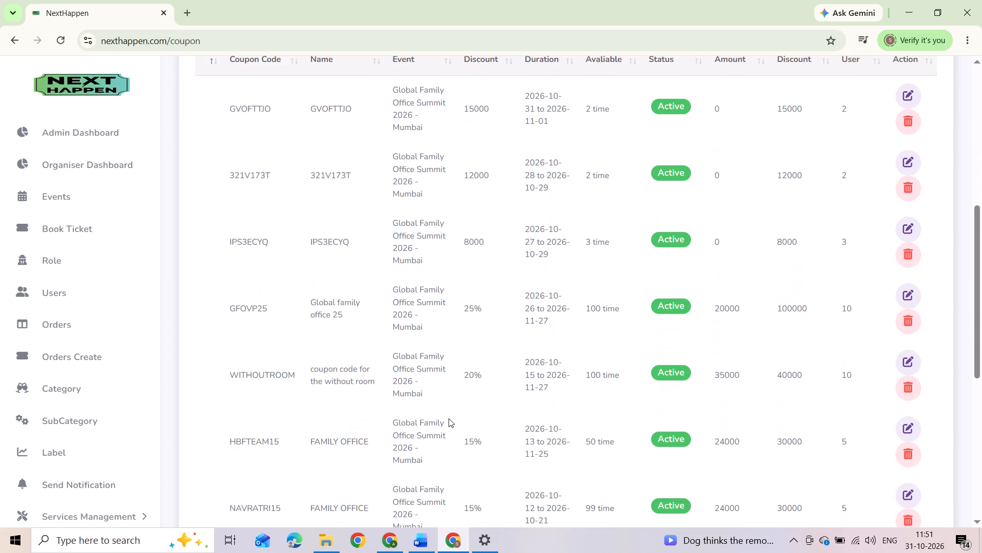
pyautogui.scroll(-1, 449, 418)
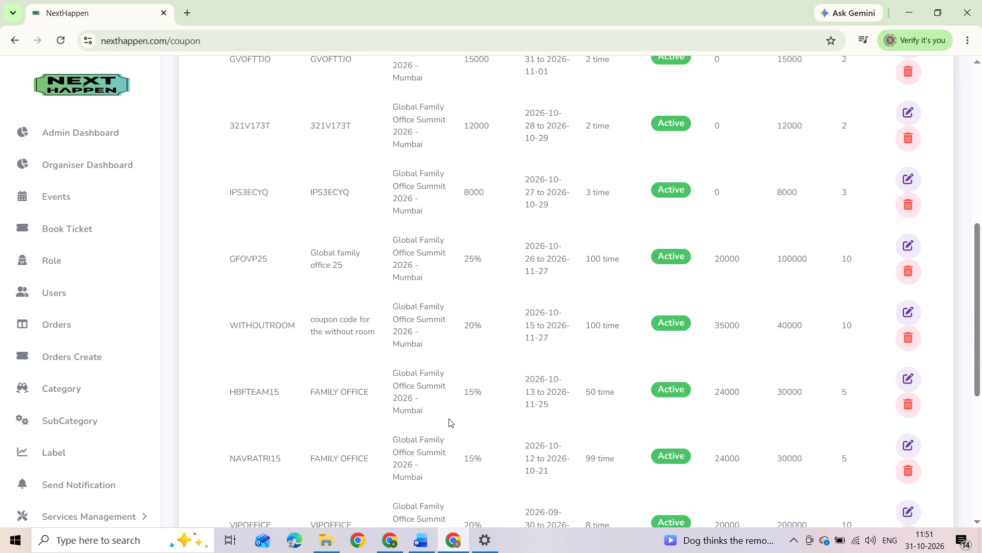
pyautogui.scroll(-1, 449, 418)
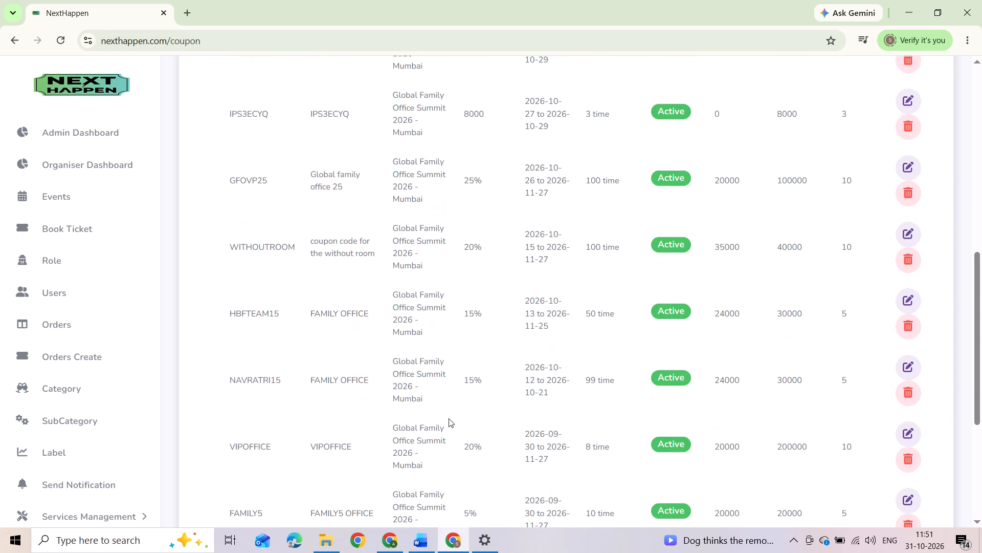
pyautogui.scroll(-1, 449, 418)
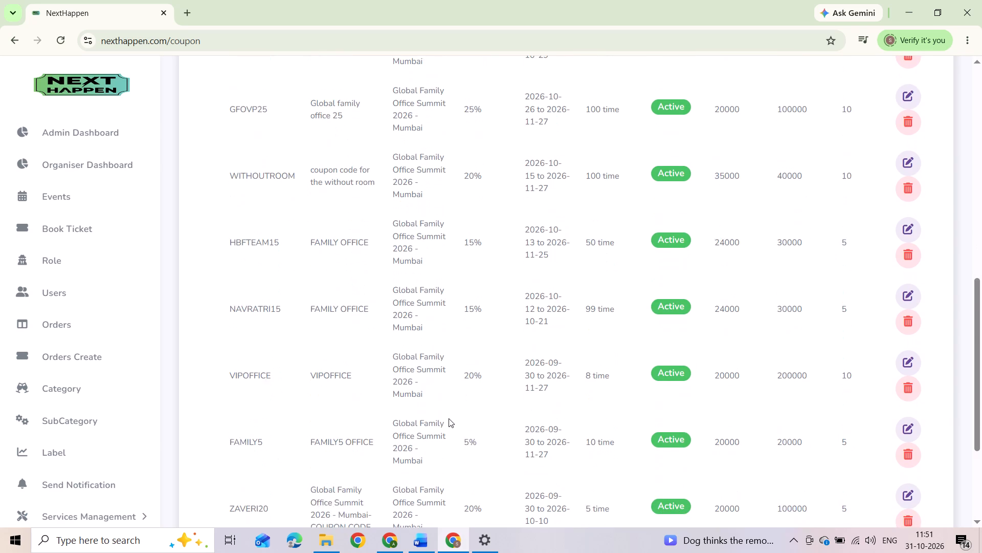
pyautogui.scroll(-2, 449, 418)
pyautogui.scroll(11, 449, 418)
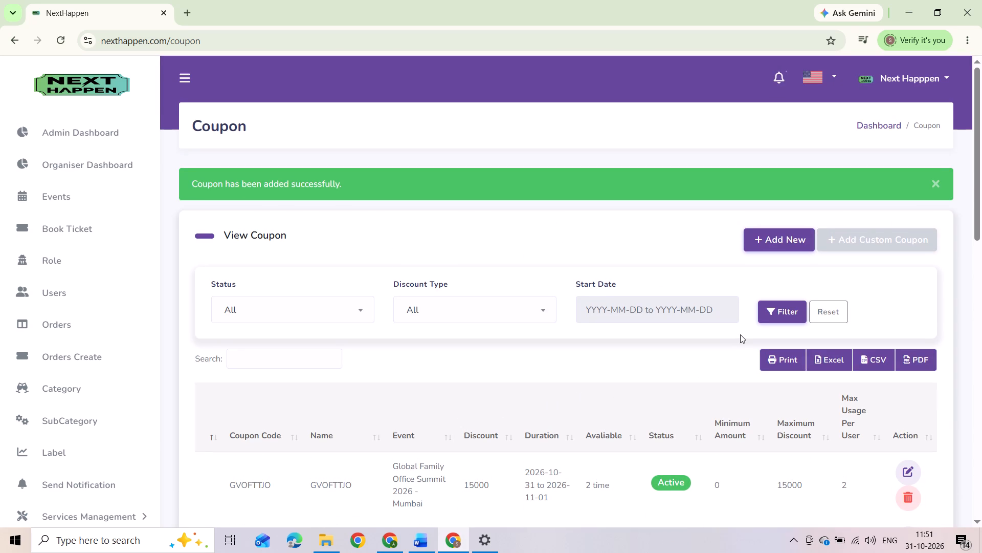
pyautogui.click(712, 341)
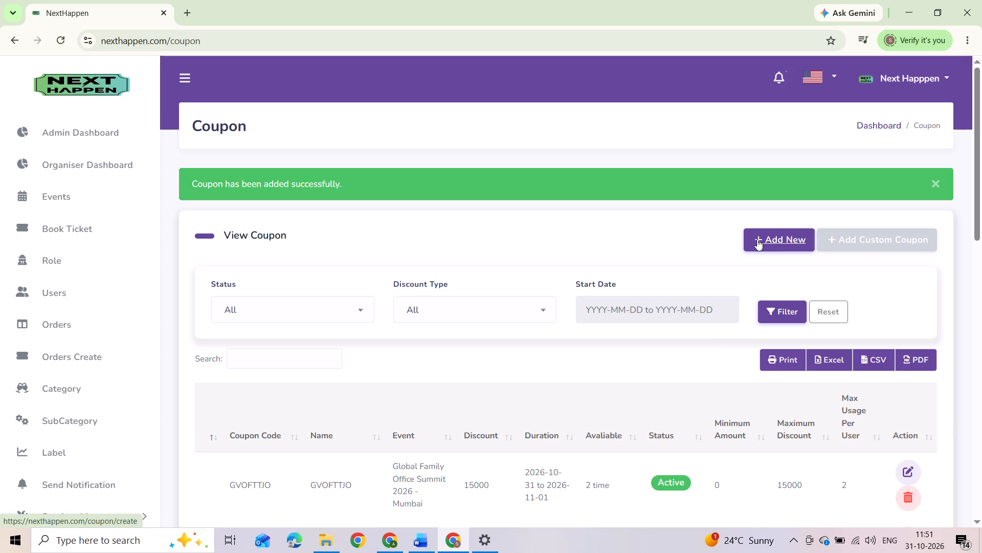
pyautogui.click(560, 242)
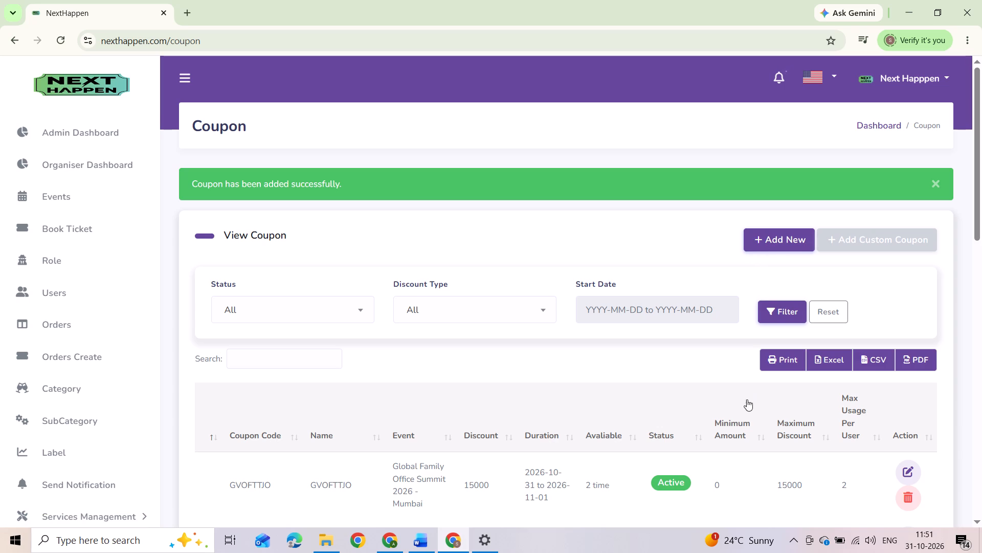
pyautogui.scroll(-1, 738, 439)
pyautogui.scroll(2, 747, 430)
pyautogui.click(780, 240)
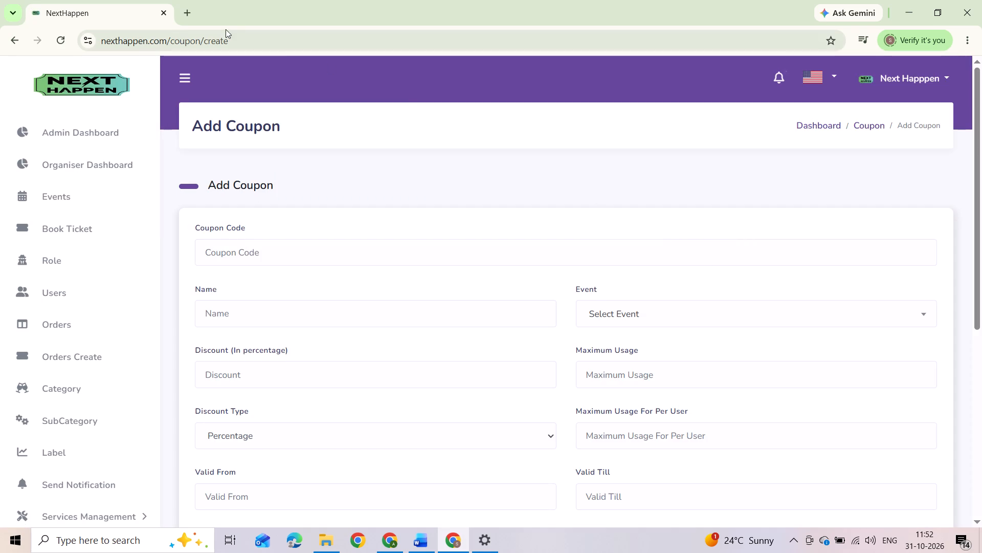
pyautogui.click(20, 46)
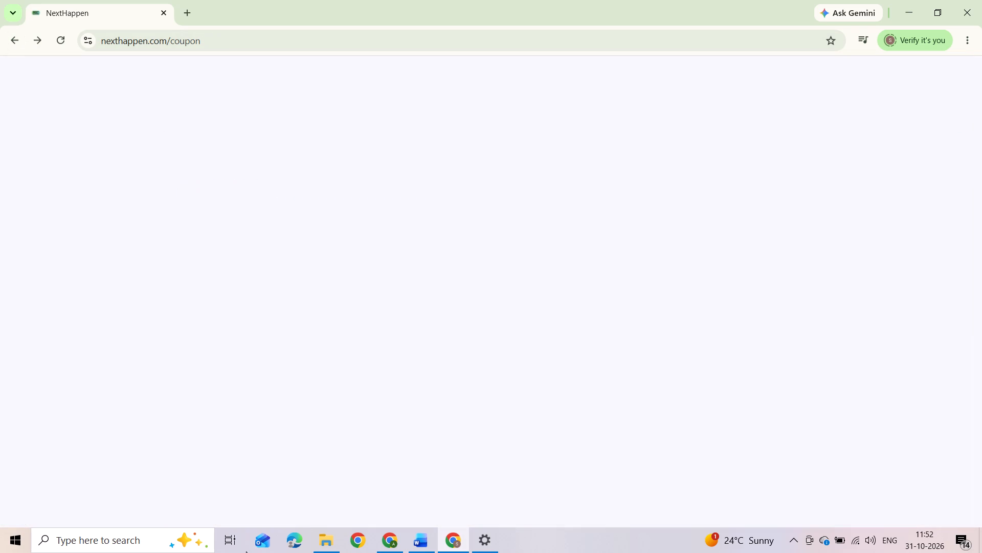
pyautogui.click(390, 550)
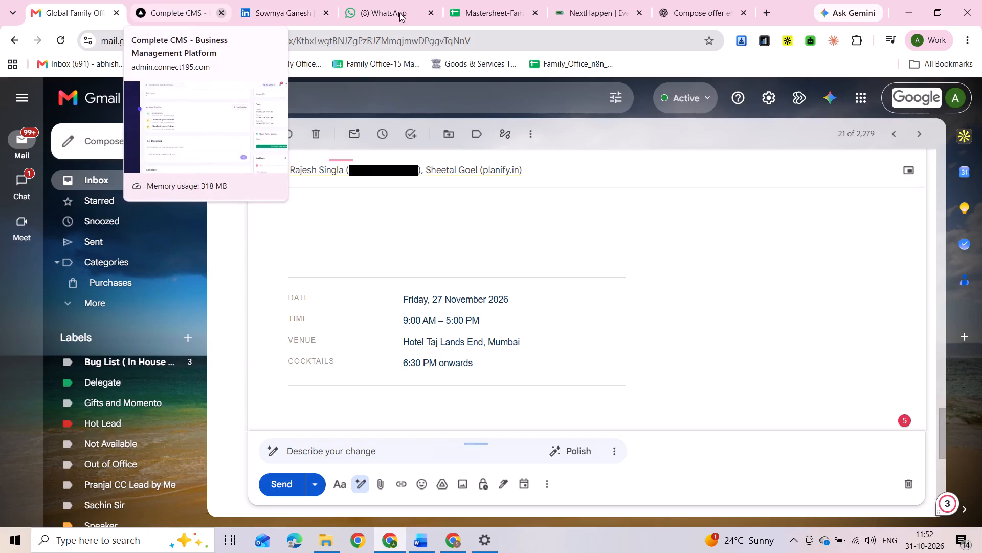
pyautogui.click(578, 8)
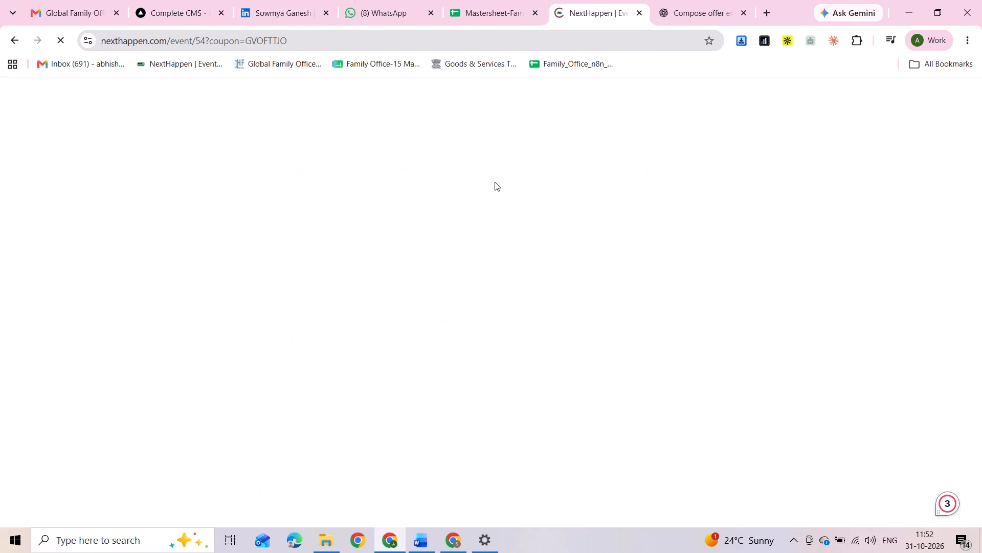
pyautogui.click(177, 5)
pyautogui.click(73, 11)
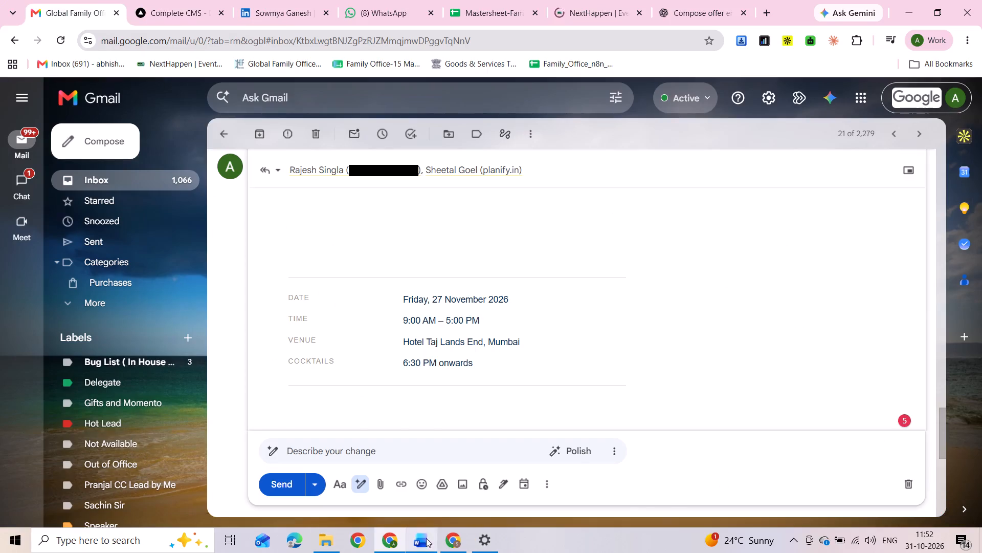
# Switch to the Discount Template document in Word and examine the registration email templates' pass prices, discounts, GST amounts and payment link.
pyautogui.doubleClick(422, 550)
pyautogui.scroll(3, 431, 387)
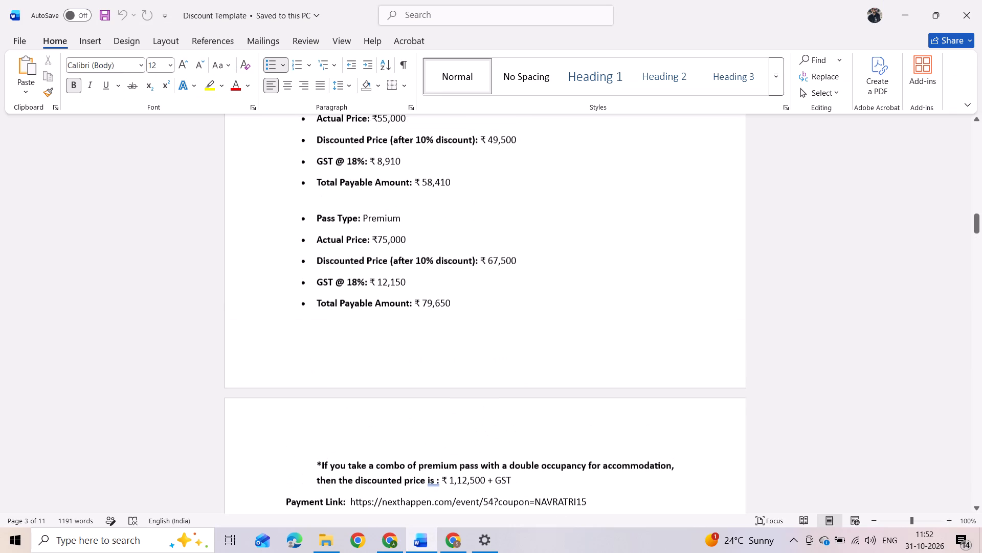
pyautogui.scroll(-14, 431, 387)
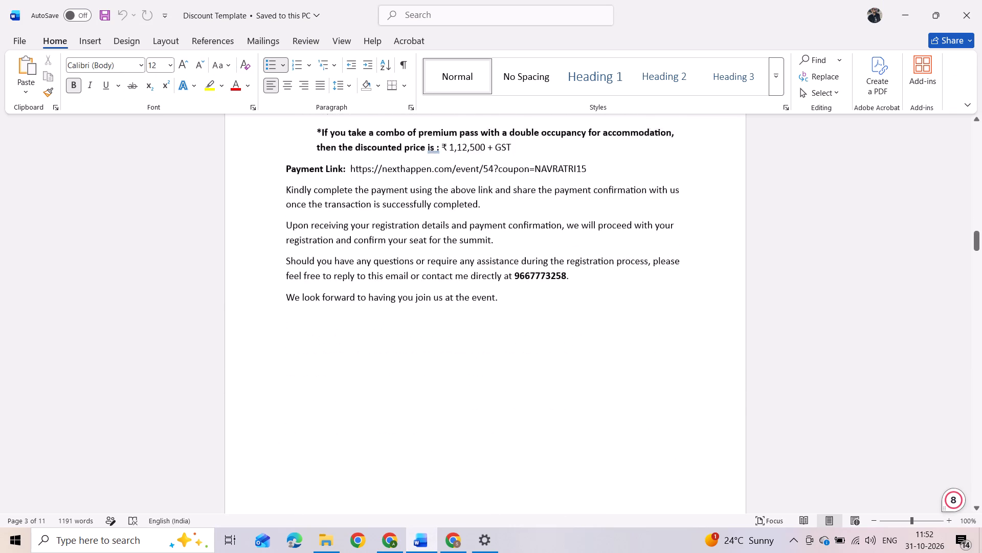
pyautogui.scroll(-19, 428, 390)
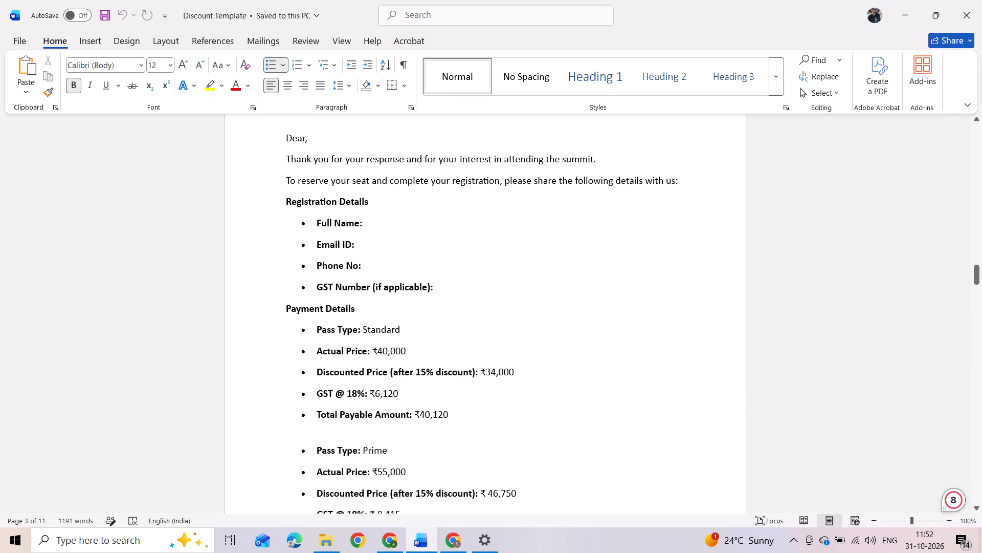
pyautogui.scroll(-2, 424, 396)
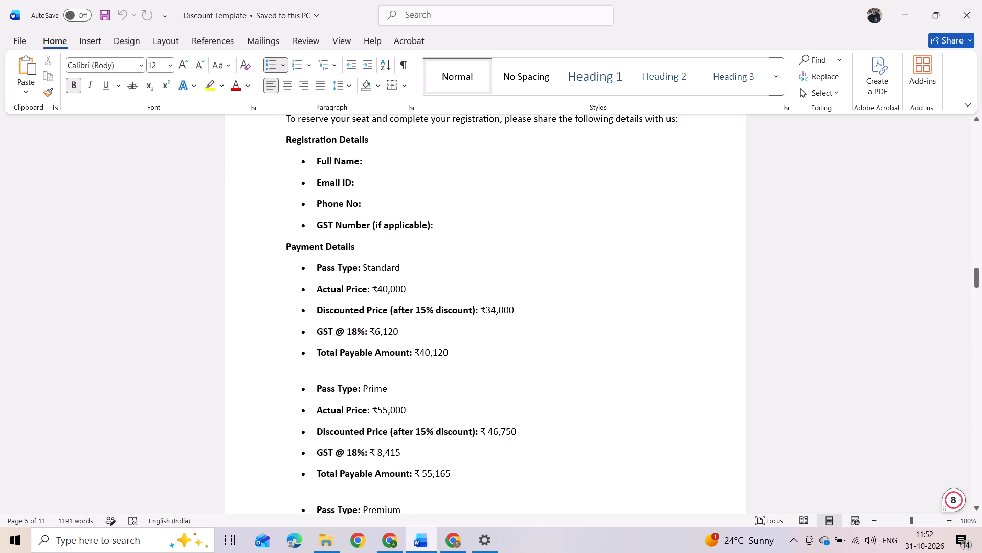
pyautogui.scroll(-1, 424, 396)
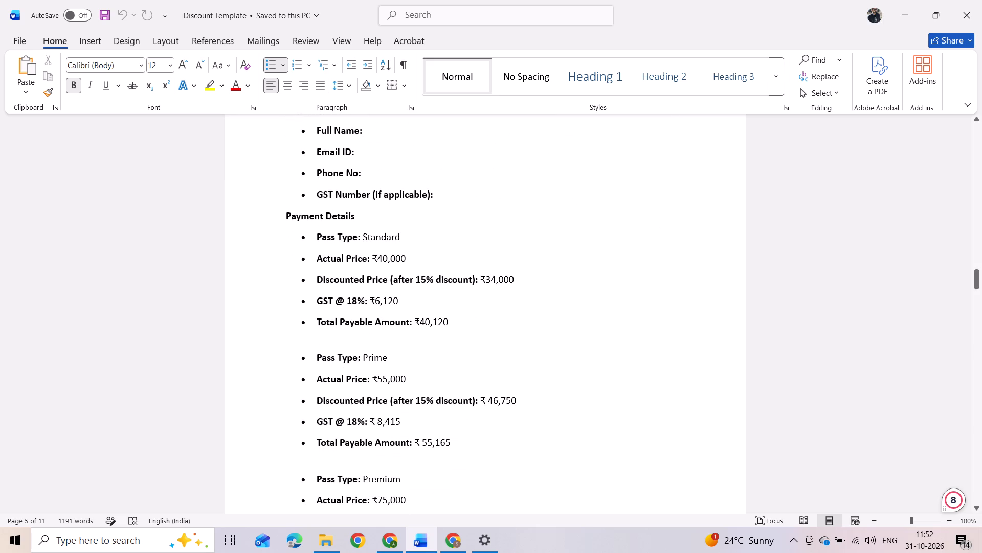
# Switch to the Discount Template document in Word and review the payment details for the Standard, Prime and Premium passes.
pyautogui.scroll(-3, 377, 413)
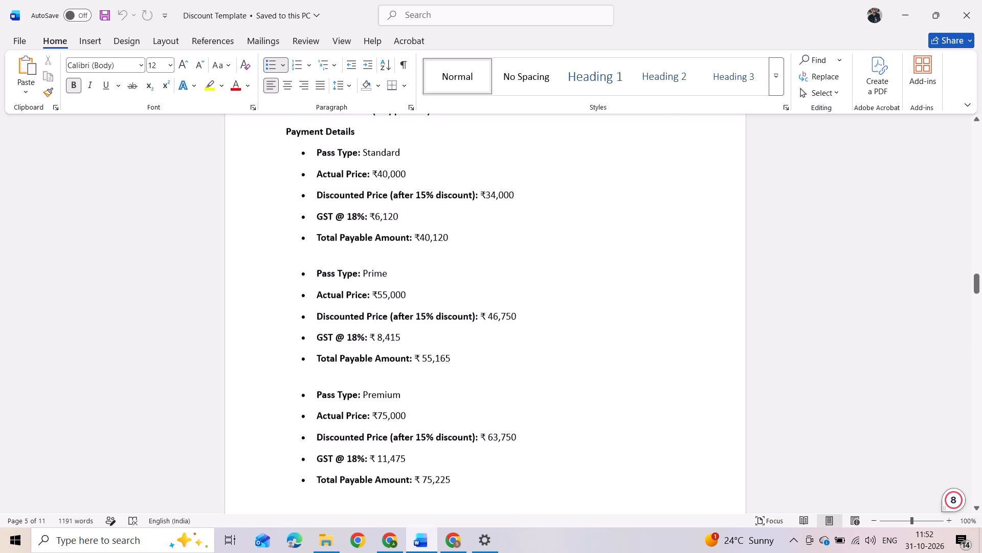
pyautogui.scroll(-2, 382, 420)
pyautogui.scroll(-20, 382, 421)
pyautogui.scroll(-3, 382, 421)
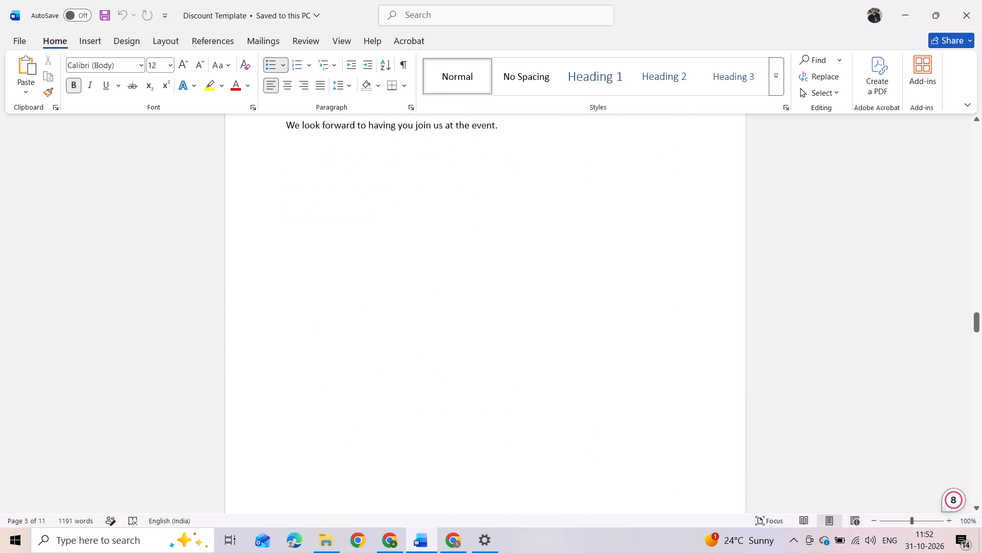
# Copy the Discount Template text from Registration Details through the closing line "We look forward to having you join us at the event.".
pyautogui.scroll(-14, 382, 426)
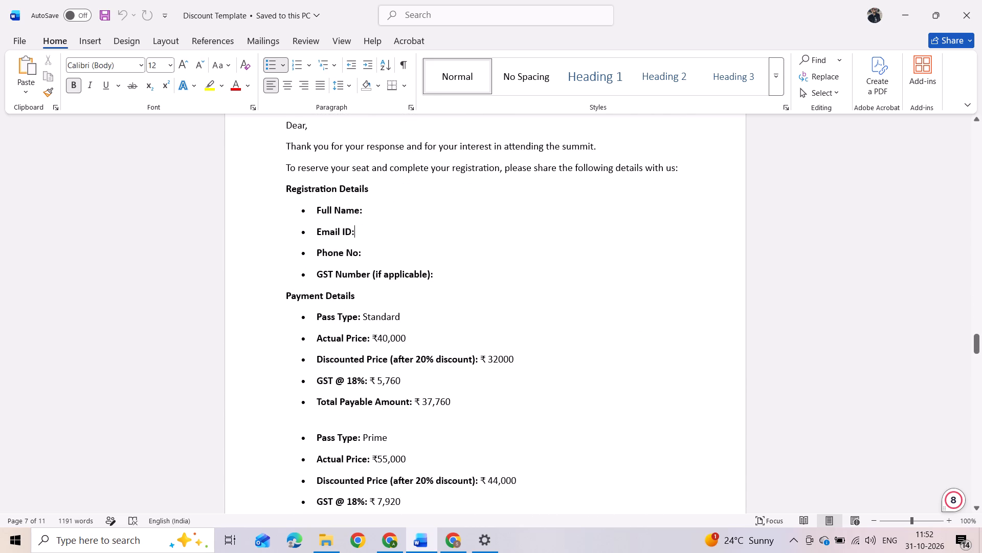
pyautogui.moveTo(283, 188); pyautogui.dragTo(287, 193)
pyautogui.moveTo(290, 196); pyautogui.dragTo(310, 246)
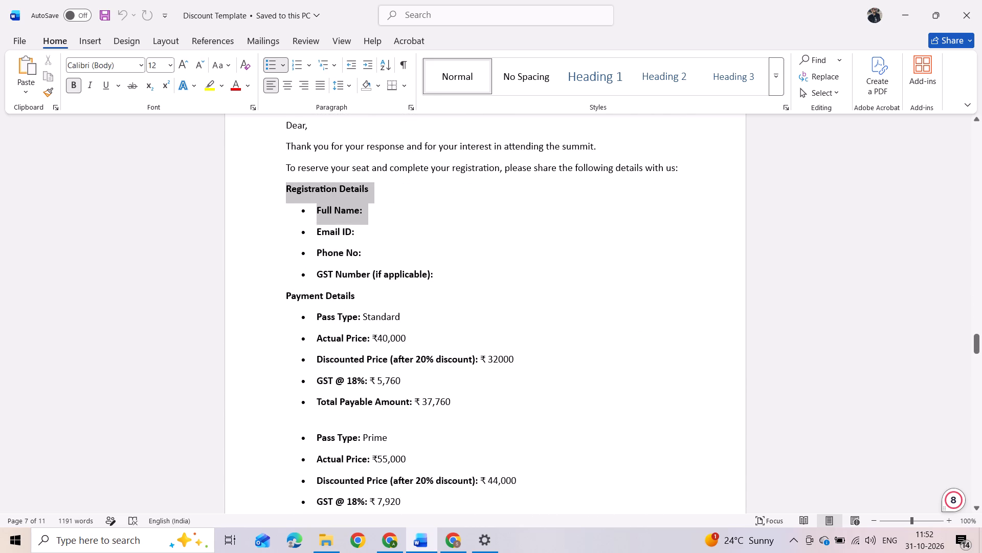
pyautogui.moveTo(310, 246); pyautogui.dragTo(372, 435)
pyautogui.scroll(-3, 353, 429)
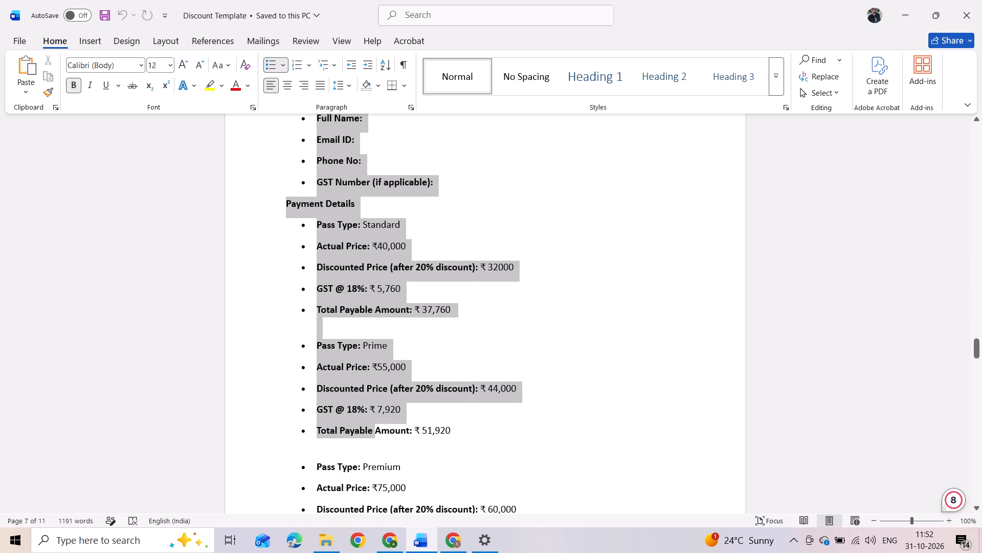
pyautogui.moveTo(372, 435); pyautogui.dragTo(390, 448)
pyautogui.scroll(-8, 384, 447)
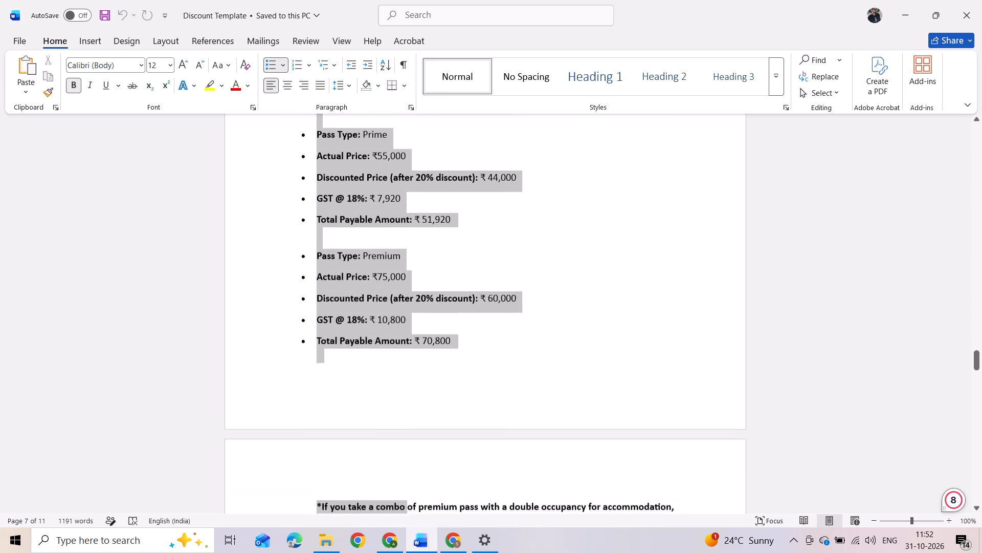
pyautogui.moveTo(390, 448); pyautogui.dragTo(490, 465)
pyautogui.scroll(-3, 390, 448)
pyautogui.scroll(-3, 486, 462)
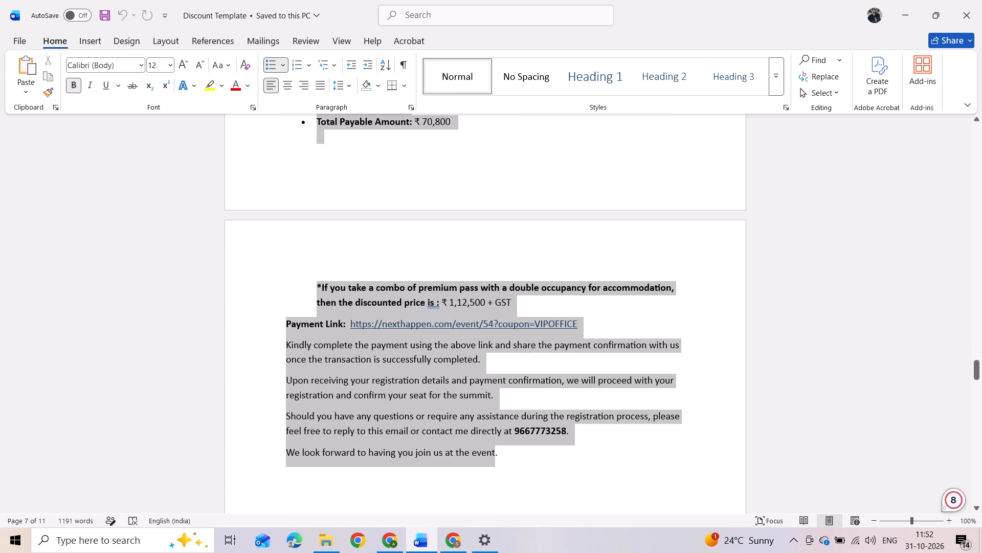
pyautogui.moveTo(490, 465); pyautogui.dragTo(510, 473)
pyautogui.hotkey('ctrl', 'c')
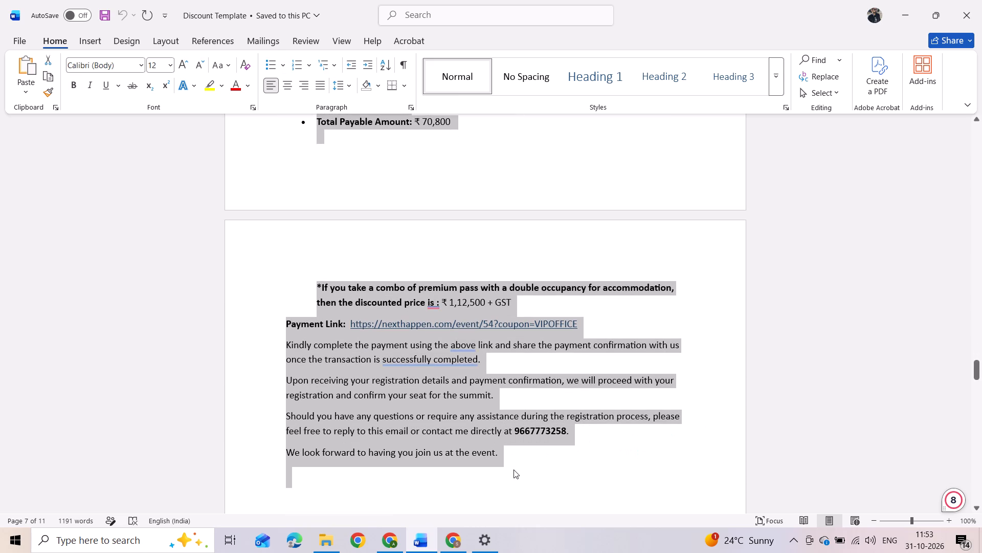
pyautogui.hotkey('ctrl', 'c')
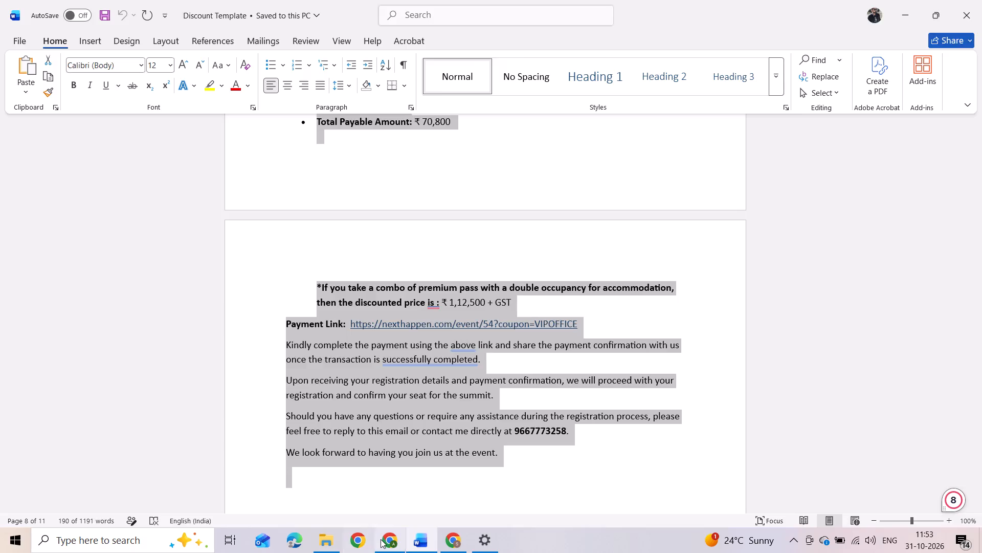
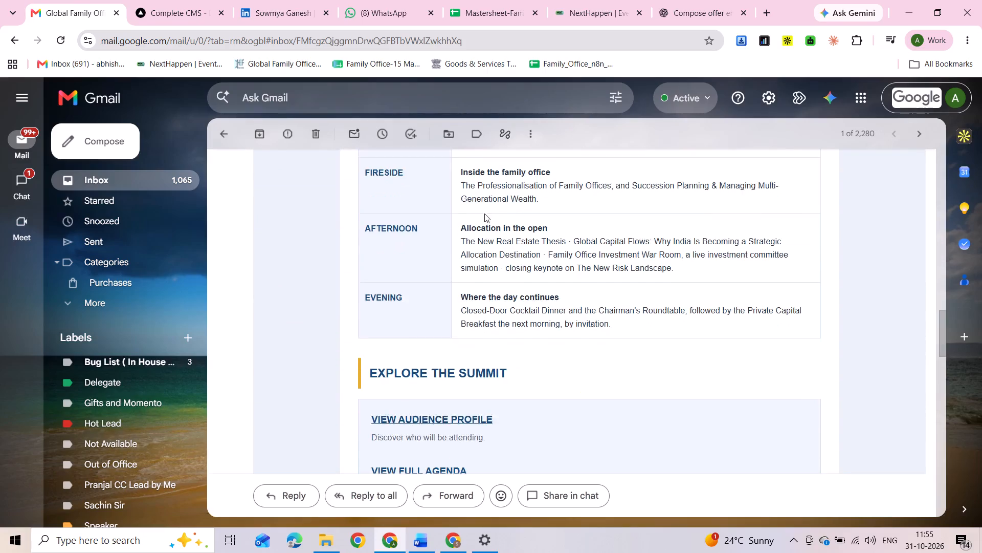
# Switch to Srikant's lead record in Complete CMS and change its pipeline stage to Contact Attempted.
pyautogui.scroll(-4, 480, 214)
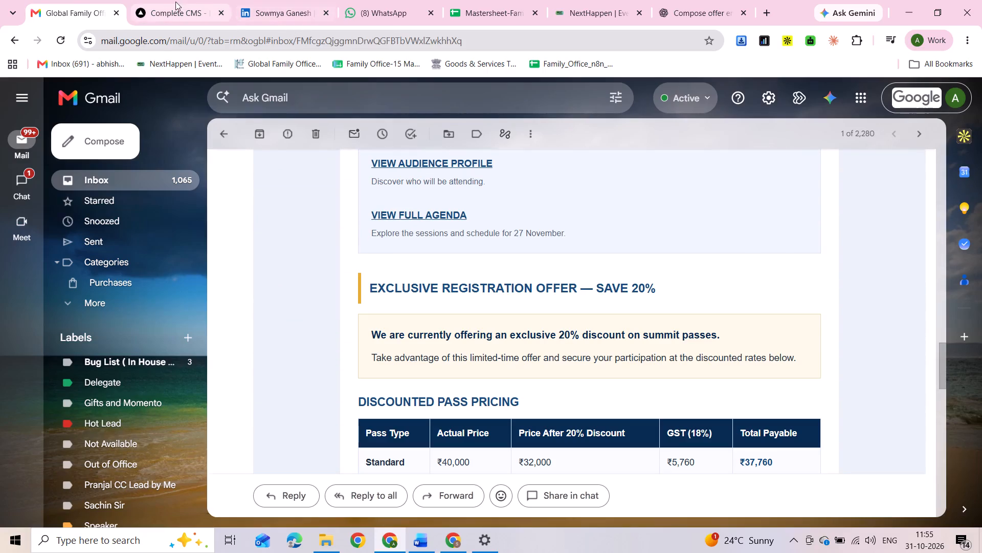
pyautogui.click(175, 2)
pyautogui.scroll(2, 322, 375)
pyautogui.scroll(-1, 322, 376)
pyautogui.scroll(13, 322, 376)
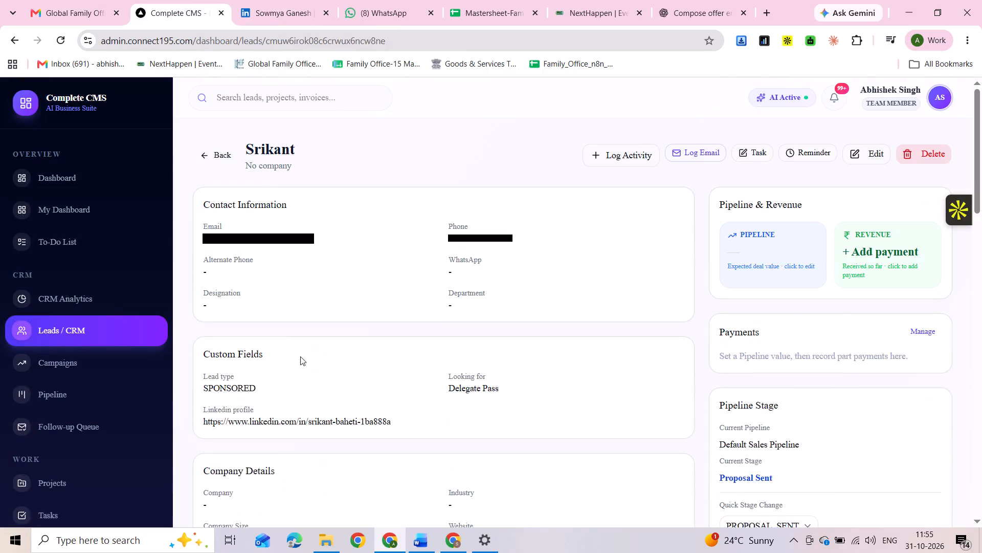
pyautogui.scroll(-3, 500, 374)
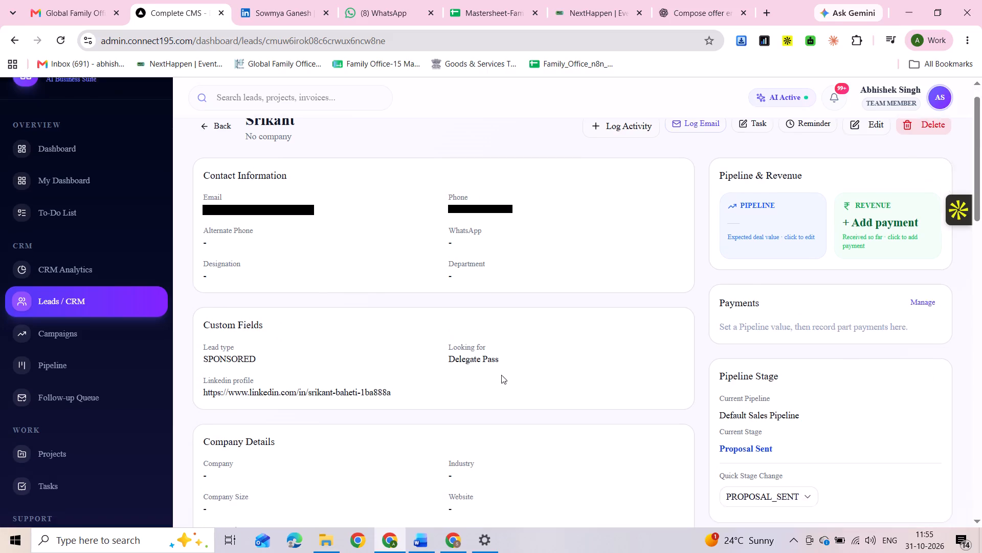
pyautogui.click(740, 338)
pyautogui.click(737, 293)
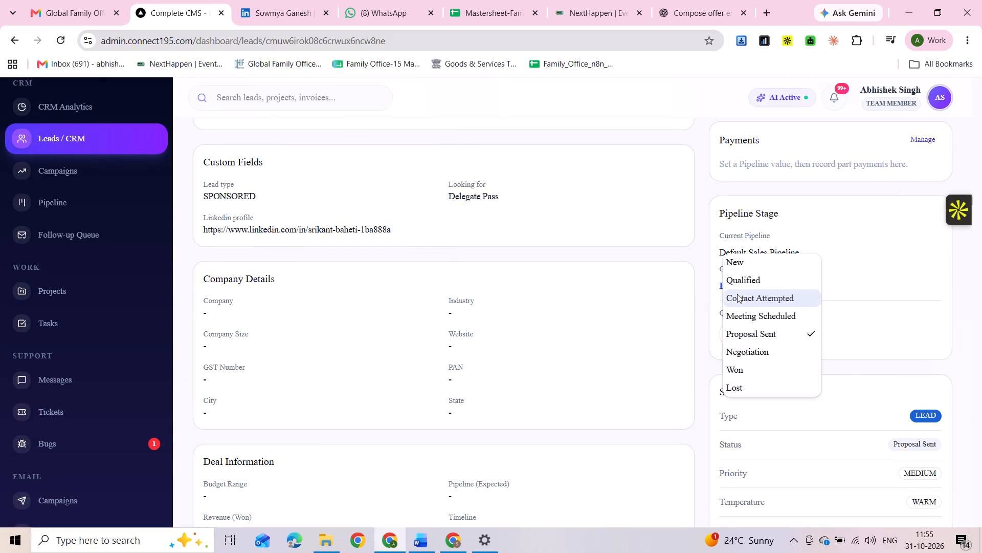
# Log a phone call activity on Srikant's lead with outcome No Answer and the summary "Invitation send".
pyautogui.scroll(6, 616, 244)
pyautogui.click(611, 156)
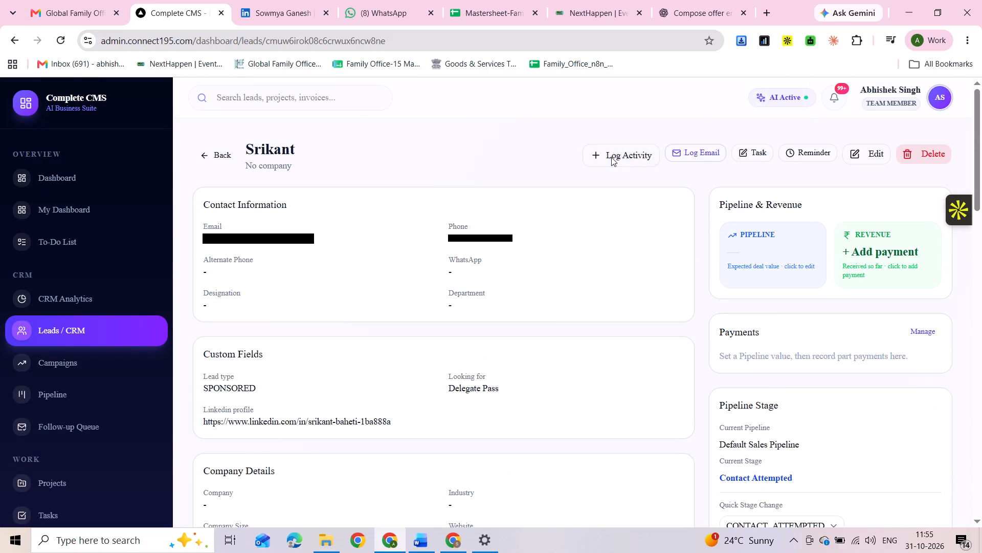
pyautogui.click(391, 308)
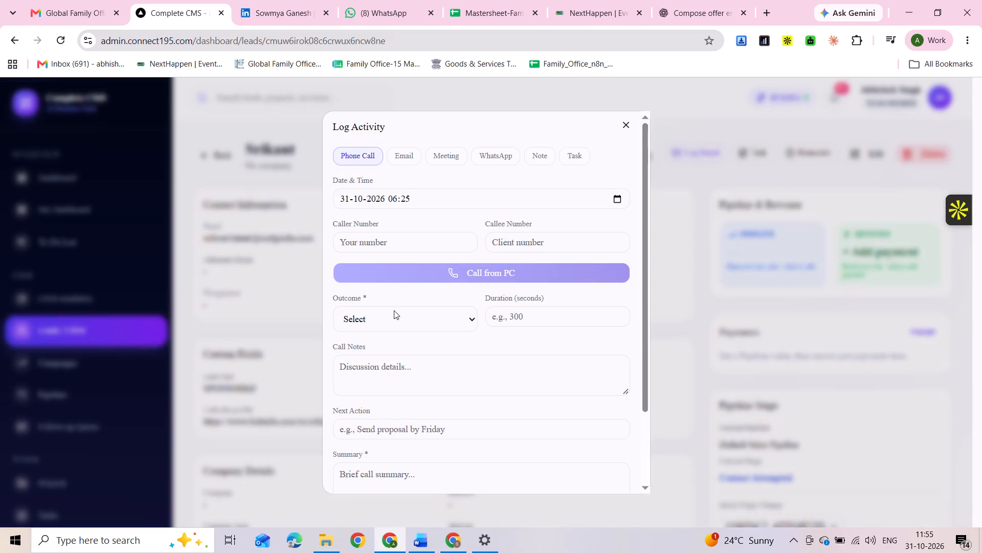
pyautogui.click(376, 370)
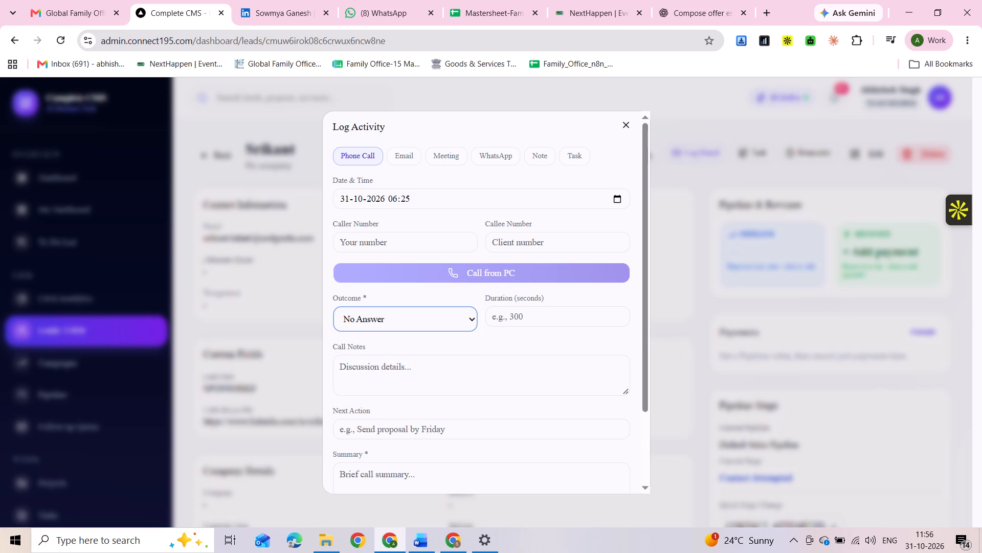
pyautogui.scroll(-2, 383, 465)
pyautogui.moveTo(417, 400); pyautogui.dragTo(414, 406)
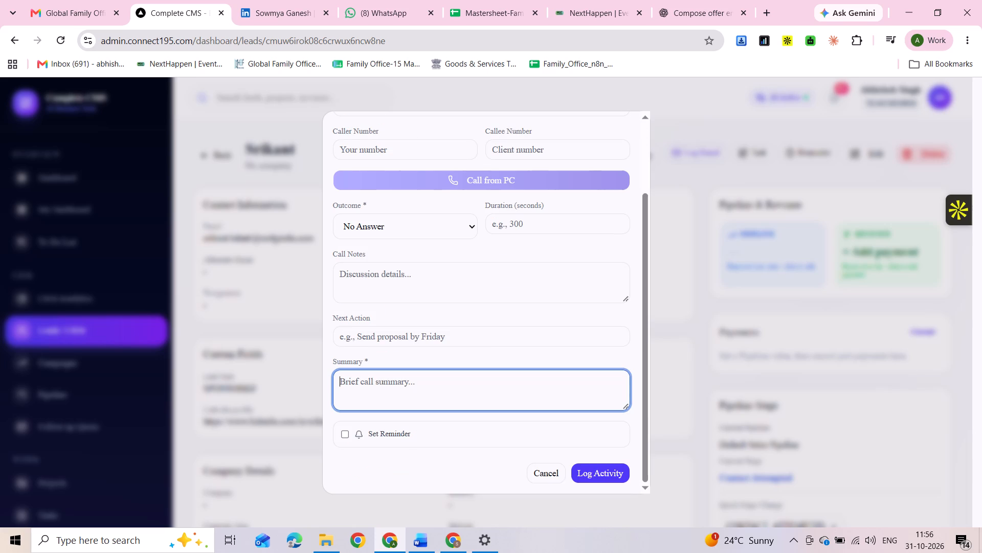
pyautogui.write('Invi')
pyautogui.press('t')
pyautogui.press('a')
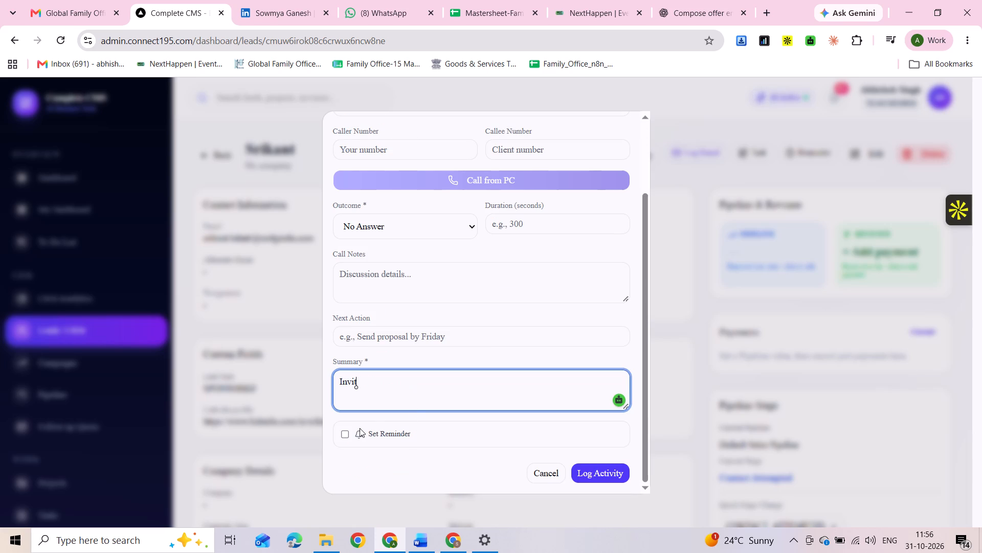
pyautogui.write('tion')
pyautogui.press('space')
pyautogui.write('send')
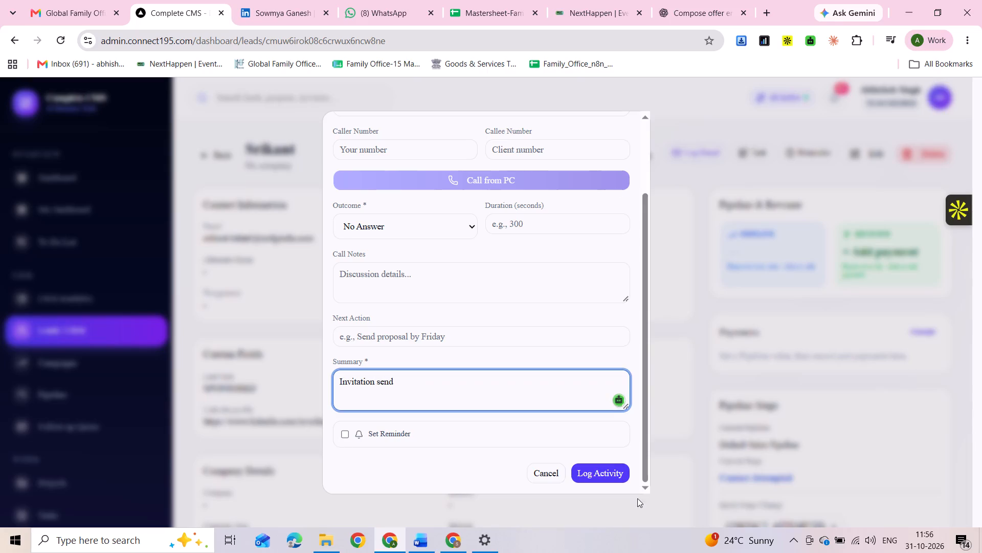
pyautogui.click(593, 471)
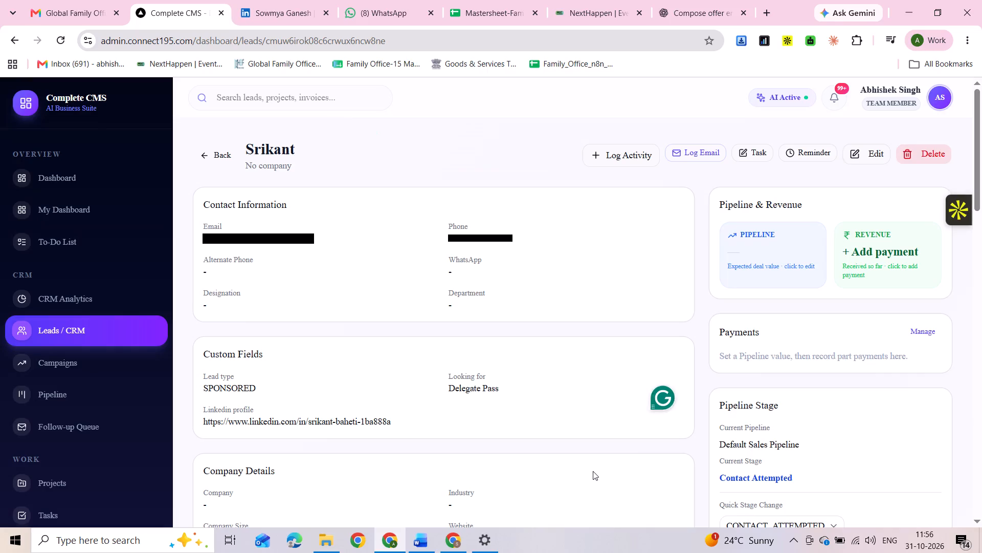
# Return to the filtered lead list, open Gaurav's lead record, and review its details and activity timeline.
pyautogui.click(211, 156)
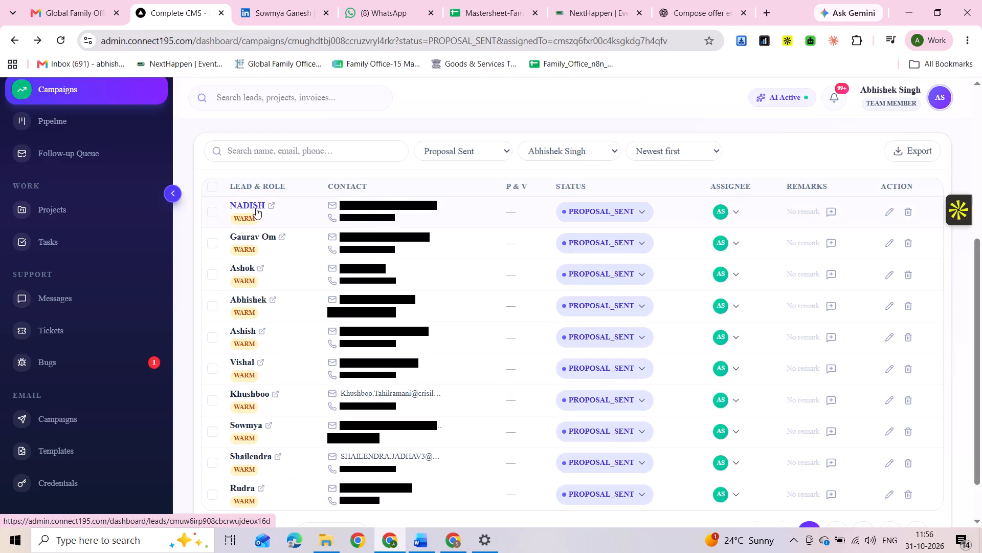
pyautogui.click(239, 238)
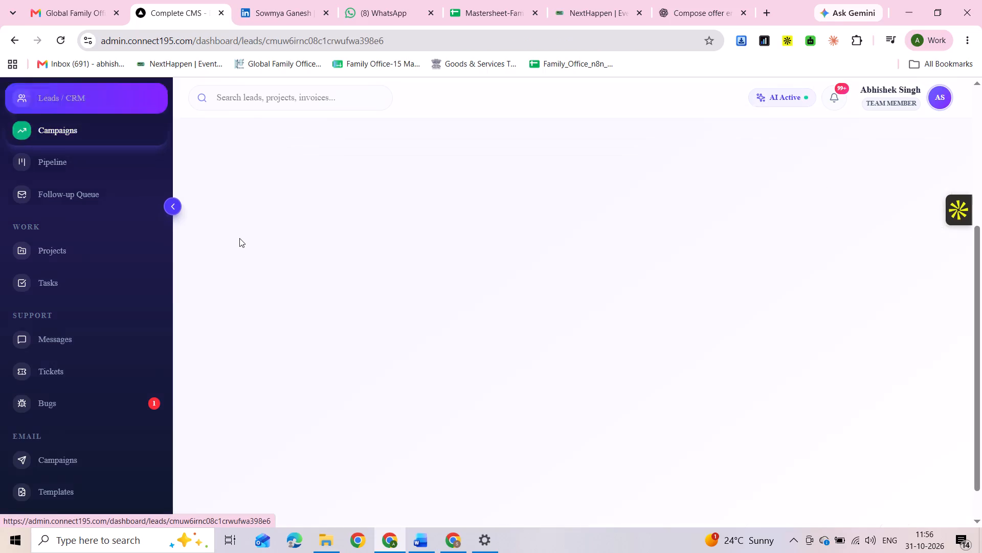
pyautogui.scroll(-9, 354, 385)
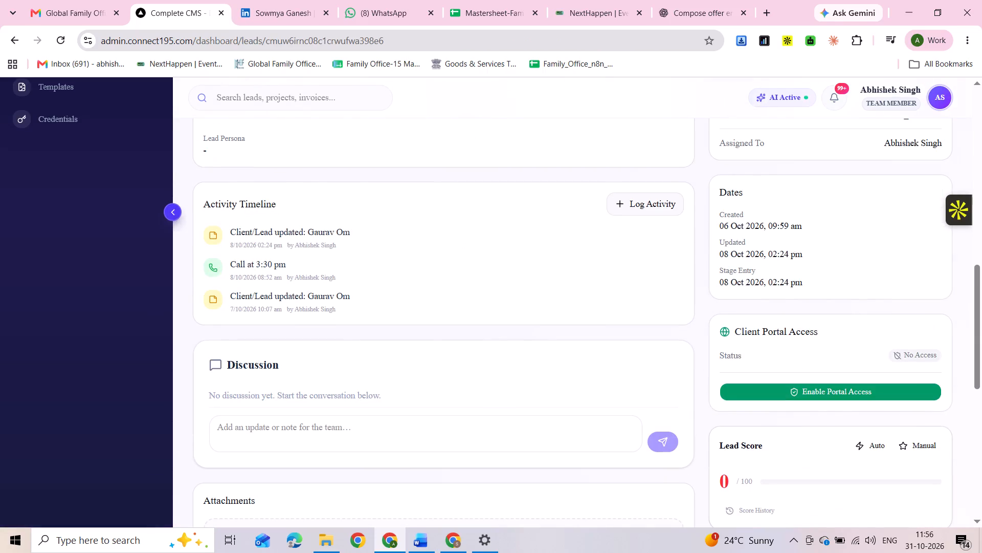
pyautogui.scroll(10, 356, 391)
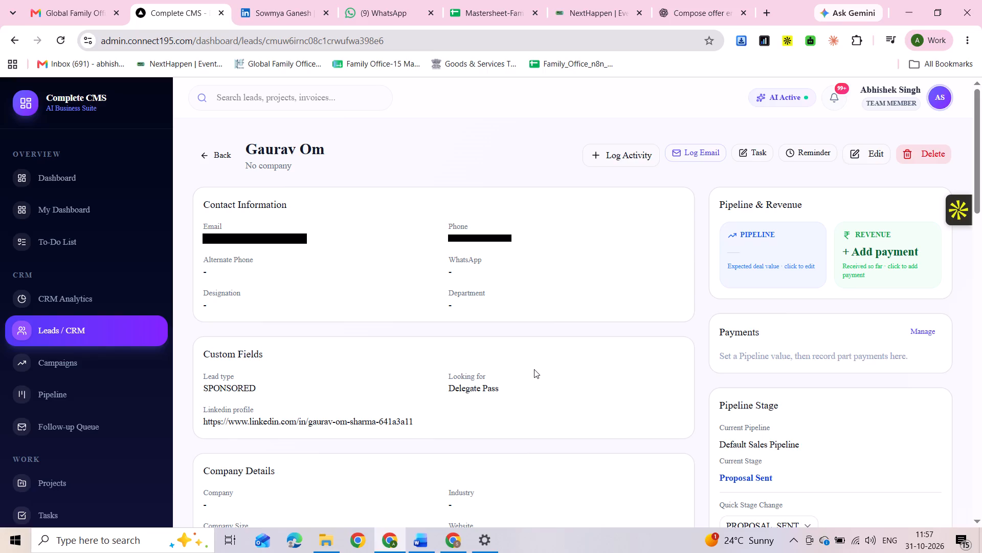
pyautogui.scroll(-3, 514, 388)
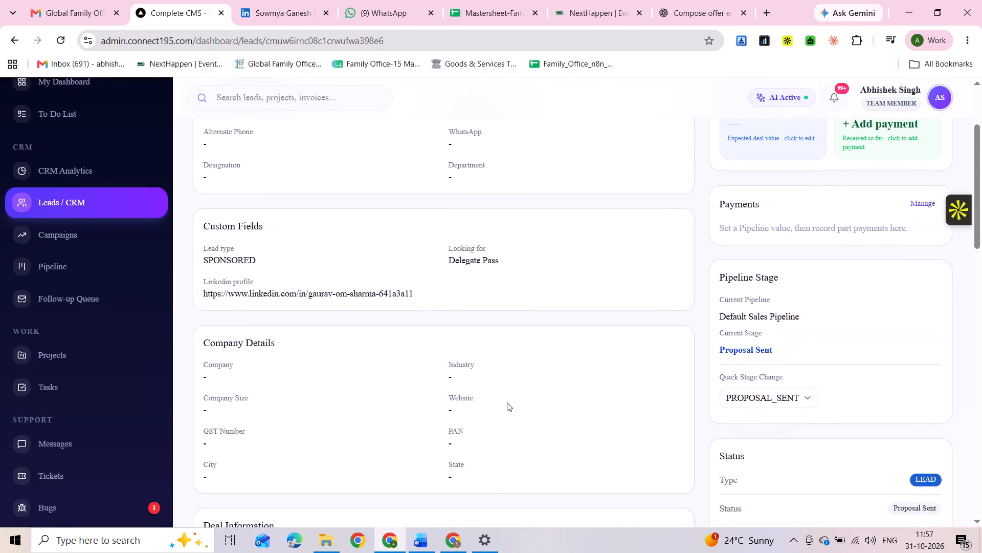
pyautogui.scroll(-4, 503, 410)
pyautogui.scroll(1, 500, 414)
pyautogui.scroll(-1, 499, 415)
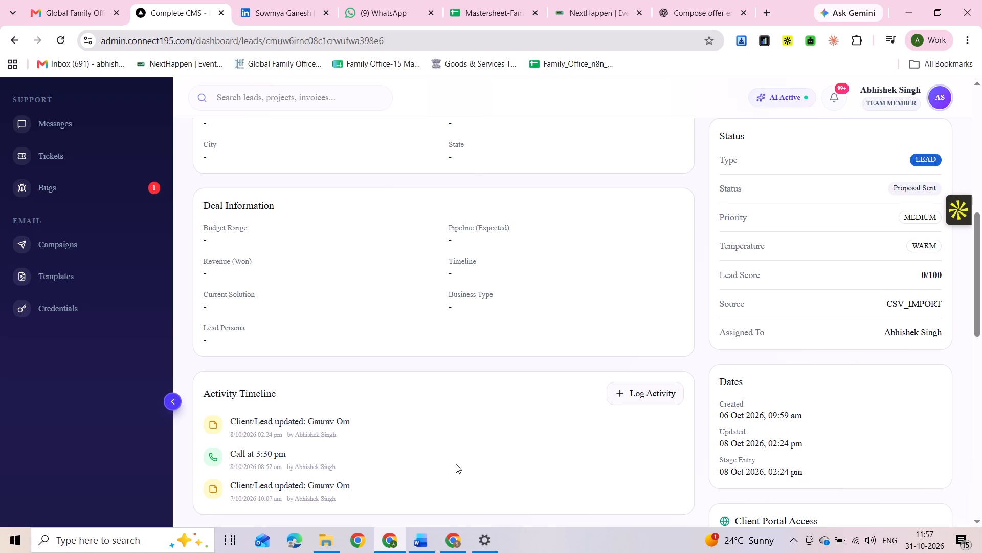
pyautogui.scroll(5, 544, 489)
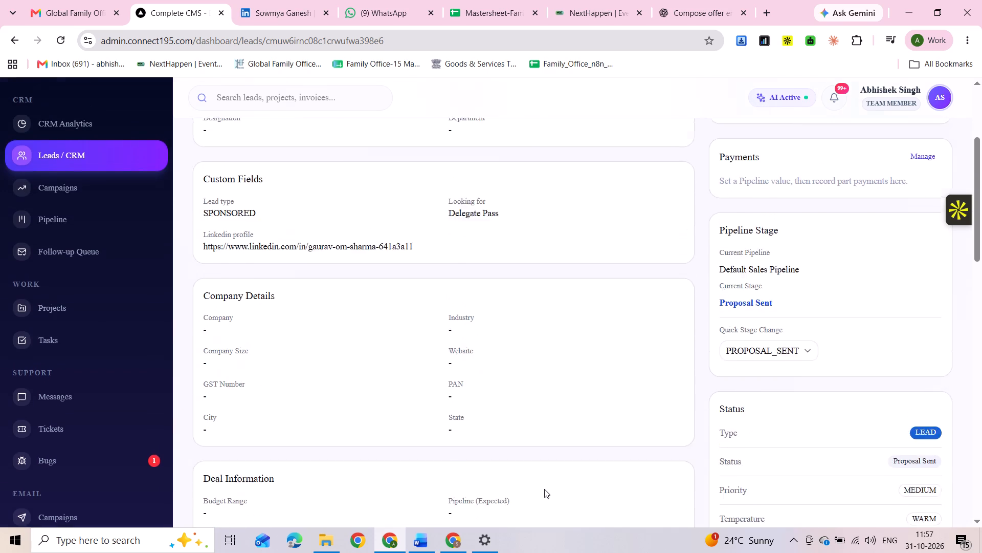
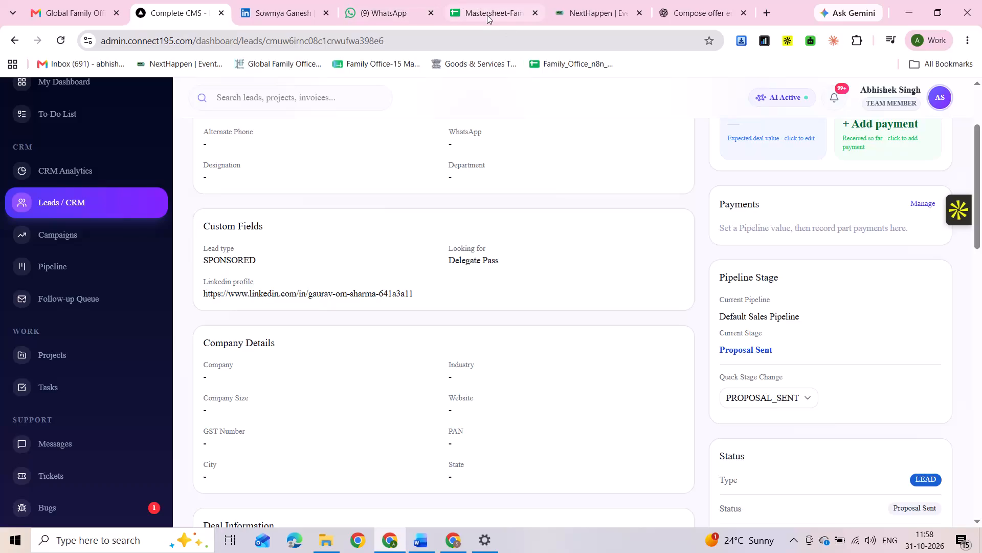
# Switch from Gaurav's lead record to the family office Mastersheet spreadsheet.
pyautogui.click(487, 14)
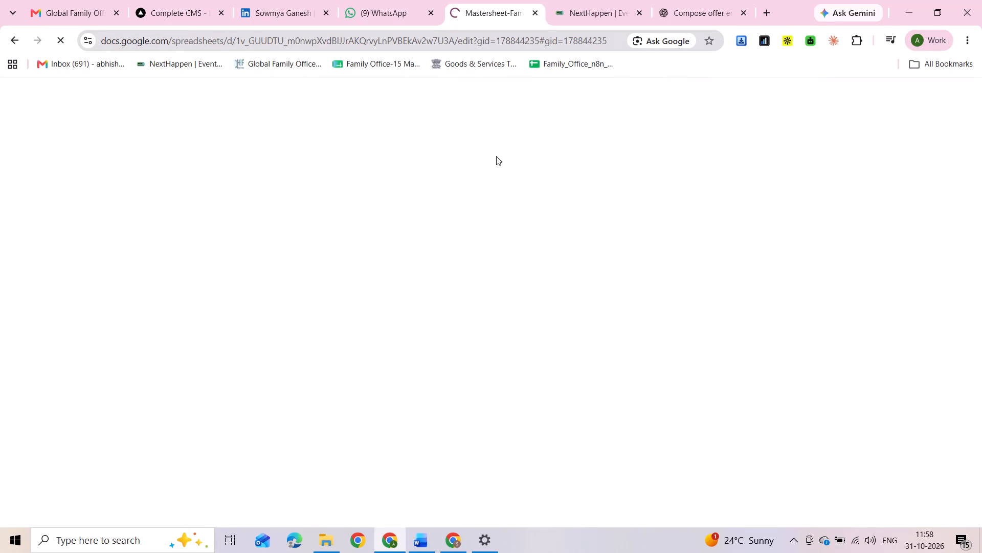
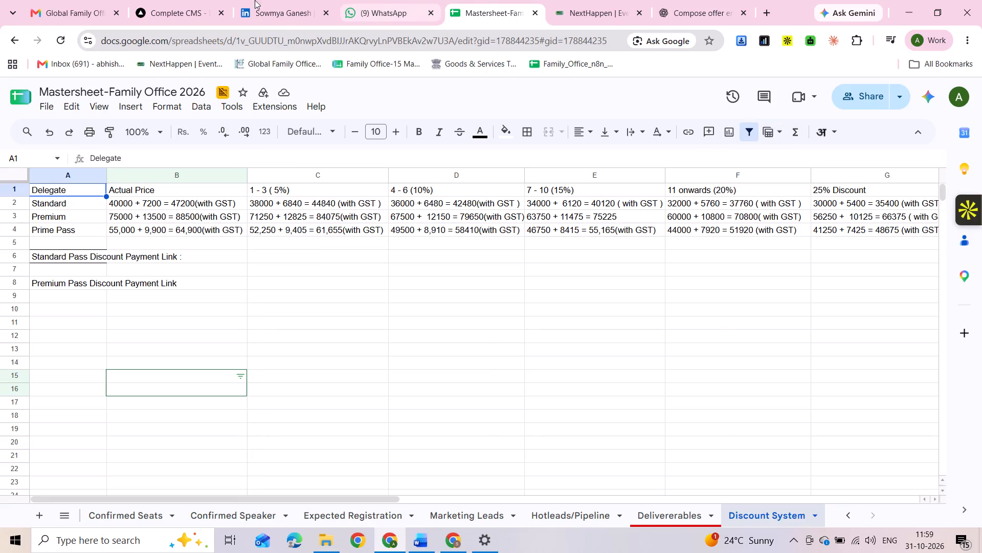
# Return to Gaurav's lead record in the CRM and start a discussion note: "He is in active conversastion with some one else.".
pyautogui.click(165, 11)
pyautogui.scroll(4, 404, 323)
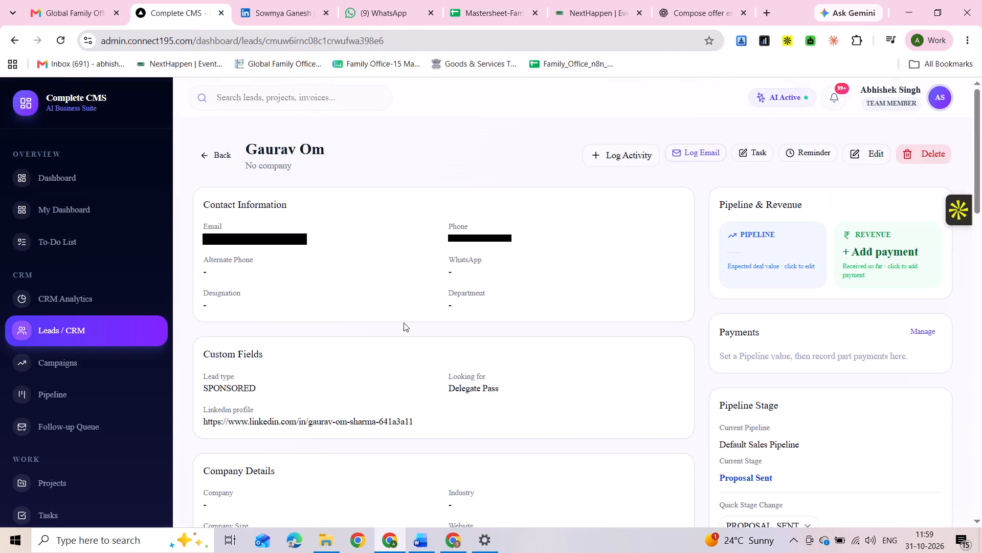
pyautogui.scroll(2, 404, 323)
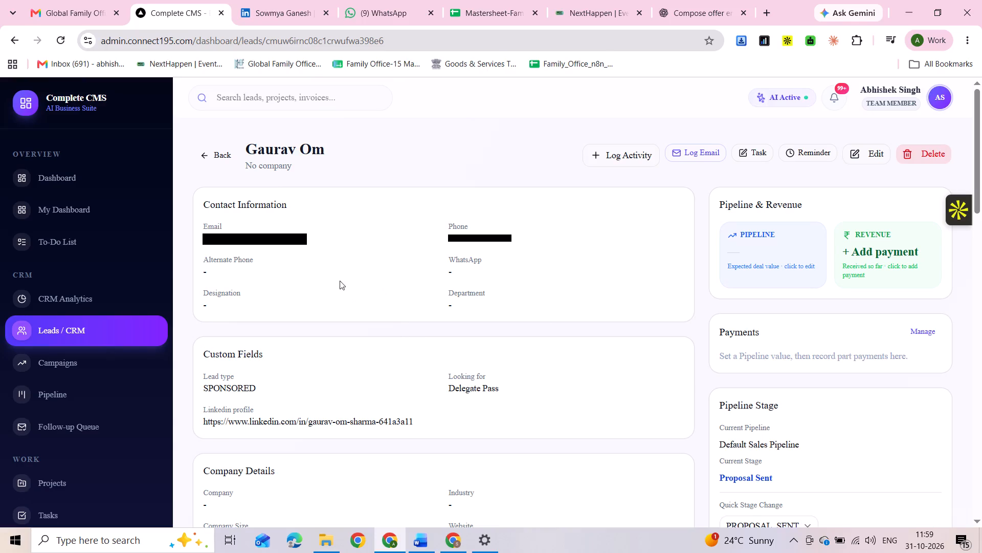
pyautogui.scroll(-3, 343, 287)
pyautogui.scroll(-2, 422, 402)
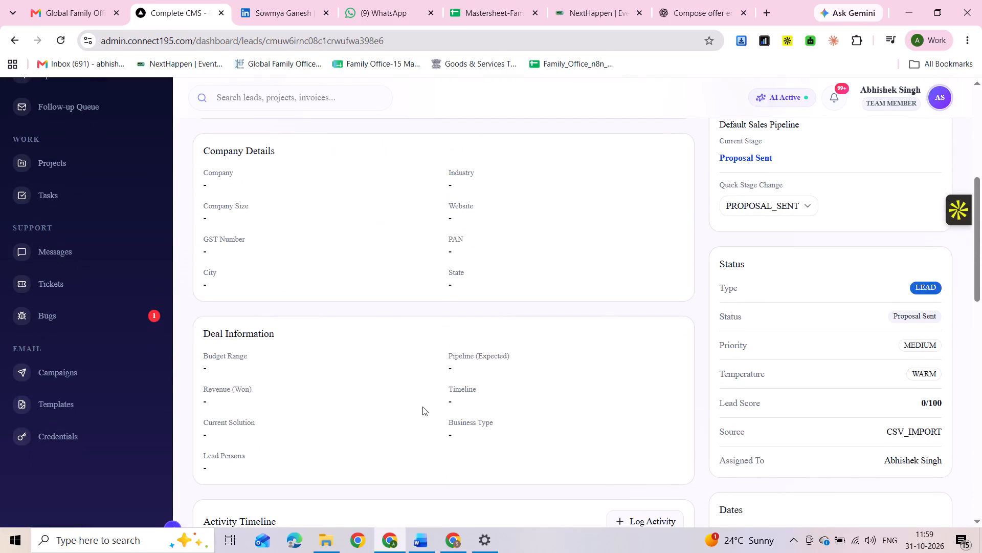
pyautogui.scroll(-3, 417, 410)
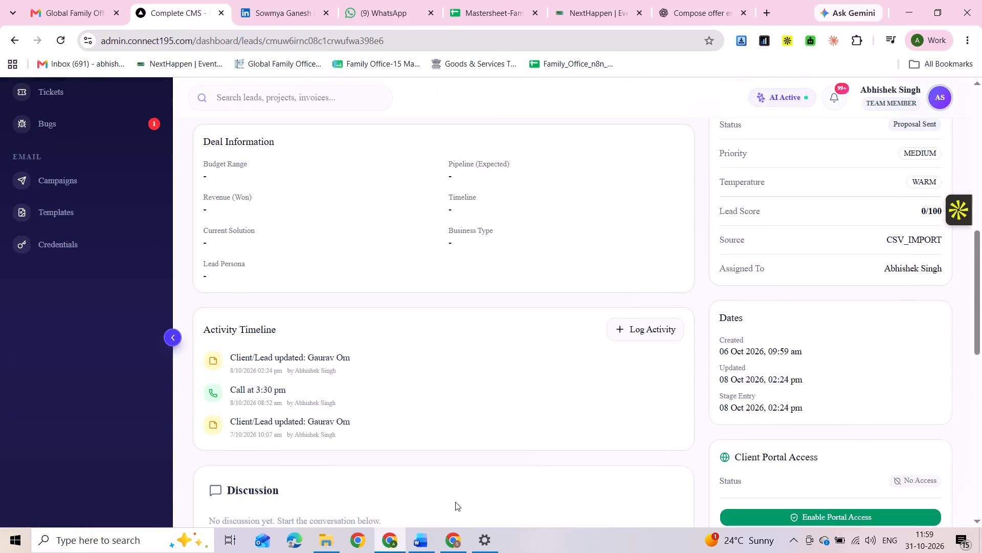
pyautogui.scroll(-2, 455, 502)
pyautogui.click(391, 439)
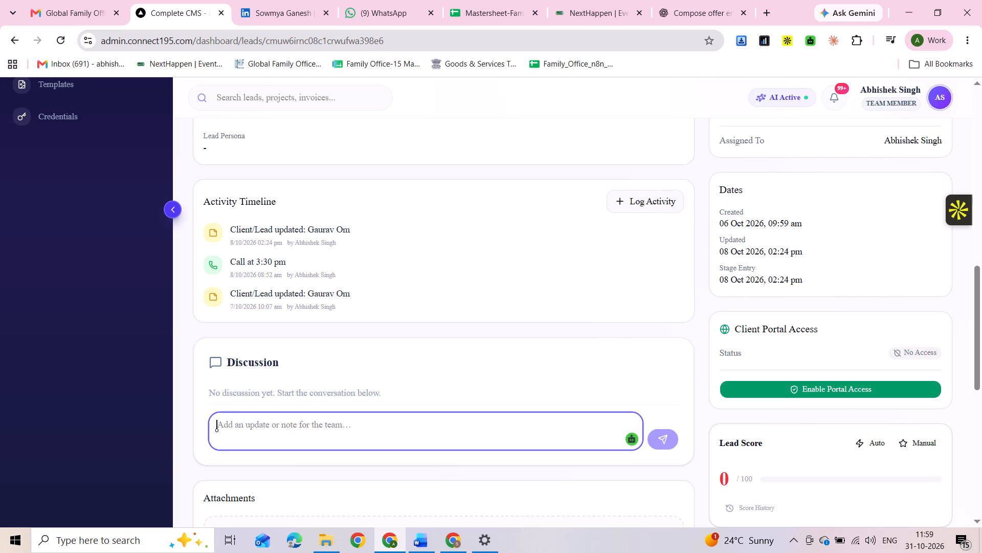
pyautogui.hotkey('shift', 'h')
pyautogui.press('e')
pyautogui.press('space')
pyautogui.write('is in active conversasti')
pyautogui.write('on with so')
pyautogui.press('m')
pyautogui.write('e o')
pyautogui.press('n')
pyautogui.write('e else')
pyautogui.press('.')
pyautogui.hotkey('shift', 'Return')
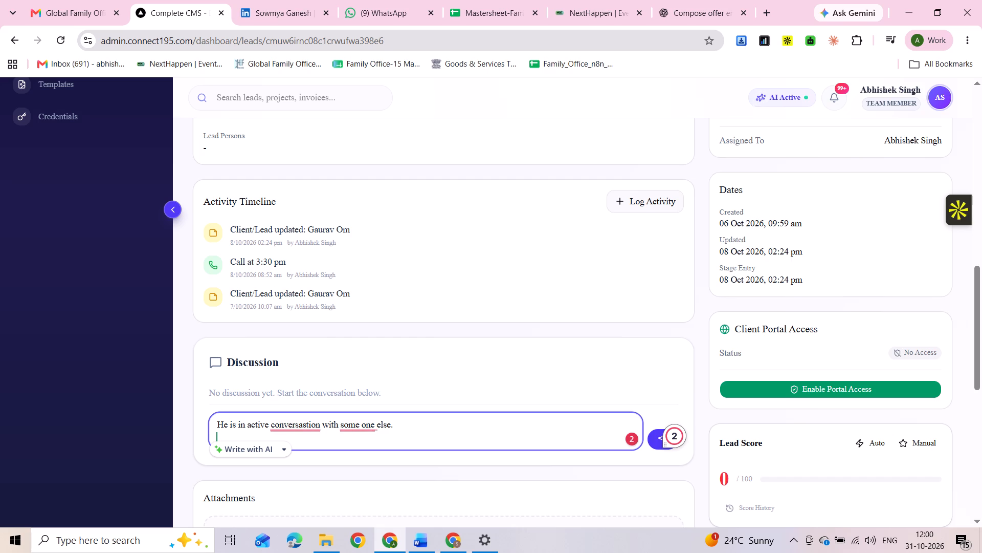
# Add a second line to the discussion note reading "offering 25000 + GST.".
pyautogui.press('o')
pyautogui.write('ffer')
pyautogui.press('i')
pyautogui.press('n')
pyautogui.press('g')
pyautogui.press('space')
pyautogui.write('2500')
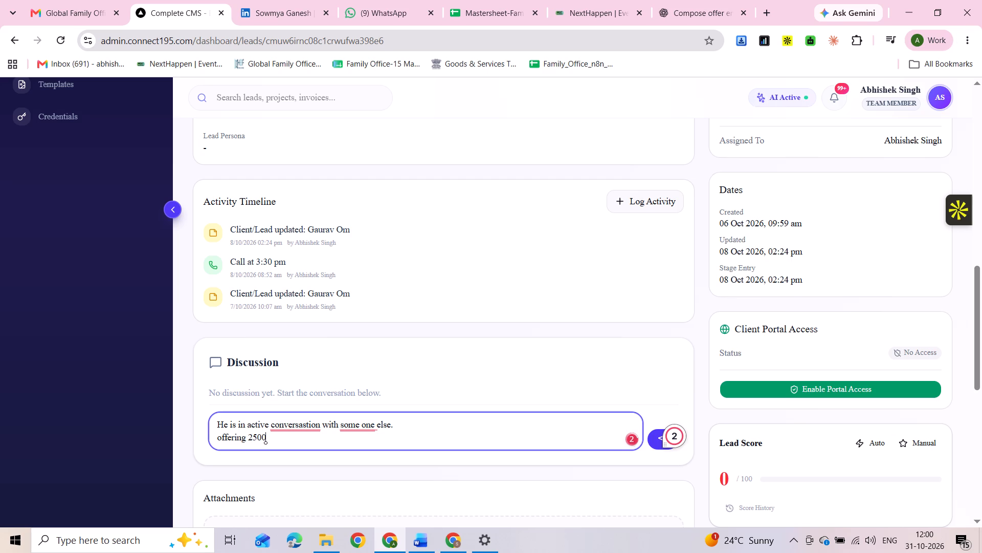
pyautogui.write('0 +')
pyautogui.press('space')
pyautogui.write('GST')
pyautogui.press('.')
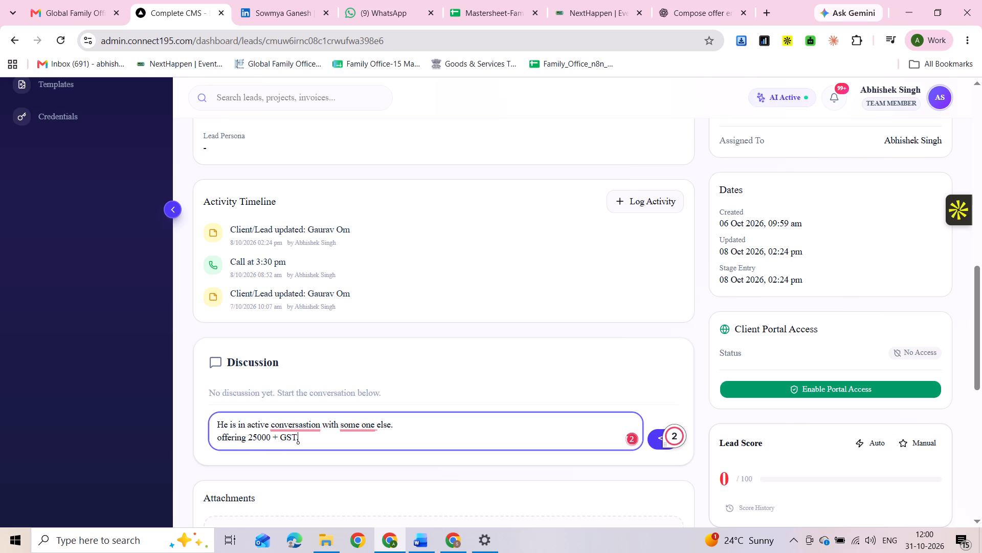
# Add a third line, "May be he is attending with someone else", and post the discussion note.
pyautogui.hotkey('shift', 'Return')
pyautogui.write('May be he is attending with om')
pyautogui.press('BackSpace')
pyautogui.press('BackSpace')
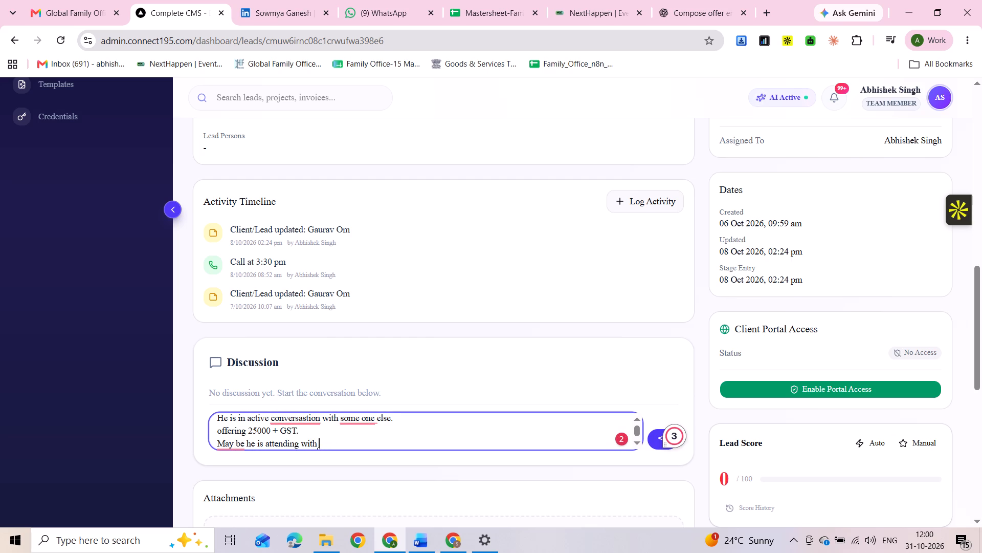
pyautogui.write('someone')
pyautogui.press('space')
pyautogui.write('else')
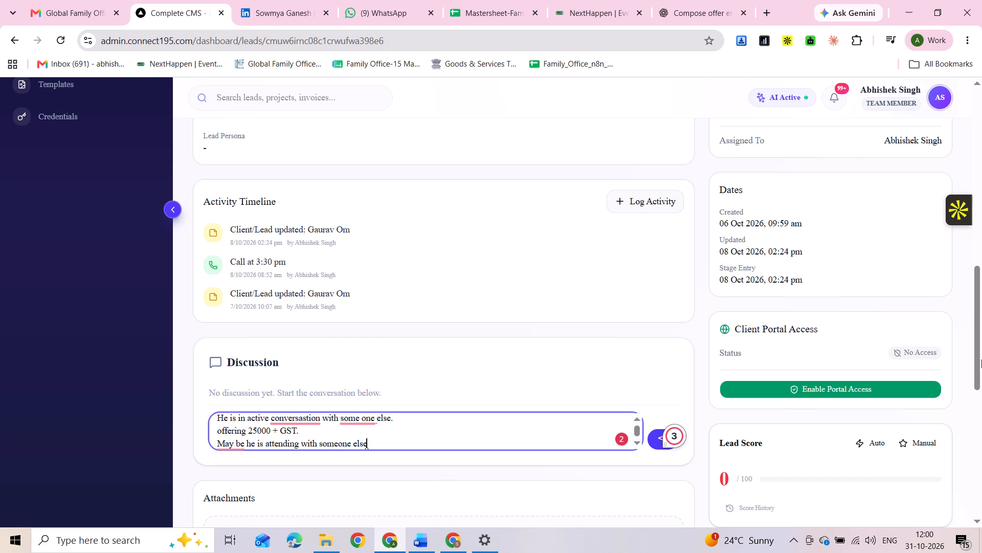
pyautogui.click(655, 436)
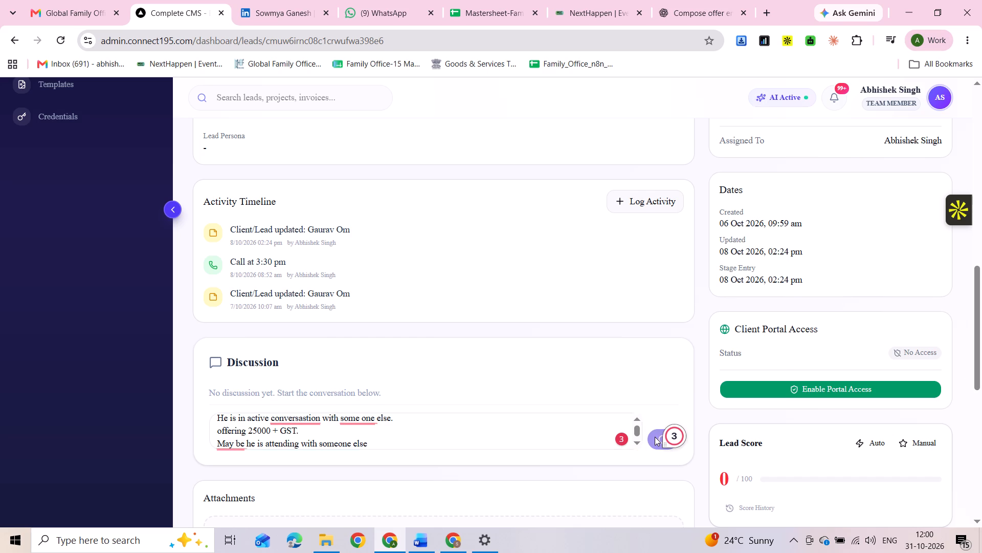
# Change Gaurav's pipeline stage to Contact Attempted.
pyautogui.scroll(4, 577, 526)
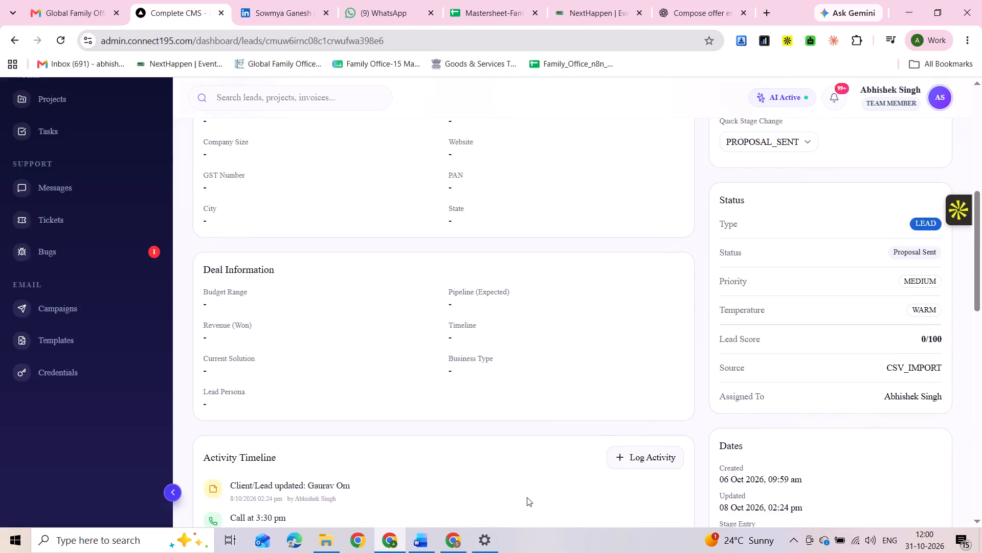
pyautogui.scroll(12, 526, 495)
pyautogui.scroll(-4, 881, 422)
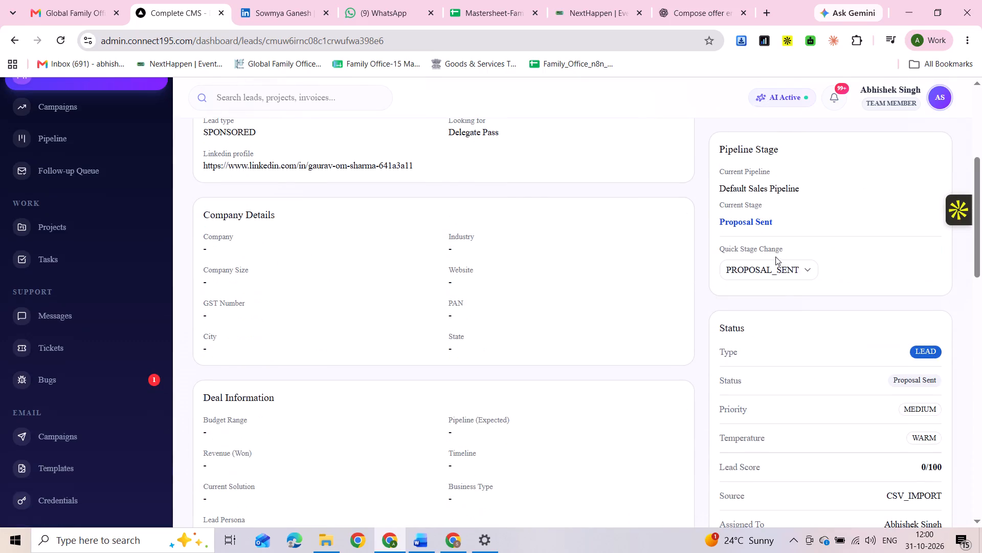
pyautogui.click(770, 273)
pyautogui.click(763, 233)
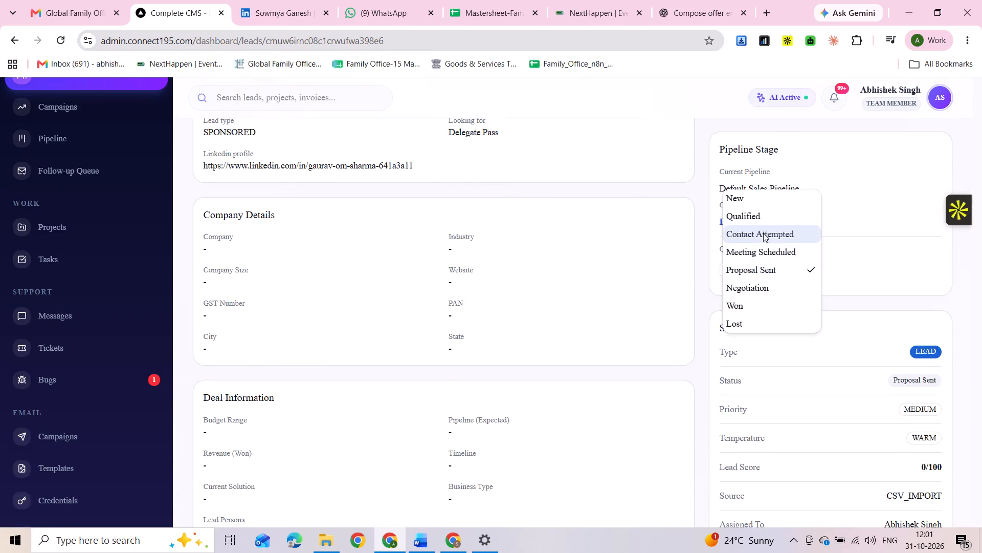
# Start a phone call activity for Gaurav with the call notes "He is participating as a sponshor, speaker or someone else".
pyautogui.scroll(10, 750, 262)
pyautogui.click(626, 156)
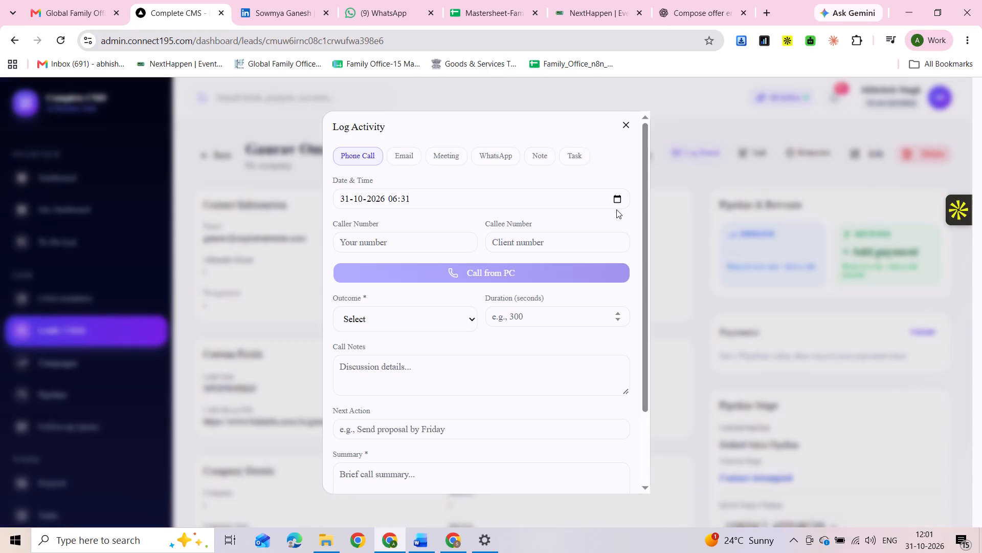
pyautogui.click(417, 386)
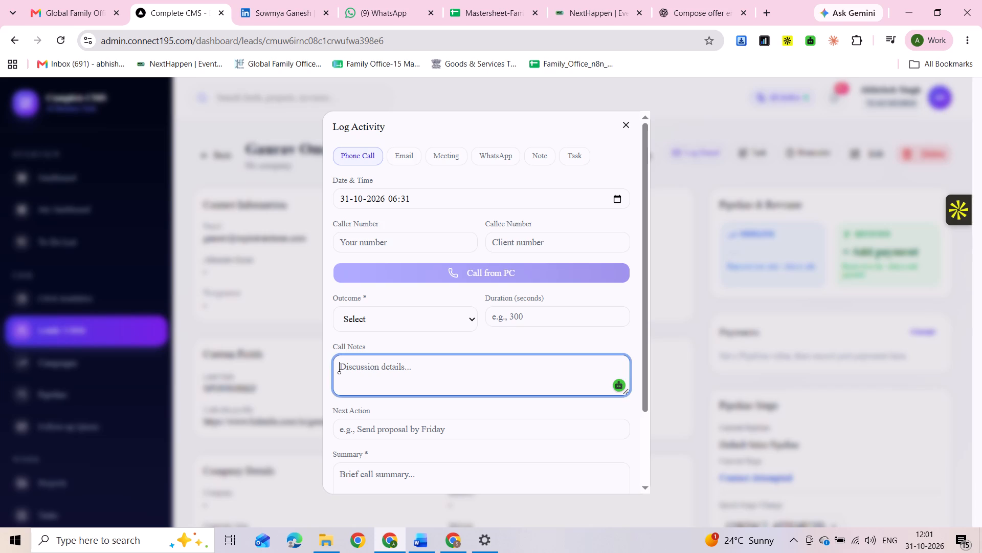
pyautogui.hotkey('shift', 'h')
pyautogui.press('i')
pyautogui.press('BackSpace')
pyautogui.write('e i')
pyautogui.write('s parti')
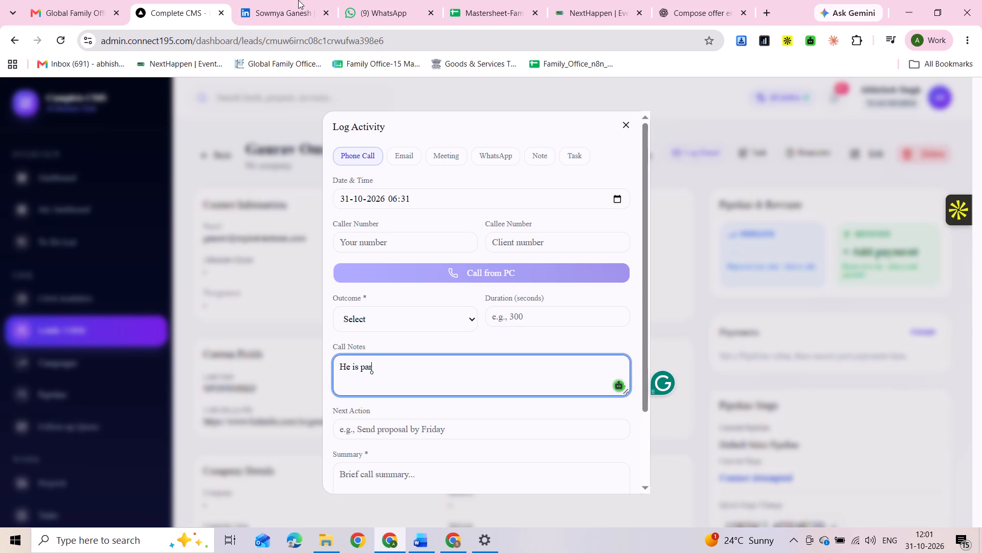
pyautogui.press('c')
pyautogui.press('i')
pyautogui.write('pat')
pyautogui.press('i')
pyautogui.press('n')
pyautogui.write('g as a sponshor')
pyautogui.press('space')
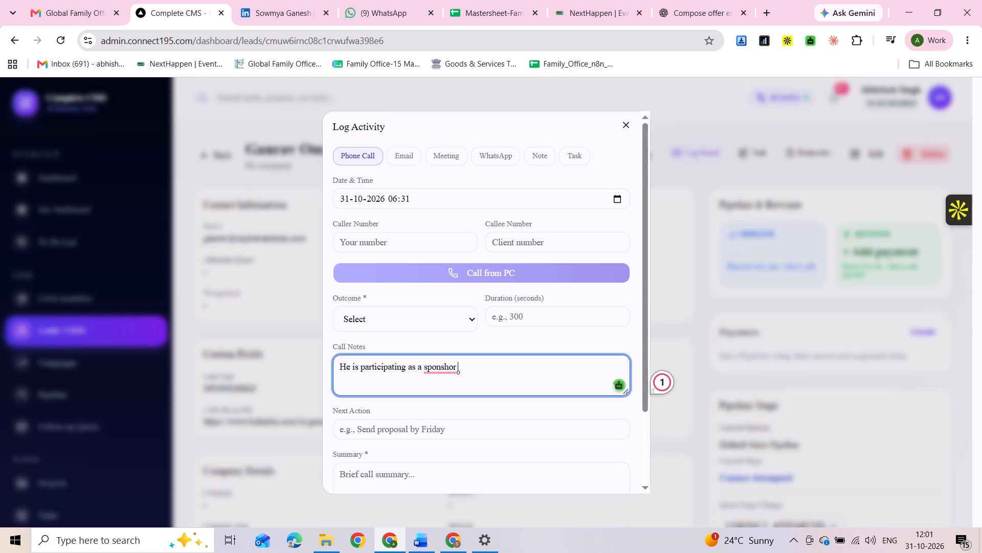
pyautogui.press('BackSpace')
pyautogui.write(', spp')
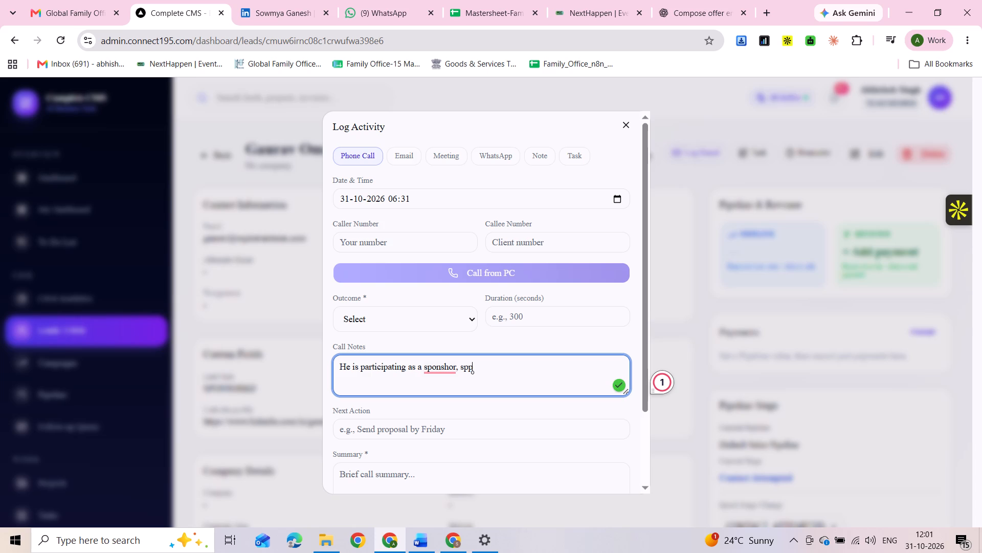
pyautogui.press('BackSpace')
pyautogui.write('eaker or someone else')
pyautogui.press('Return')
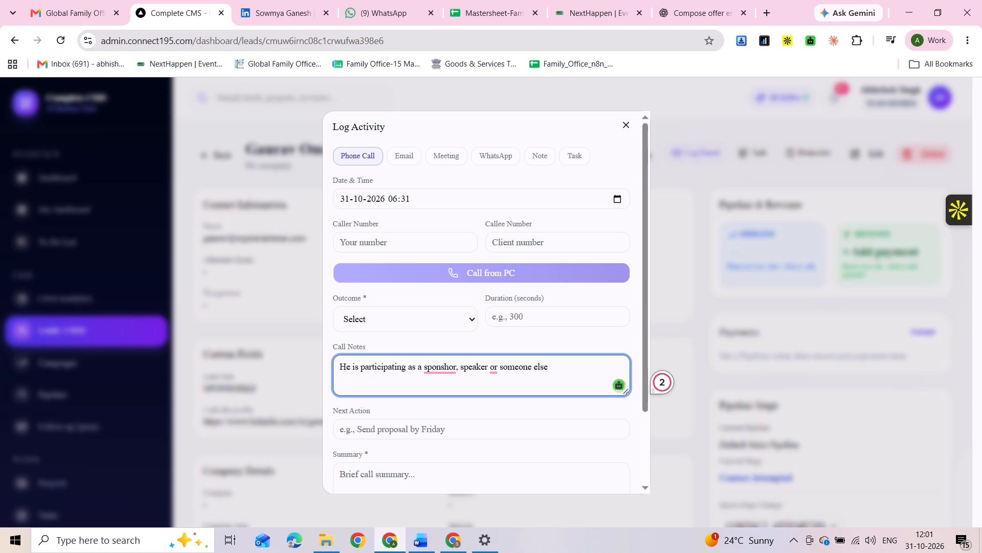
# Enter the call summary "He is in active conversastion with someone else" and log the activity.
pyautogui.scroll(-3, 423, 438)
pyautogui.click(619, 474)
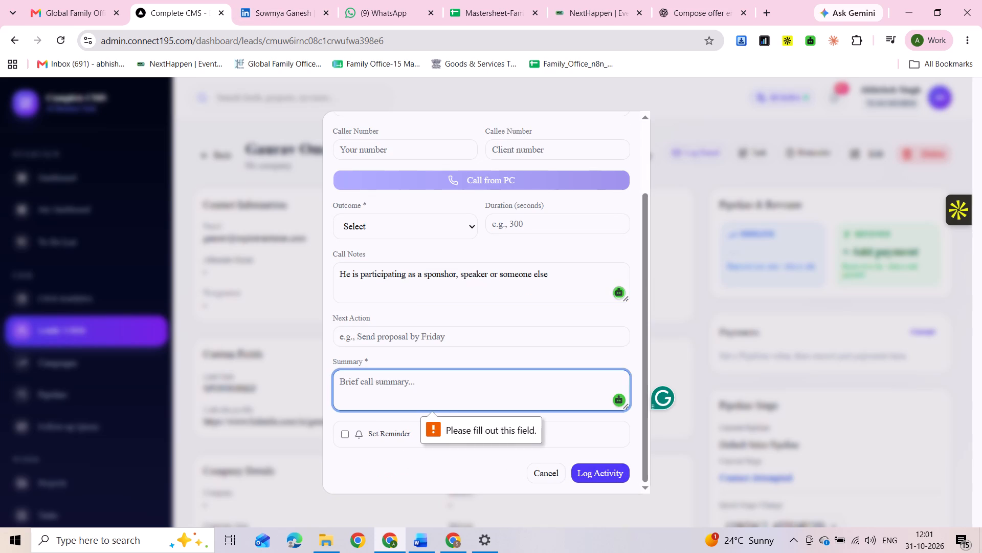
pyautogui.hotkey('shift', 'h')
pyautogui.write('e i')
pyautogui.write('s i')
pyautogui.write('n act')
pyautogui.press('i')
pyautogui.write('ve convers')
pyautogui.write('as')
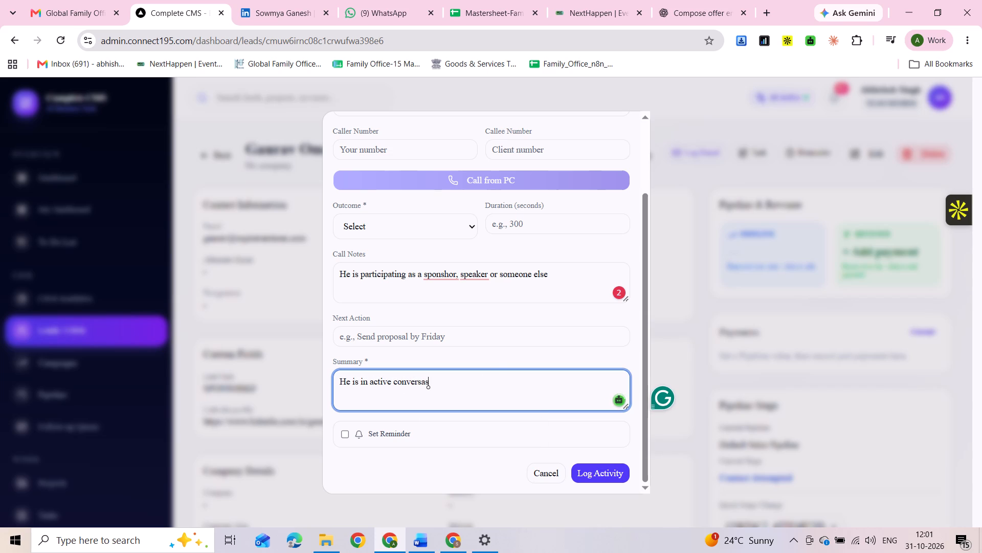
pyautogui.write('ti')
pyautogui.press('o')
pyautogui.write('n wi')
pyautogui.write('th some')
pyautogui.press('BackSpace')
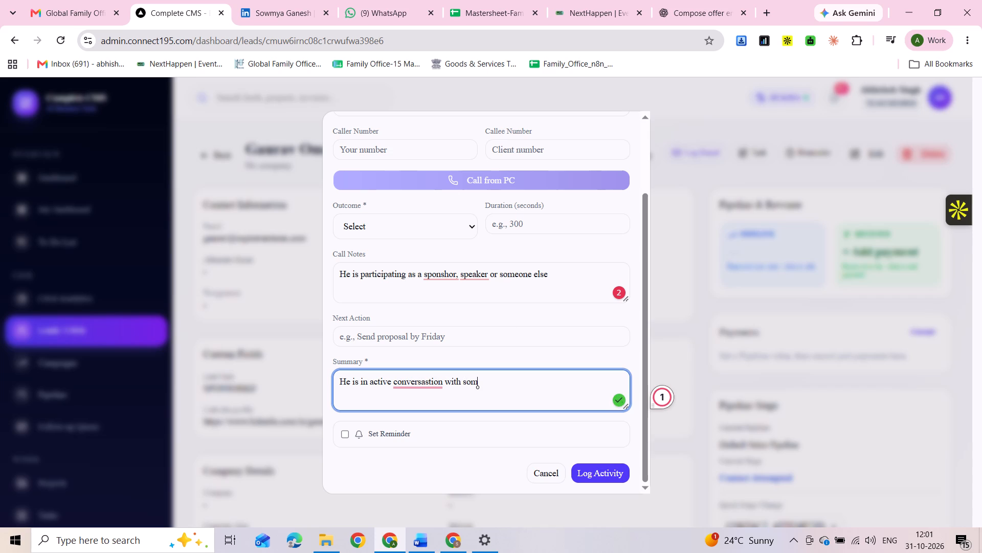
pyautogui.write('eone else')
pyautogui.press('Return')
pyautogui.click(608, 471)
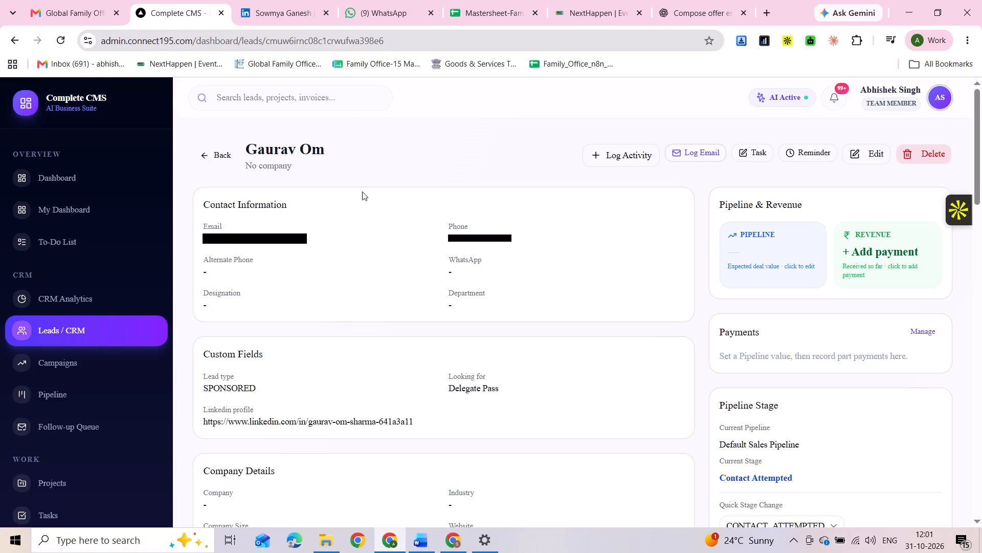
# Go back to the campaign's Proposal Sent leads, open Nadish's record and review its activity timeline and discussion.
pyautogui.click(202, 160)
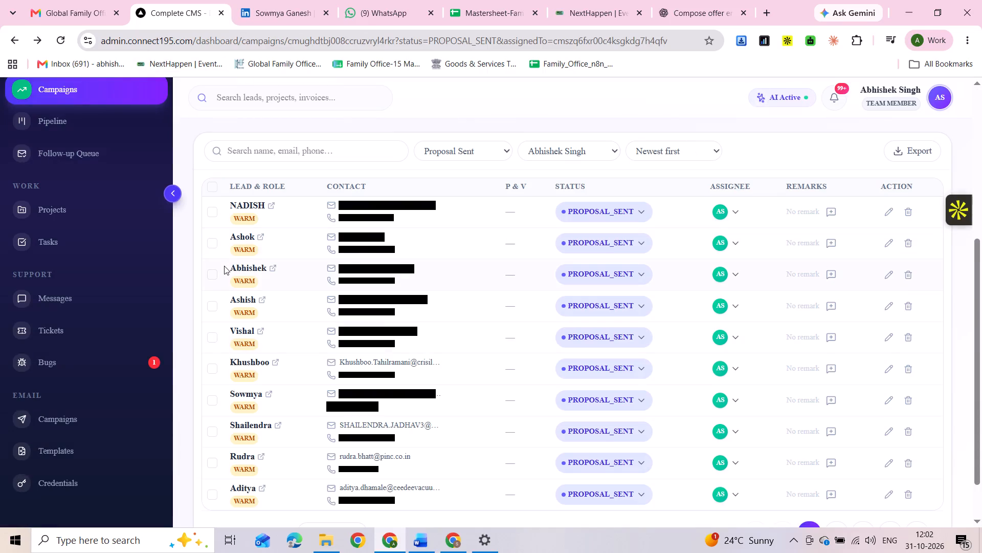
pyautogui.click(263, 205)
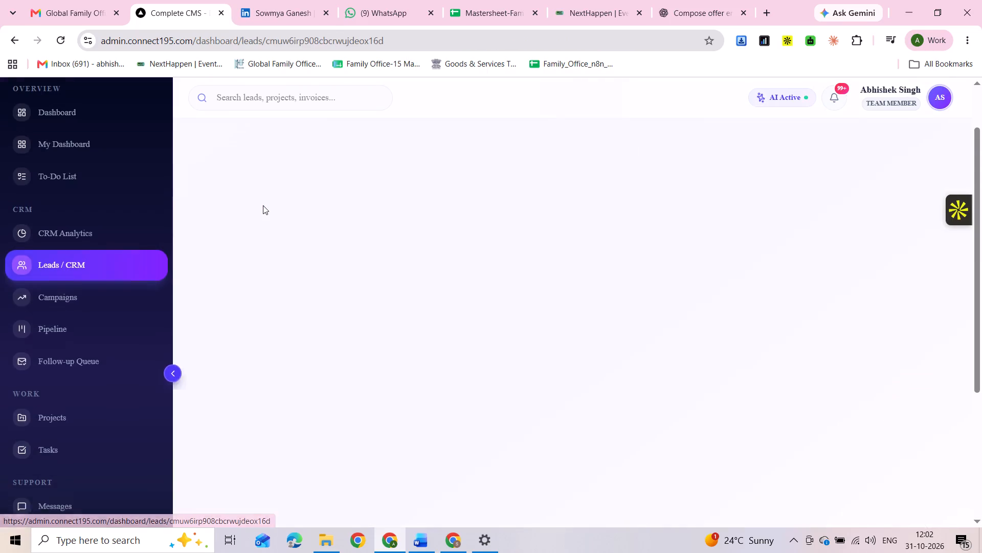
pyautogui.scroll(-10, 337, 389)
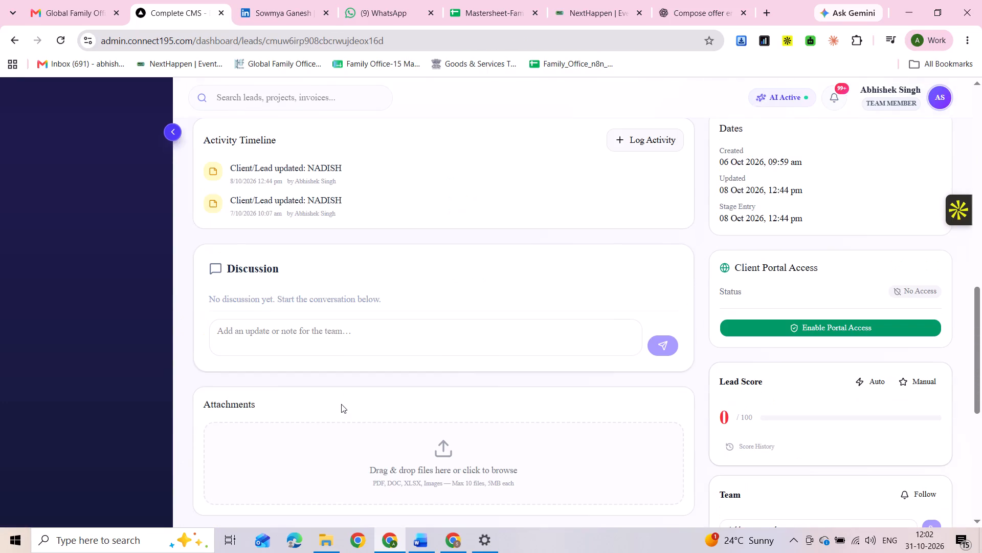
pyautogui.scroll(12, 341, 404)
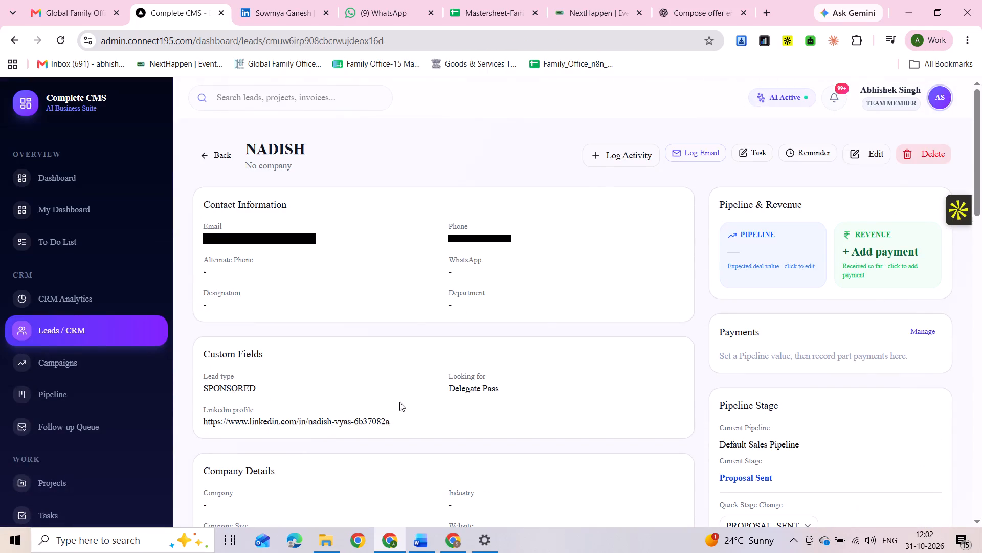
# Copy the LinkedIn profile link from Nadish's record and enter it as the address in the open LinkedIn page.
pyautogui.moveTo(412, 423); pyautogui.dragTo(203, 423)
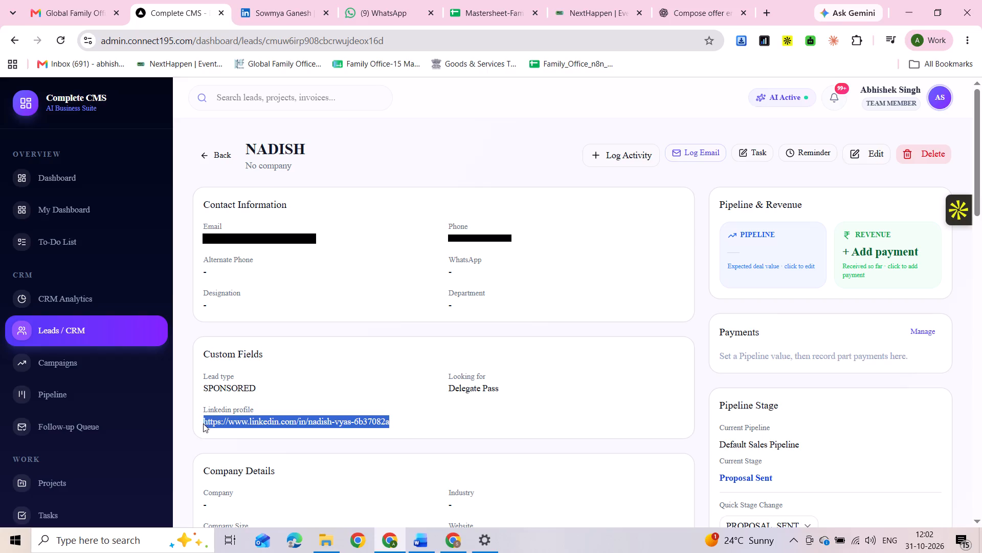
pyautogui.moveTo(203, 423); pyautogui.dragTo(199, 426)
pyautogui.hotkey('ctrl', 'c')
pyautogui.click(262, 3)
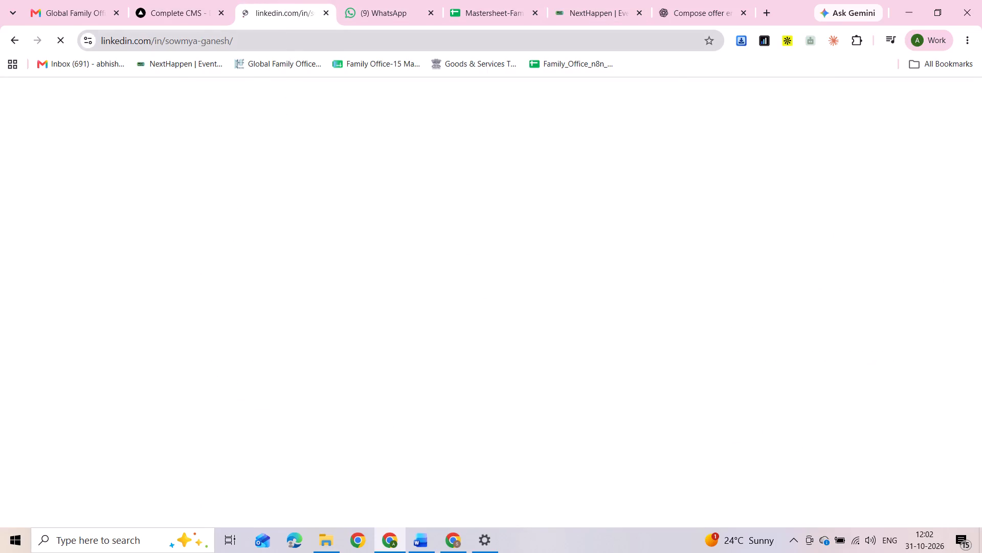
pyautogui.moveTo(286, 39); pyautogui.dragTo(223, 38)
pyautogui.moveTo(326, 36); pyautogui.dragTo(124, 32)
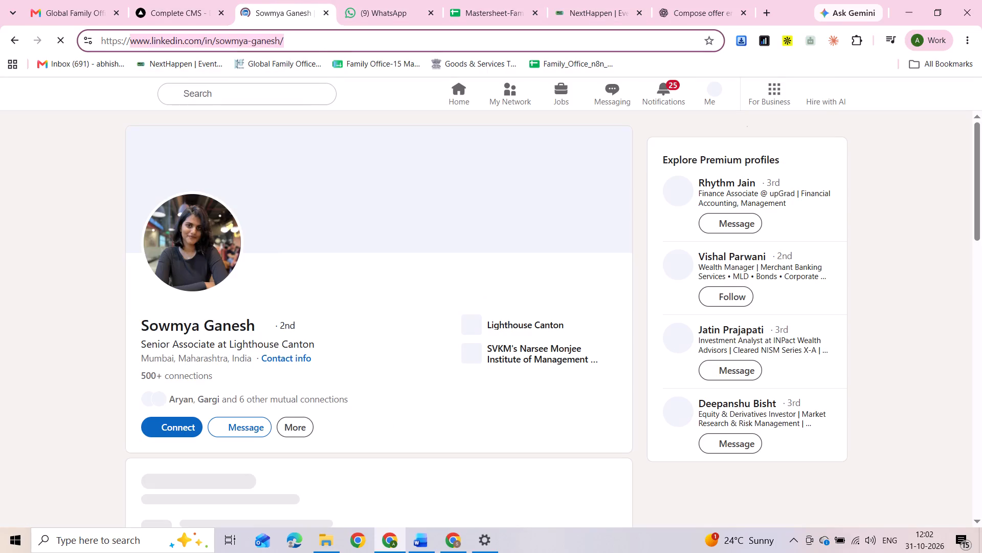
pyautogui.moveTo(124, 32); pyautogui.dragTo(90, 29)
pyautogui.hotkey('ctrl', 'v')
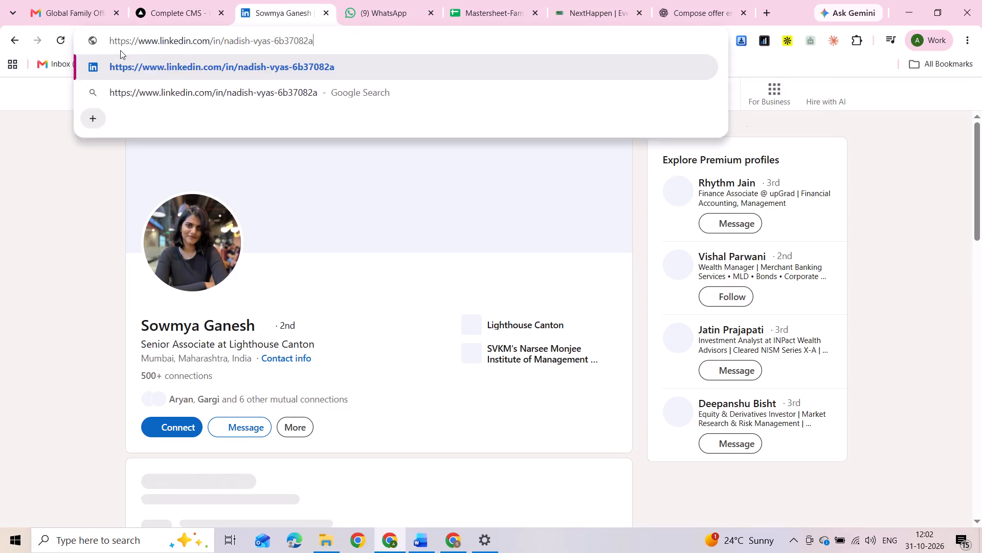
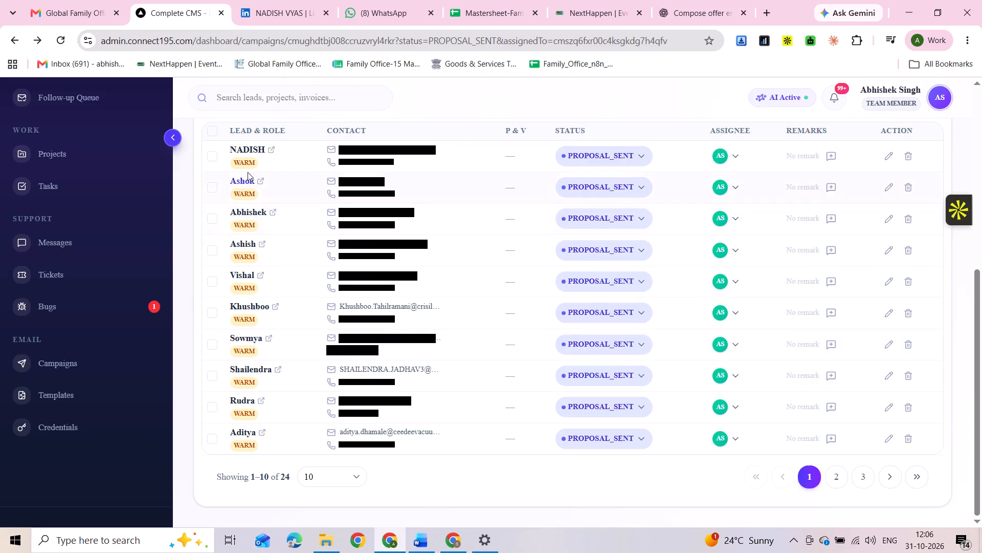
# Open Ashok's lead record from the Proposal Sent list and review its contact information, custom fields, company and deal details, and activity timeline.
pyautogui.click(241, 179)
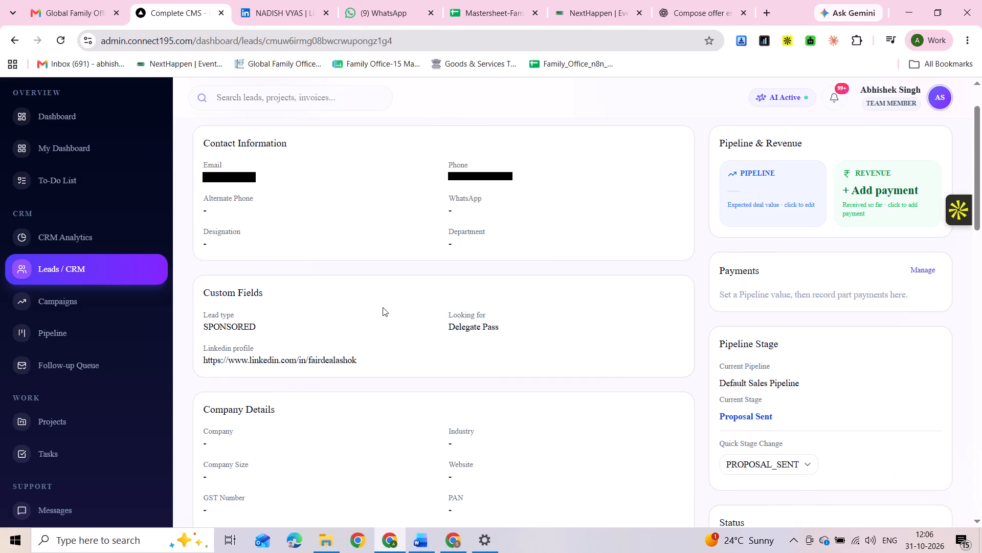
pyautogui.scroll(3, 476, 324)
pyautogui.scroll(-10, 464, 333)
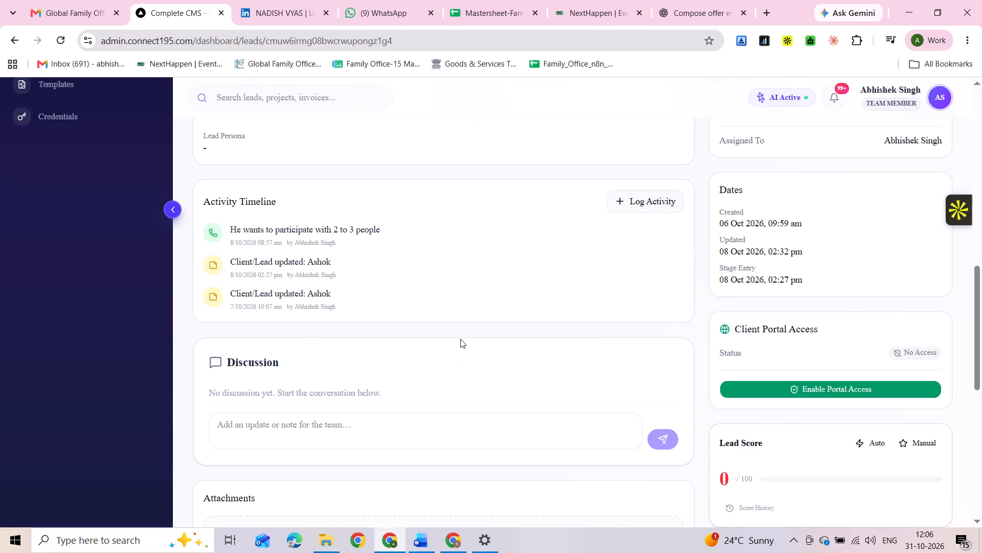
pyautogui.scroll(9, 460, 339)
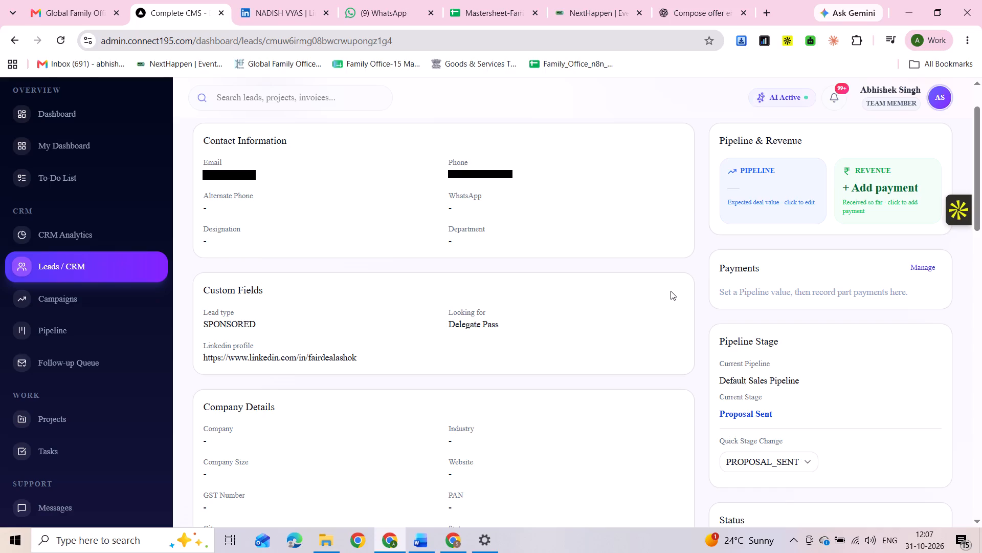
pyautogui.scroll(2, 750, 221)
pyautogui.scroll(-1, 606, 285)
pyautogui.scroll(4, 605, 289)
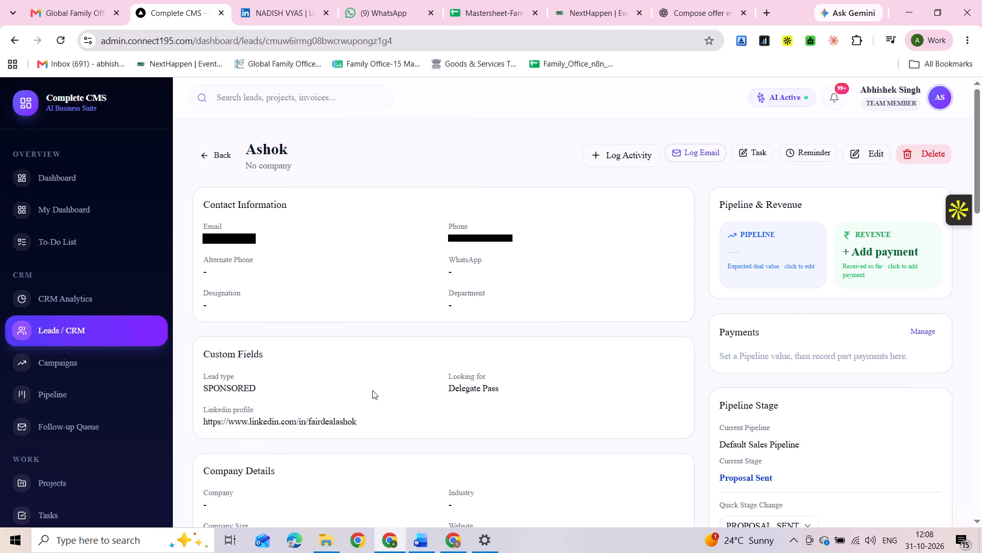
pyautogui.scroll(-8, 372, 390)
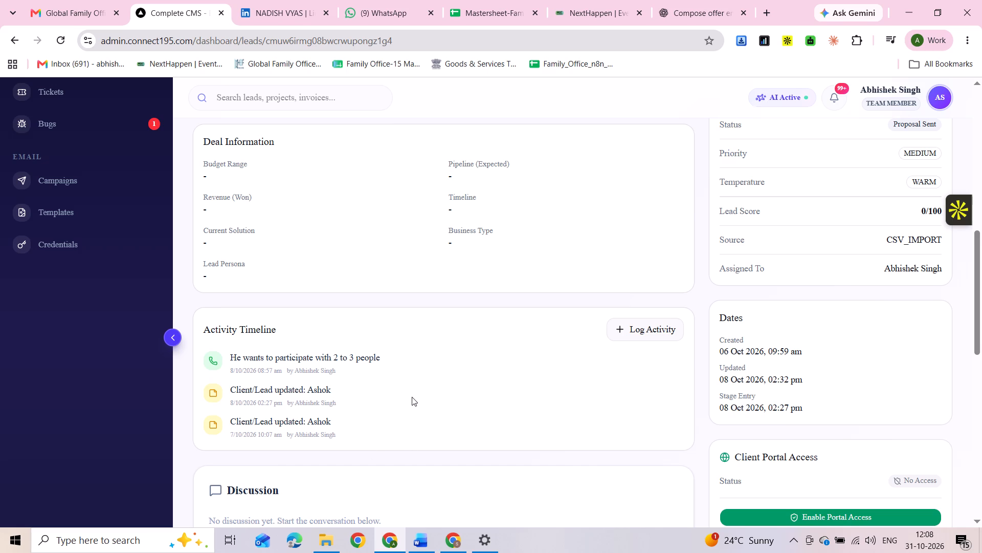
pyautogui.scroll(1, 412, 397)
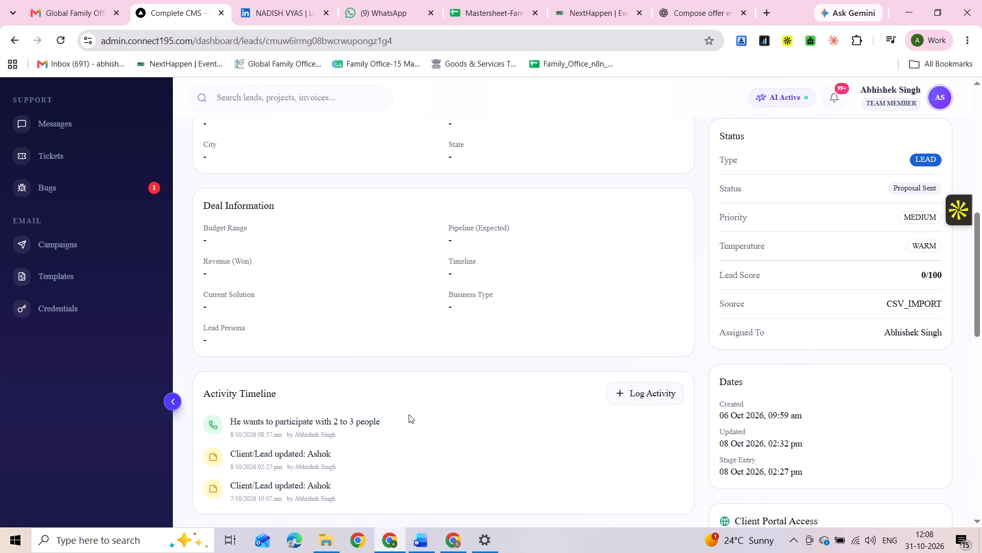
pyautogui.scroll(2, 435, 344)
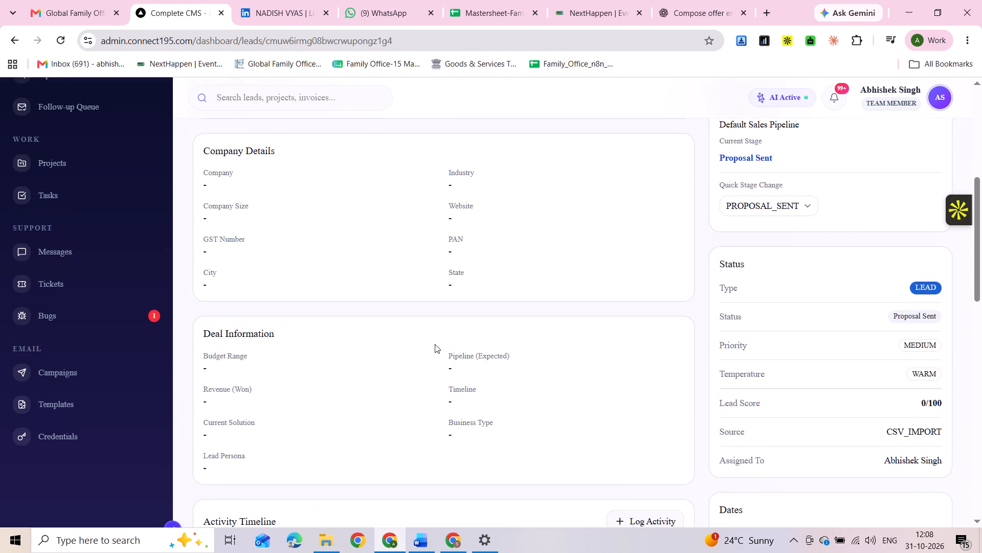
pyautogui.scroll(2, 435, 344)
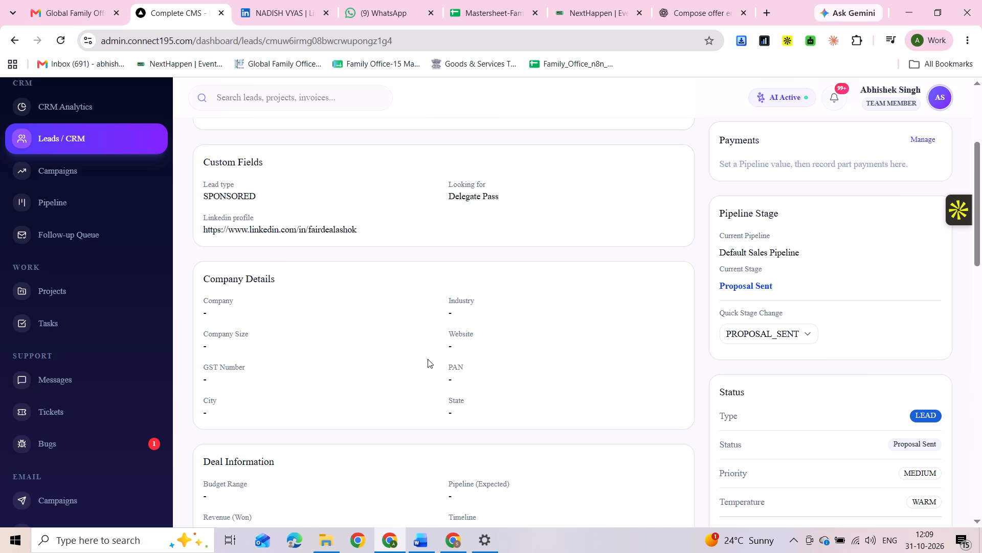
pyautogui.scroll(-1, 427, 359)
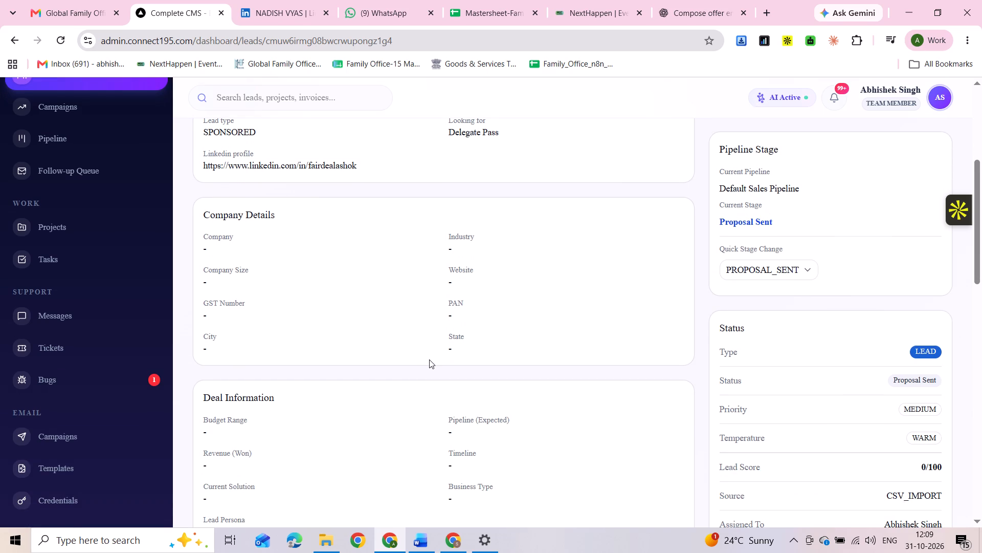
pyautogui.scroll(2, 434, 366)
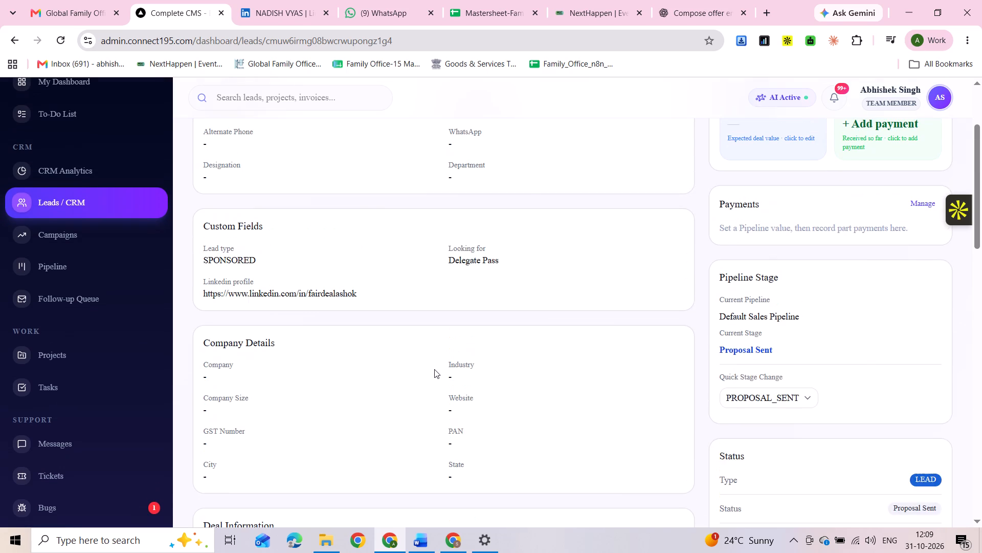
pyautogui.scroll(-2, 434, 369)
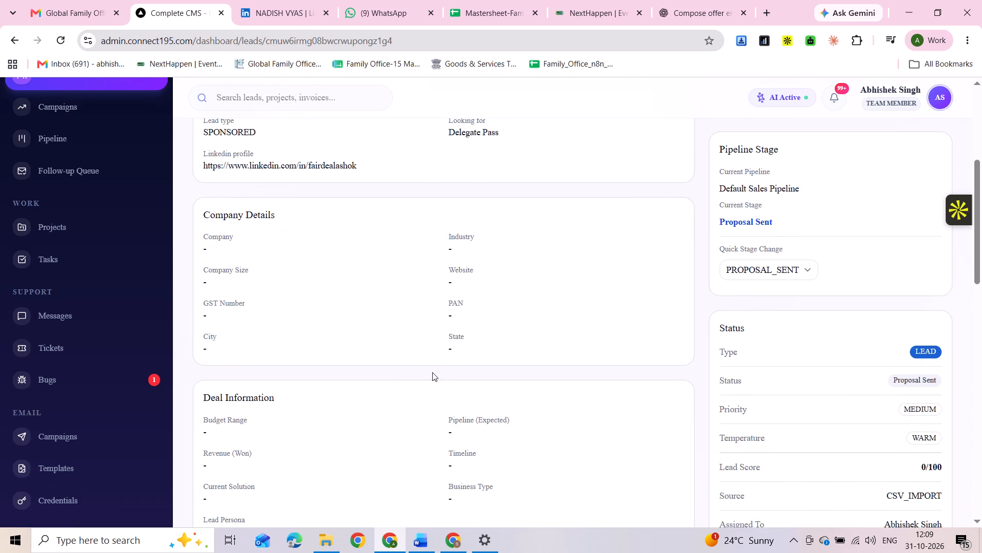
pyautogui.scroll(-2, 432, 372)
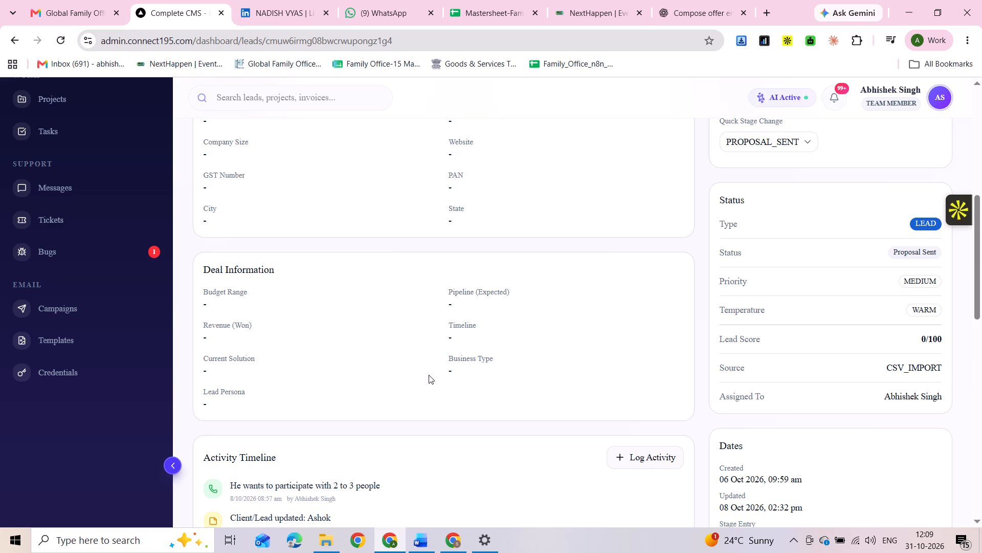
pyautogui.scroll(2, 434, 384)
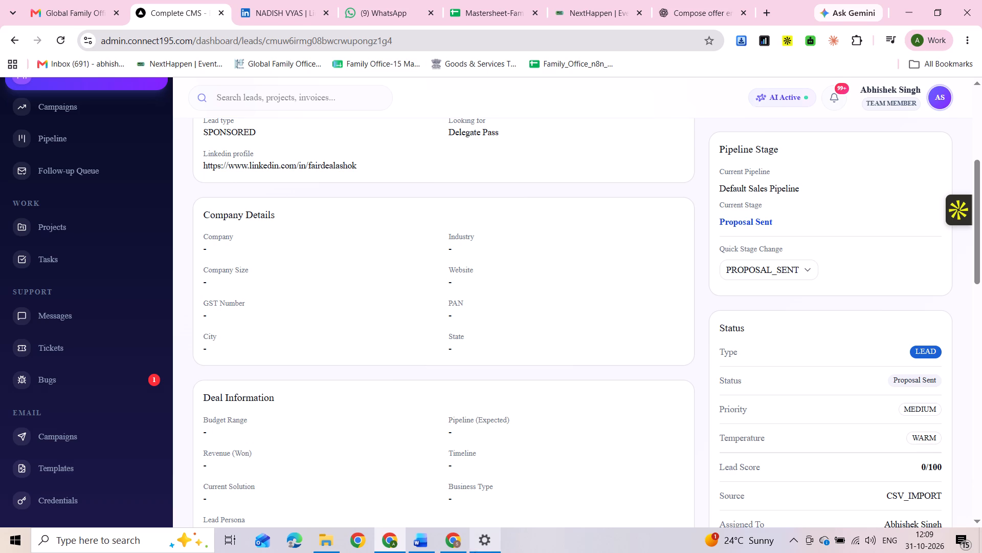
# Switch to the Discount Template document in Word and look through the discount offer text and the Standard, Prime and Premium Pass inclusions.
pyautogui.click(421, 539)
pyautogui.scroll(-9, 449, 445)
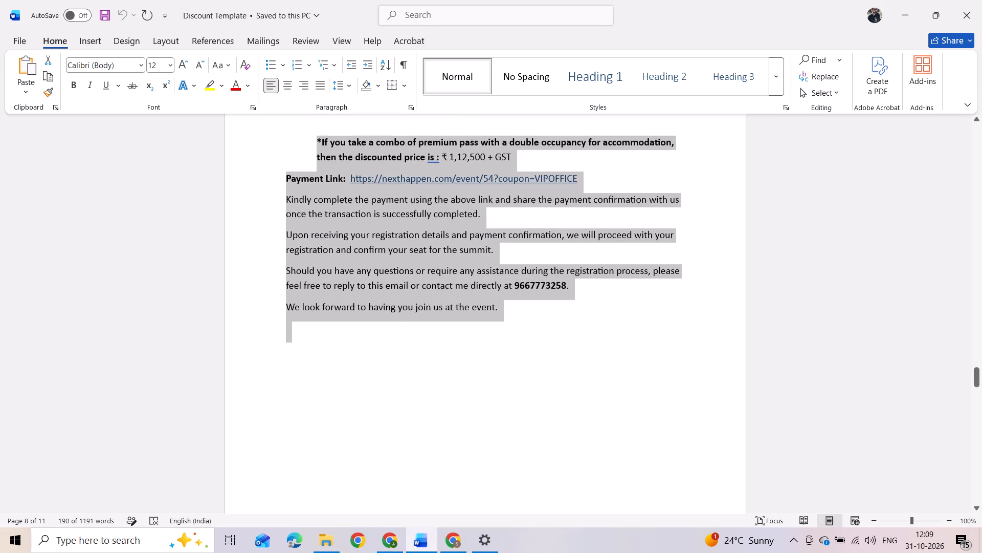
pyautogui.scroll(-19, 450, 452)
pyautogui.scroll(2, 445, 458)
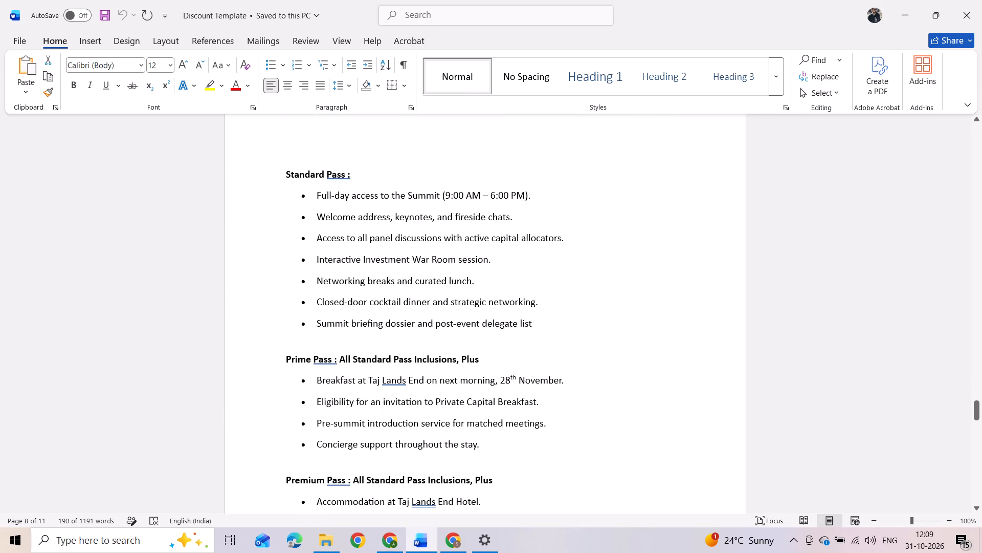
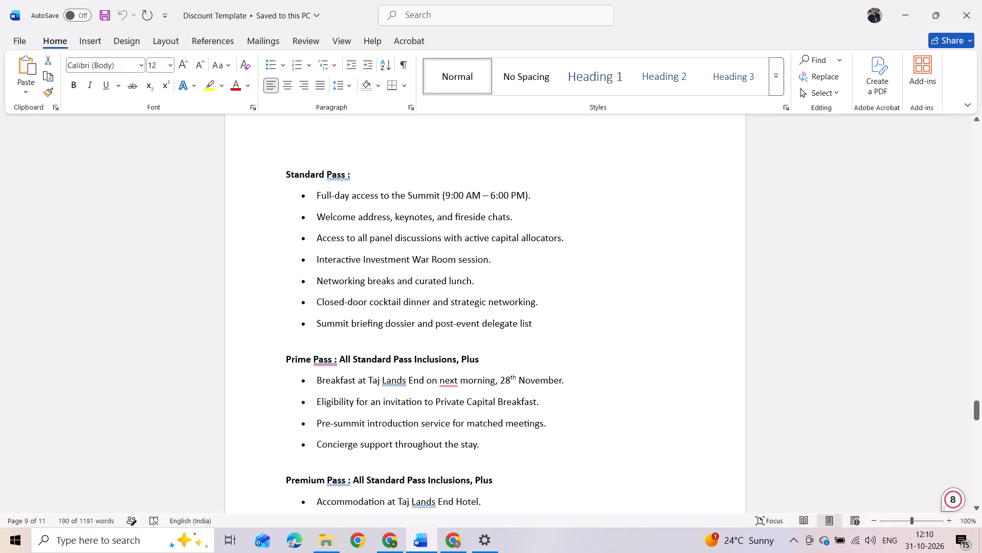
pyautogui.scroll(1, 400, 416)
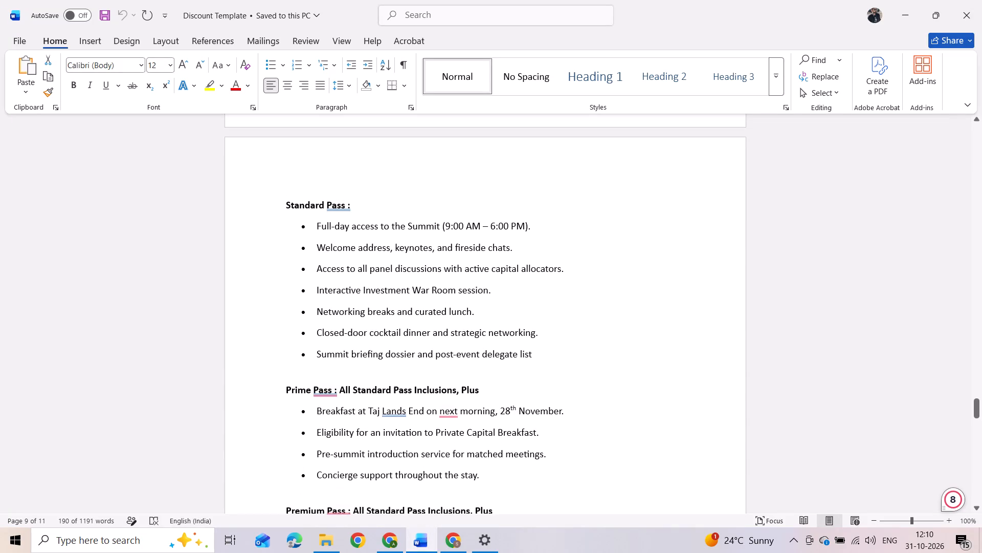
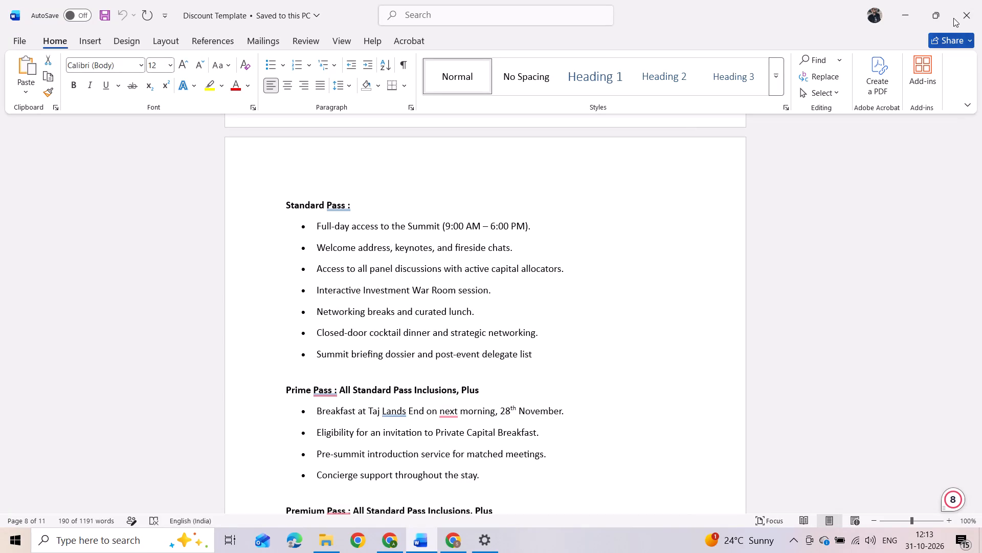
# Return to the CRM in Chrome and change the open Delegate Pass lead's pipeline stage to Lost.
pyautogui.click(908, 9)
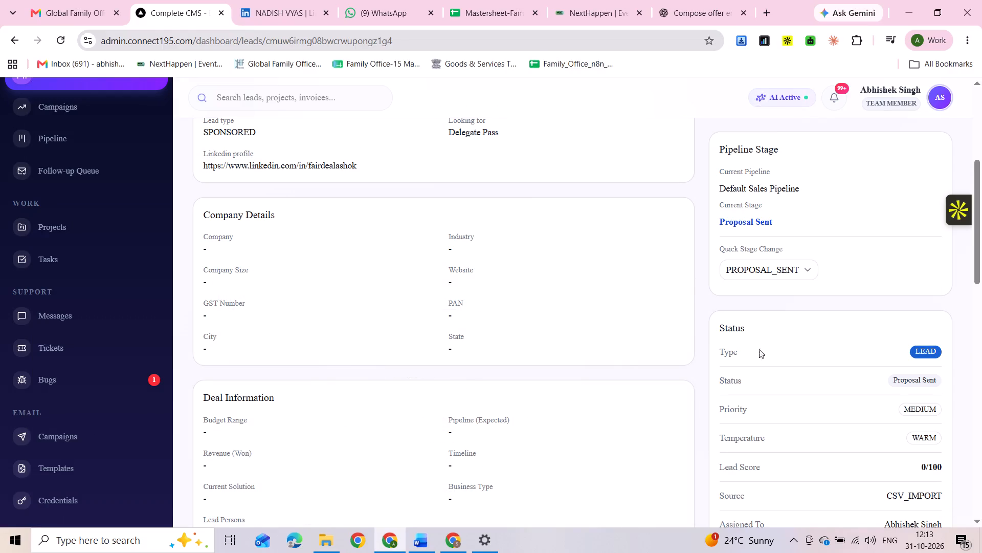
pyautogui.scroll(7, 756, 355)
pyautogui.scroll(-3, 771, 365)
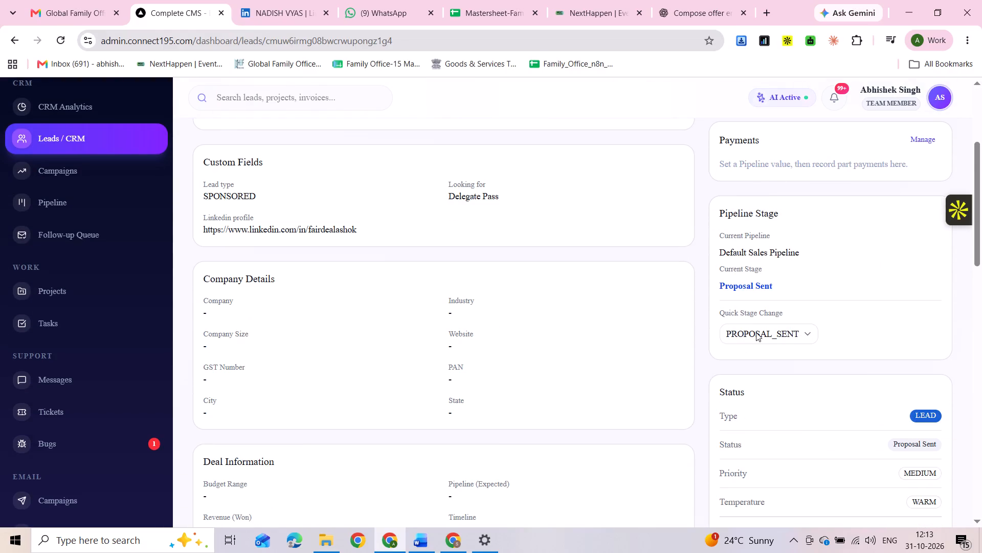
pyautogui.doubleClick(756, 332)
pyautogui.click(756, 332)
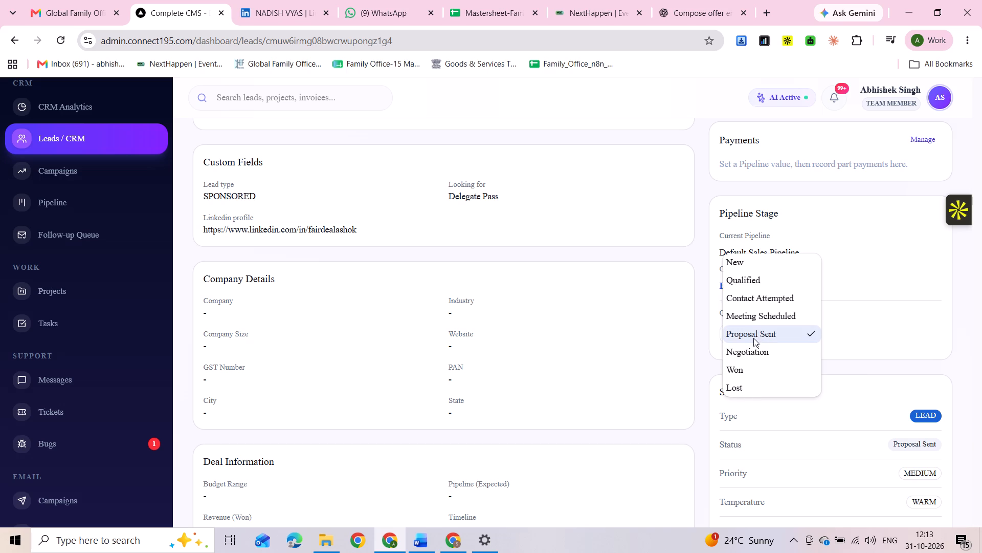
pyautogui.click(748, 388)
# Post the discussion note "Next time going to participate." on the same lead's record.
pyautogui.scroll(-4, 642, 388)
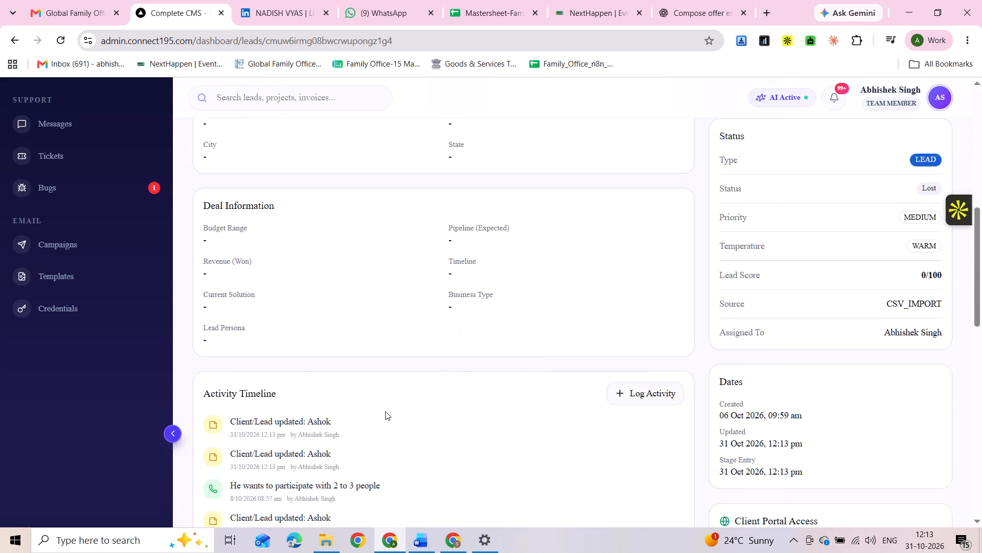
pyautogui.scroll(-4, 273, 426)
pyautogui.doubleClick(324, 431)
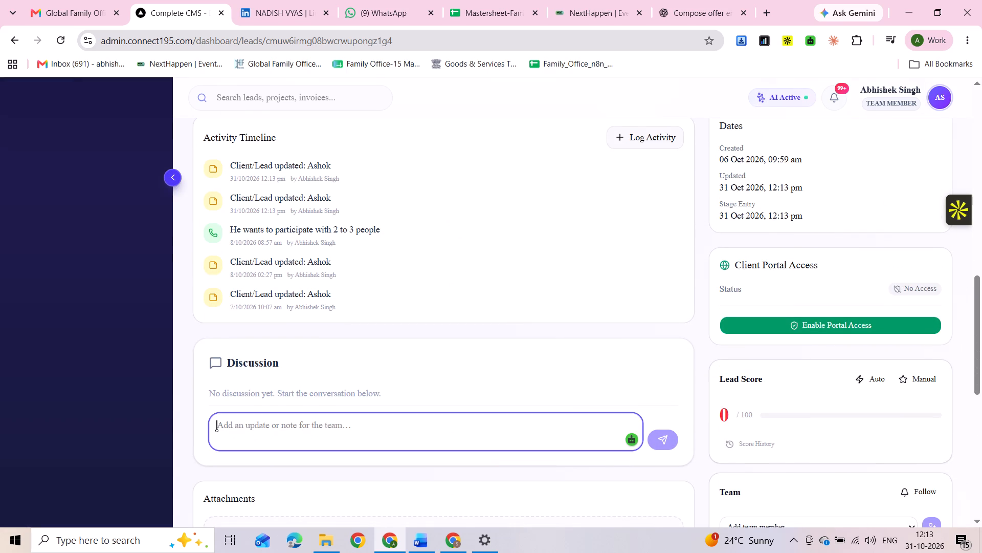
pyautogui.write('Next')
pyautogui.press('space')
pyautogui.press('t')
pyautogui.write('ime going to partiv')
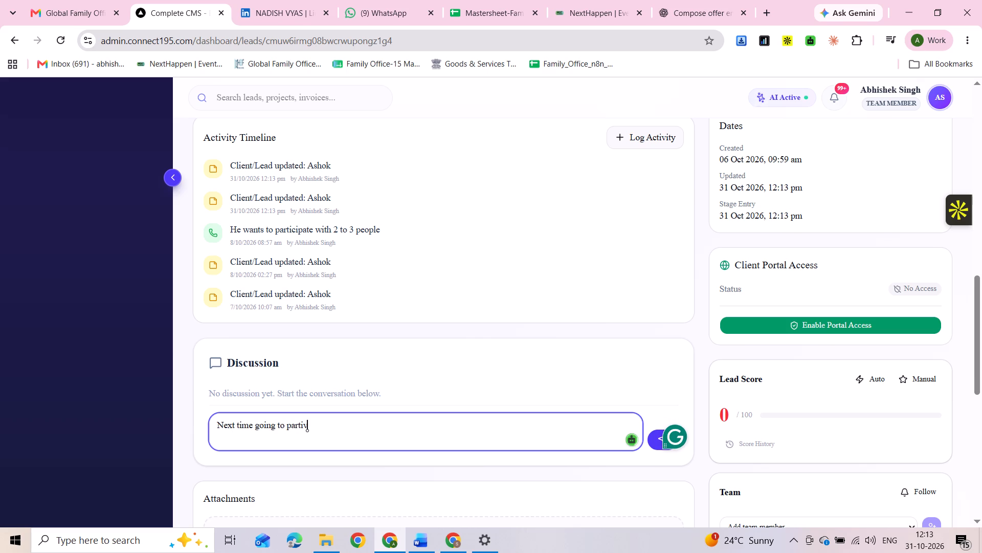
pyautogui.press('BackSpace')
pyautogui.write('cipate')
pyautogui.press('.')
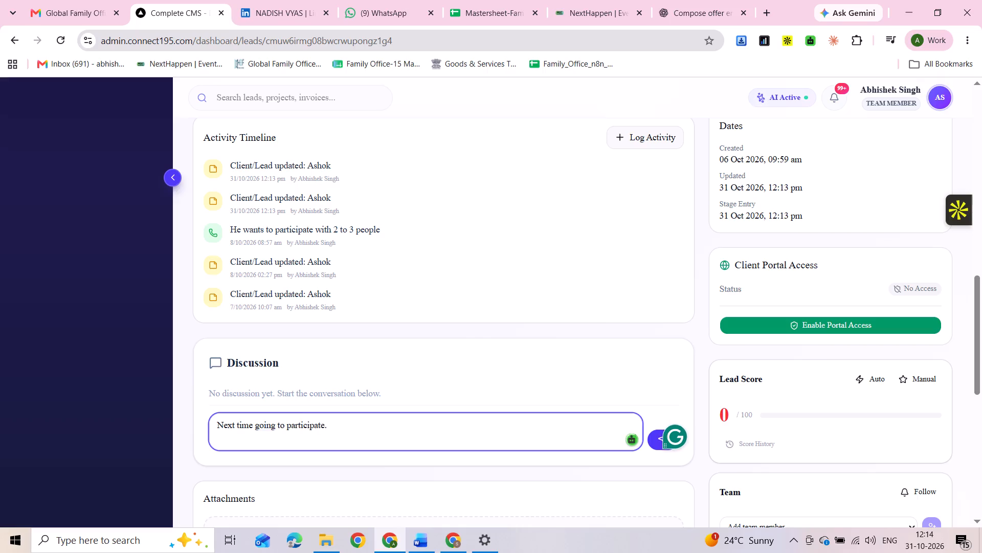
pyautogui.click(652, 437)
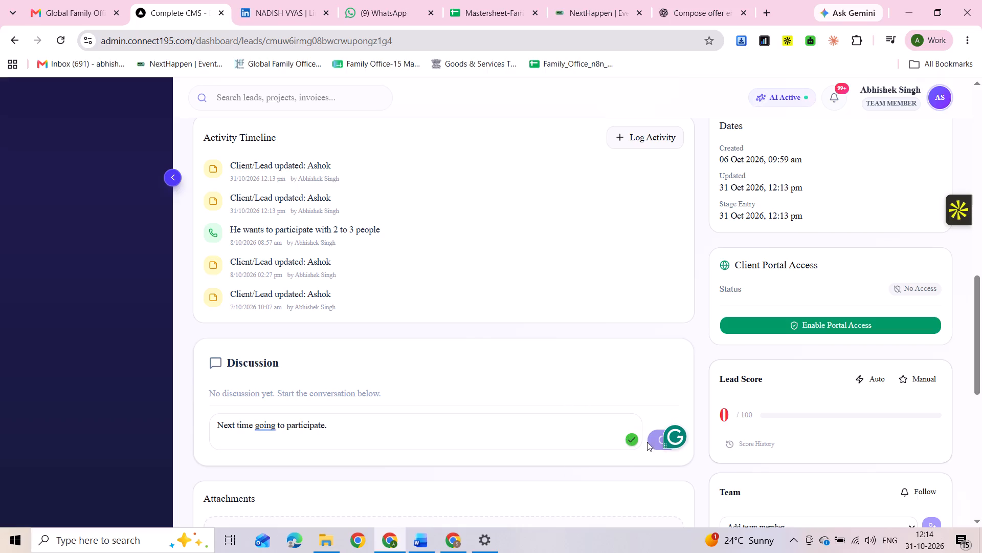
# Open the HBF Queries campaign from the last page of the CRM campaigns list.
pyautogui.scroll(11, 546, 482)
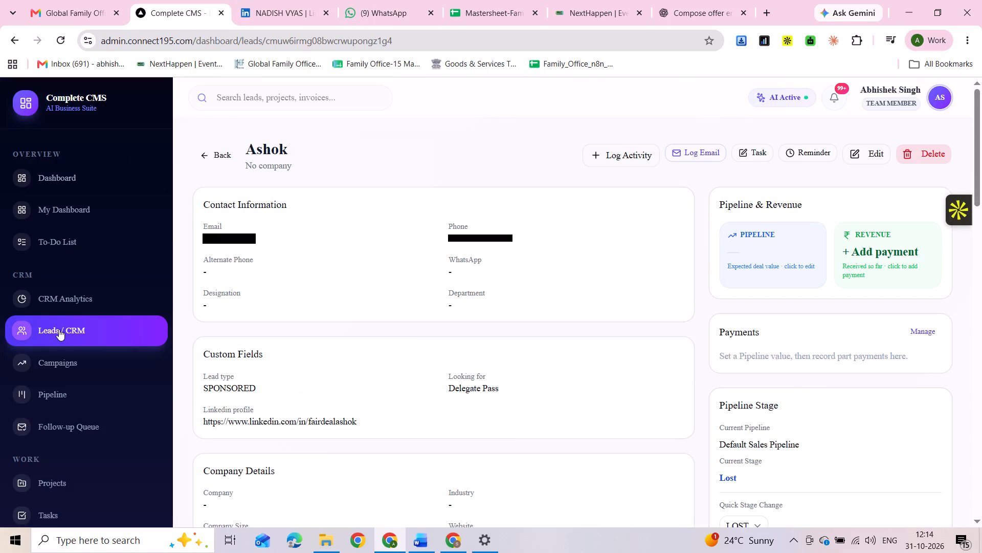
pyautogui.scroll(-3, 59, 406)
pyautogui.scroll(-3, 55, 478)
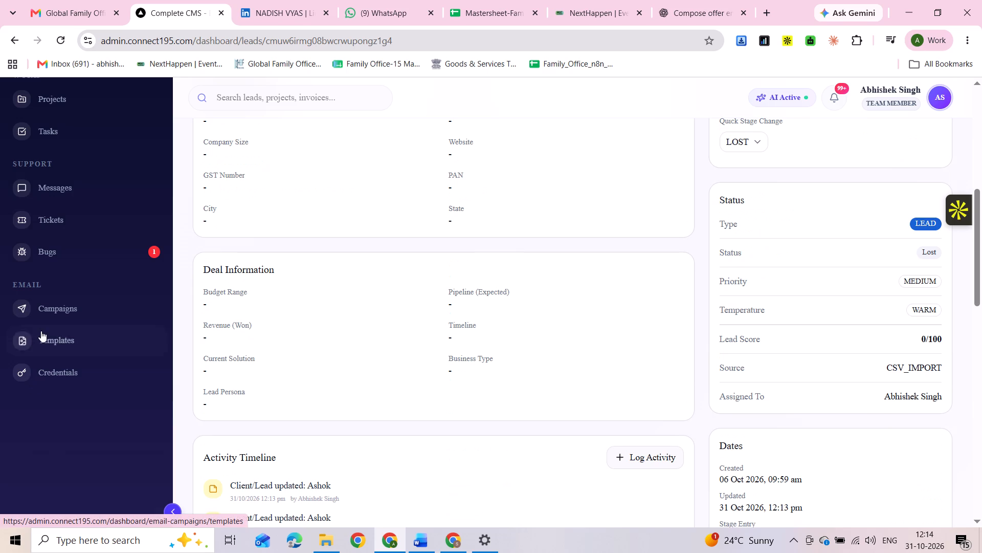
pyautogui.scroll(3, 64, 285)
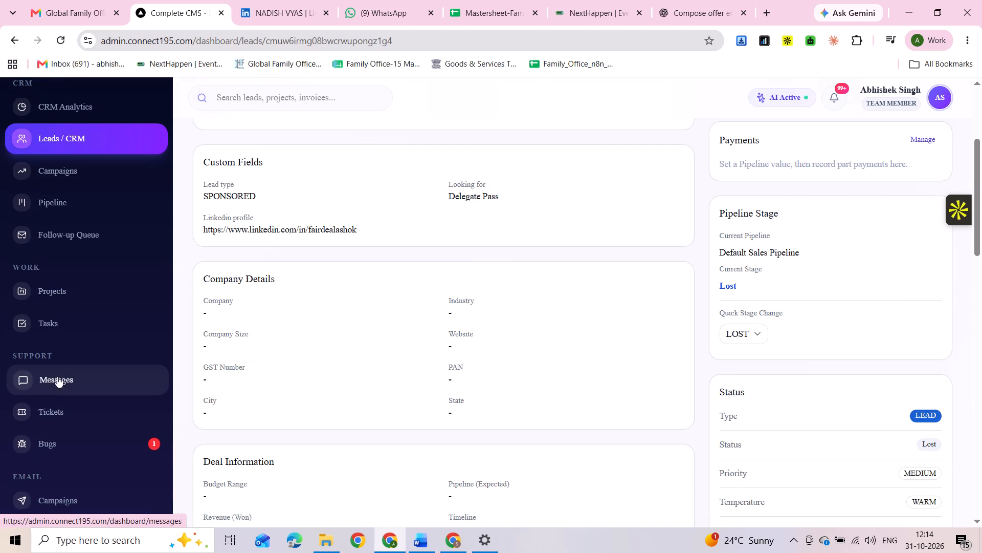
pyautogui.click(61, 170)
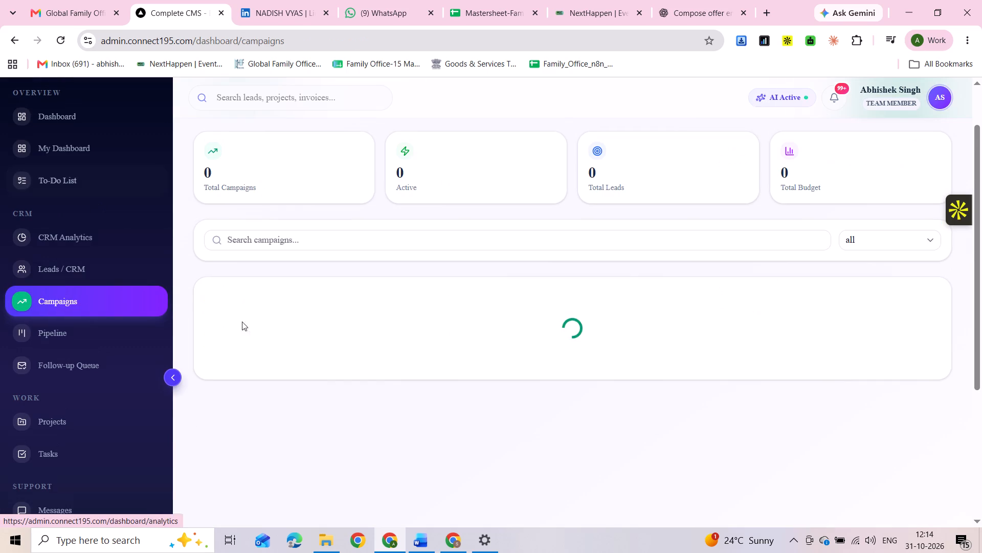
pyautogui.scroll(-5, 393, 388)
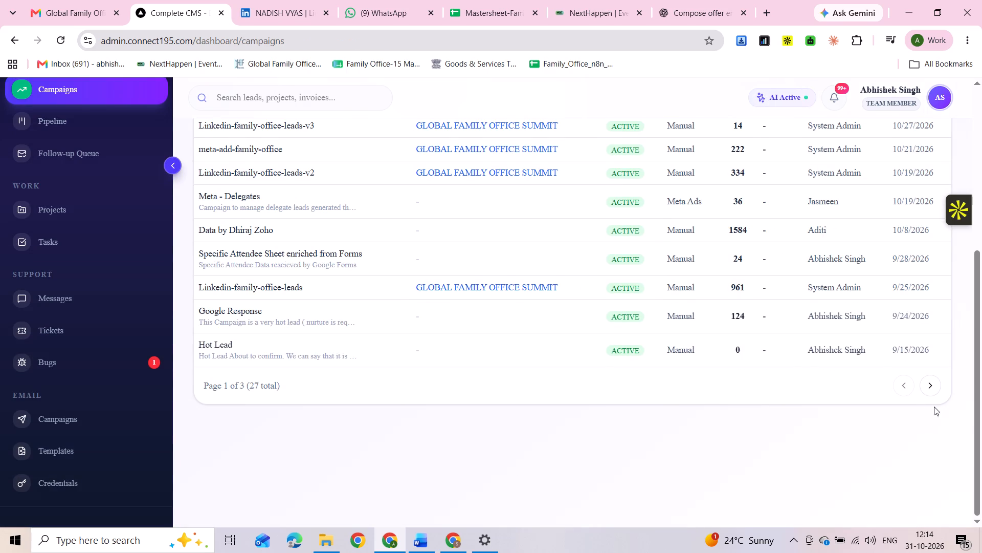
pyautogui.click(927, 388)
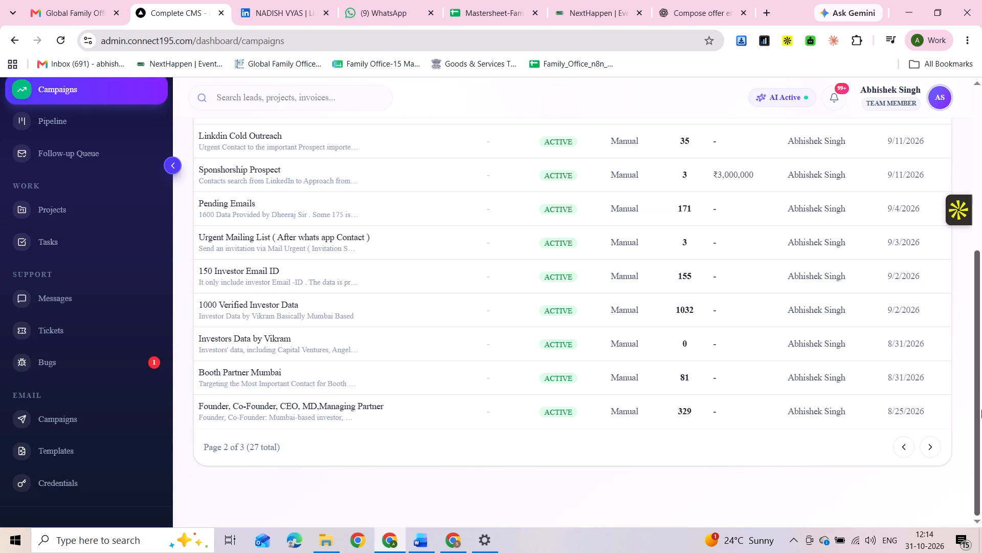
pyautogui.click(935, 444)
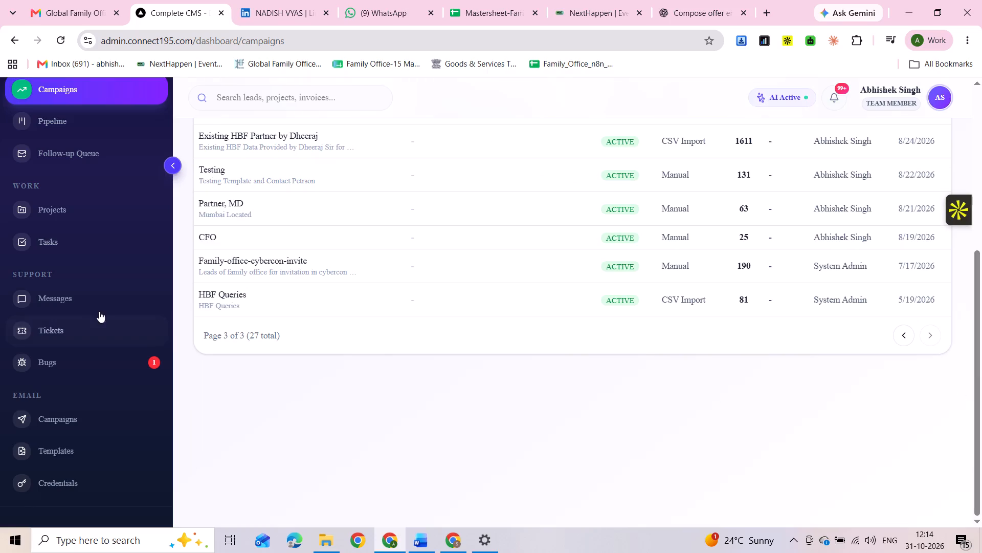
pyautogui.click(226, 289)
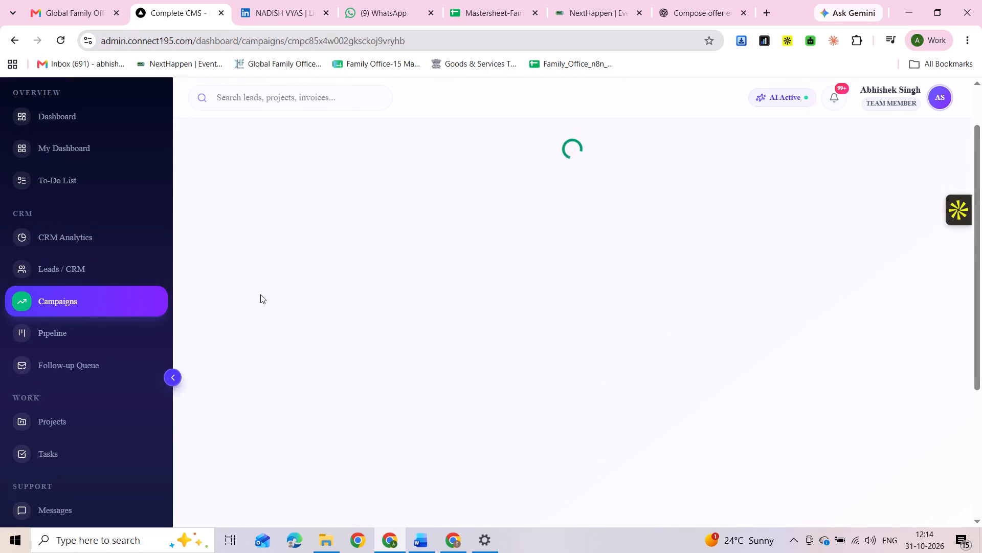
# Open the newest lead in the campaign, with status NEW, and review its contact information and custom fields.
pyautogui.scroll(-1, 406, 368)
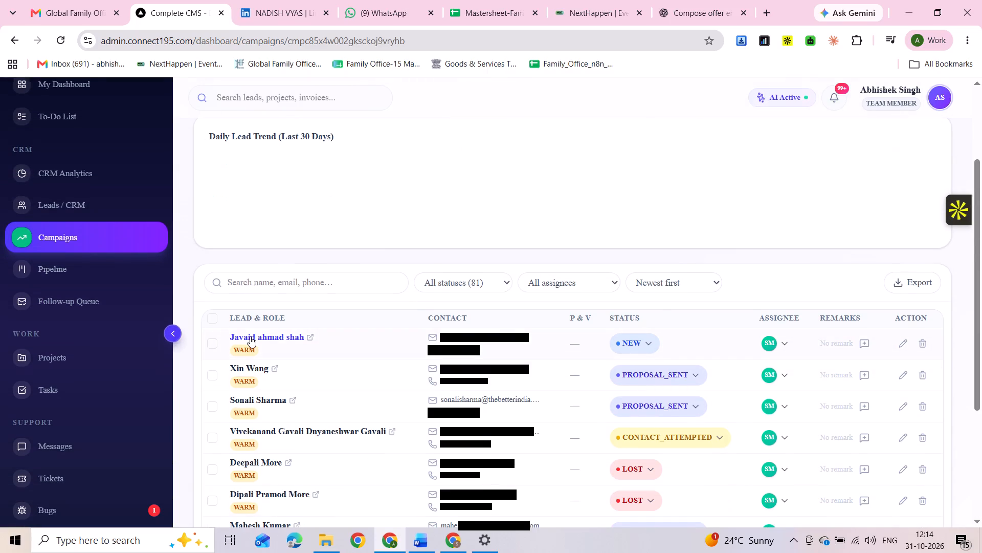
pyautogui.click(250, 336)
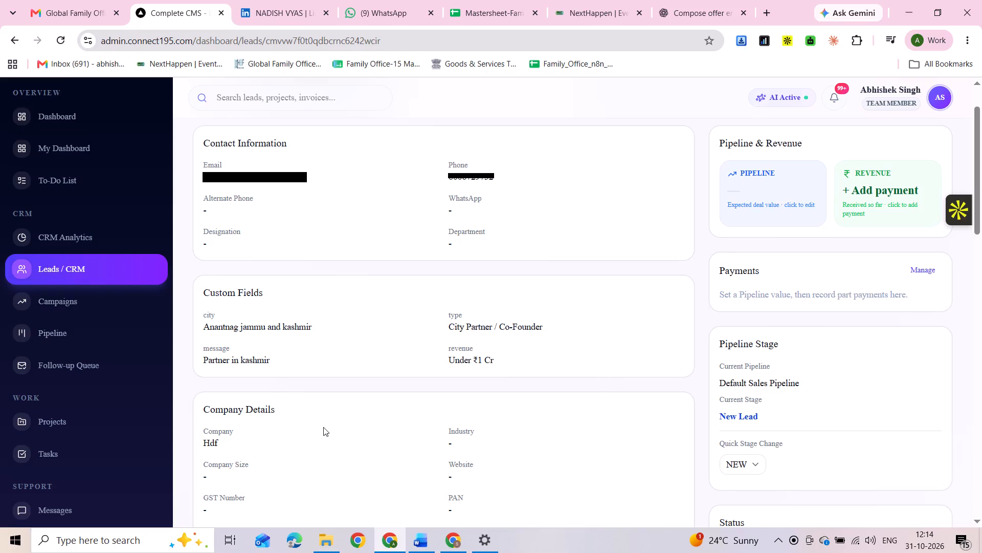
pyautogui.scroll(2, 393, 421)
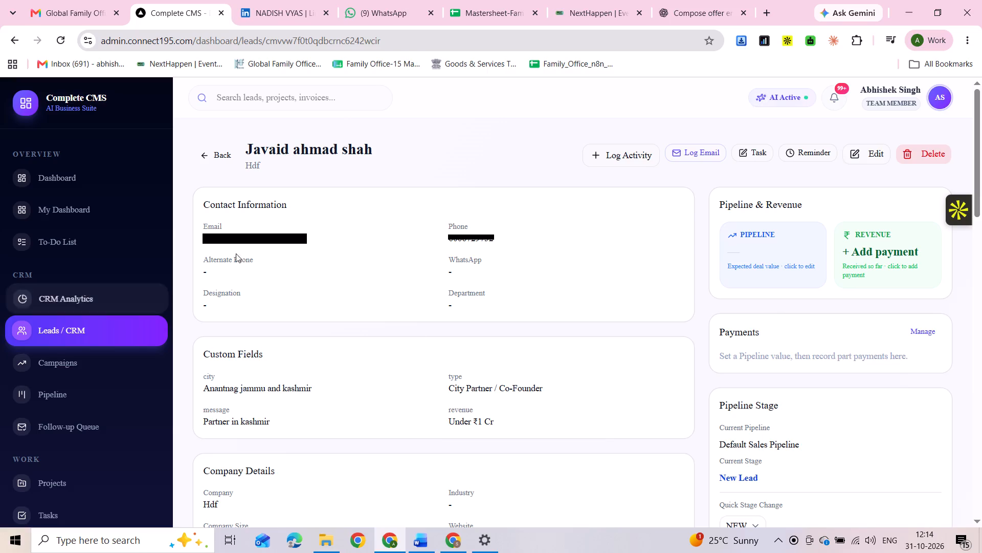
pyautogui.moveTo(313, 237); pyautogui.dragTo(200, 251)
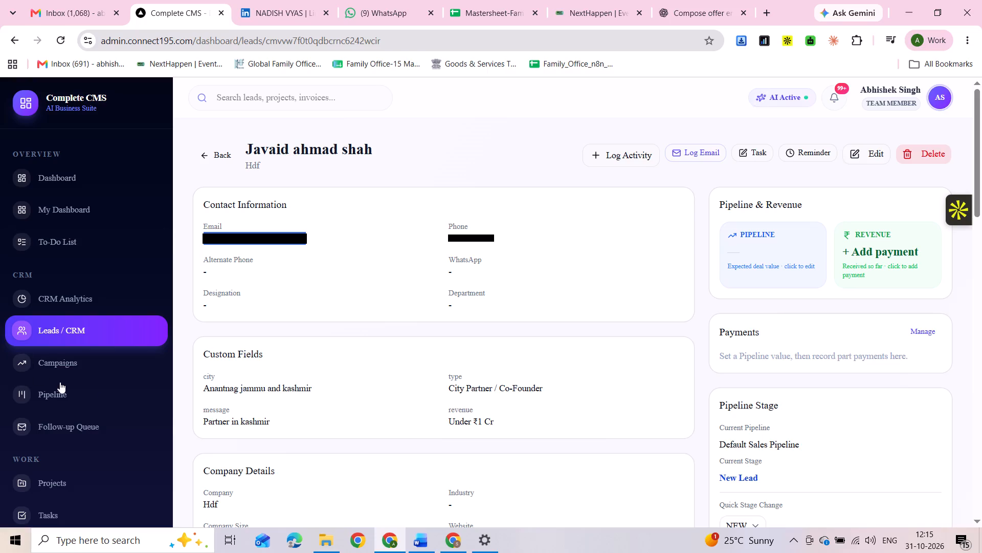
pyautogui.scroll(-1, 241, 444)
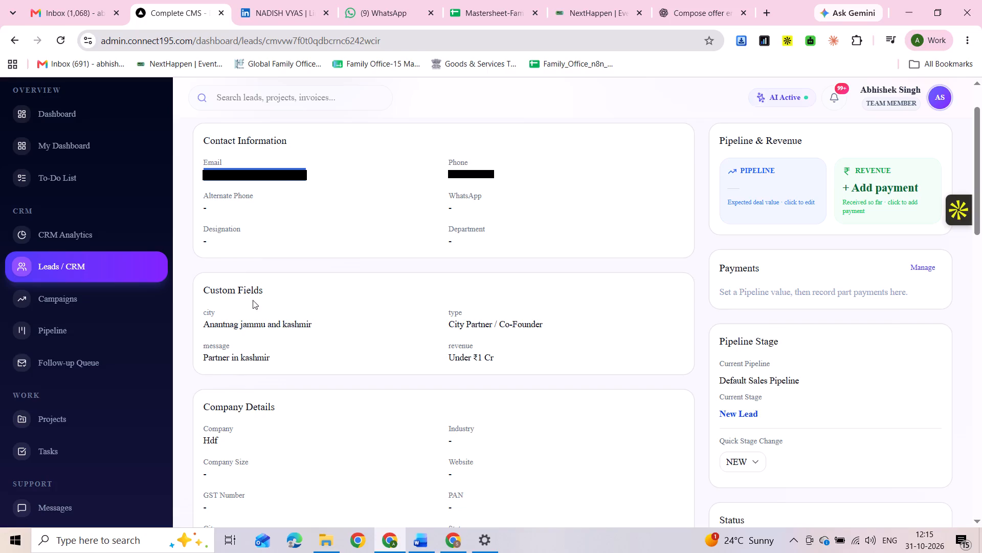
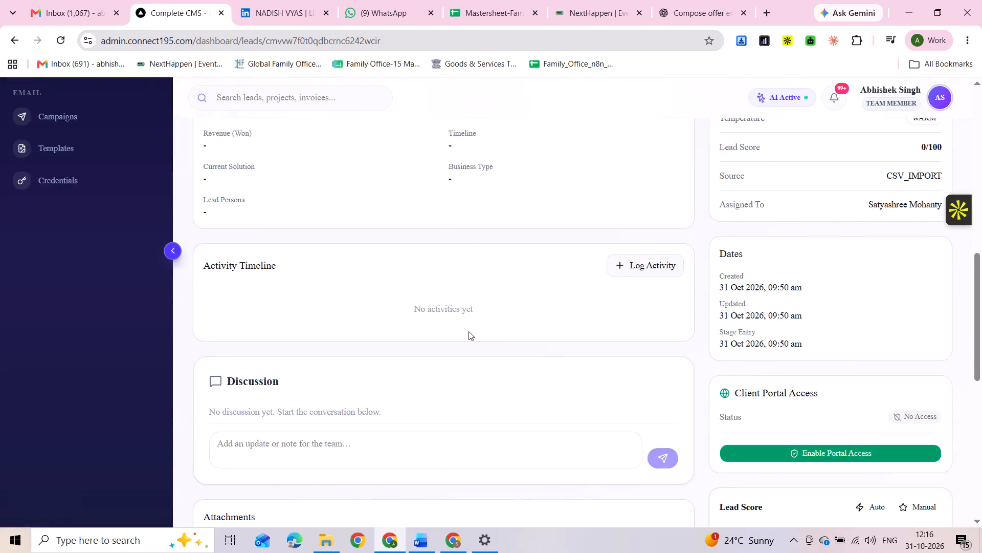
# Post the discussion note "He is inviting us to do a business in Kashmir" on the open City Partner / Co-Founder lead's record.
pyautogui.click(255, 360)
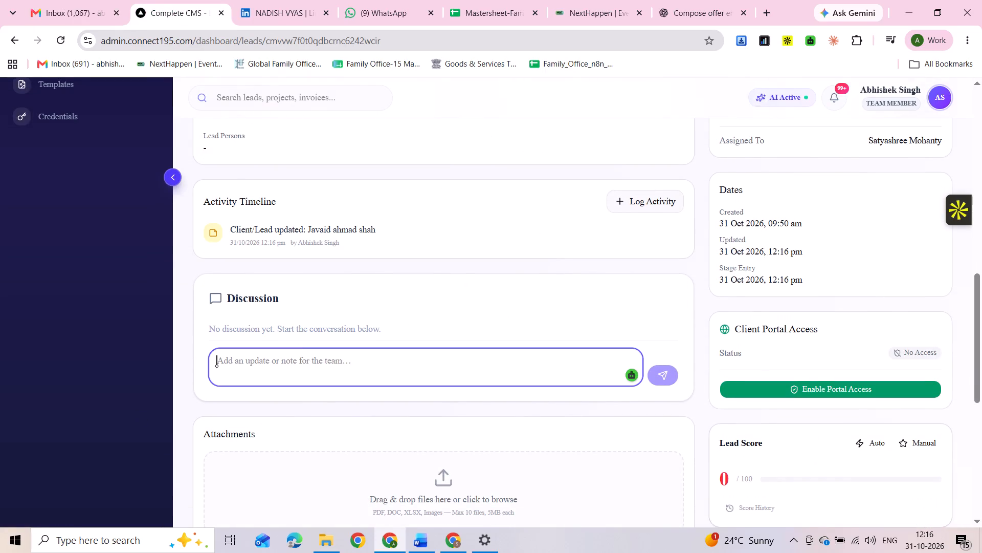
pyautogui.hotkey('shift', 'h')
pyautogui.press('e')
pyautogui.press('space')
pyautogui.write('is')
pyautogui.press('space')
pyautogui.press('i')
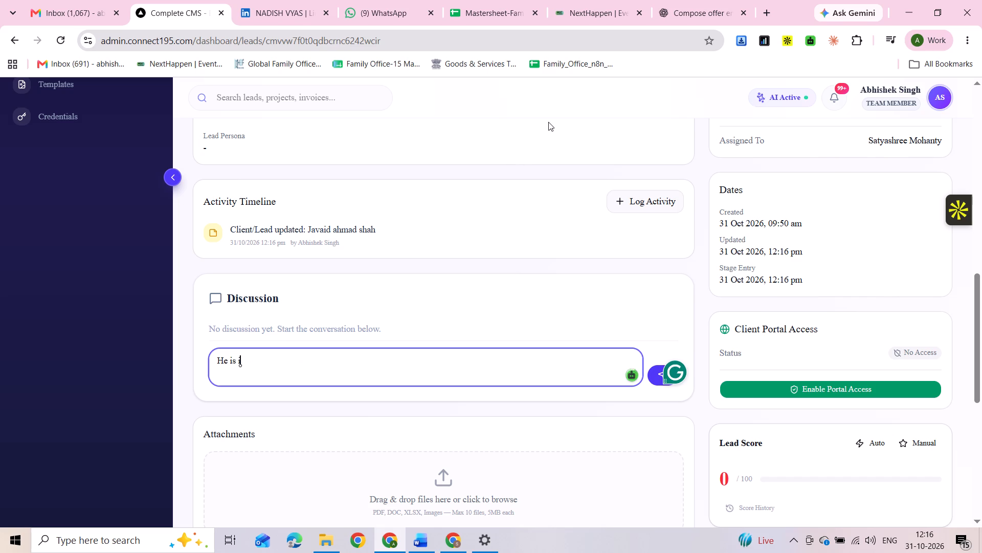
pyautogui.write('nviting us to do a business in Kashmi')
pyautogui.write('r')
pyautogui.press('space')
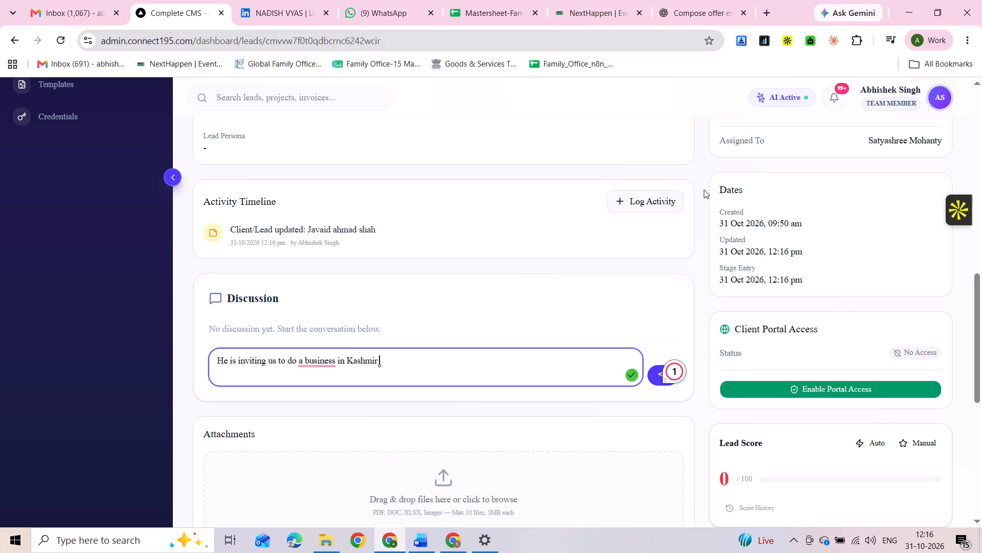
pyautogui.click(656, 378)
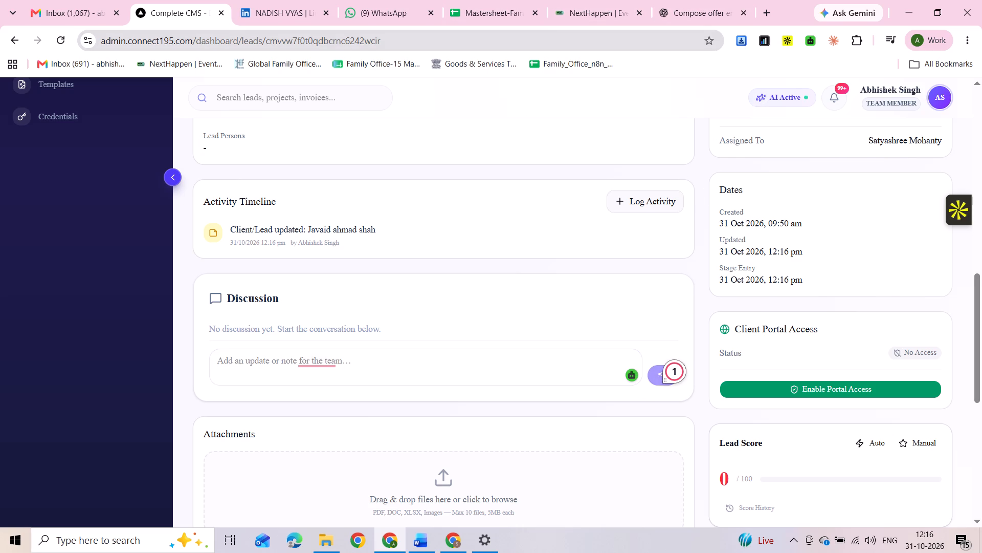
# Return to the HBF Queries campaign's lead list and set it to show 50 leads per page.
pyautogui.scroll(-5, 484, 379)
pyautogui.scroll(10, 401, 364)
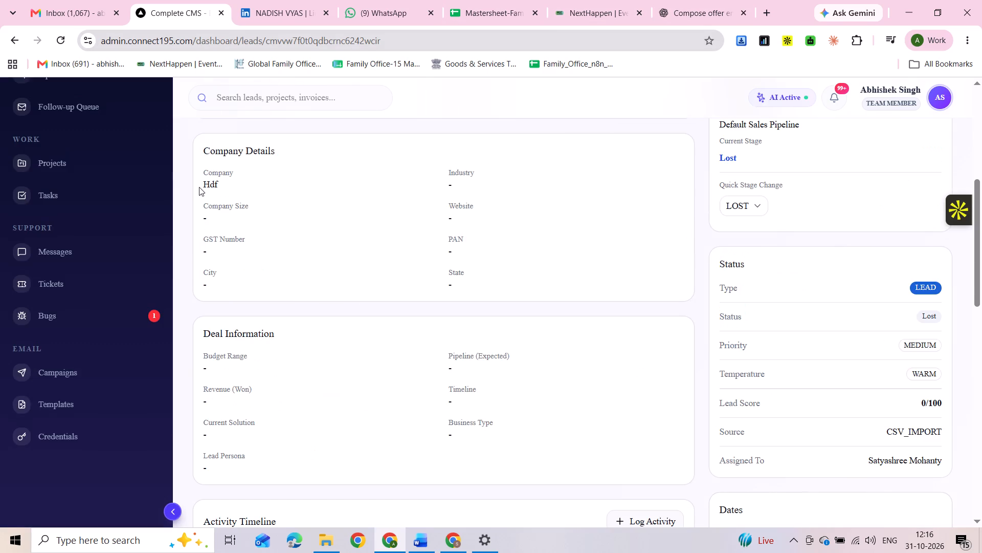
pyautogui.scroll(8, 213, 163)
pyautogui.click(212, 157)
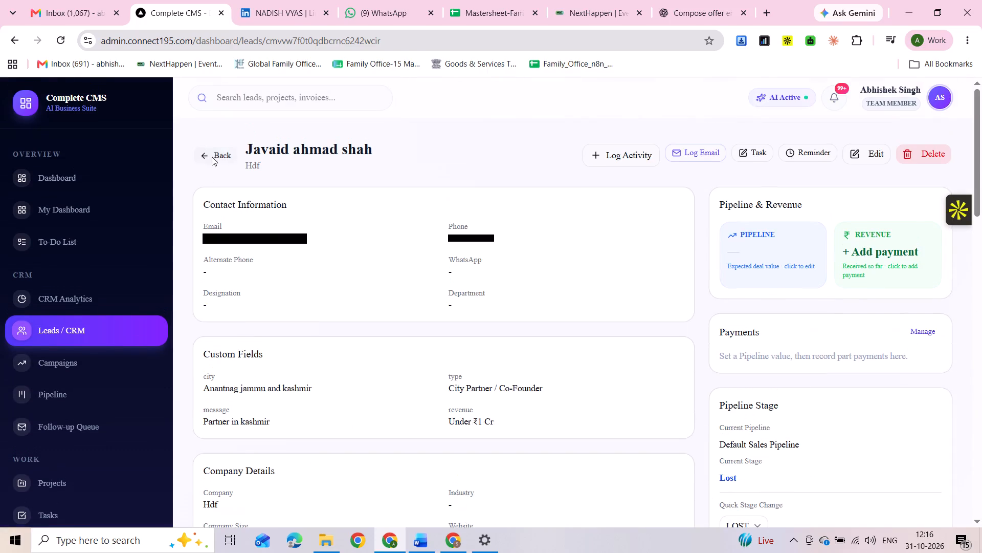
pyautogui.scroll(-9, 411, 325)
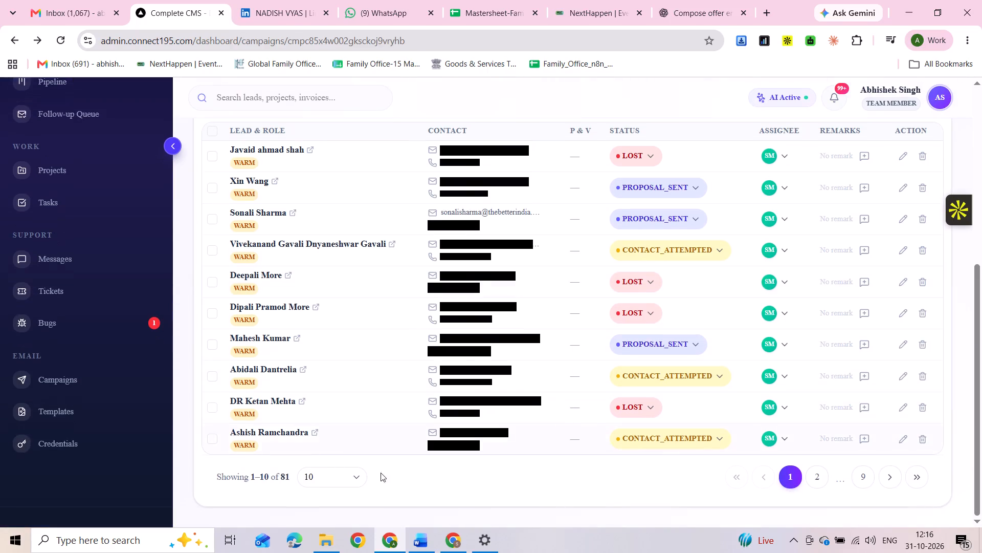
pyautogui.click(346, 479)
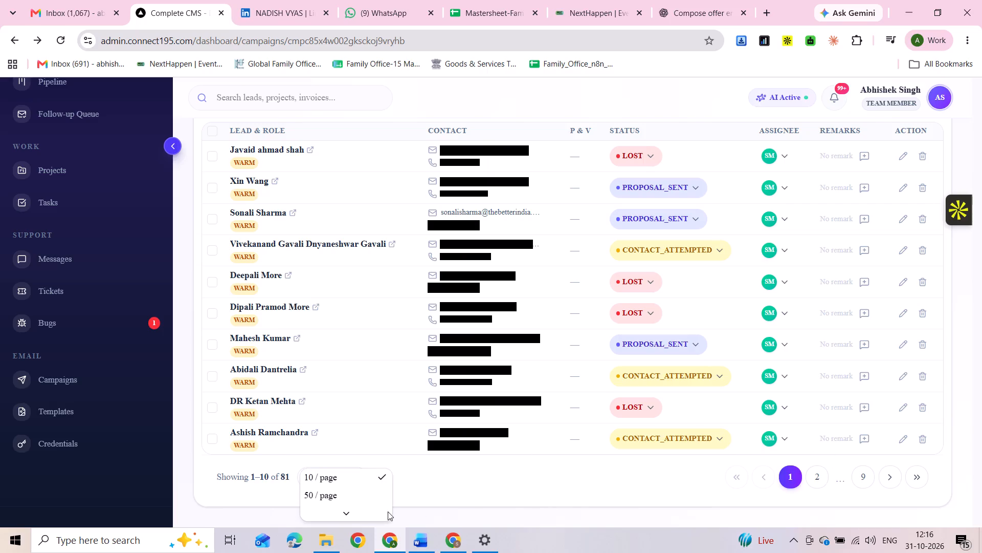
pyautogui.click(358, 496)
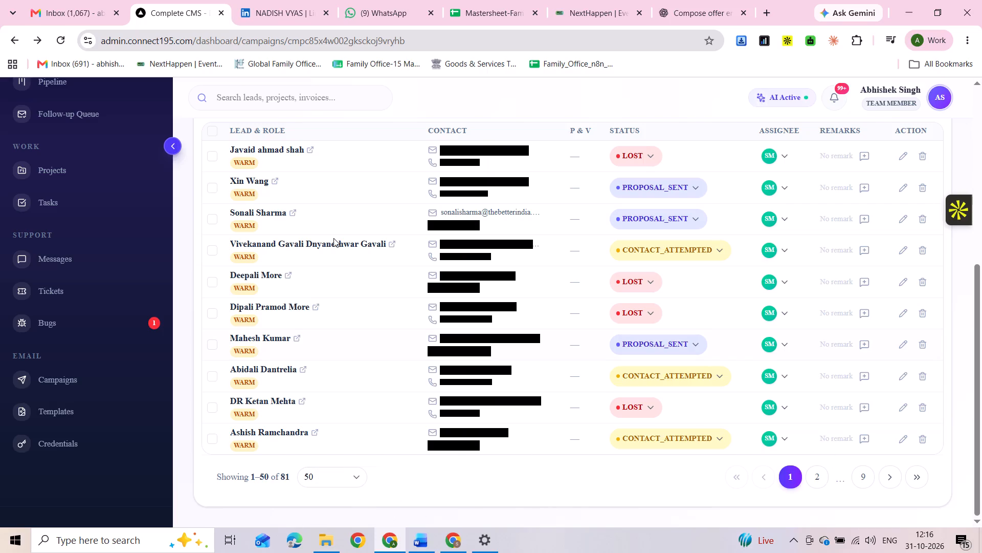
# Change the status of the Proposal Sent lead assigned to AG to Contact Attempted.
pyautogui.scroll(-3, 272, 233)
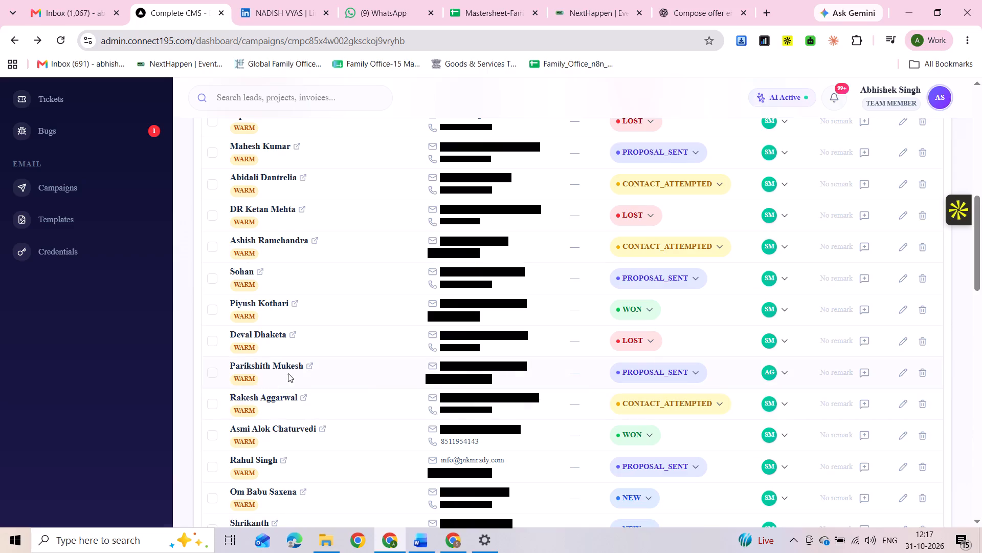
pyautogui.doubleClick(641, 367)
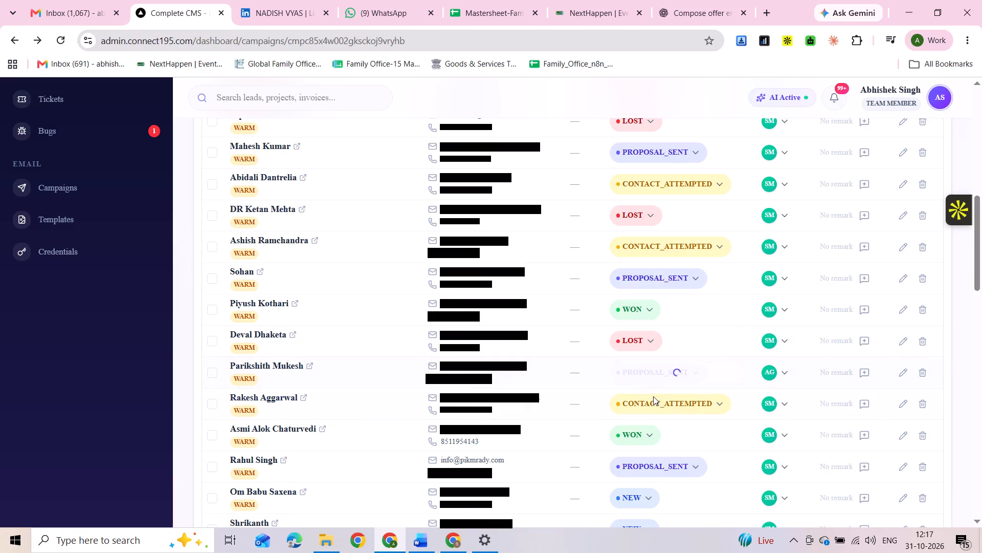
pyautogui.click(638, 372)
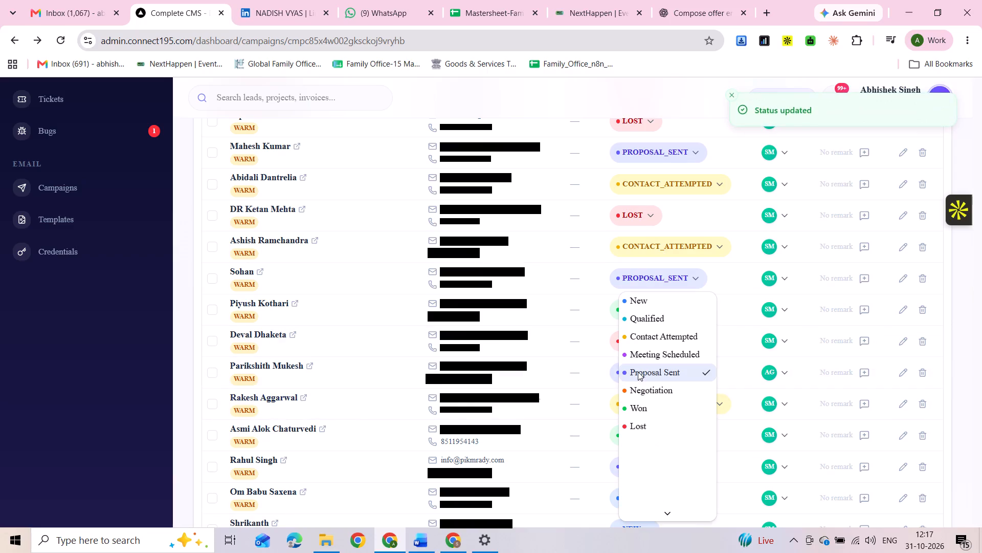
pyautogui.click(637, 329)
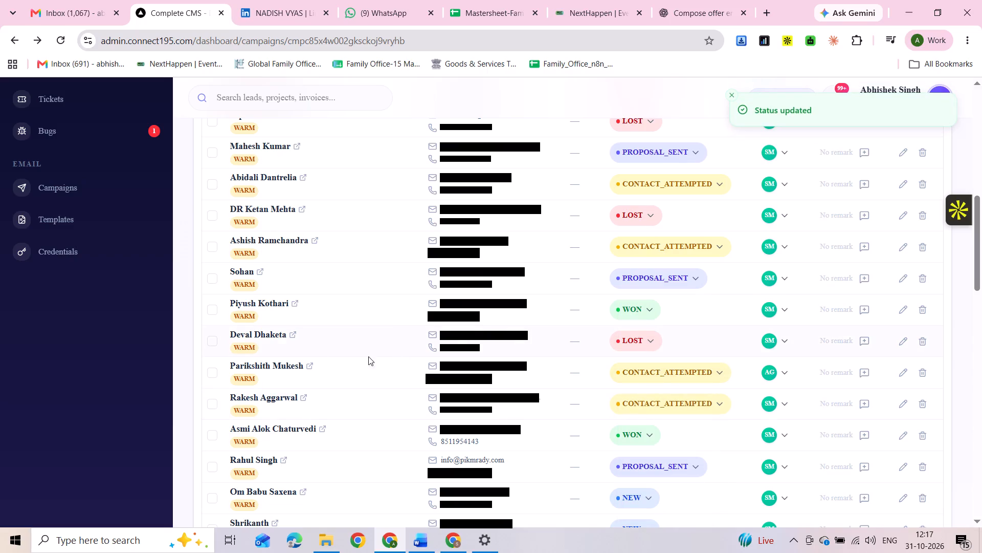
# Open the record of the same lead assigned to AG and start a new discussion note.
pyautogui.click(260, 365)
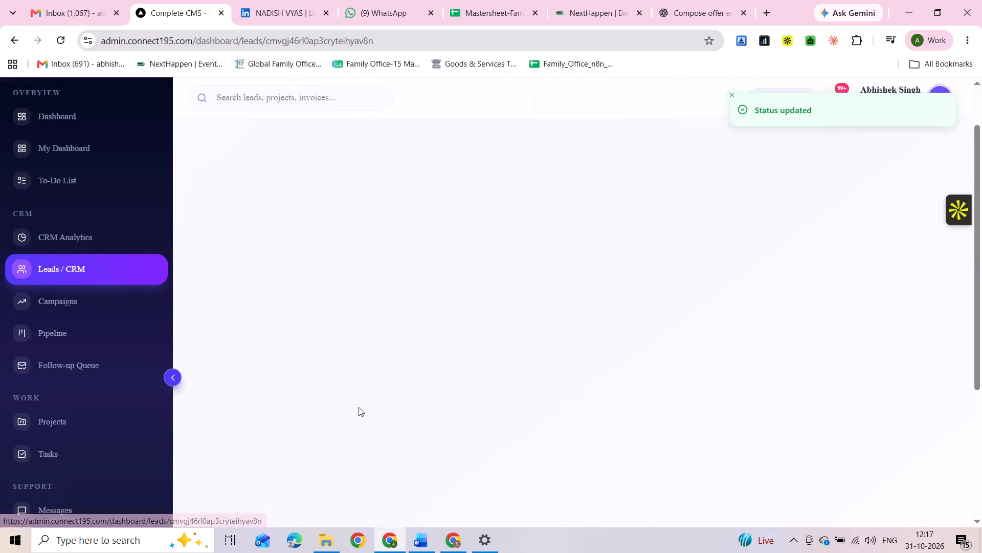
pyautogui.scroll(-10, 361, 414)
pyautogui.click(277, 439)
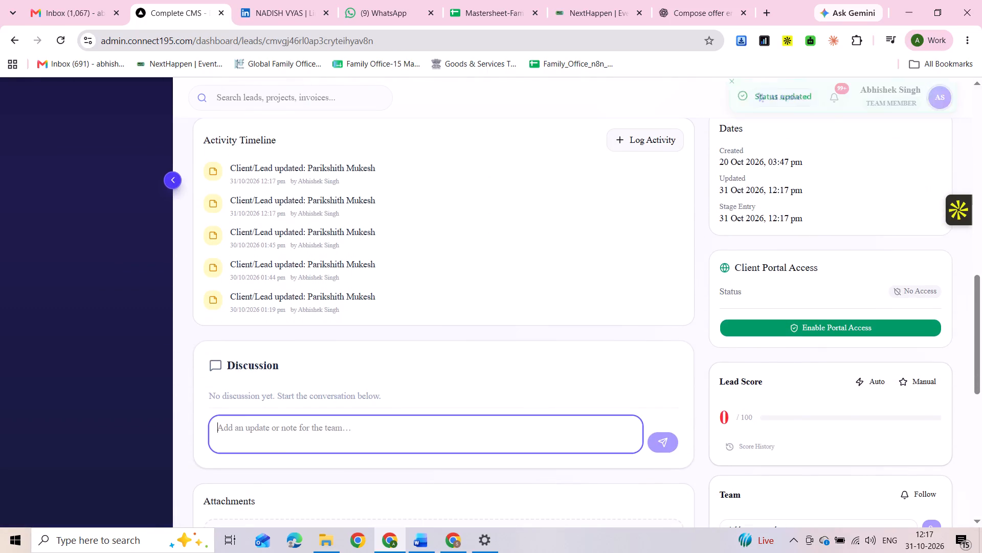
# Post the discussion note "He is asking for complementary pass. Claimed that he is from Family Office" on the open lead's record.
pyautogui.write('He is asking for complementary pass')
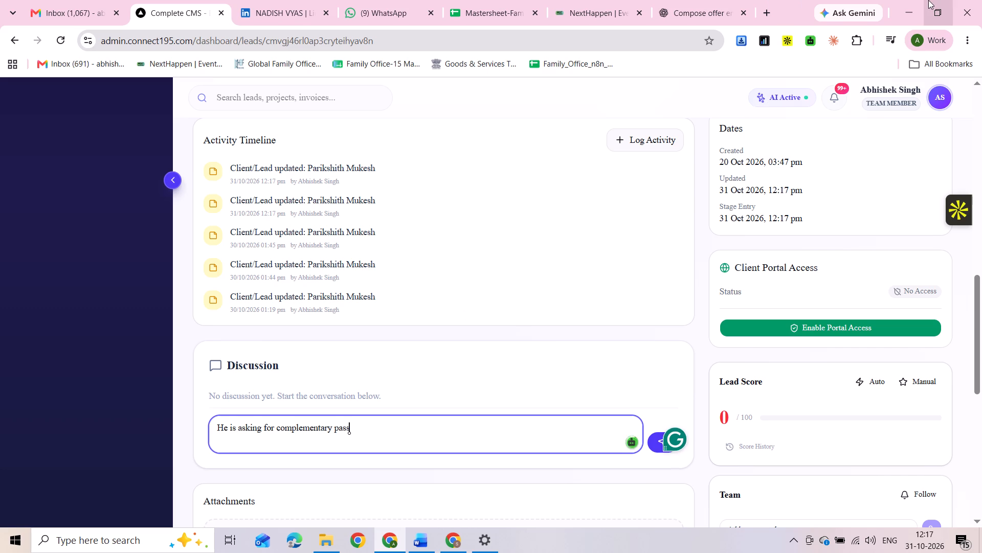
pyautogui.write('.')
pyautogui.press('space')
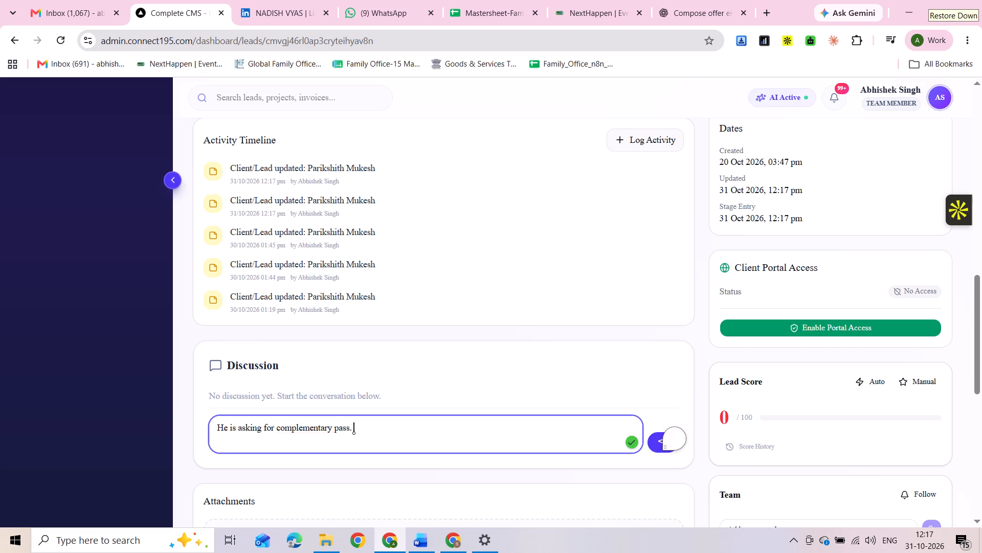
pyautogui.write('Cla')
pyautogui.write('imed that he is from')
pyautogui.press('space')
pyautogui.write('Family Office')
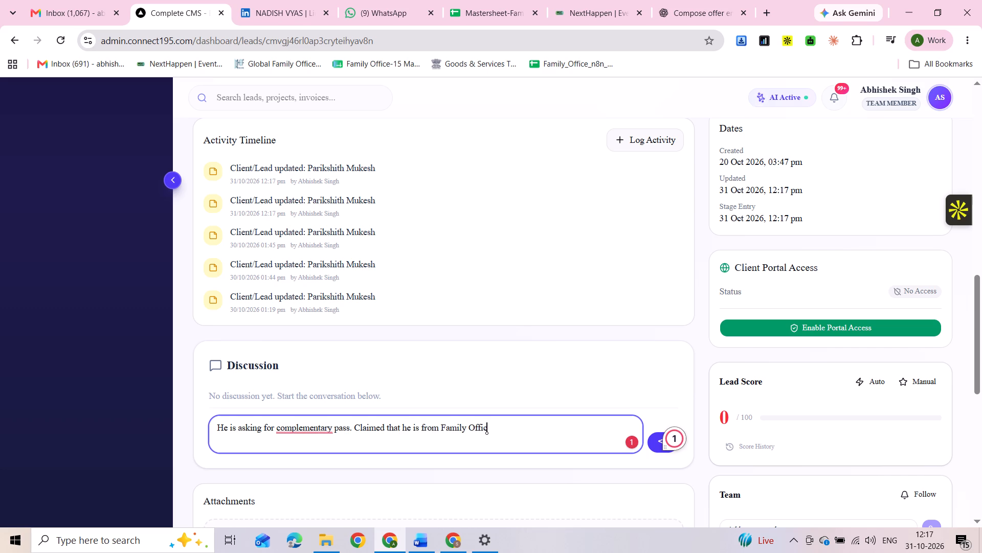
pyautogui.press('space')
pyautogui.click(649, 449)
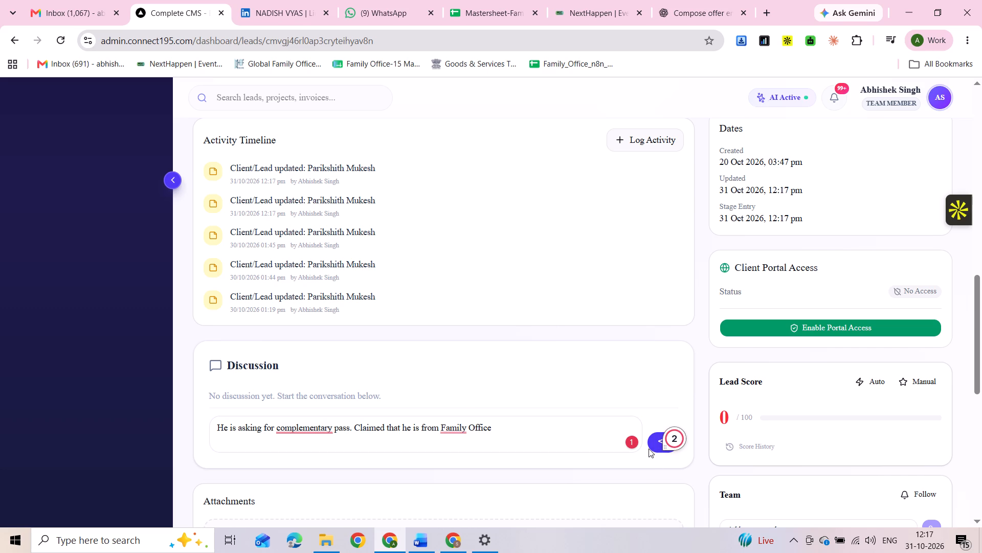
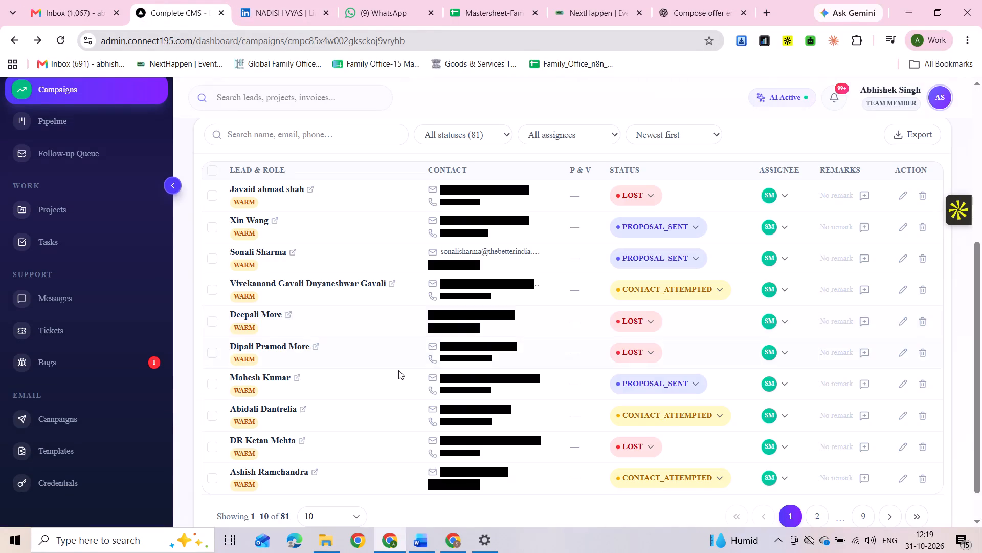
# Set the HBF Queries campaign's lead list to show more leads per page and go to the leads beyond the first ten.
pyautogui.scroll(-2, 650, 462)
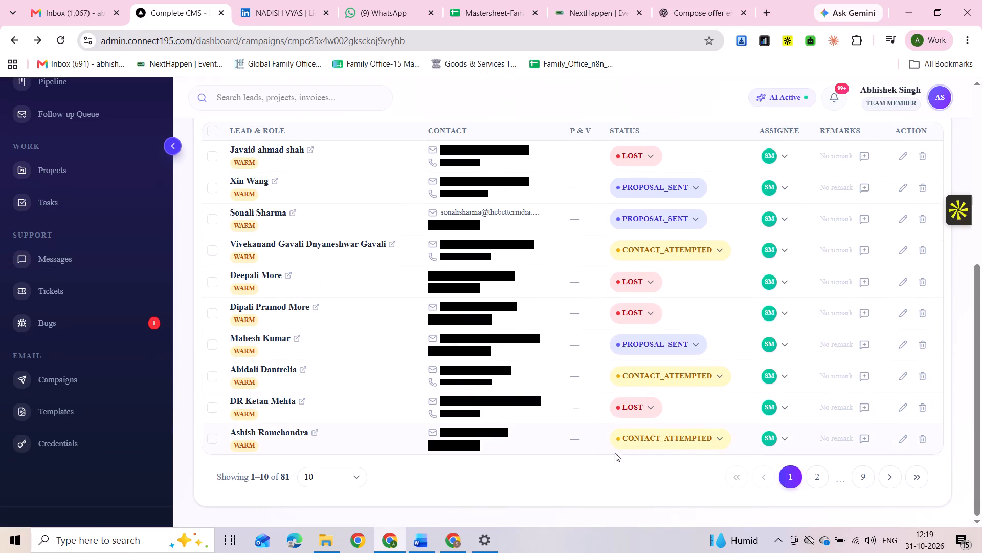
pyautogui.click(327, 473)
pyautogui.click(329, 500)
pyautogui.scroll(-2, 447, 429)
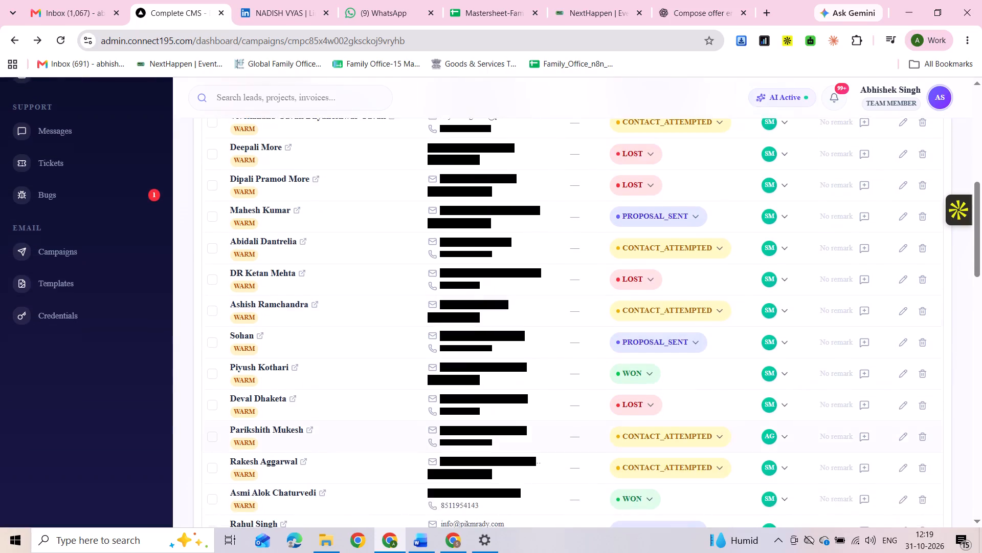
pyautogui.scroll(-1, 448, 427)
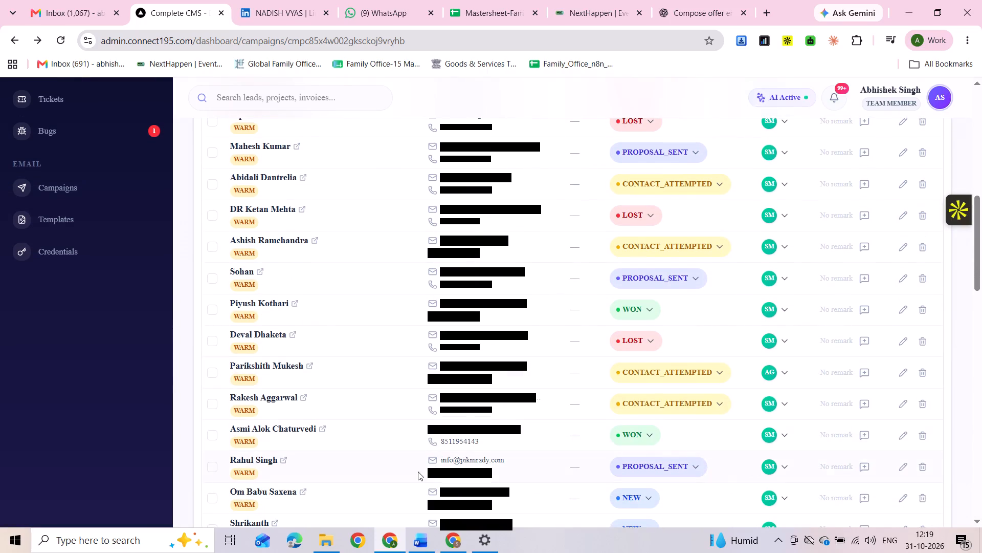
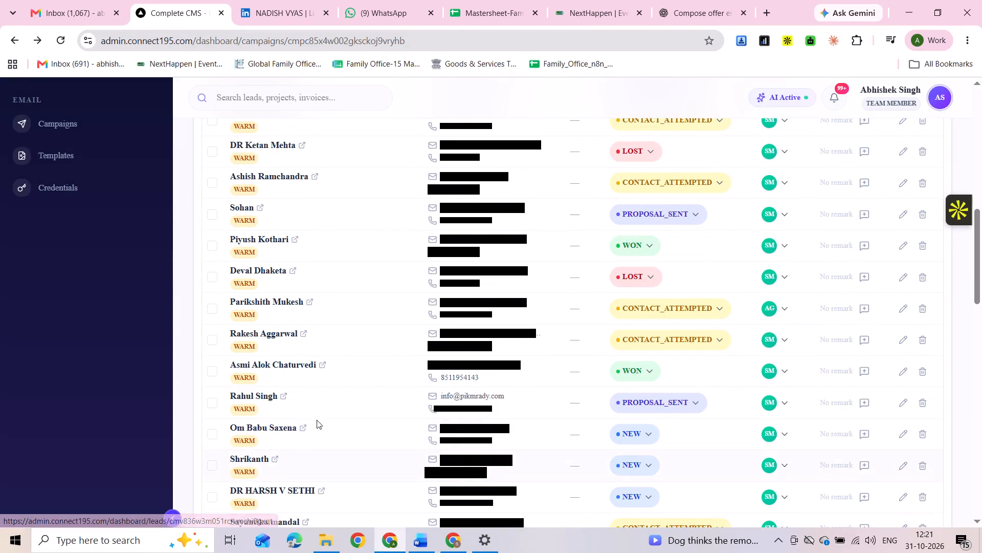
# Open the Contact Attempted lead listed directly below the one assigned to AG and review its details, activity timeline and discussion notes.
pyautogui.click(269, 337)
pyautogui.scroll(-4, 397, 377)
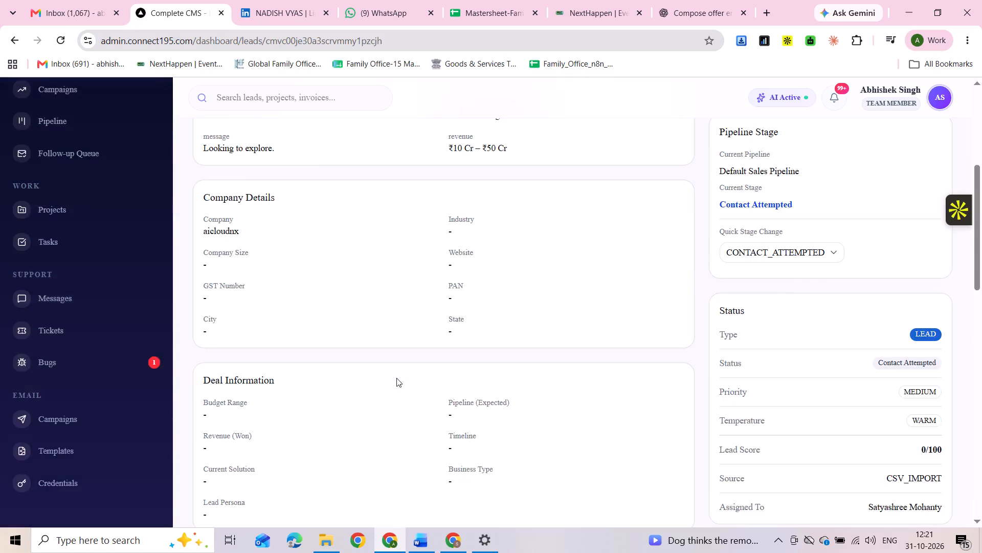
pyautogui.scroll(-5, 396, 378)
pyautogui.scroll(1, 395, 378)
pyautogui.scroll(-1, 395, 378)
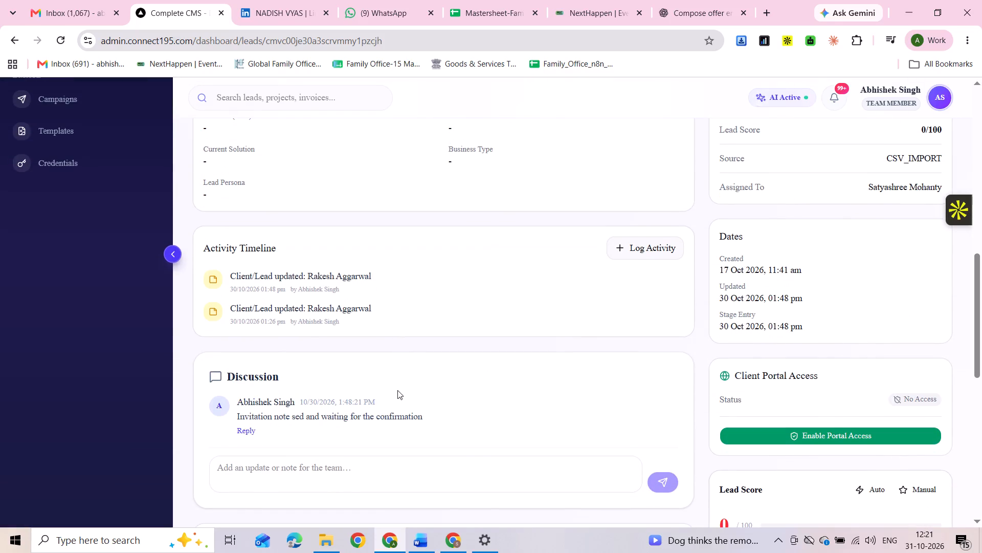
pyautogui.scroll(7, 443, 426)
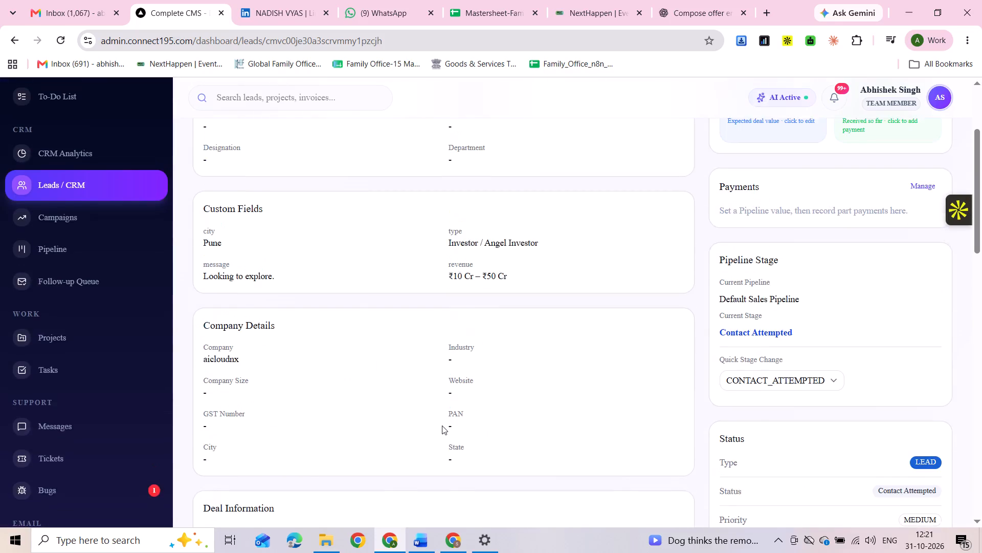
pyautogui.scroll(6, 440, 426)
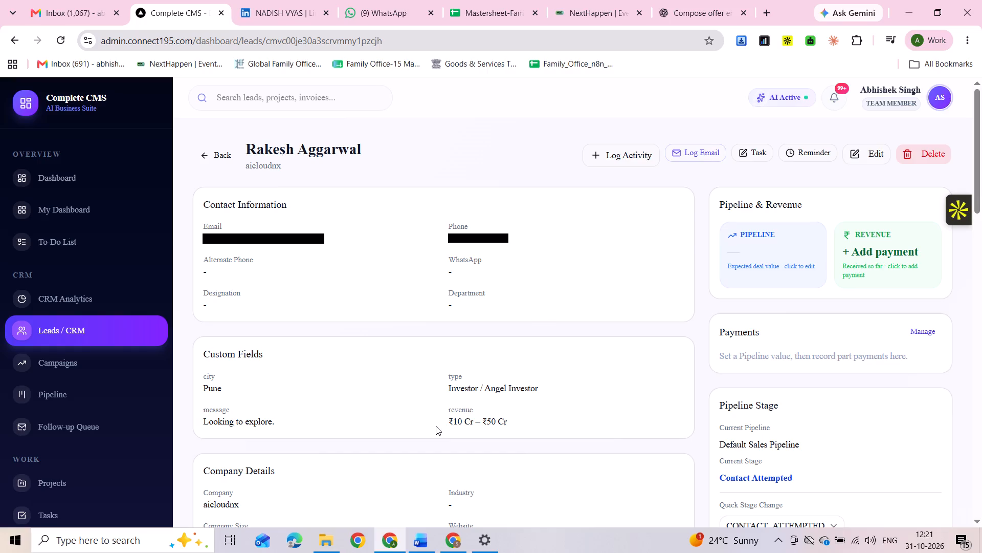
pyautogui.scroll(-1, 416, 450)
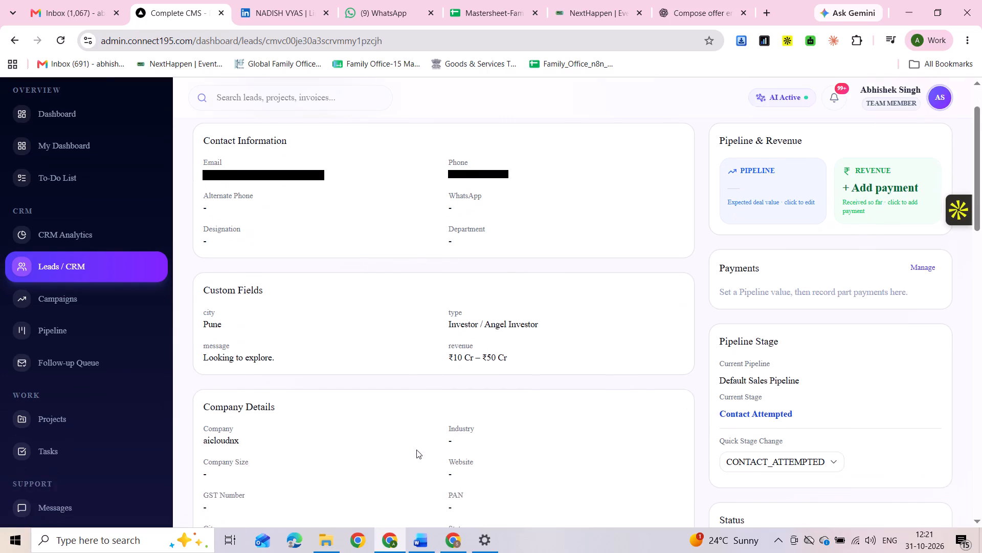
pyautogui.scroll(2, 413, 454)
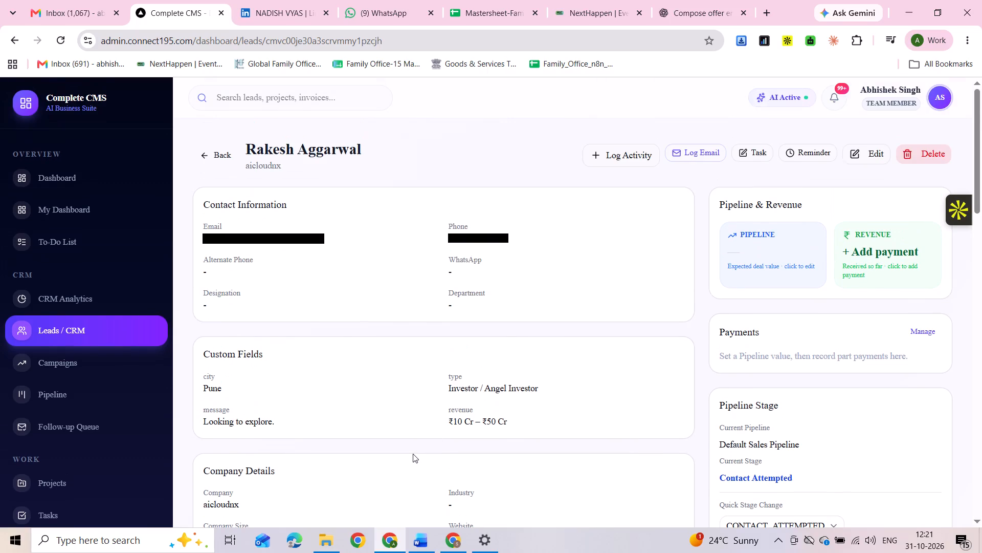
pyautogui.scroll(-5, 413, 454)
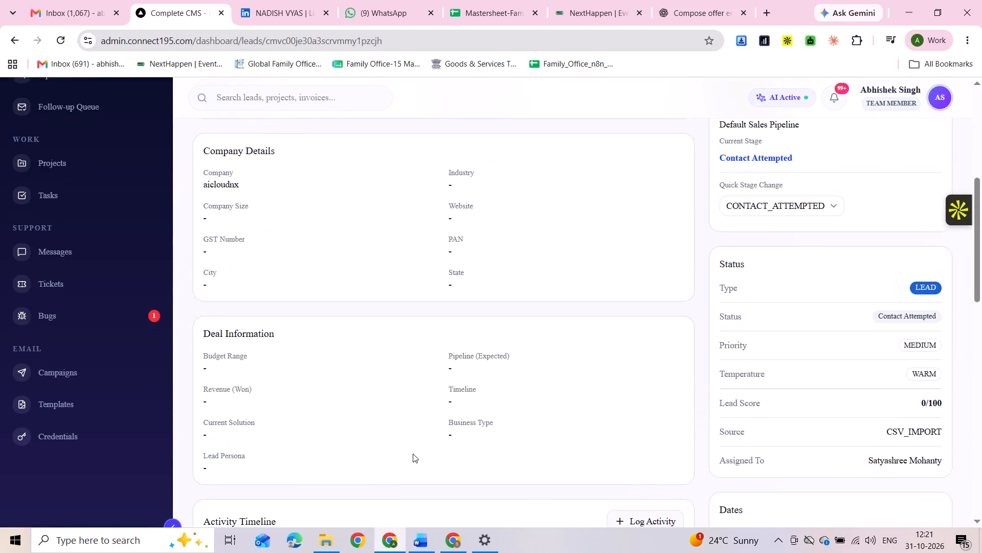
pyautogui.scroll(-4, 413, 454)
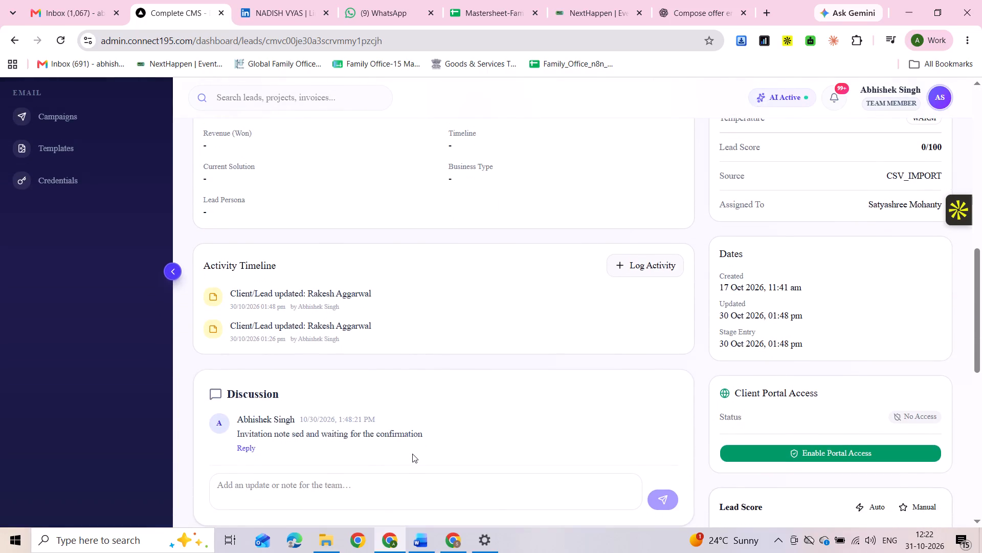
pyautogui.scroll(-1, 411, 459)
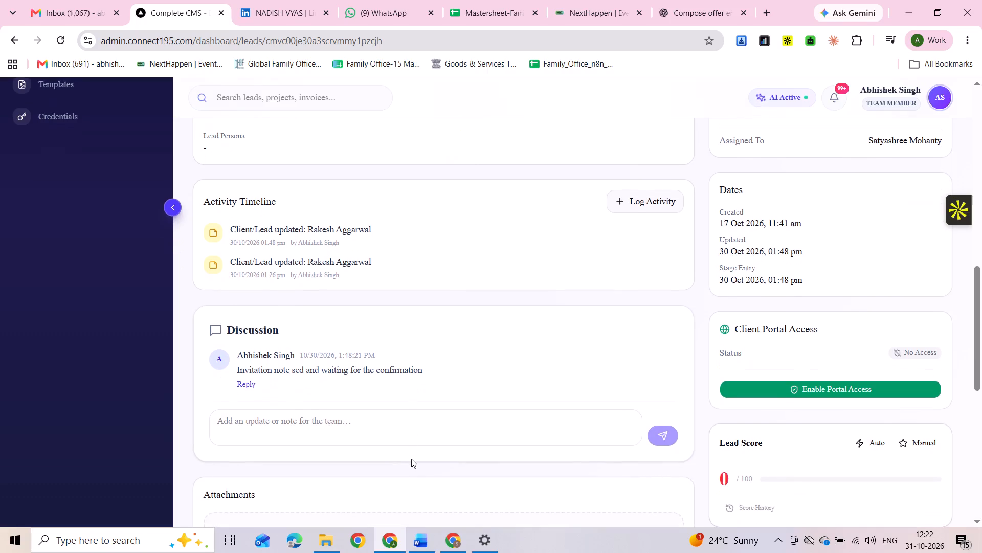
pyautogui.scroll(6, 411, 459)
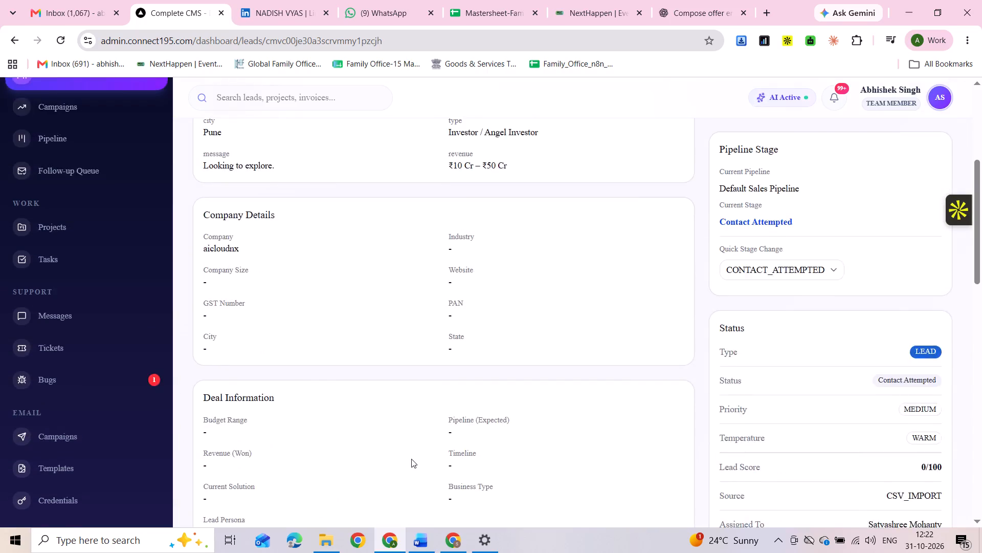
pyautogui.scroll(7, 411, 459)
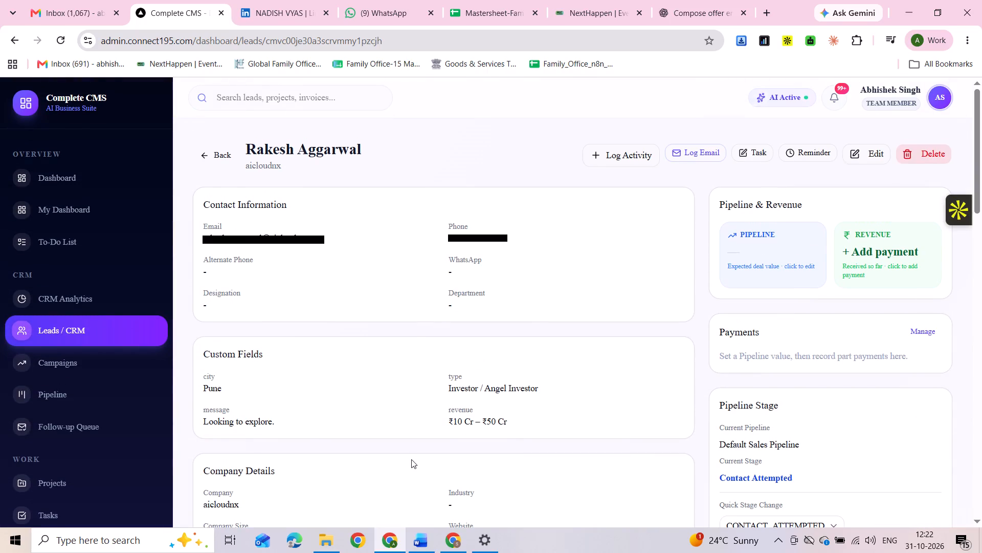
pyautogui.scroll(4, 409, 461)
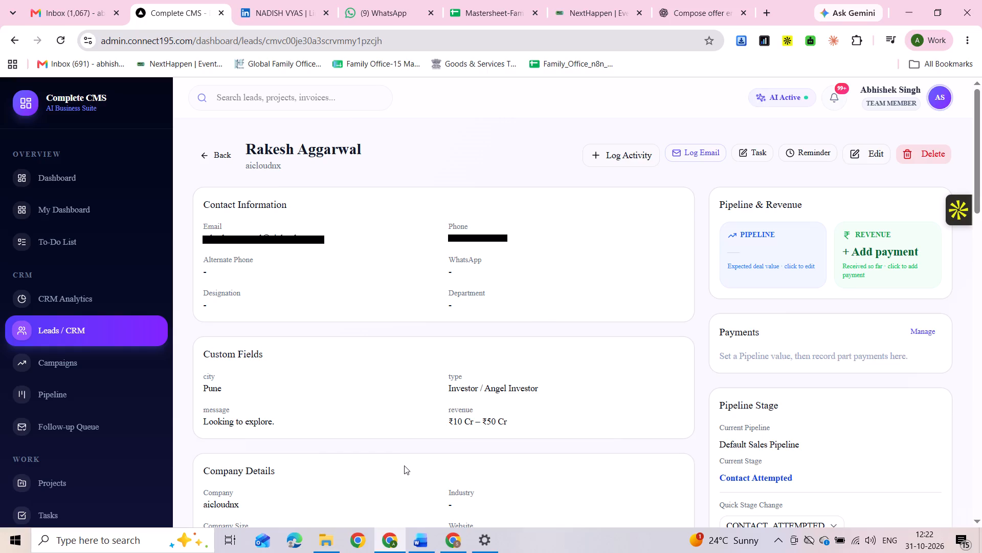
pyautogui.click(211, 154)
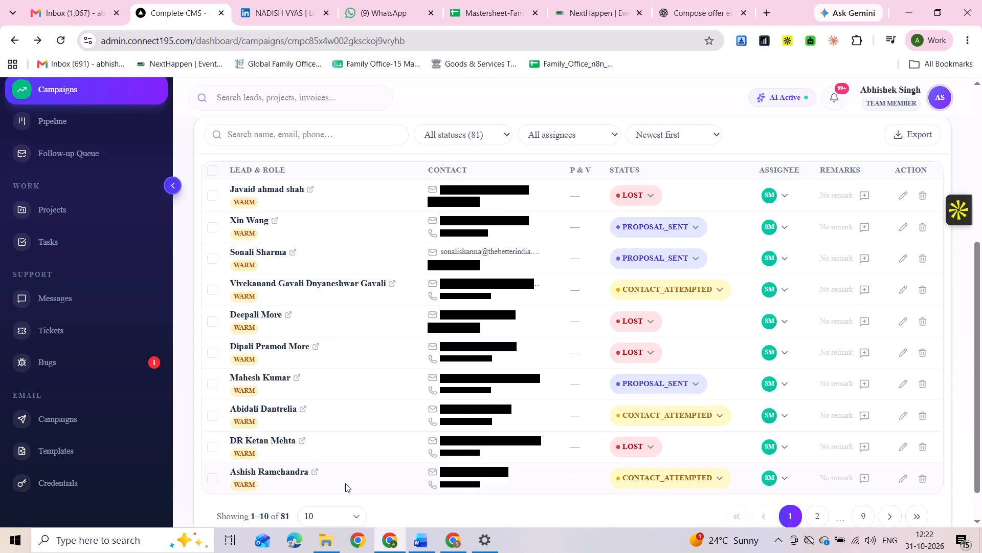
# Open the last Contact Attempted lead on the list's first page, from AH Fintech And IT Services, and review its contact details and discussion.
pyautogui.scroll(-1, 345, 483)
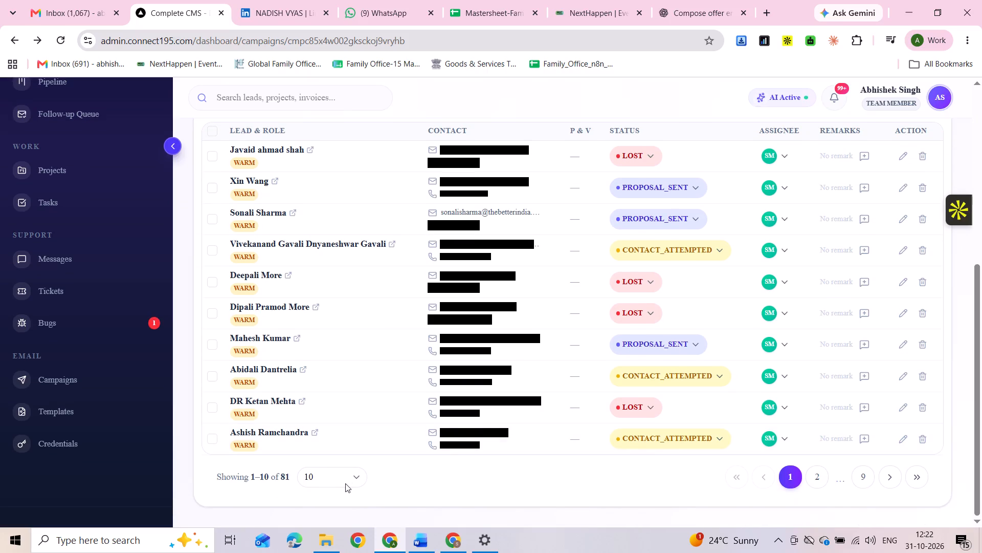
pyautogui.click(268, 434)
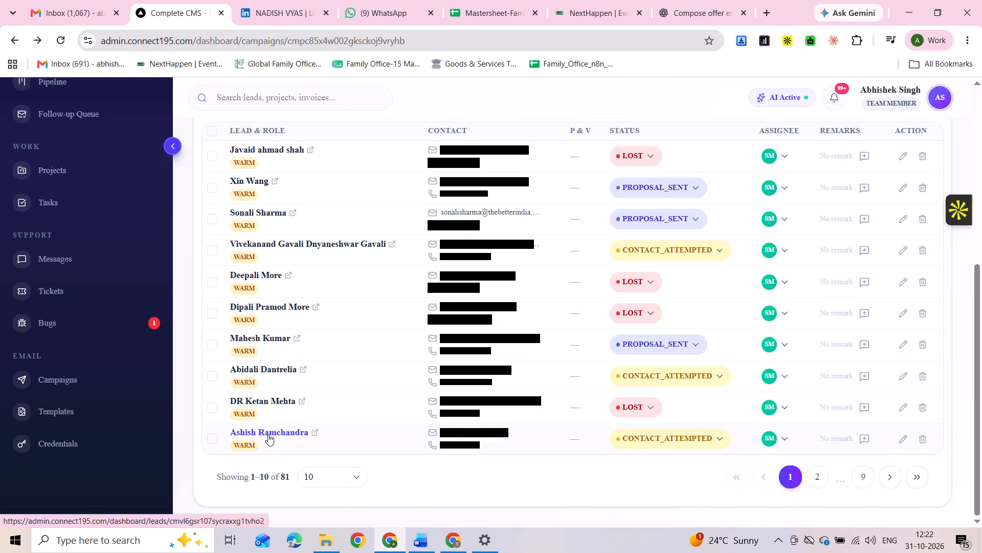
pyautogui.scroll(-2, 359, 439)
pyautogui.scroll(1, 356, 442)
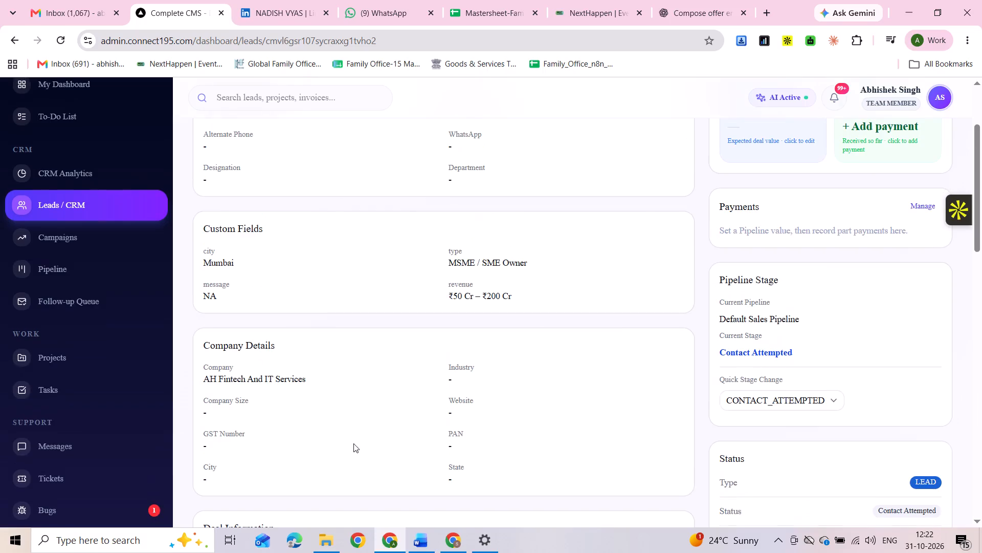
pyautogui.scroll(-1, 338, 433)
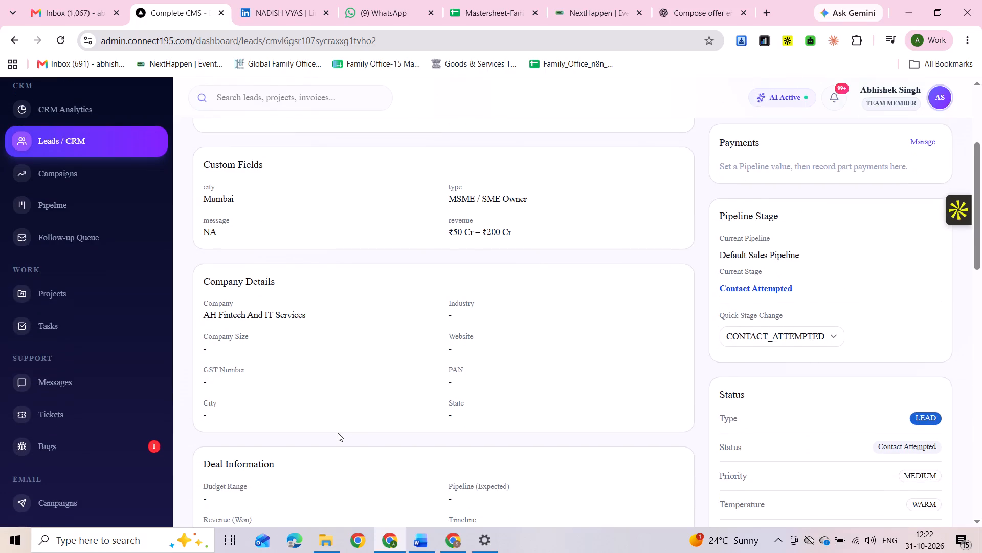
pyautogui.scroll(4, 338, 433)
pyautogui.scroll(-1, 338, 433)
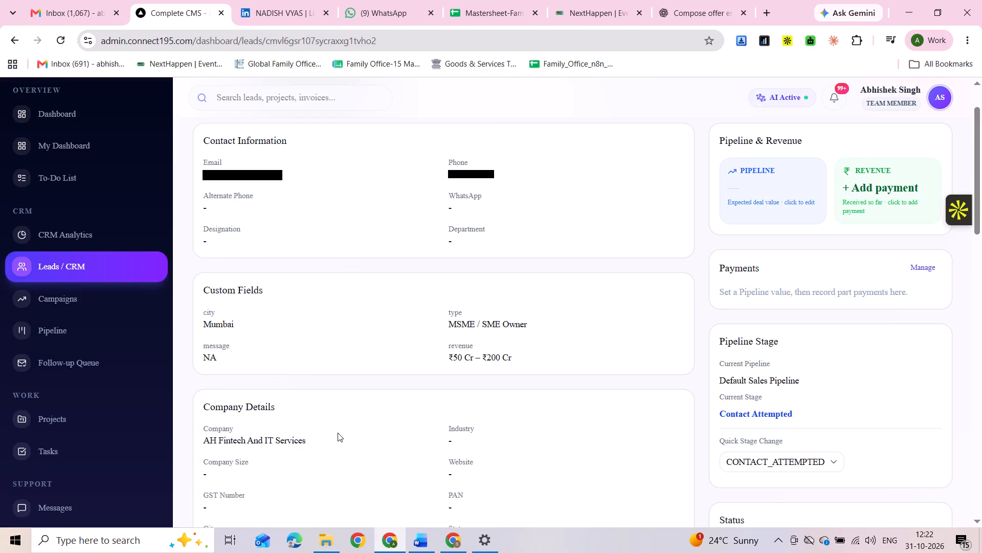
pyautogui.scroll(2, 334, 433)
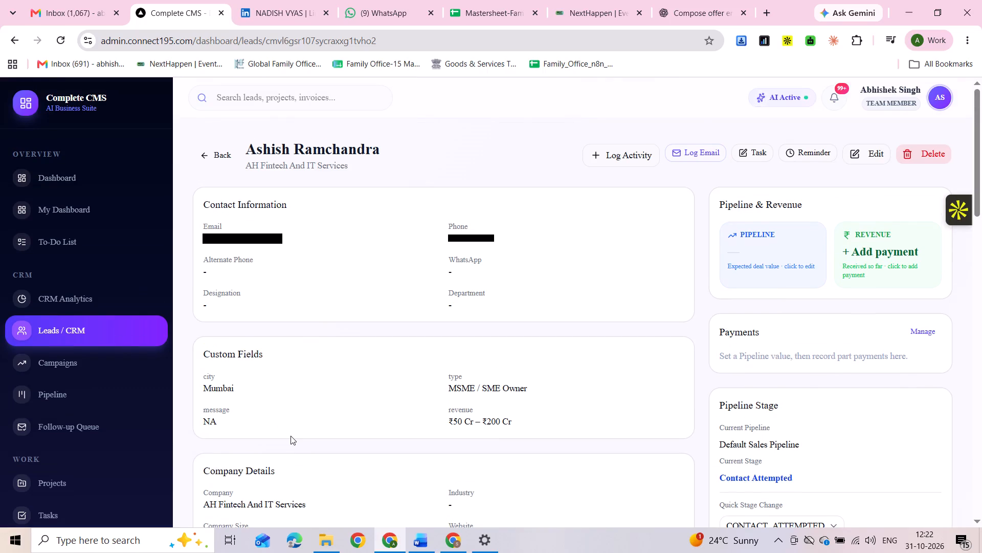
pyautogui.scroll(-4, 291, 436)
pyautogui.scroll(1, 291, 436)
pyautogui.scroll(-2, 291, 436)
pyautogui.scroll(3, 291, 436)
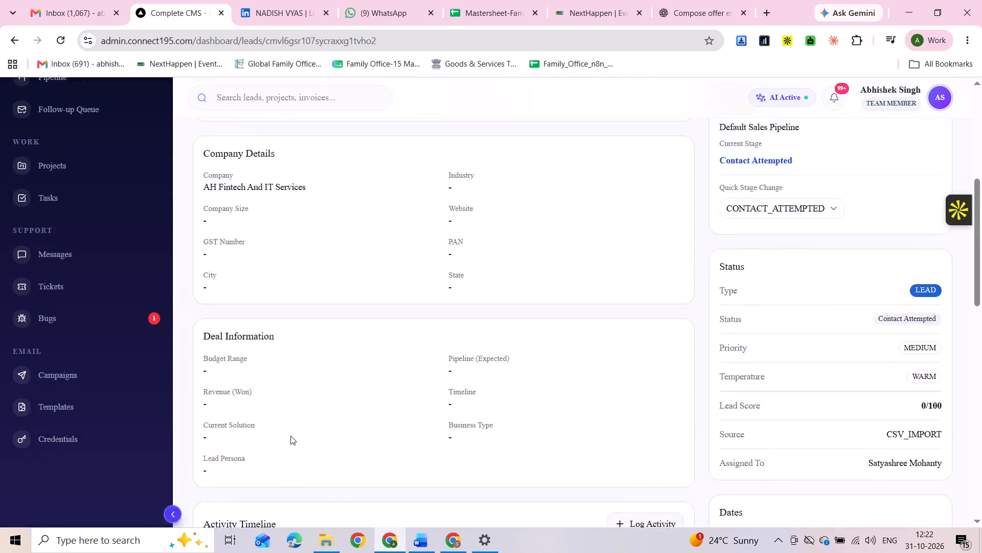
pyautogui.scroll(6, 291, 436)
pyautogui.click(294, 240)
pyautogui.moveTo(287, 241); pyautogui.dragTo(204, 242)
pyautogui.click(204, 242)
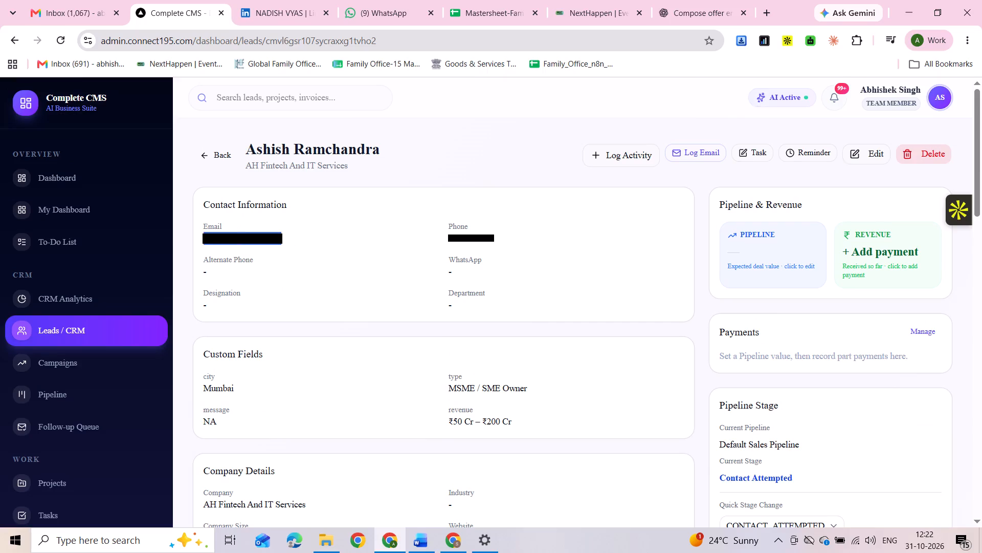
pyautogui.scroll(-9, 297, 303)
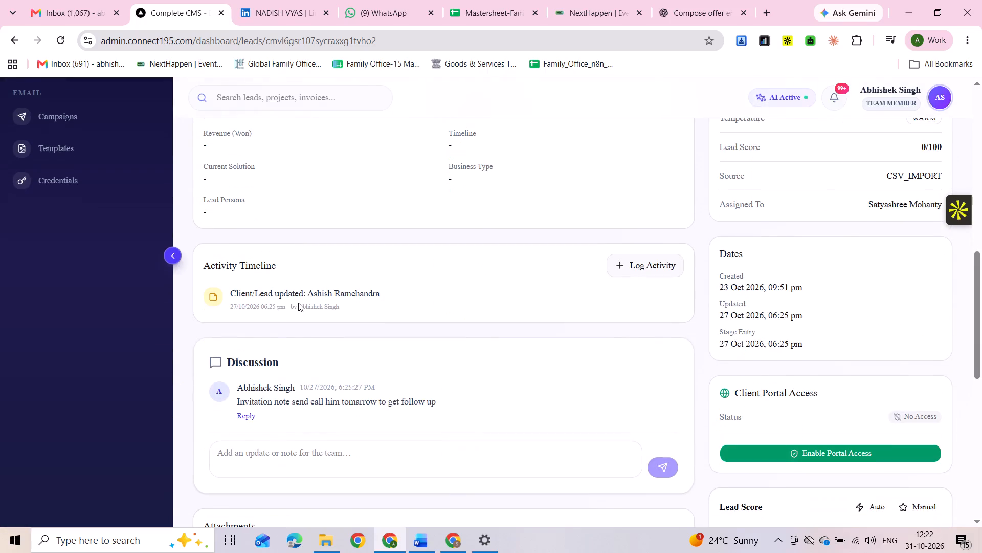
pyautogui.scroll(12, 388, 366)
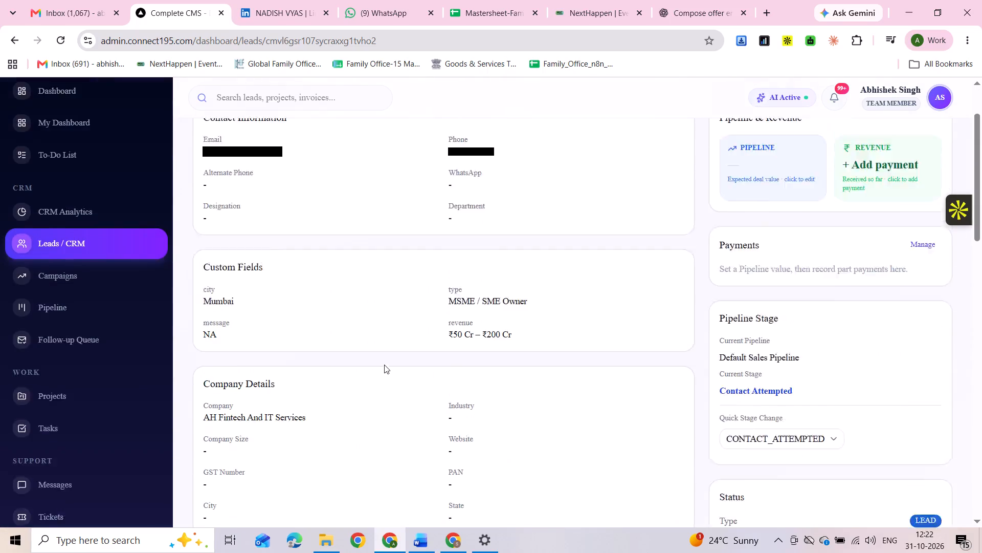
# Return to the HBF Queries campaign's lead list and set it to show 50 leads per page.
pyautogui.click(209, 157)
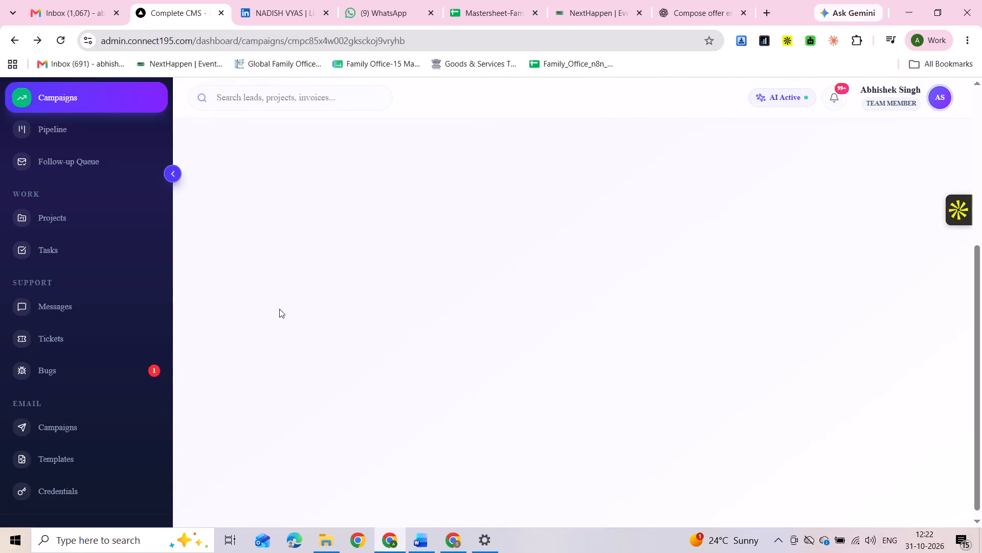
pyautogui.scroll(-3, 426, 419)
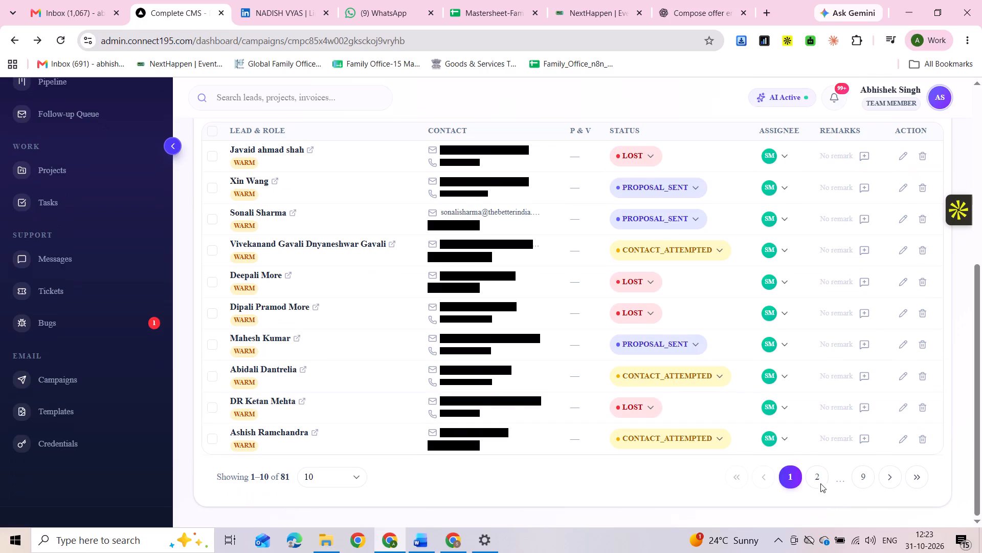
pyautogui.click(338, 485)
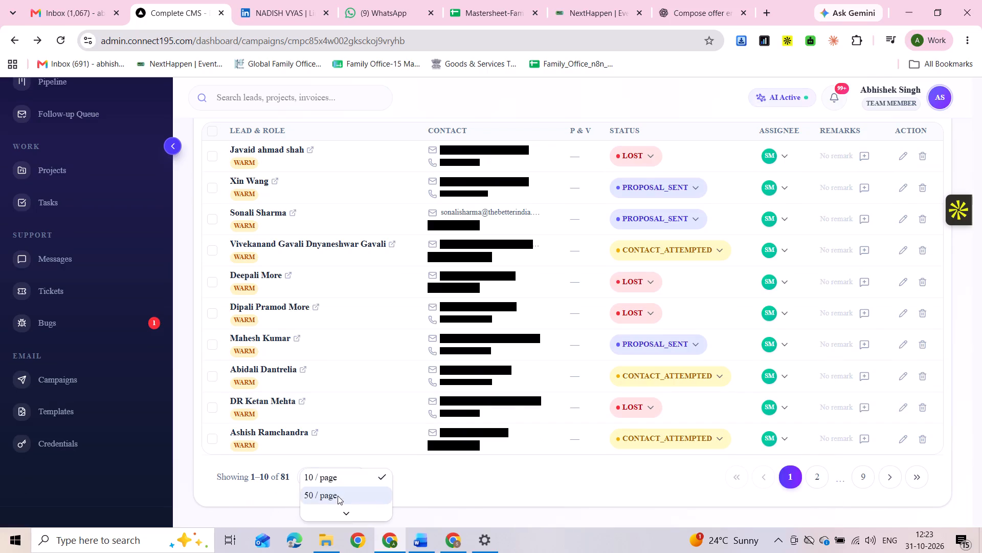
pyautogui.click(338, 496)
pyautogui.scroll(-3, 537, 503)
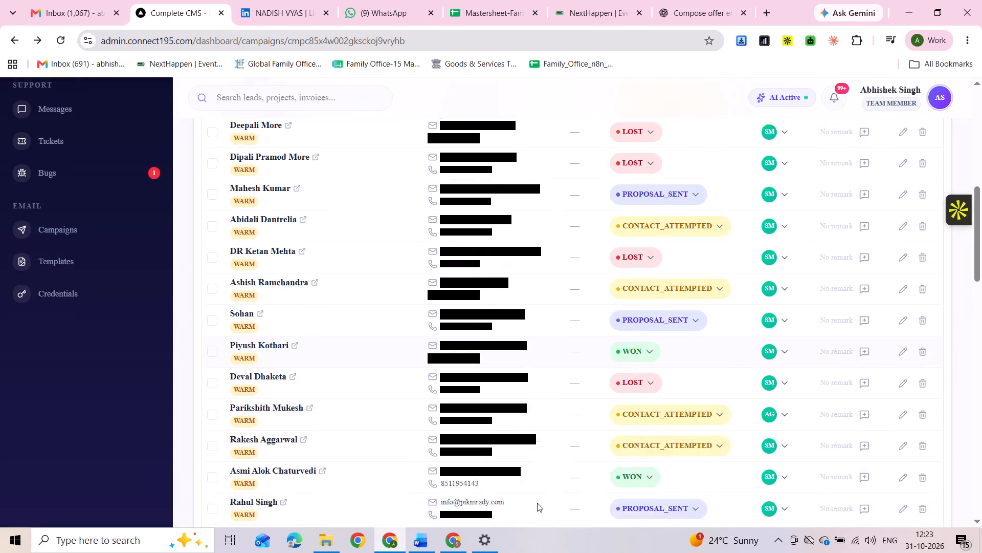
pyautogui.scroll(-2, 576, 450)
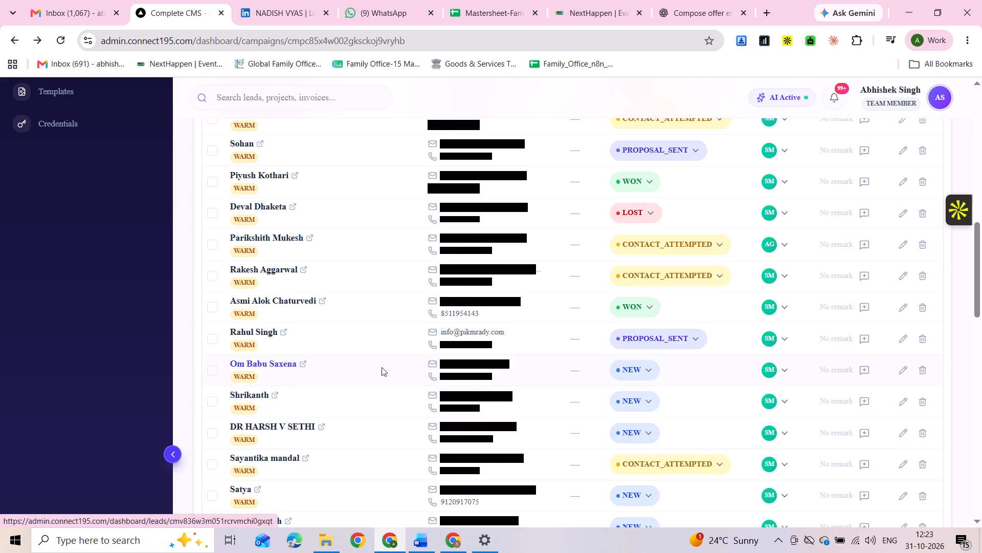
pyautogui.click(279, 367)
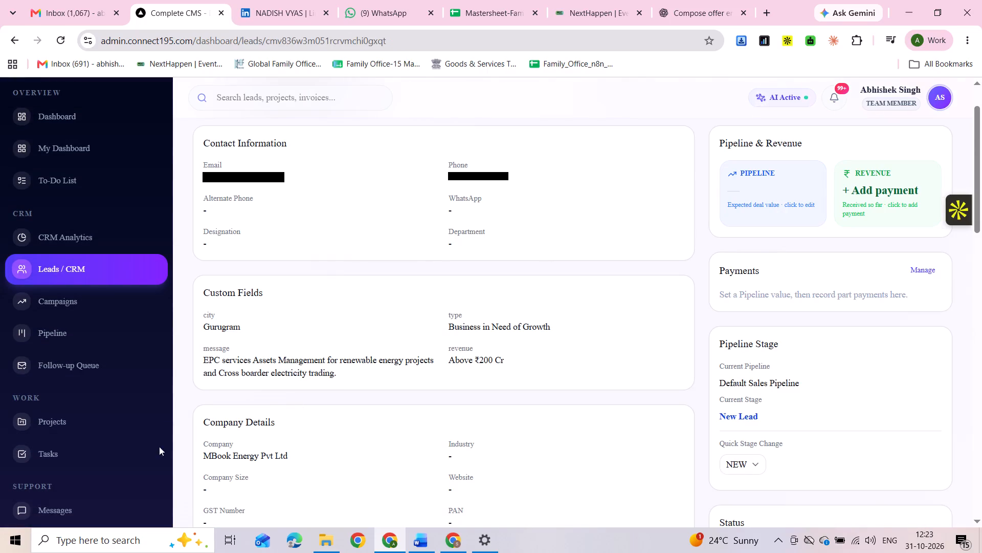
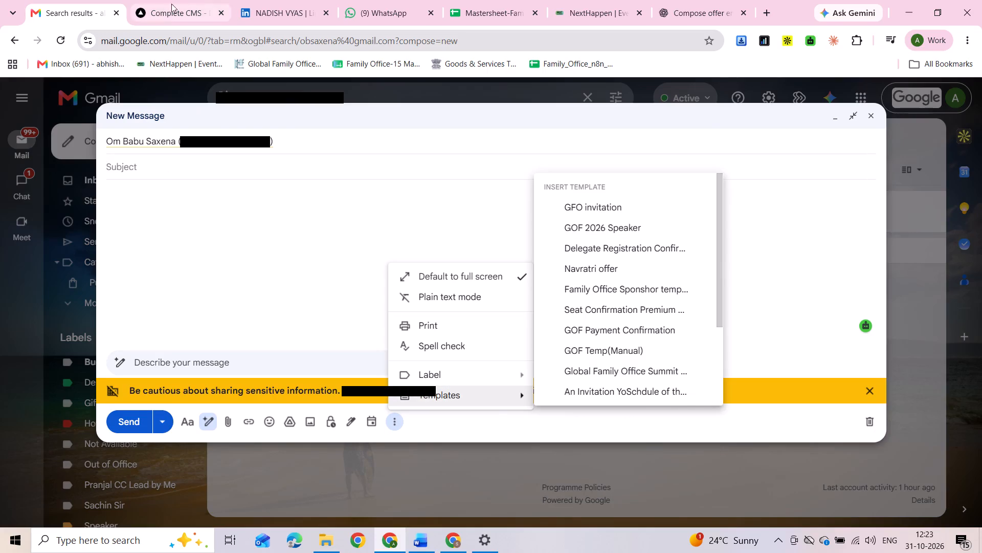
# Switch from the Gmail draft to the CRM and return from the MBook Energy Pvt Ltd lead to the campaign's lead list.
pyautogui.click(154, 6)
pyautogui.click(347, 215)
pyautogui.scroll(4, 350, 237)
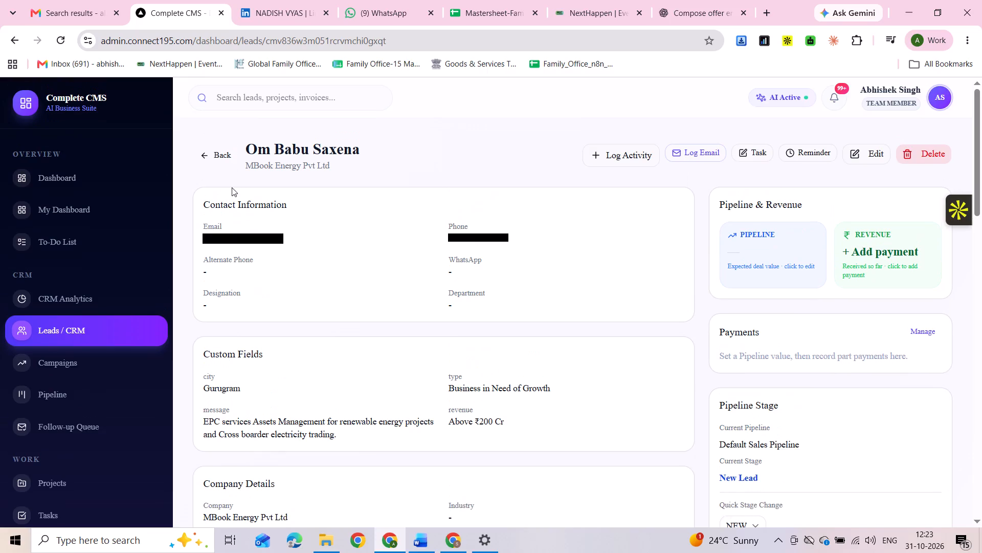
pyautogui.click(205, 155)
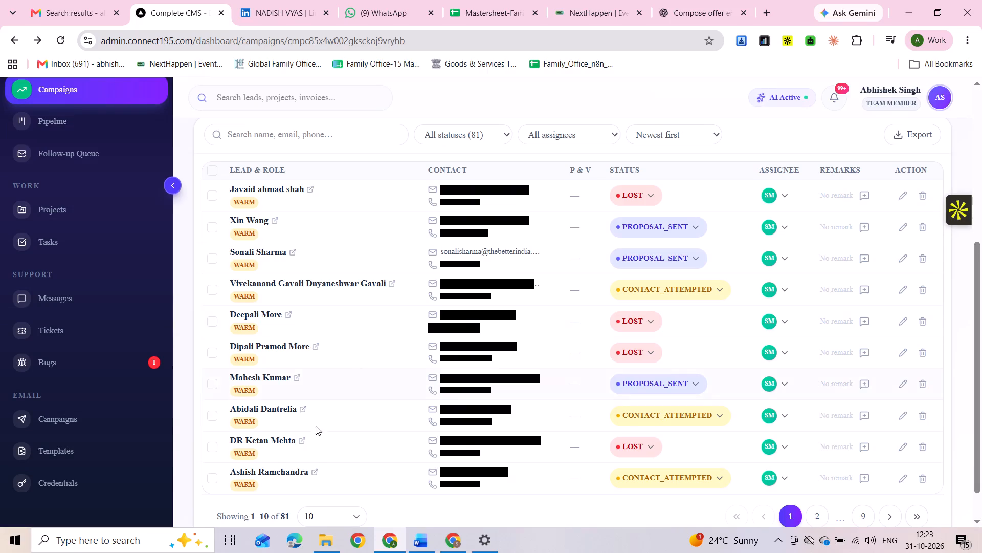
# Open the AH Fintech And IT Services lead, last on the list's first page, and review its contact information, custom fields, company details and stage.
pyautogui.click(286, 467)
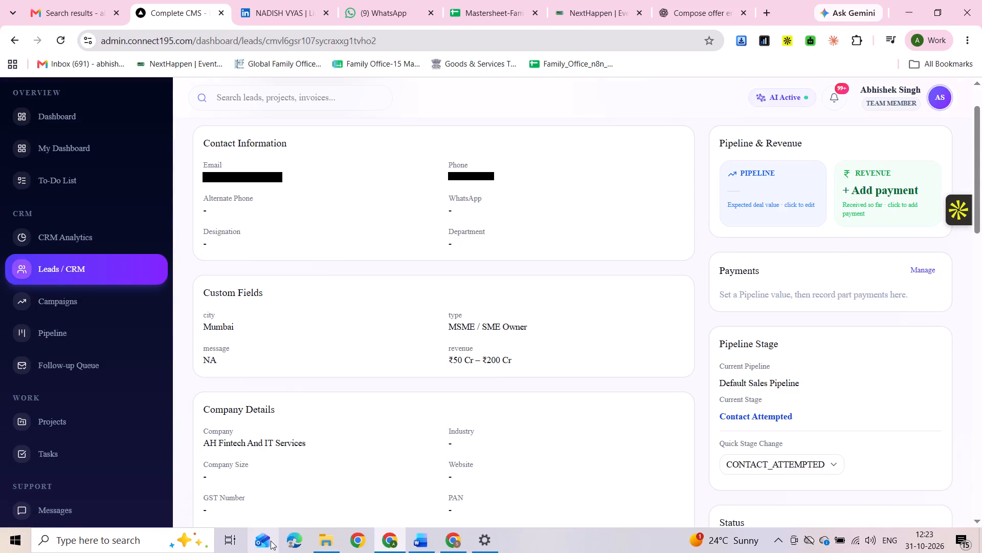
pyautogui.scroll(3, 286, 551)
pyautogui.scroll(2, 384, 402)
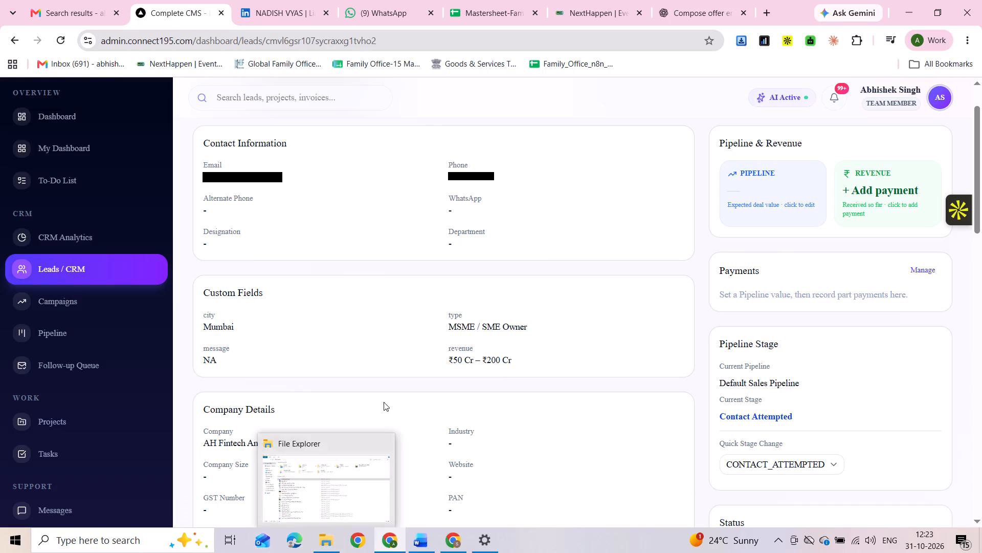
pyautogui.scroll(1, 384, 402)
pyautogui.scroll(1, 387, 346)
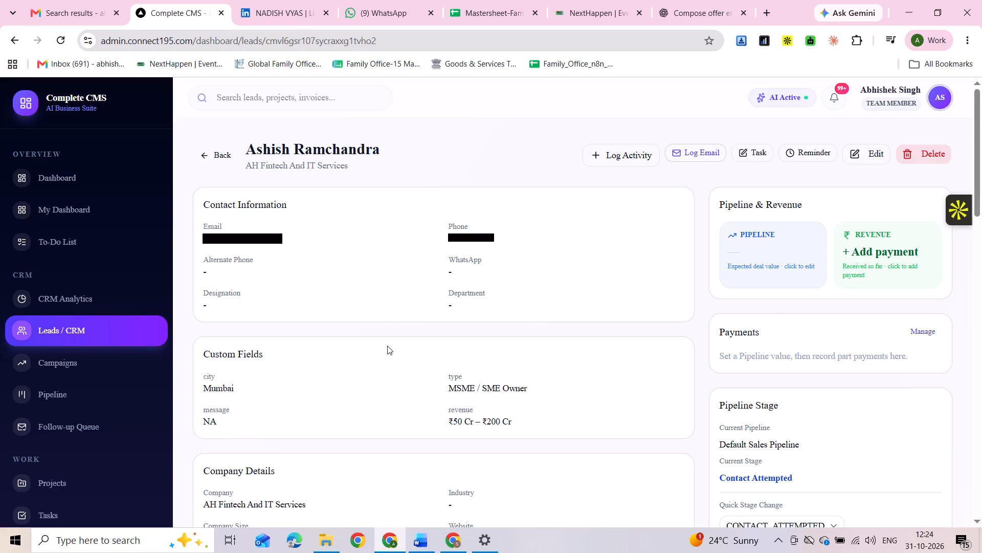
pyautogui.scroll(-2, 386, 346)
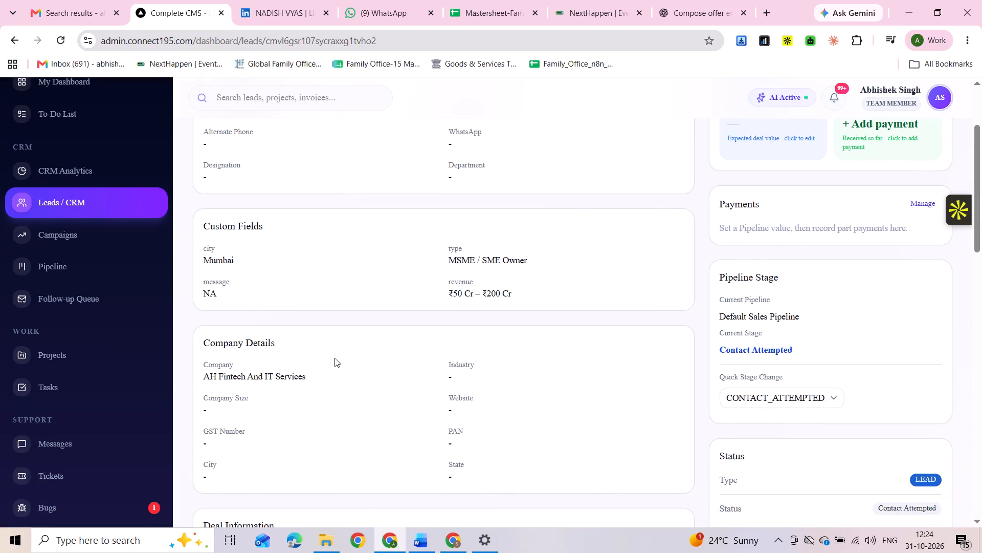
pyautogui.scroll(3, 327, 342)
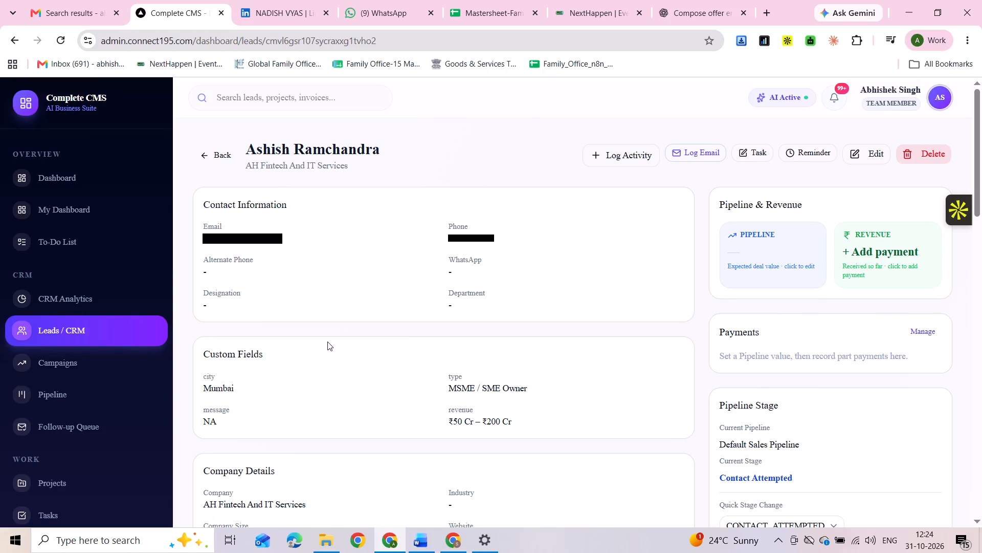
pyautogui.scroll(-1, 327, 342)
pyautogui.scroll(1, 327, 342)
pyautogui.scroll(-1, 327, 342)
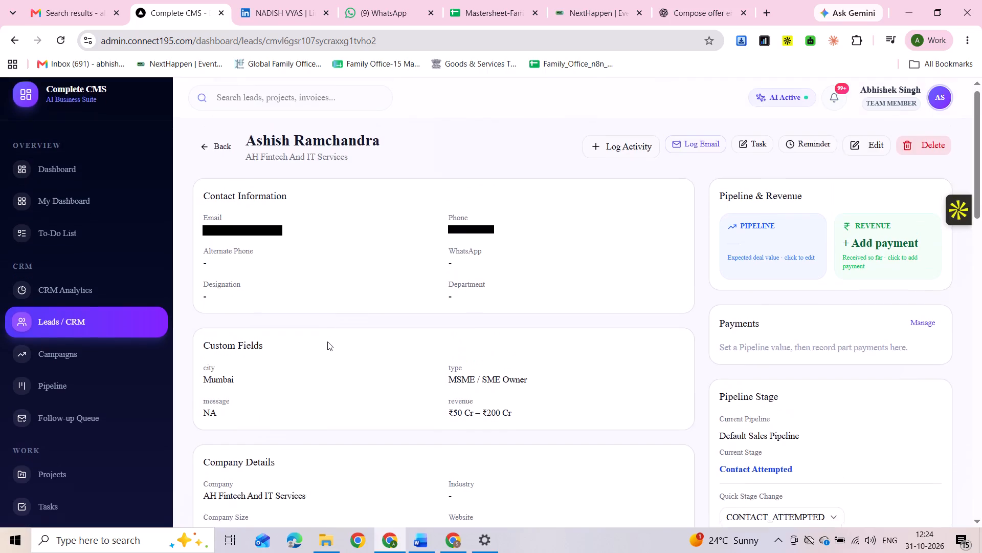
pyautogui.scroll(1, 327, 342)
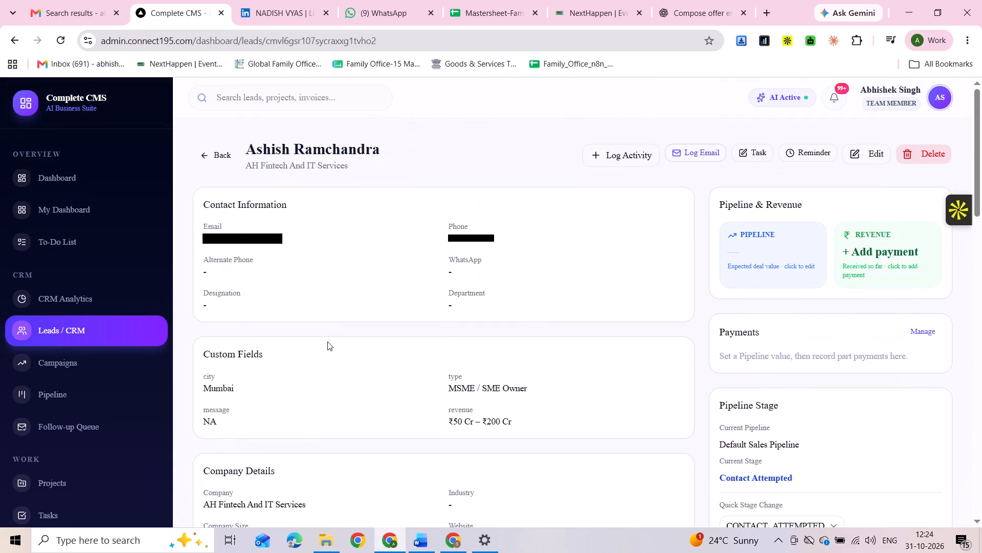
pyautogui.scroll(1, 327, 342)
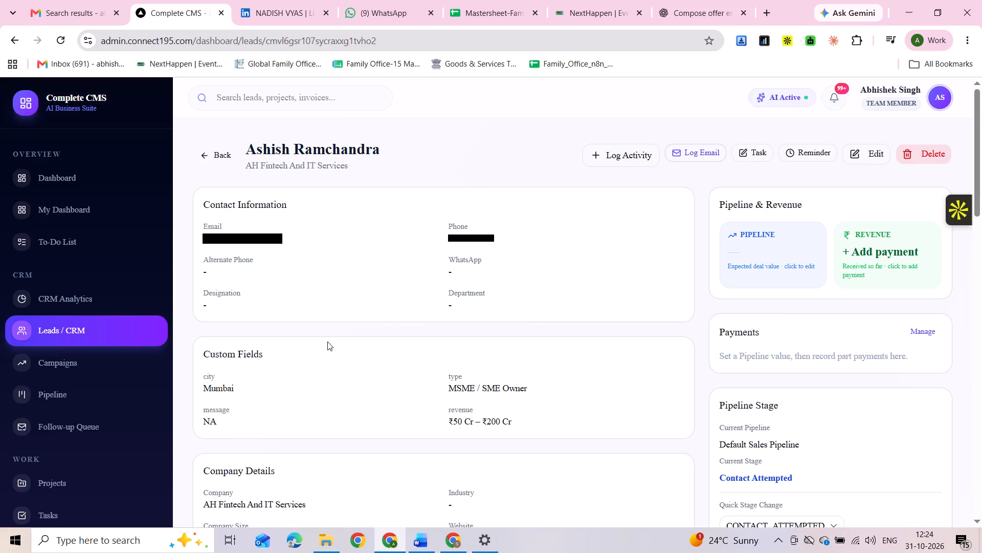
pyautogui.scroll(-1, 481, 293)
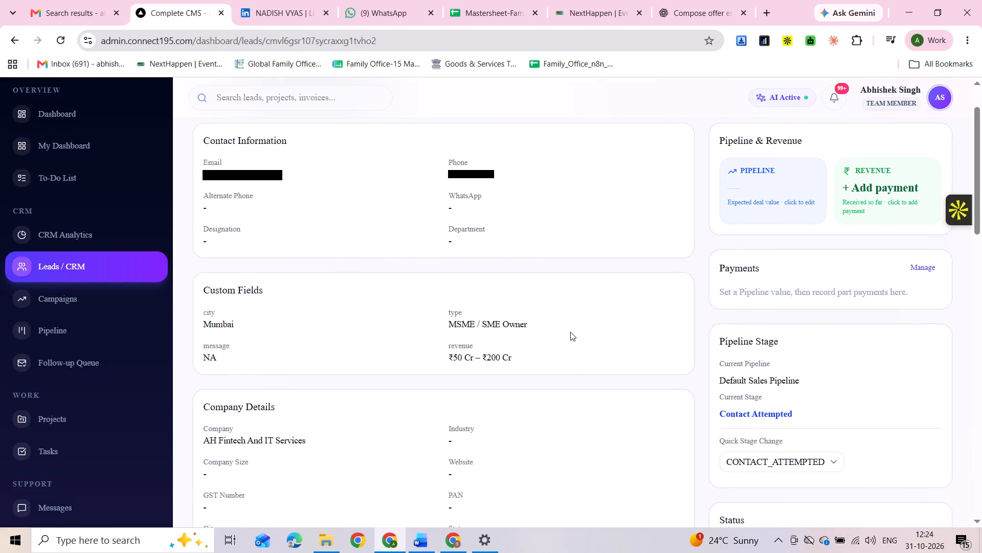
pyautogui.click(571, 332)
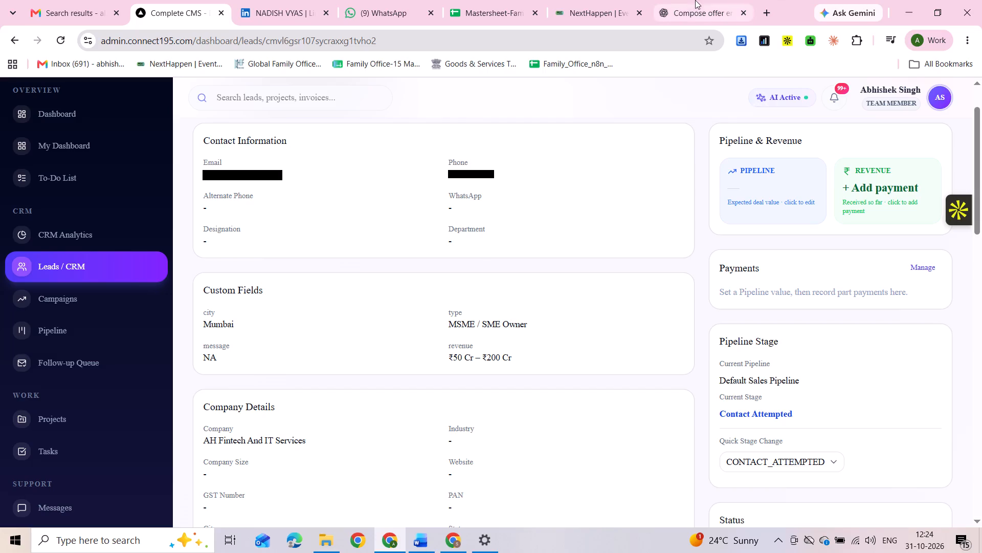
# Switch to the Mastersheet-Family Office 2026 spreadsheet and open its Confirmed Seats sheet.
pyautogui.click(509, 2)
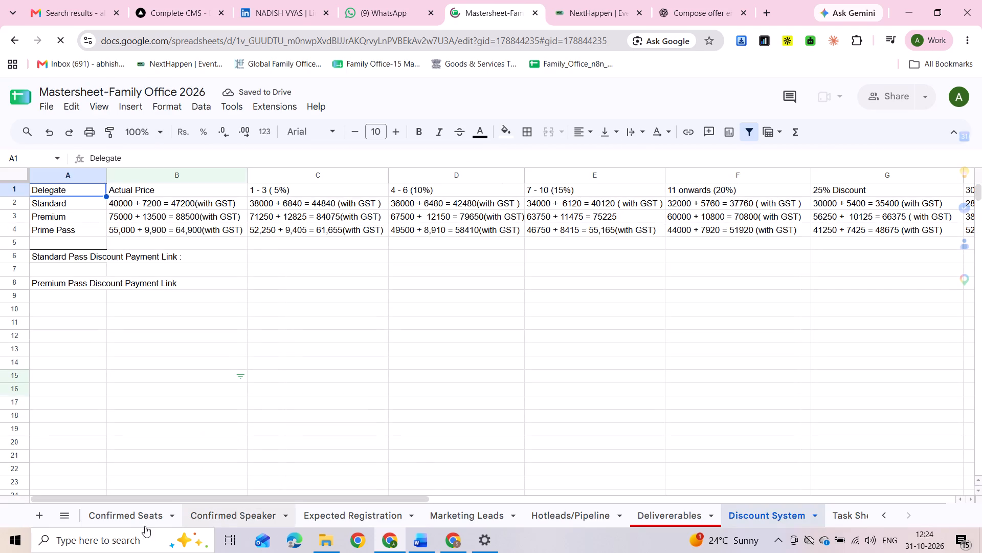
pyautogui.click(127, 518)
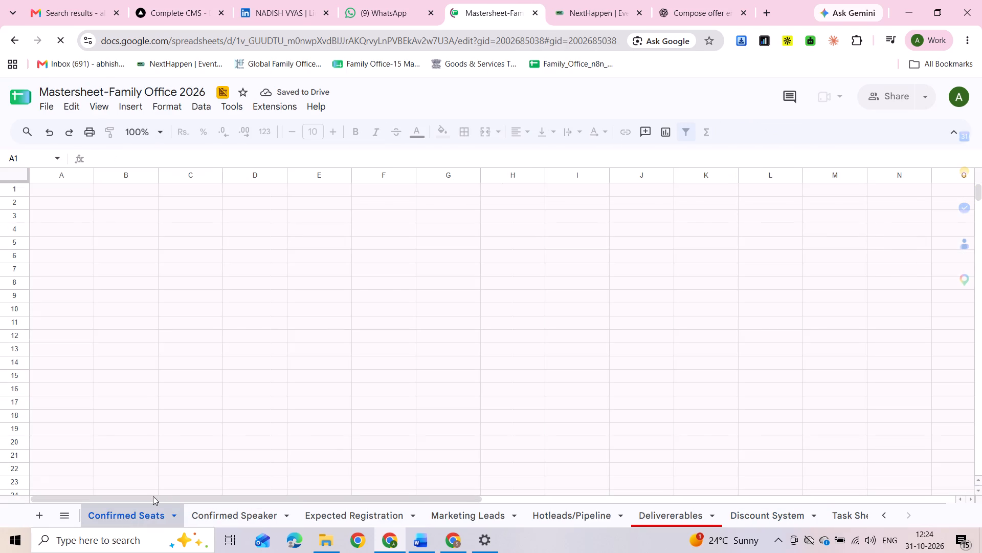
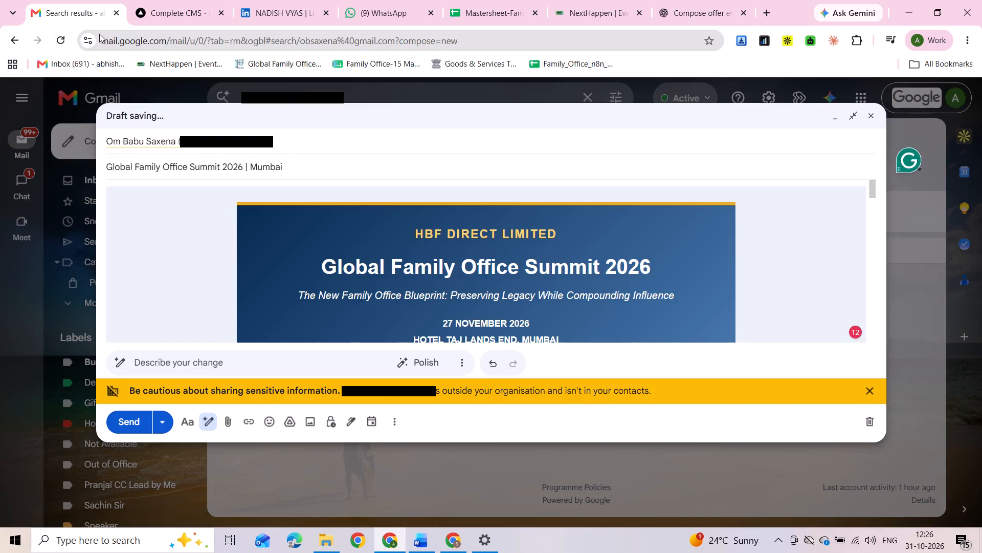
# Switch to the CRM and set the AH Fintech And IT Services lead's pipeline stage to Lost.
pyautogui.click(158, 6)
pyautogui.scroll(1, 269, 470)
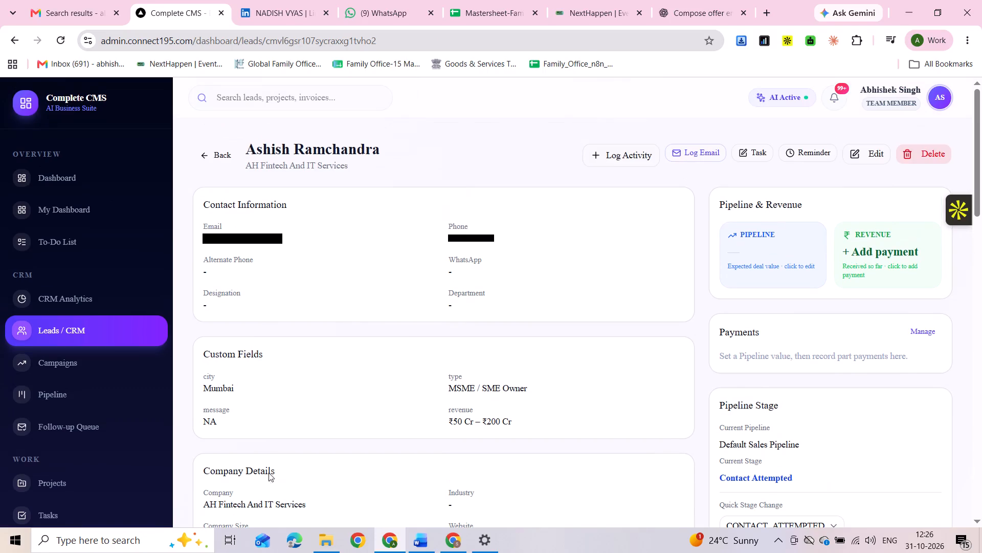
pyautogui.scroll(-3, 600, 271)
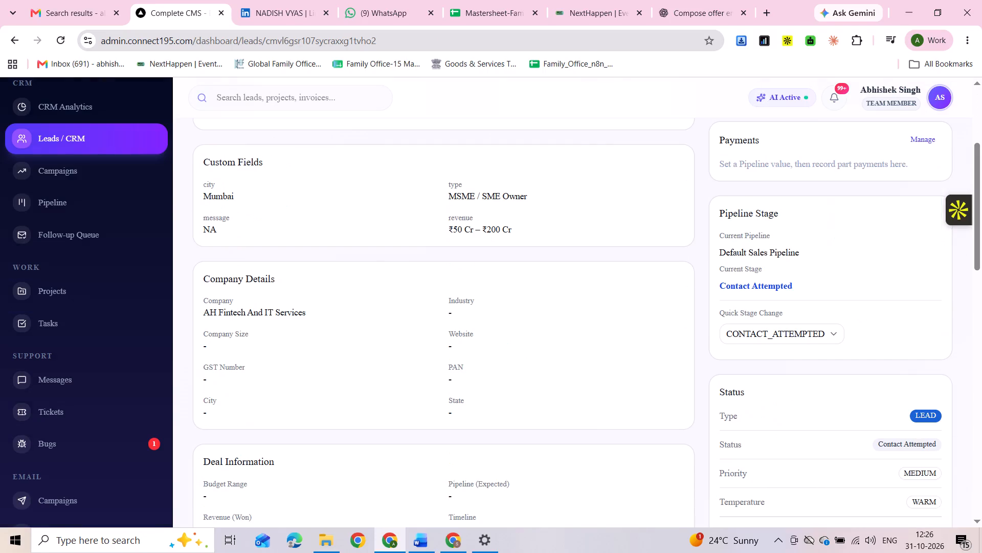
pyautogui.click(796, 330)
pyautogui.click(765, 424)
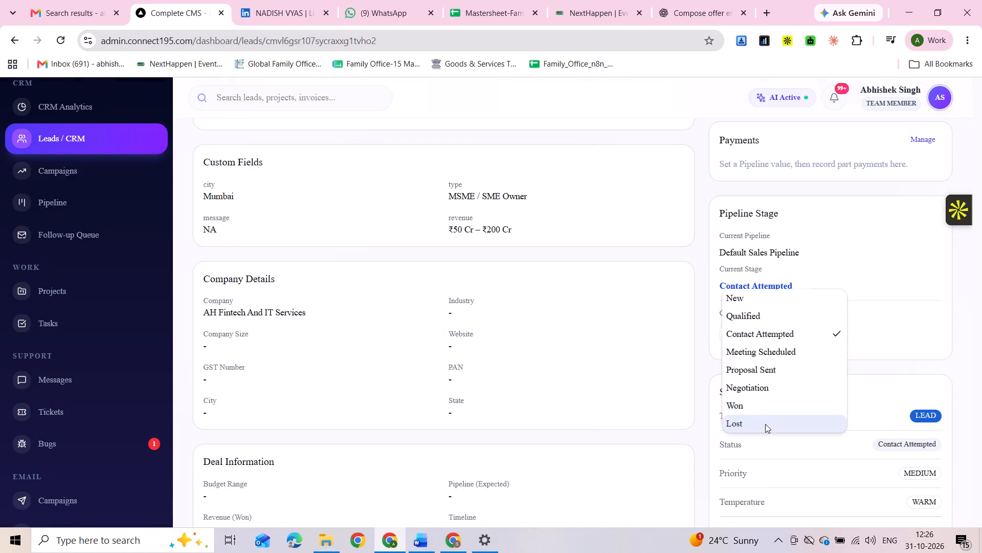
# Post the discussion note "He is asking for the complimenntary pass" on the AH Fintech And IT Services lead.
pyautogui.scroll(-5, 640, 429)
pyautogui.scroll(-3, 512, 426)
pyautogui.click(345, 357)
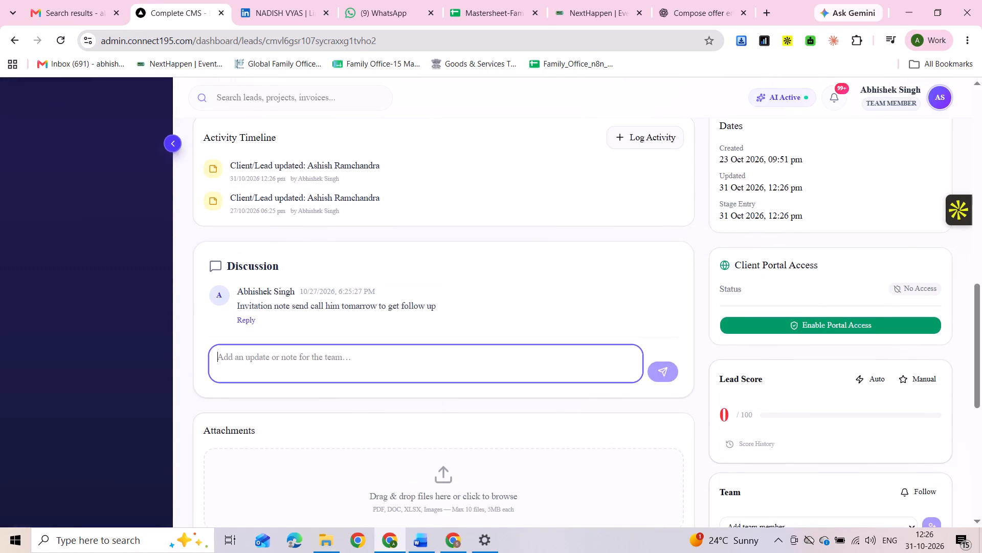
pyautogui.write('He is asking for the complimennt')
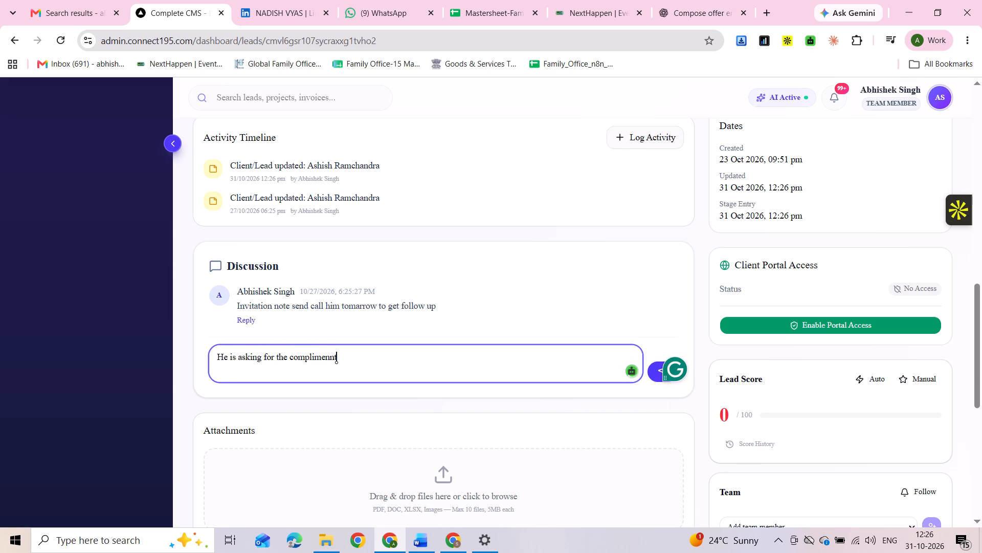
pyautogui.write('r')
pyautogui.press('BackSpace')
pyautogui.write('ary pass')
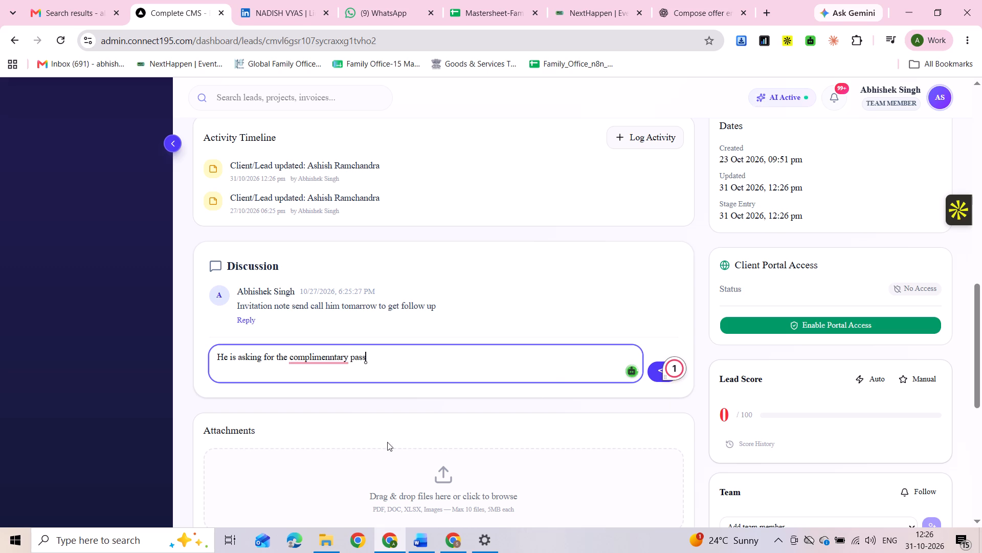
pyautogui.click(660, 370)
pyautogui.click(656, 373)
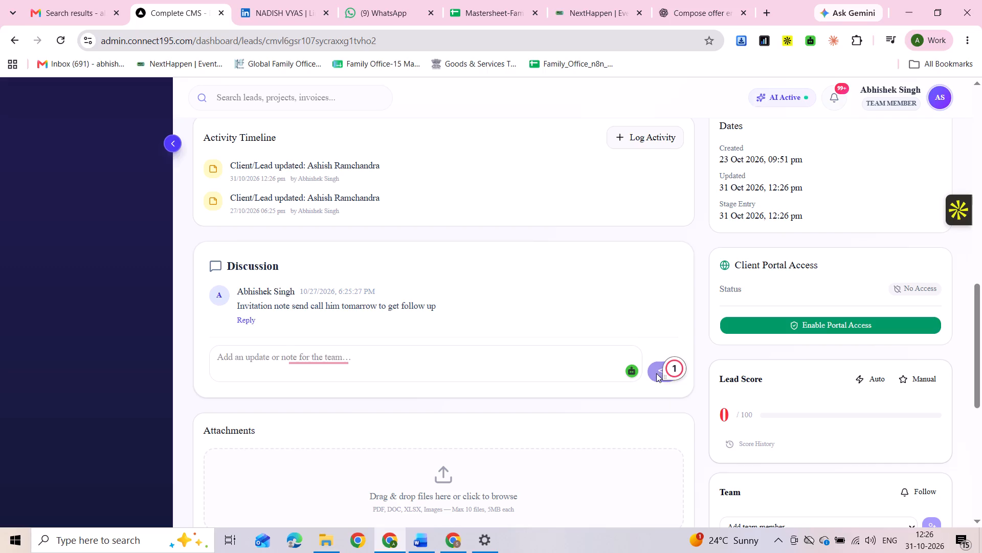
pyautogui.scroll(5, 615, 348)
pyautogui.scroll(-5, 614, 340)
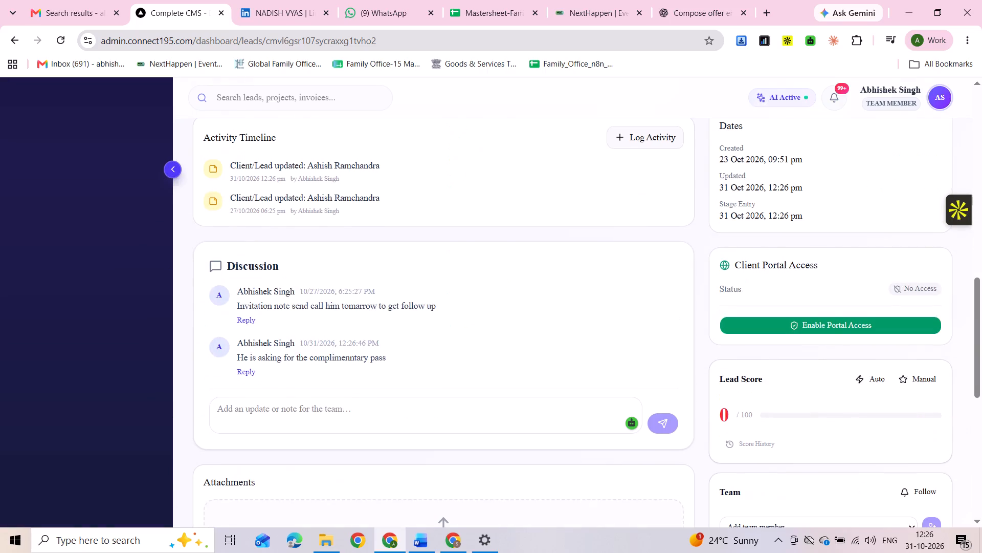
# Return from the AH Fintech And IT Services lead to the campaign's lead list and go to its second page.
pyautogui.scroll(7, 756, 276)
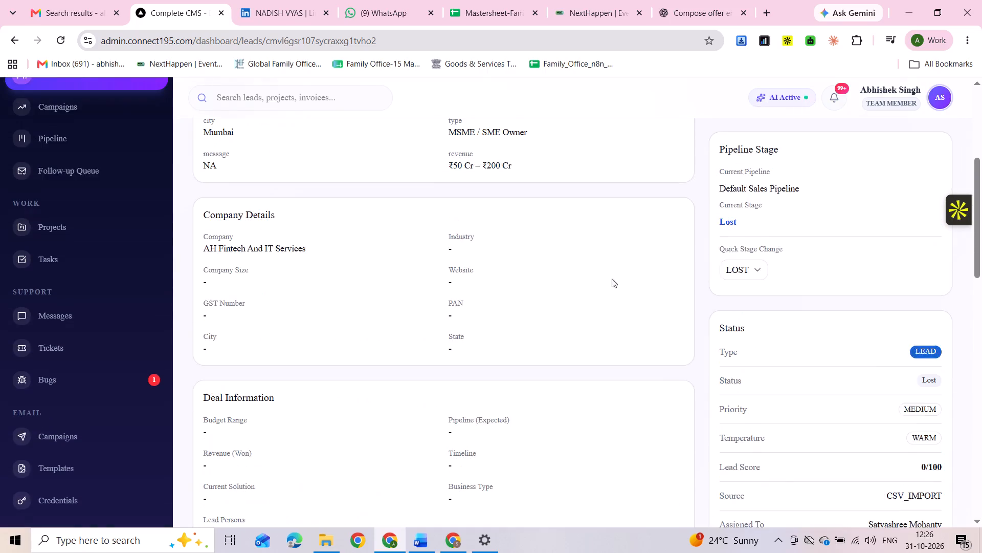
pyautogui.scroll(10, 525, 301)
pyautogui.click(207, 158)
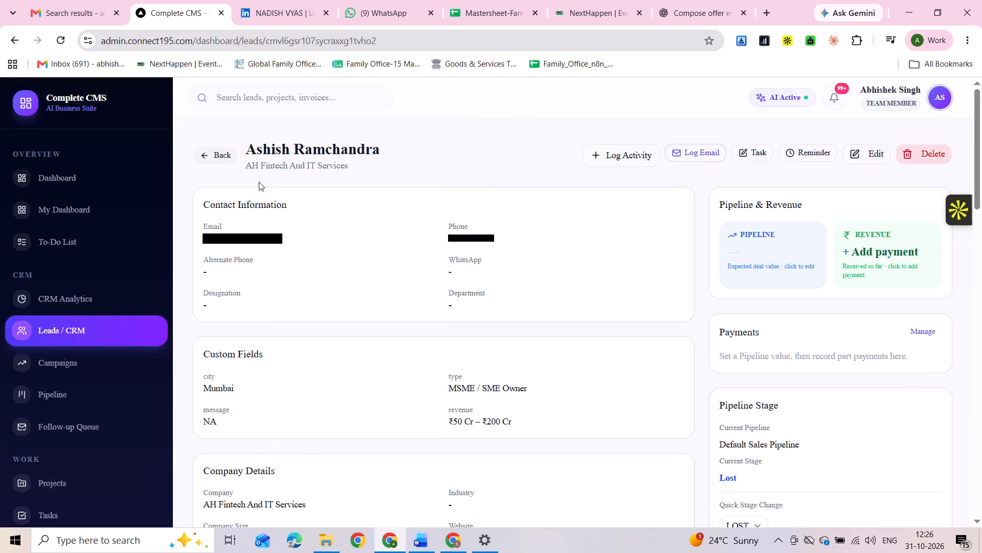
pyautogui.scroll(-2, 476, 385)
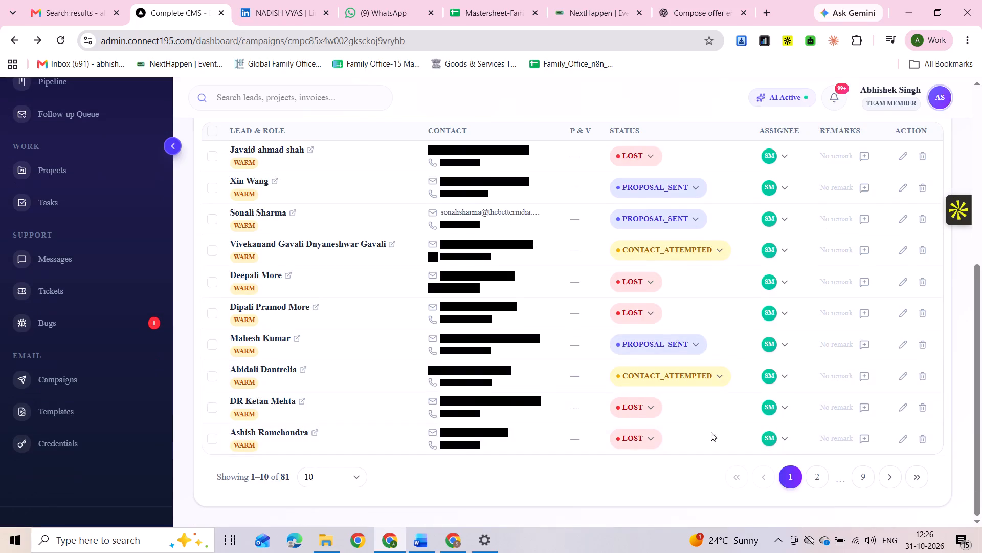
pyautogui.click(818, 475)
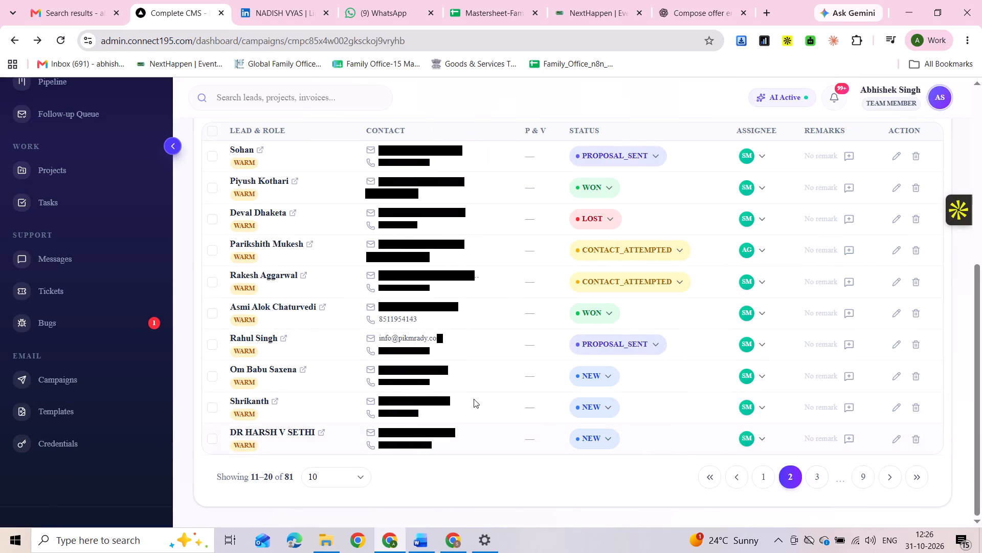
# Open the Huaren Consultancy Service lead, first on page 2, and review its custom fields, company details, stage, activity timeline and discussion.
pyautogui.click(244, 149)
pyautogui.scroll(-3, 547, 353)
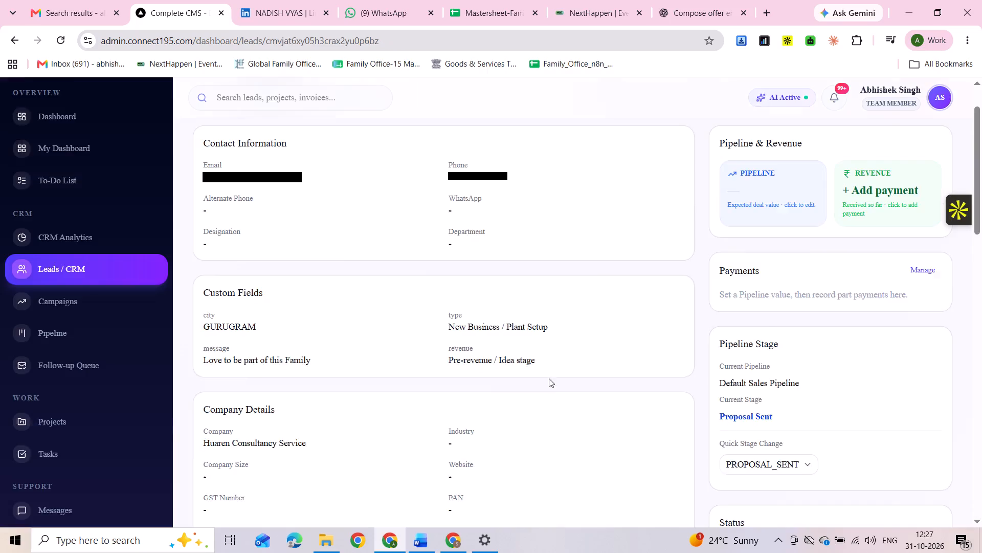
pyautogui.scroll(-3, 549, 378)
pyautogui.scroll(1, 550, 384)
pyautogui.scroll(-4, 551, 384)
pyautogui.scroll(8, 553, 385)
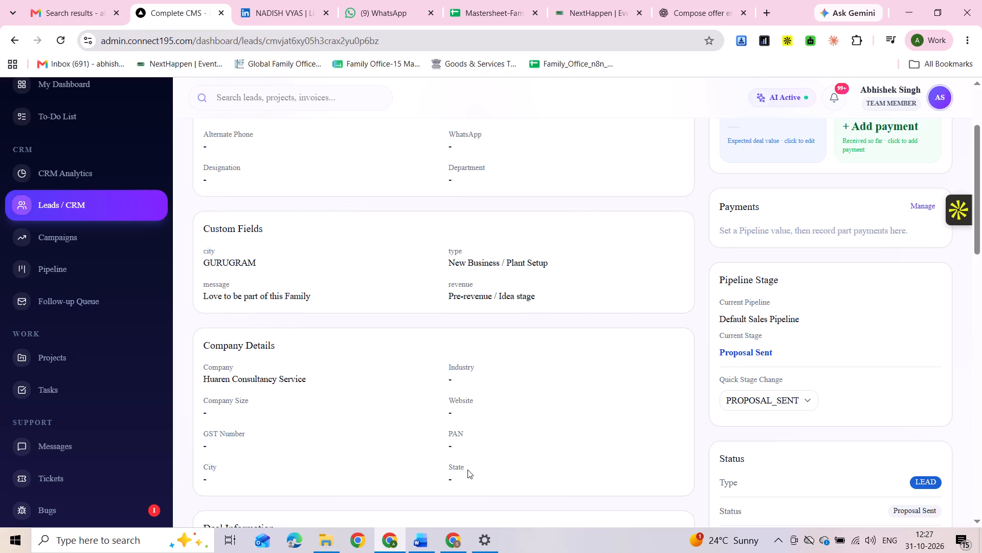
pyautogui.scroll(5, 467, 470)
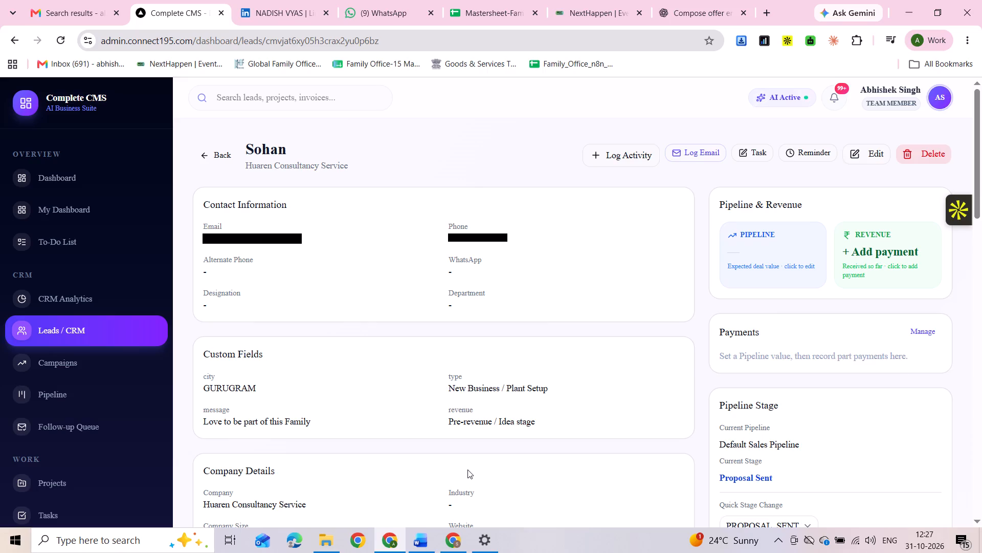
pyautogui.scroll(-8, 460, 480)
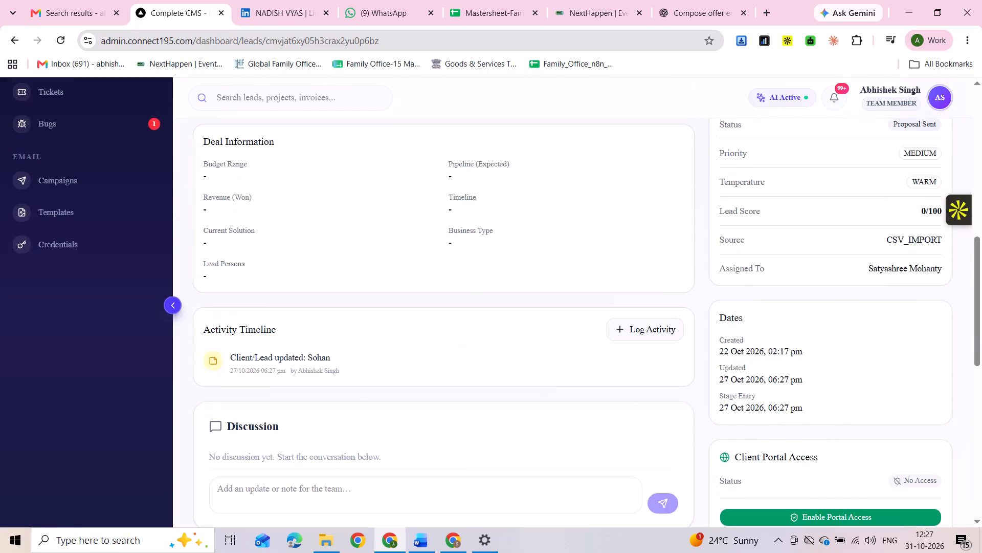
pyautogui.scroll(-9, 459, 482)
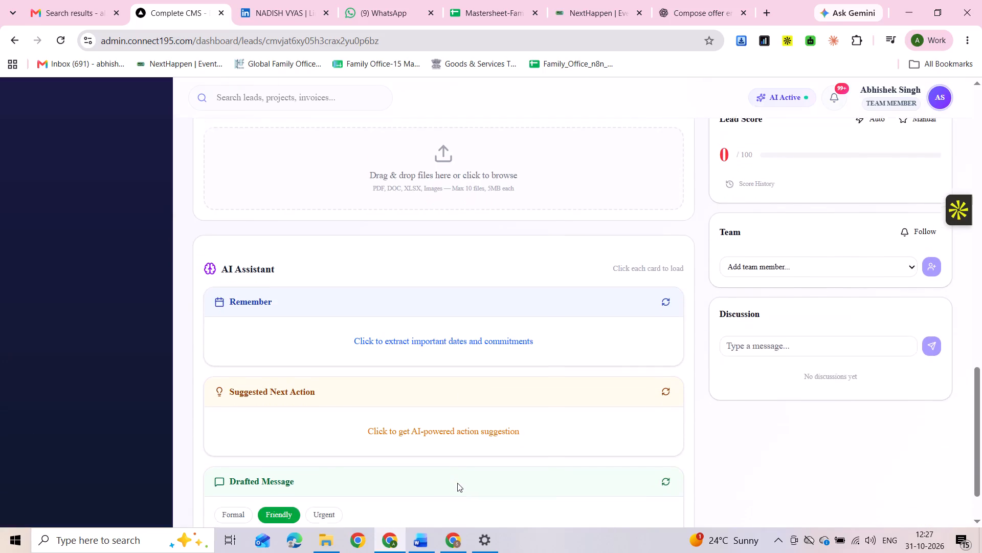
pyautogui.scroll(-3, 457, 483)
pyautogui.scroll(1, 457, 483)
pyautogui.scroll(-1, 457, 483)
pyautogui.scroll(13, 457, 483)
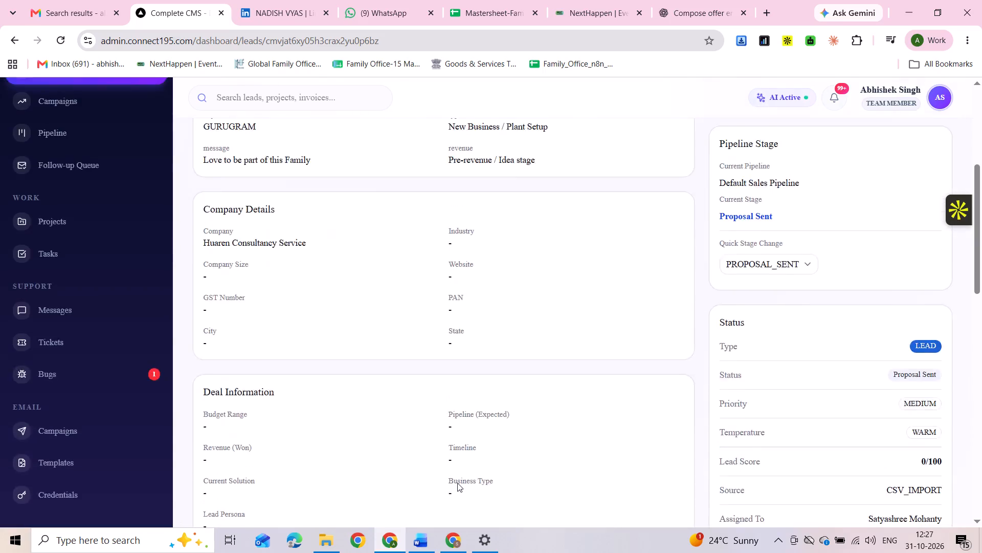
pyautogui.scroll(4, 457, 483)
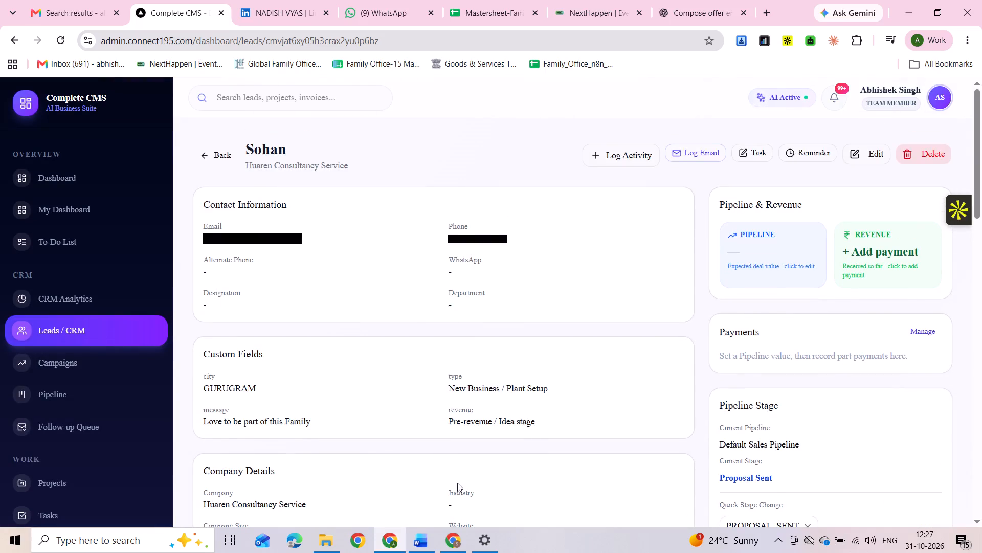
# Select the email address in the Huaren Consultancy Service lead's contact information.
pyautogui.moveTo(303, 229); pyautogui.dragTo(282, 235)
pyautogui.click(279, 236)
pyautogui.click(375, 254)
pyautogui.click(317, 245)
pyautogui.moveTo(273, 236); pyautogui.dragTo(252, 237)
pyautogui.moveTo(248, 237); pyautogui.dragTo(237, 237)
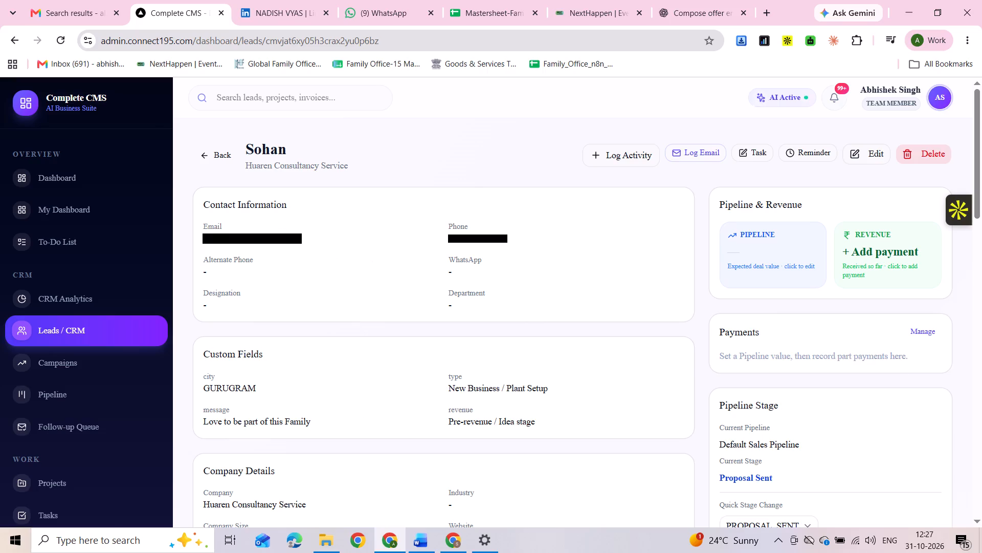
pyautogui.moveTo(237, 237); pyautogui.dragTo(221, 240)
pyautogui.click(361, 242)
pyautogui.click(310, 241)
pyautogui.moveTo(307, 240); pyautogui.dragTo(248, 243)
pyautogui.moveTo(248, 243); pyautogui.dragTo(205, 244)
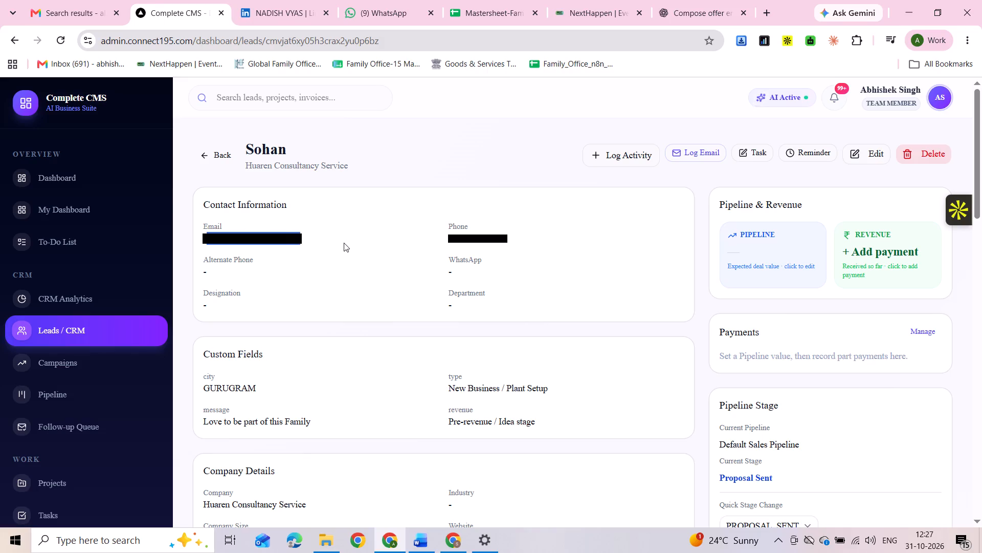
pyautogui.click(344, 243)
pyautogui.moveTo(319, 245); pyautogui.dragTo(297, 246)
pyautogui.moveTo(264, 240); pyautogui.dragTo(251, 238)
pyautogui.click(323, 244)
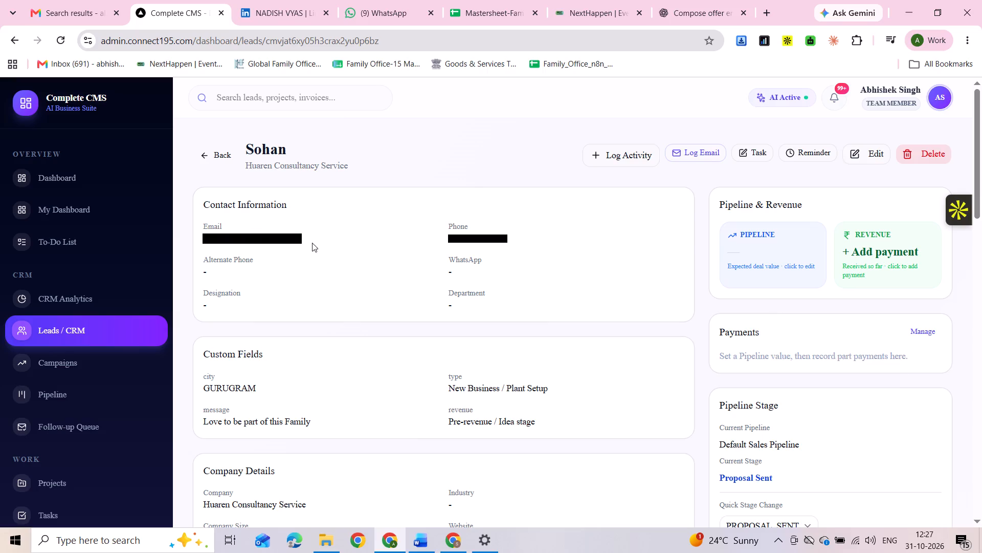
pyautogui.moveTo(311, 242); pyautogui.dragTo(199, 235)
pyautogui.rightClick(219, 231)
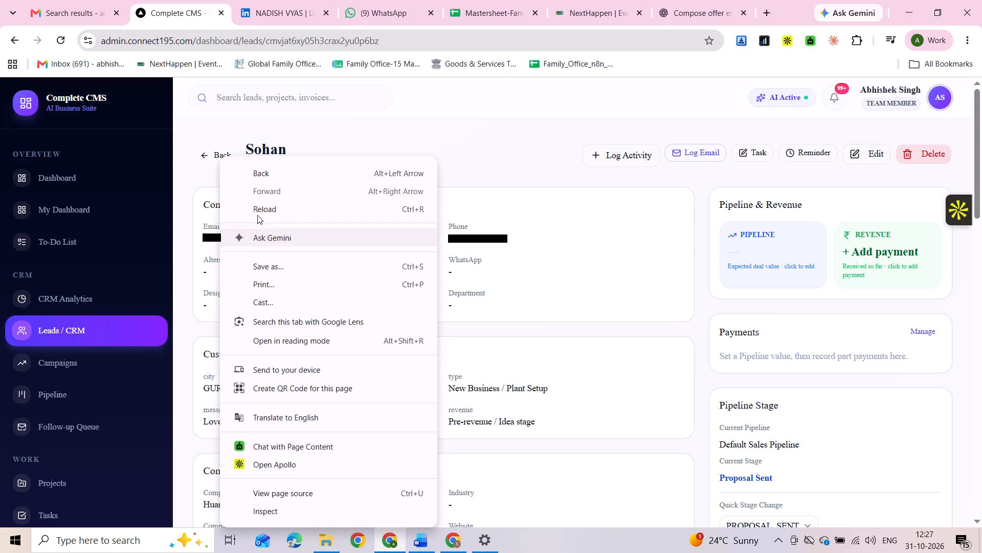
pyautogui.click(495, 174)
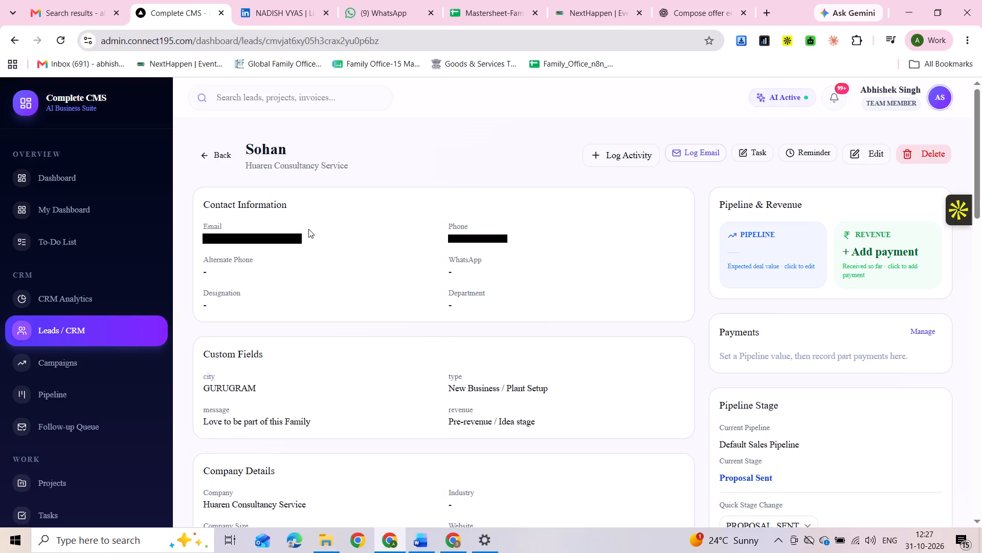
pyautogui.click(315, 235)
pyautogui.moveTo(315, 235); pyautogui.dragTo(219, 236)
pyautogui.rightClick(250, 233)
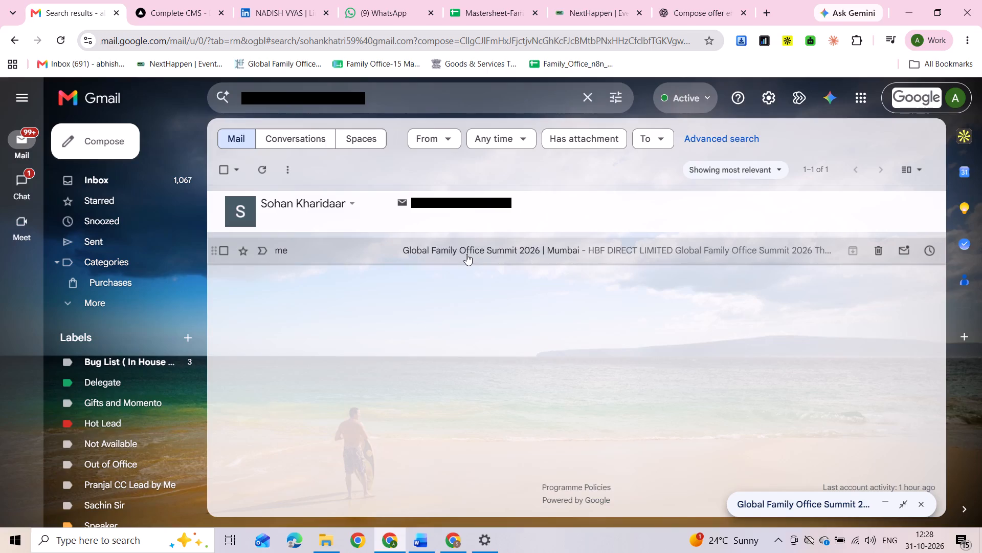
pyautogui.click(180, 0)
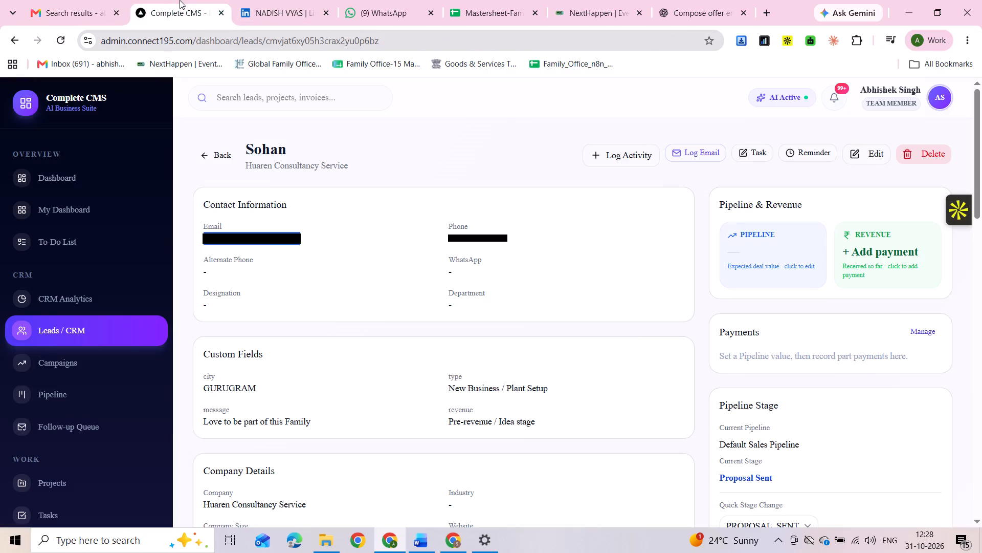
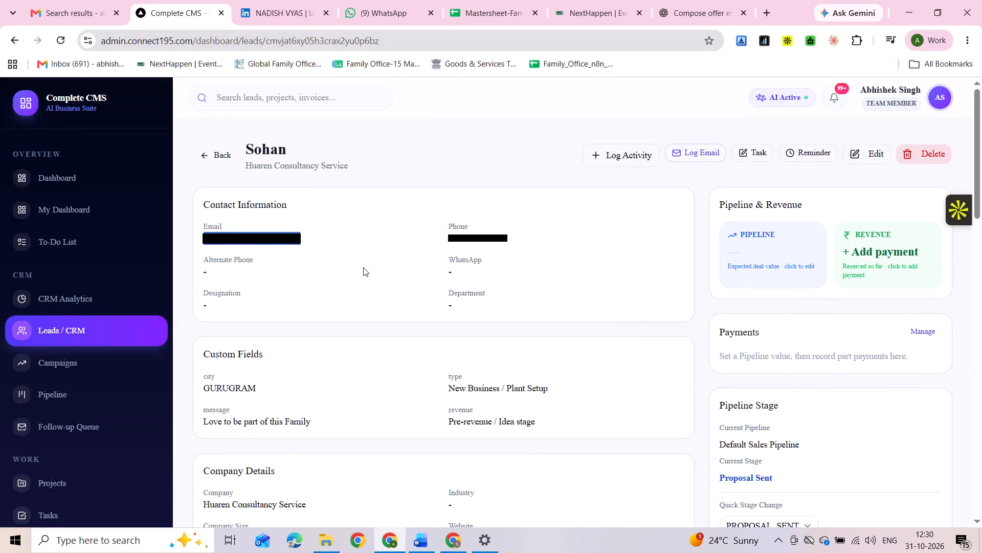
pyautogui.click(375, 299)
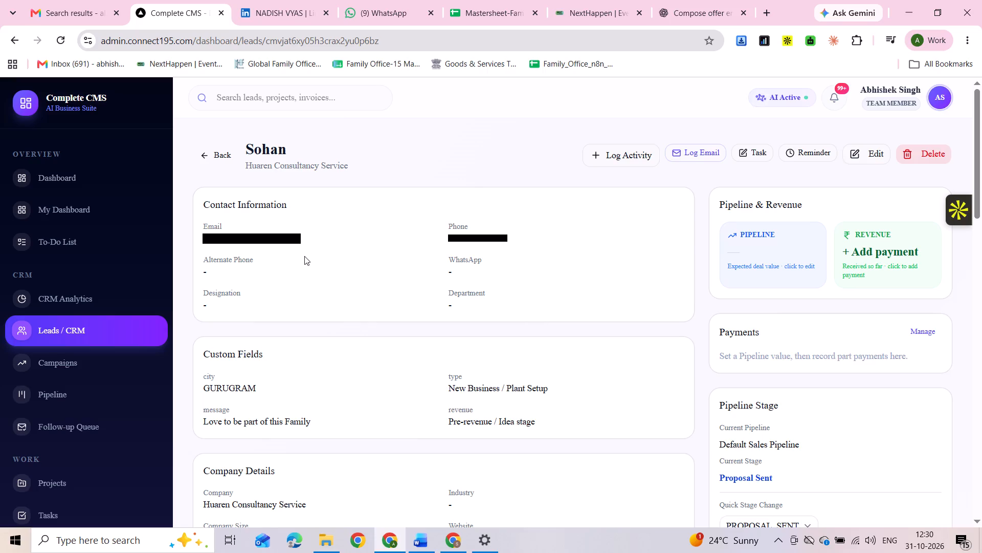
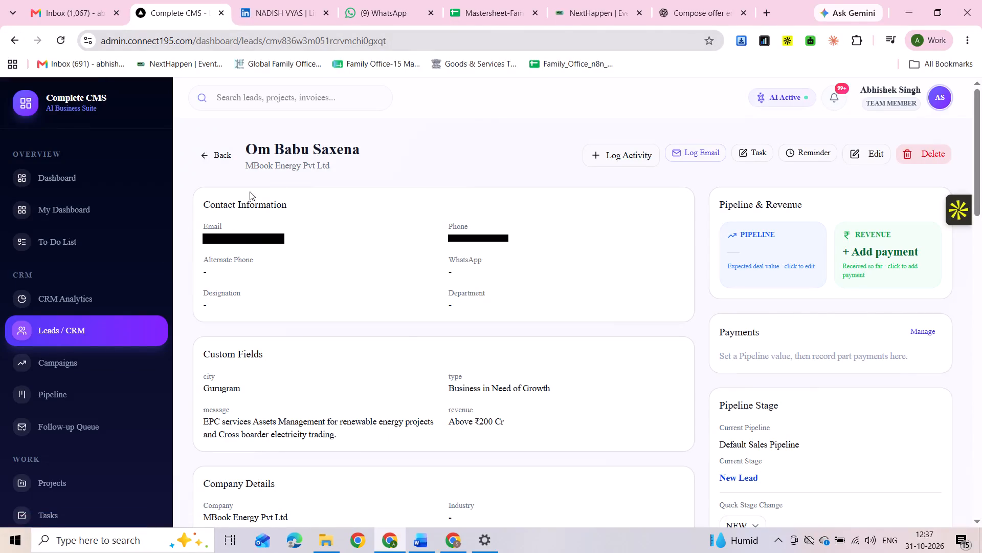
# Change the pipeline stage of the MBook Energy Pvt Ltd lead to PROPOSAL_SENT.
pyautogui.scroll(-2, 489, 239)
pyautogui.scroll(4, 735, 448)
pyautogui.scroll(-3, 970, 514)
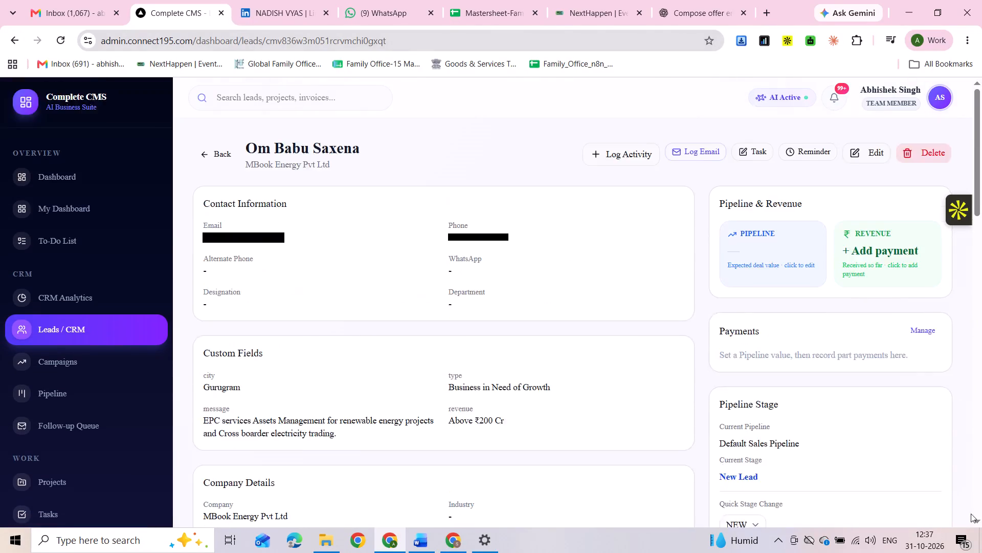
pyautogui.doubleClick(732, 332)
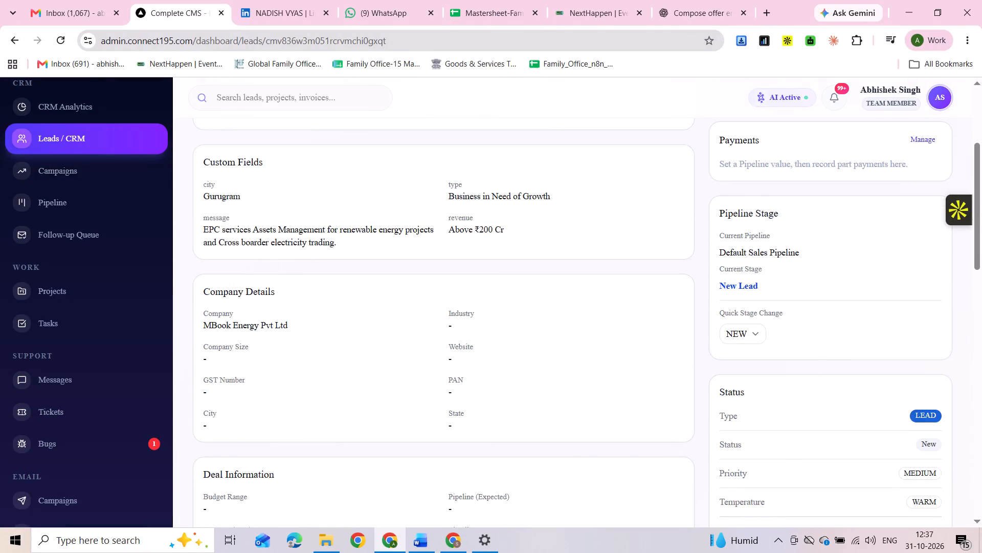
pyautogui.click(743, 338)
pyautogui.click(749, 408)
pyautogui.scroll(6, 592, 431)
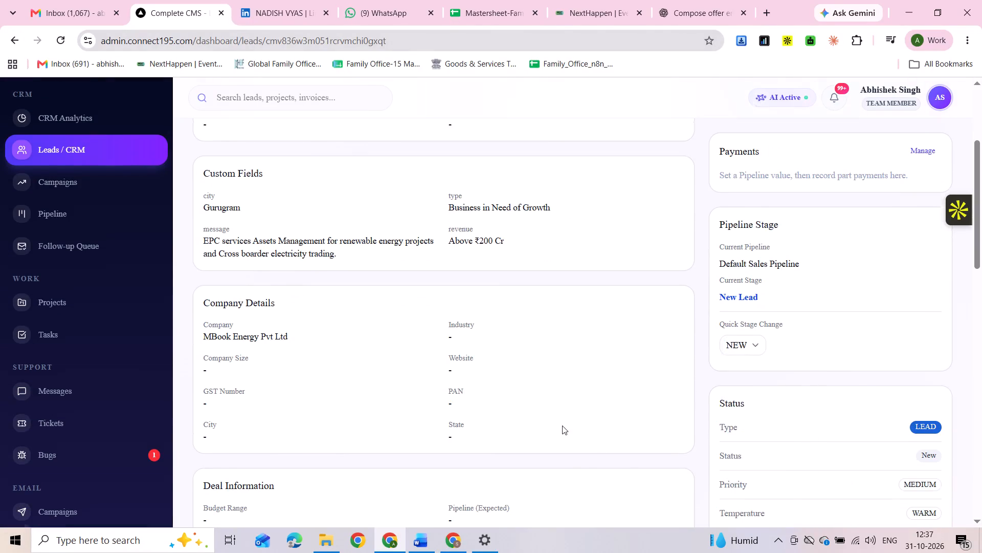
# Return to the campaign's lead list, show more leads per page and look over the leads' statuses.
pyautogui.click(217, 161)
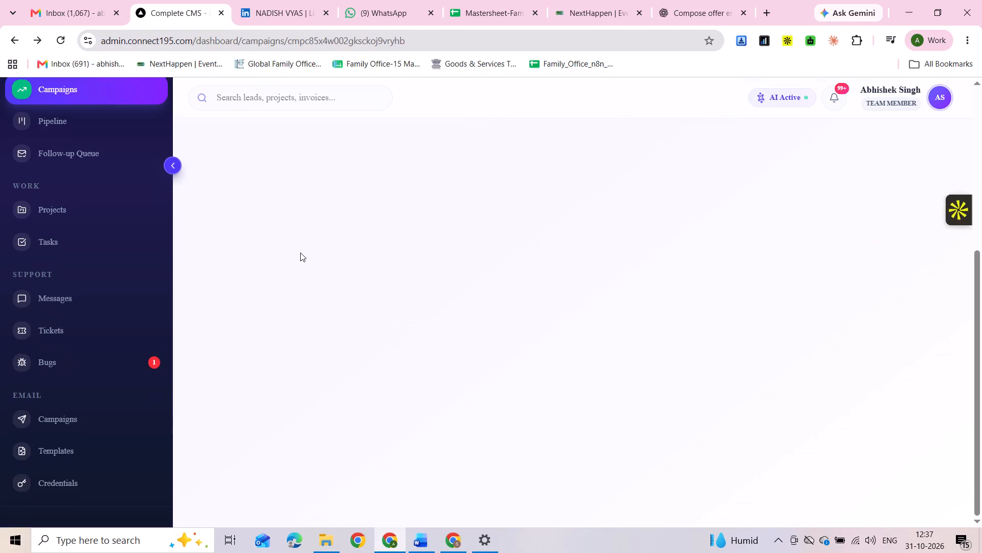
pyautogui.scroll(-1, 402, 390)
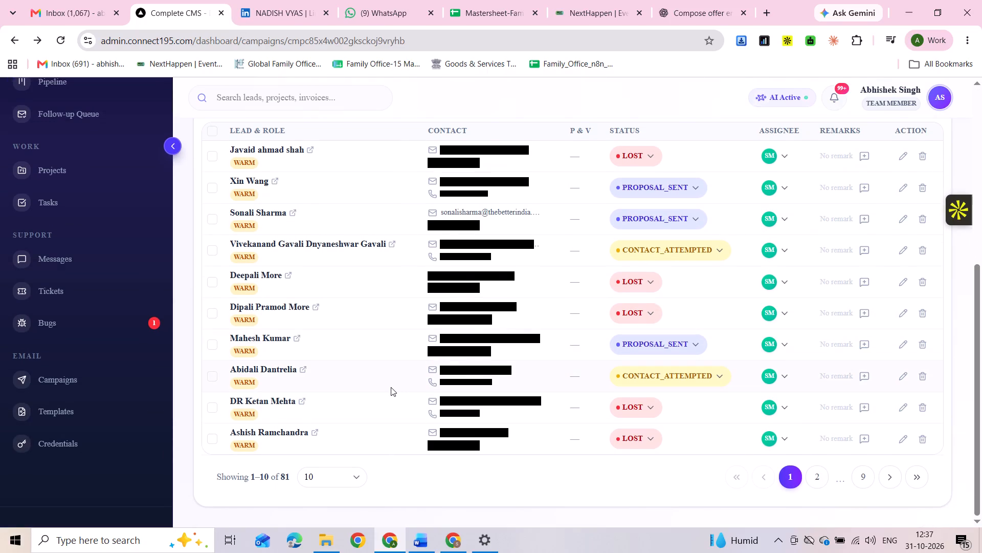
pyautogui.scroll(1, 519, 352)
pyautogui.scroll(-3, 906, 427)
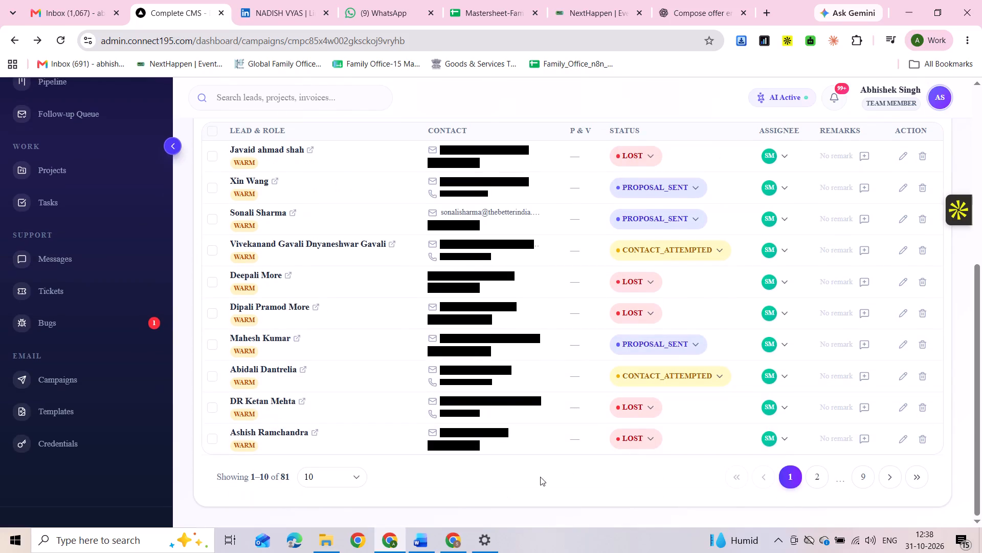
pyautogui.doubleClick(311, 480)
pyautogui.click(321, 491)
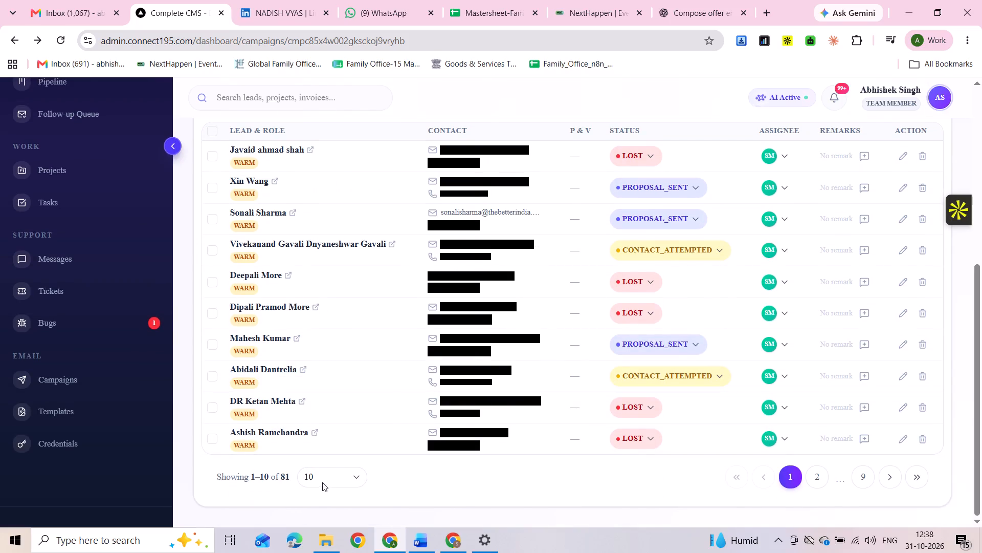
pyautogui.click(322, 482)
pyautogui.click(324, 491)
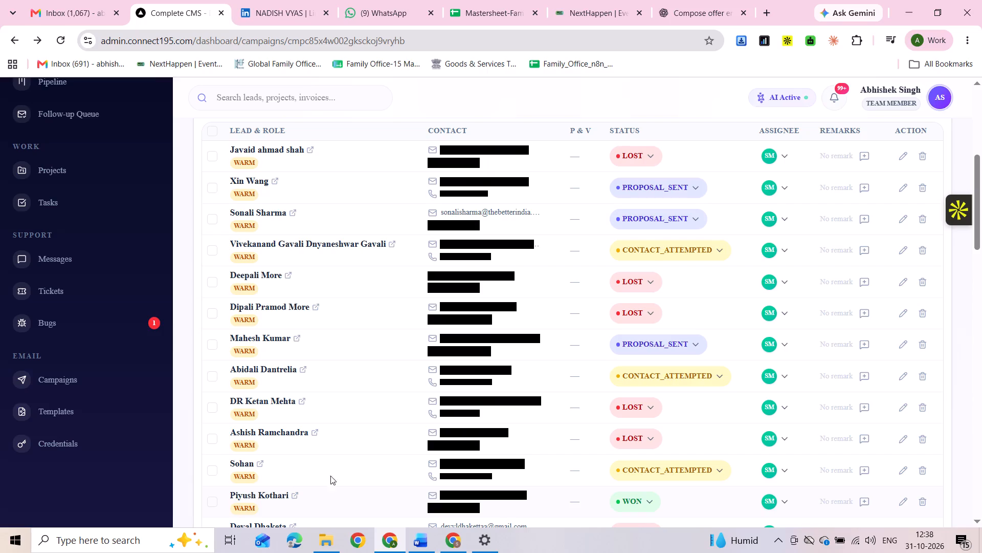
pyautogui.scroll(-4, 568, 387)
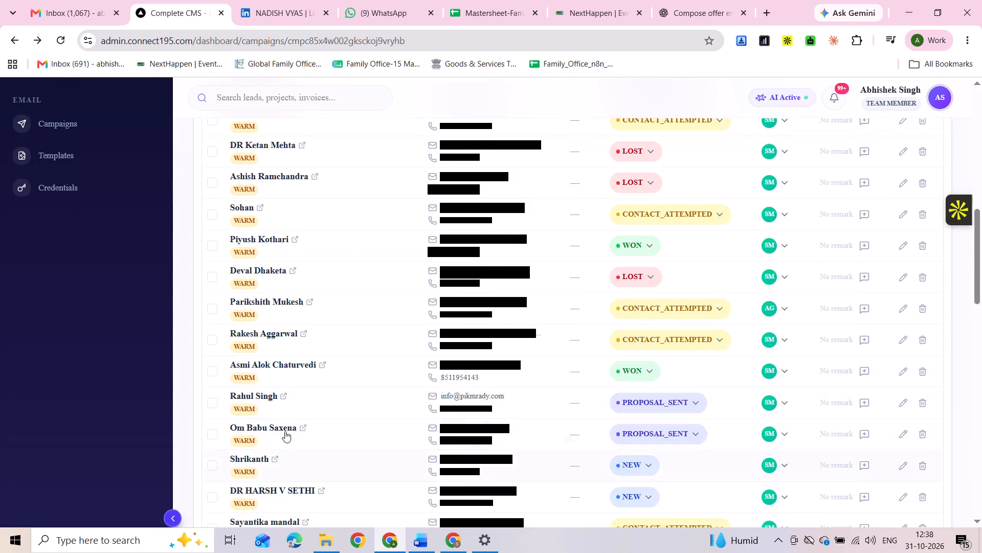
pyautogui.scroll(6, 286, 434)
# Open the Google Response campaign and look through its leads and their statuses.
pyautogui.click(78, 186)
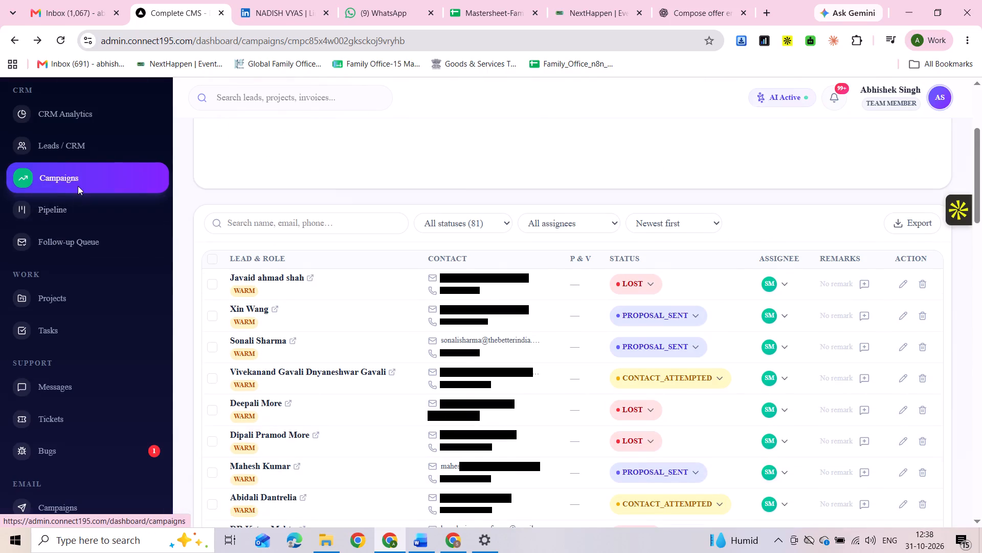
pyautogui.scroll(-2, 302, 383)
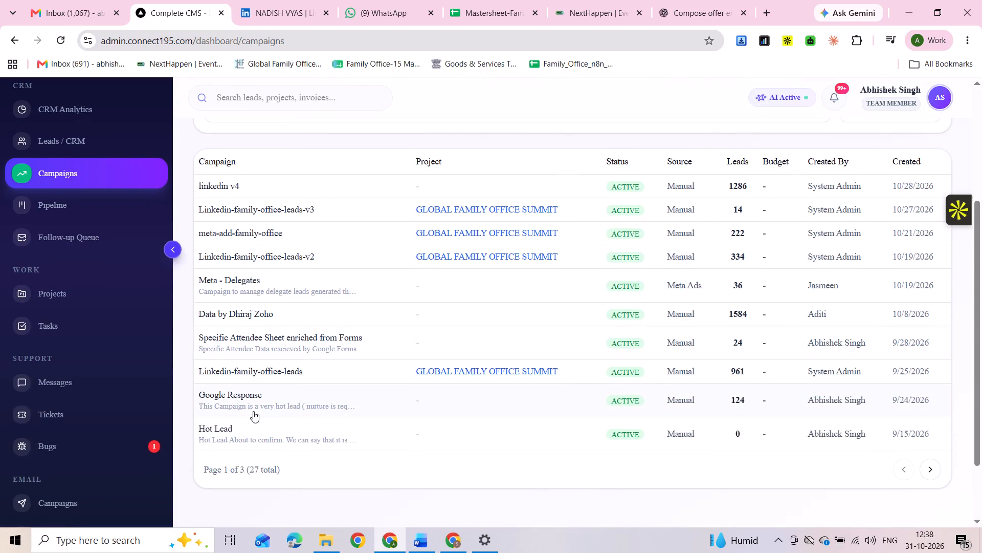
pyautogui.click(233, 399)
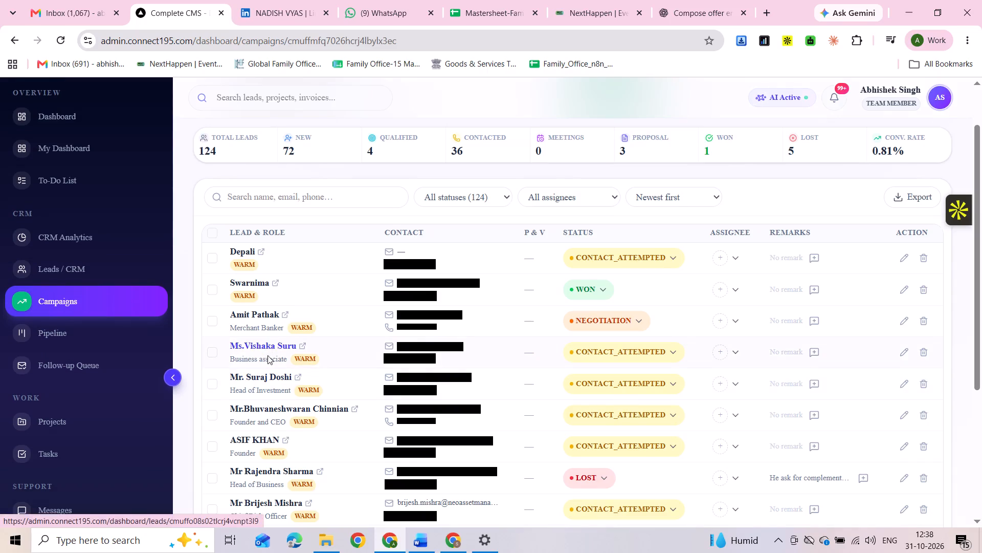
pyautogui.scroll(-1, 272, 382)
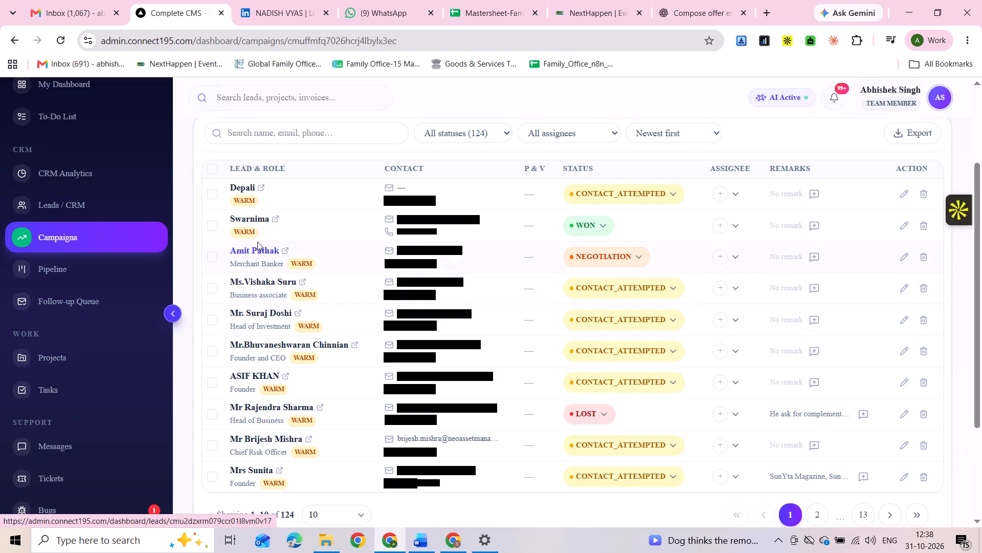
pyautogui.scroll(2, 221, 302)
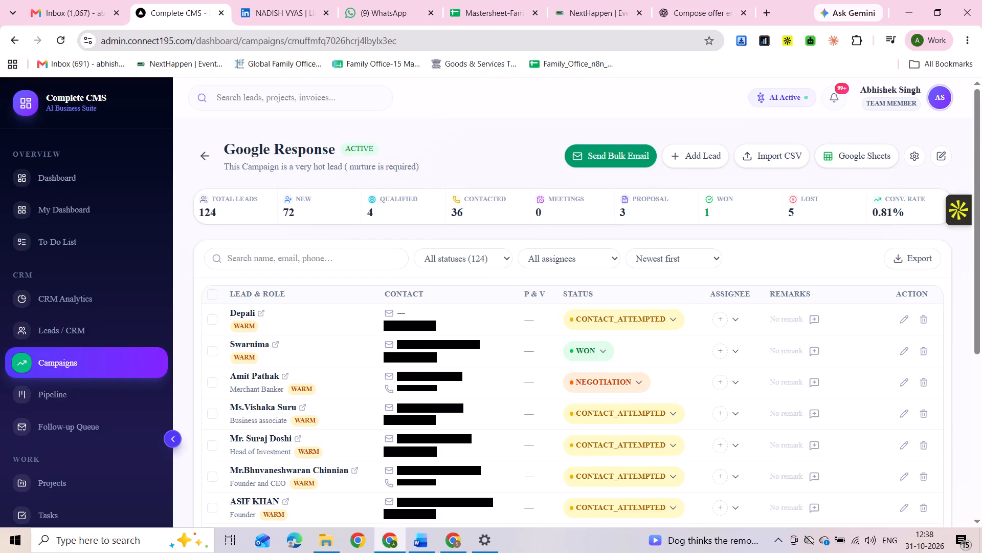
pyautogui.scroll(-1, 243, 300)
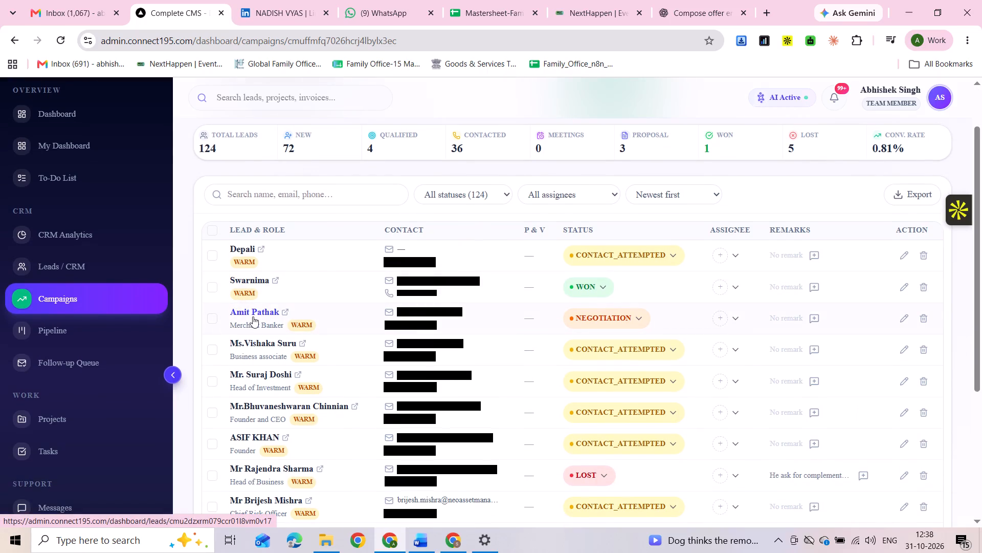
# Open the Merchant Banker lead in NEGOTIATION and review its company details and activity timeline.
pyautogui.click(253, 316)
pyautogui.scroll(-3, 506, 369)
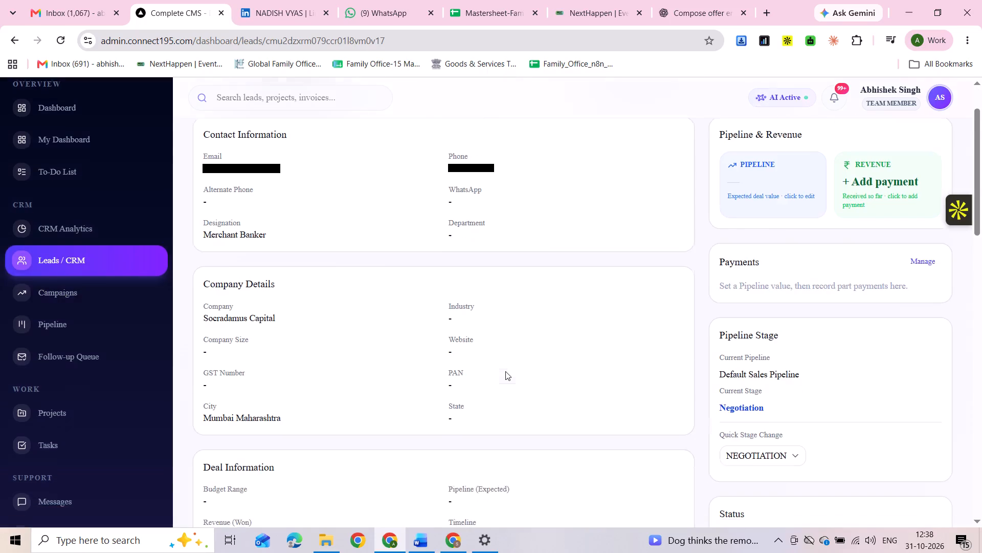
pyautogui.scroll(-5, 505, 371)
pyautogui.scroll(1, 505, 372)
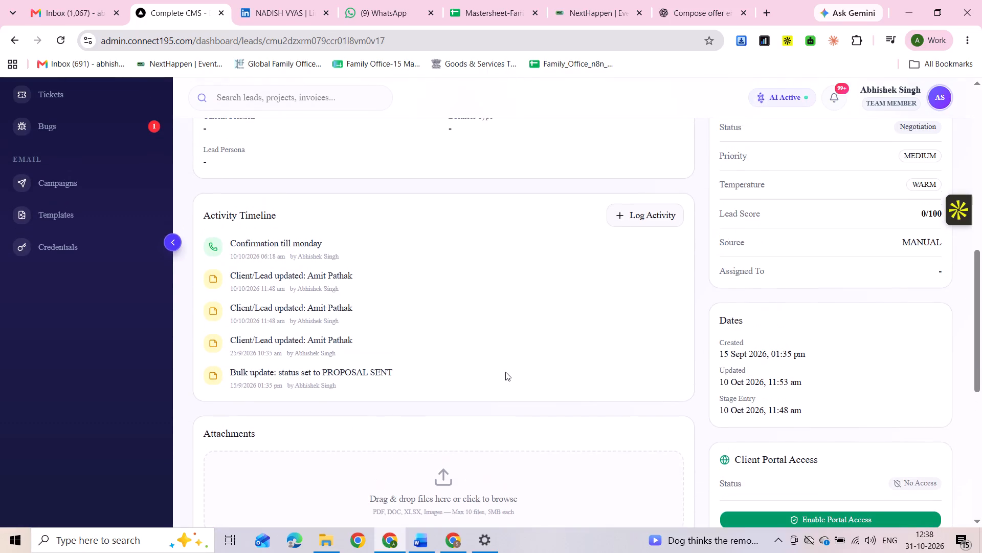
pyautogui.scroll(9, 505, 372)
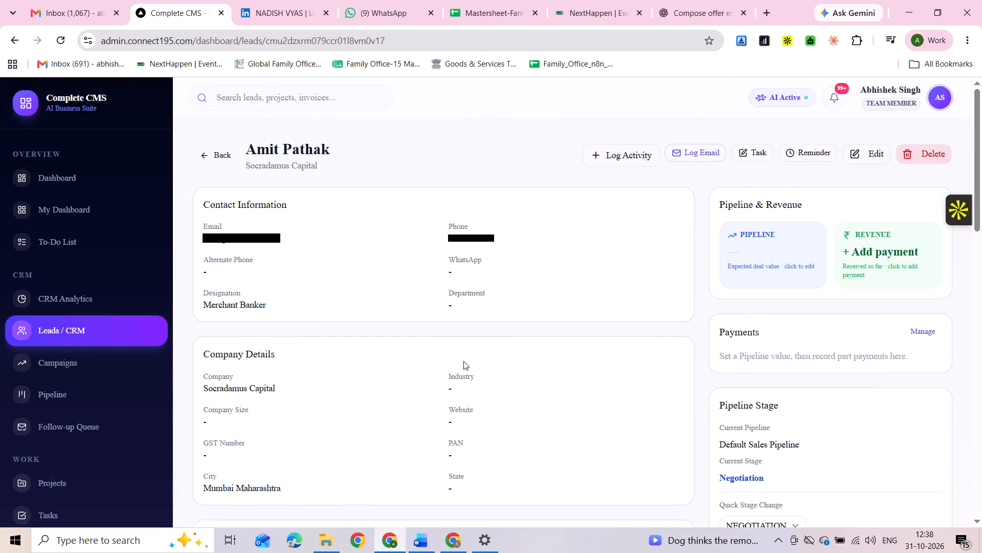
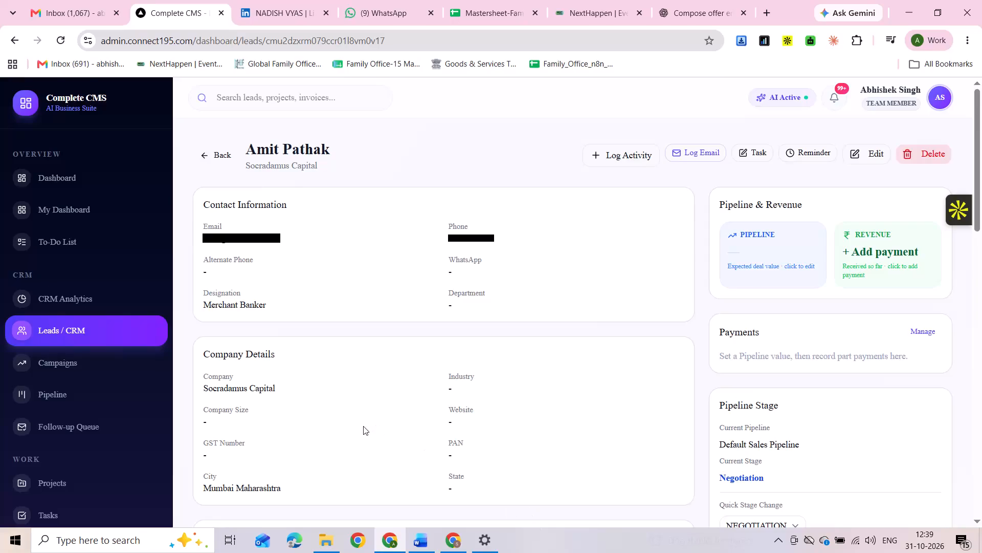
# Look over the Socradamus Capital lead's company details, deal information and latest activity timeline entries.
pyautogui.scroll(-1, 363, 426)
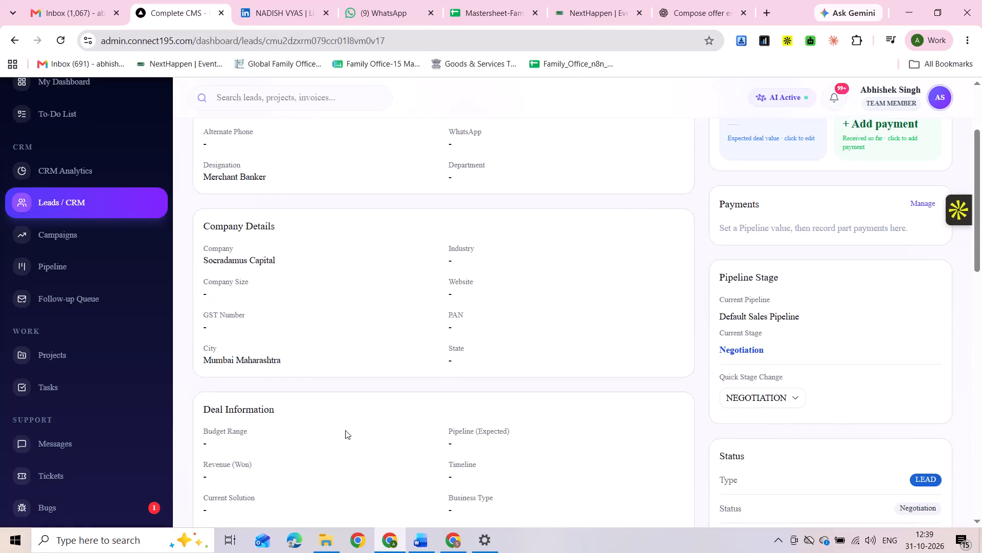
pyautogui.scroll(-2, 345, 430)
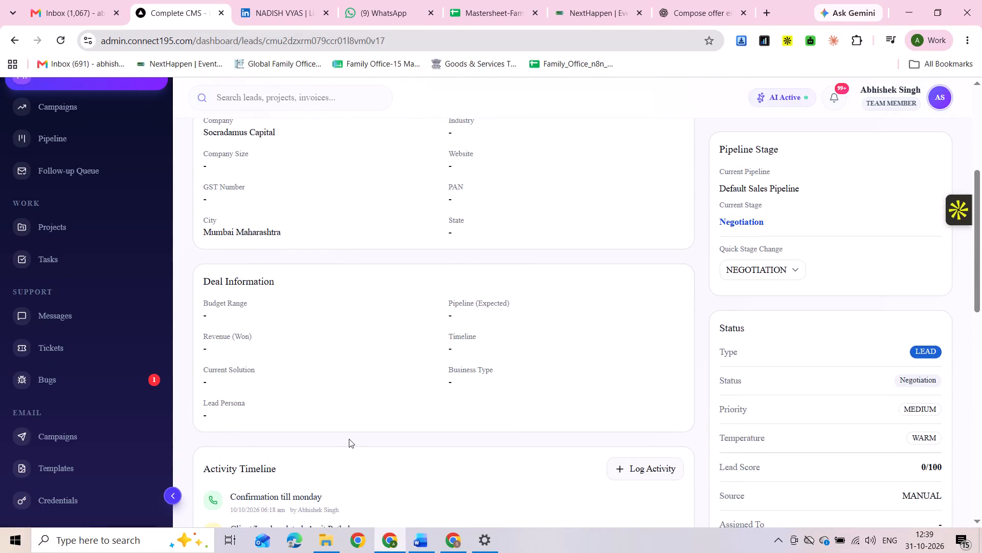
pyautogui.scroll(3, 347, 435)
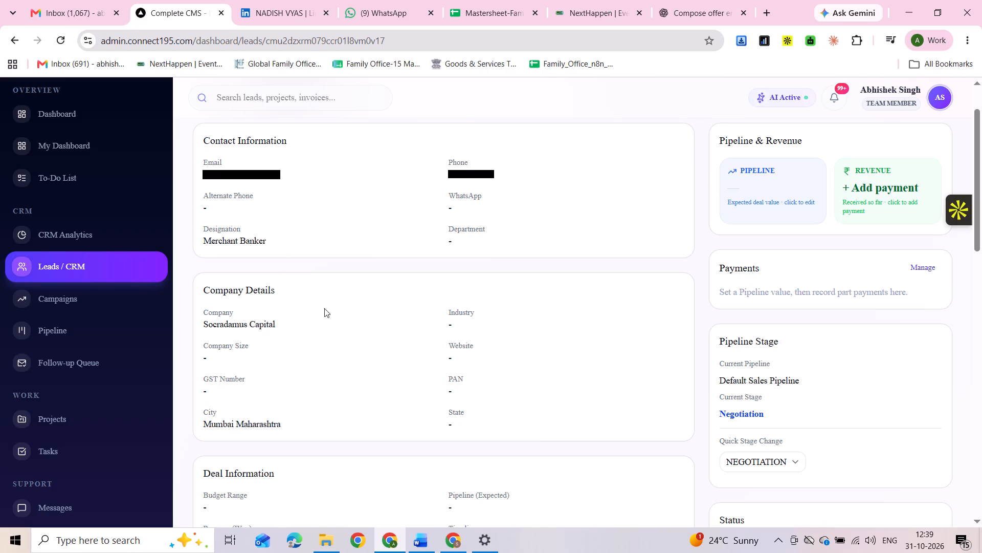
# Change the Socradamus Capital lead's pipeline stage to Lost.
pyautogui.scroll(-1, 909, 361)
pyautogui.click(757, 398)
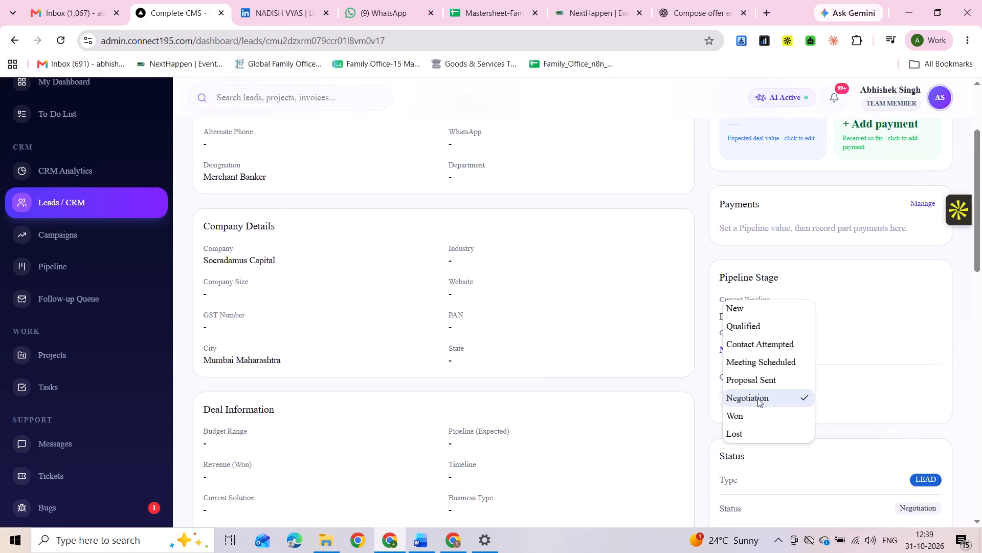
pyautogui.click(742, 429)
pyautogui.scroll(5, 634, 418)
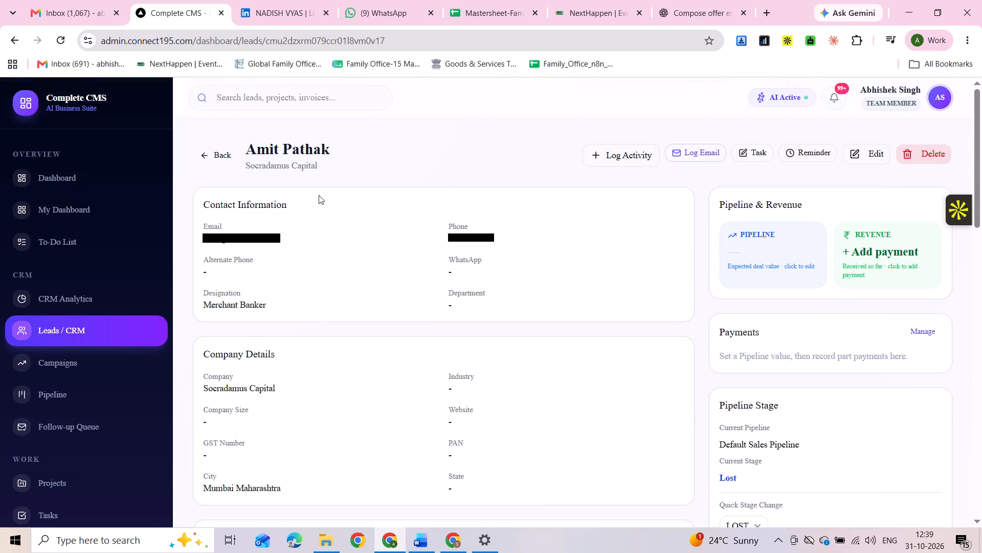
# Return to the campaign's lead list, open the EXP Global Business associate lead and review its contact, company and pipeline details.
pyautogui.click(218, 151)
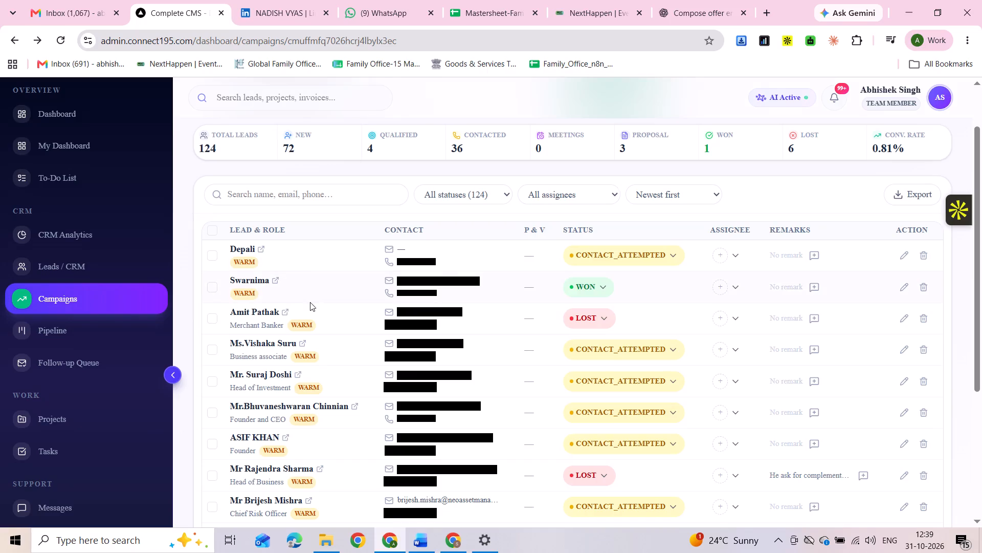
pyautogui.click(243, 349)
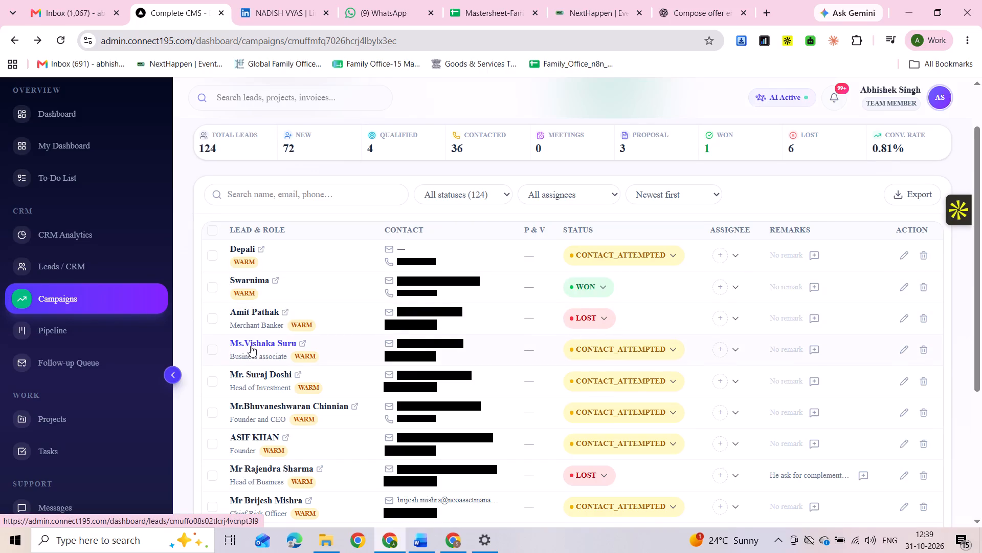
pyautogui.click(252, 346)
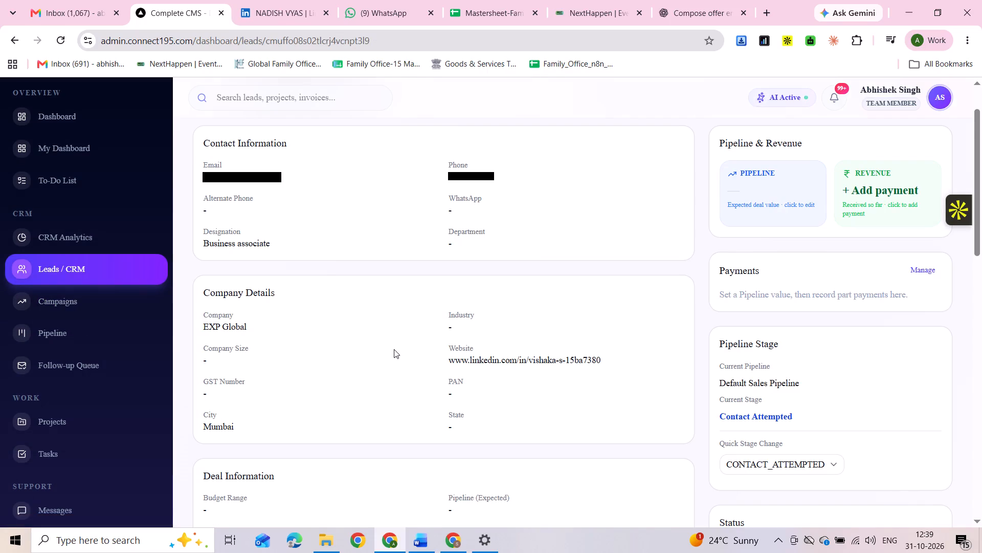
pyautogui.scroll(-1, 394, 349)
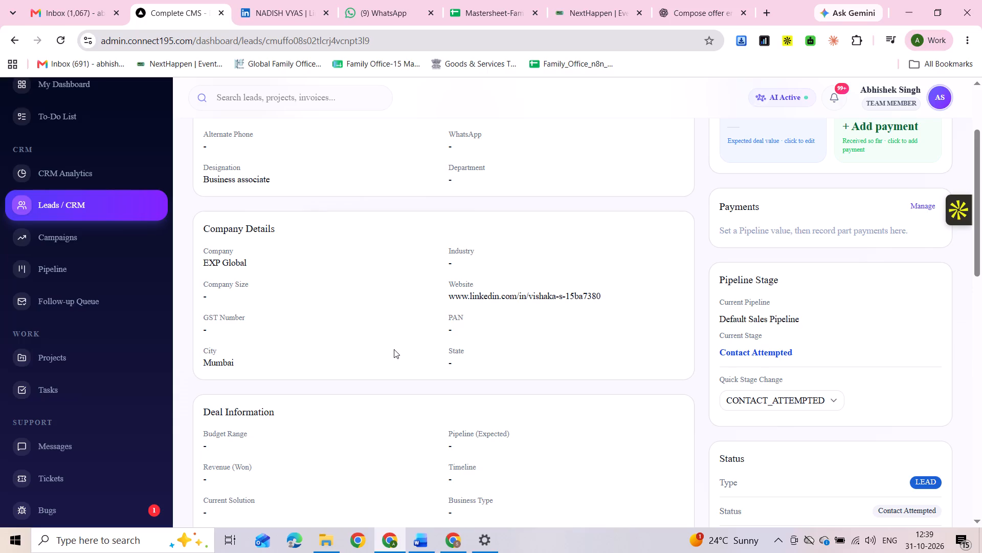
pyautogui.scroll(3, 400, 342)
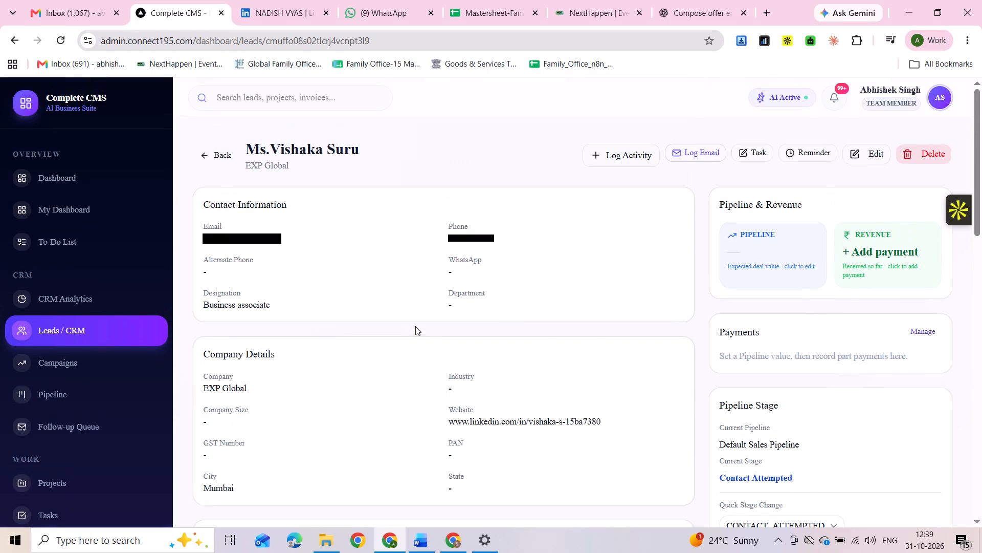
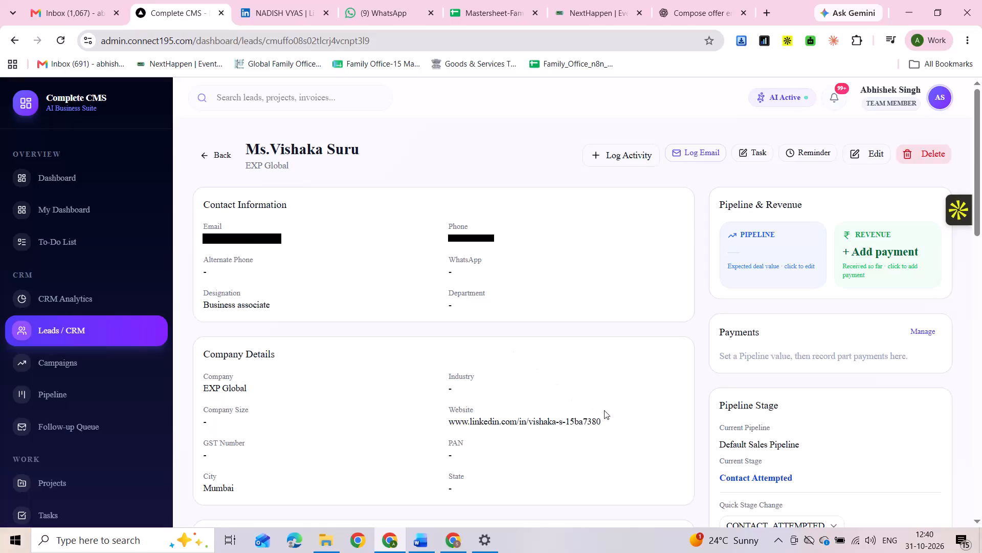
# Copy the full LinkedIn profile address from the Website field of the EXP Global lead's company details.
pyautogui.click(628, 414)
pyautogui.moveTo(628, 414); pyautogui.dragTo(459, 429)
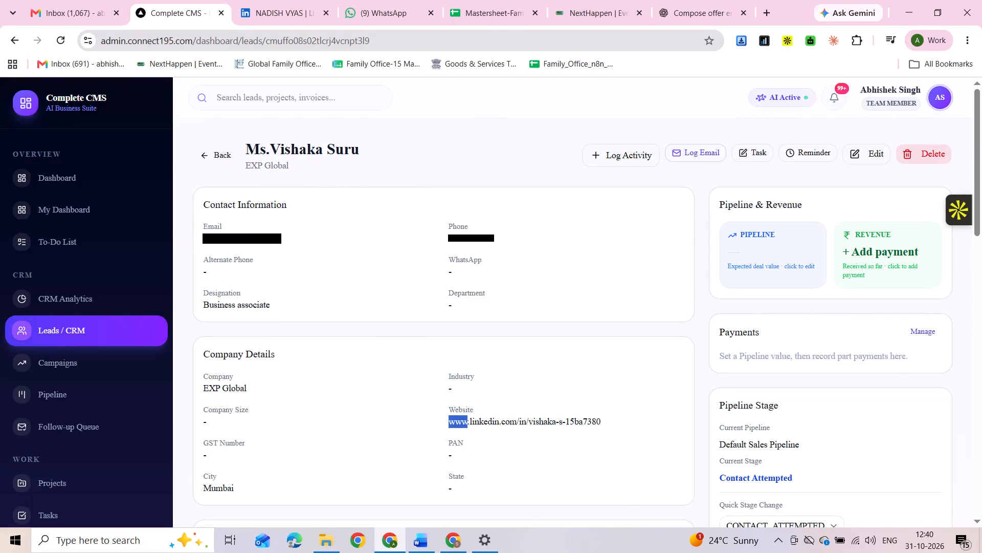
pyautogui.click(459, 427)
pyautogui.moveTo(452, 421); pyautogui.dragTo(501, 411)
pyautogui.click(572, 375)
pyautogui.click(614, 426)
pyautogui.moveTo(611, 426); pyautogui.dragTo(557, 432)
pyautogui.moveTo(557, 432); pyautogui.dragTo(445, 446)
pyautogui.click(599, 438)
pyautogui.moveTo(608, 418); pyautogui.dragTo(505, 433)
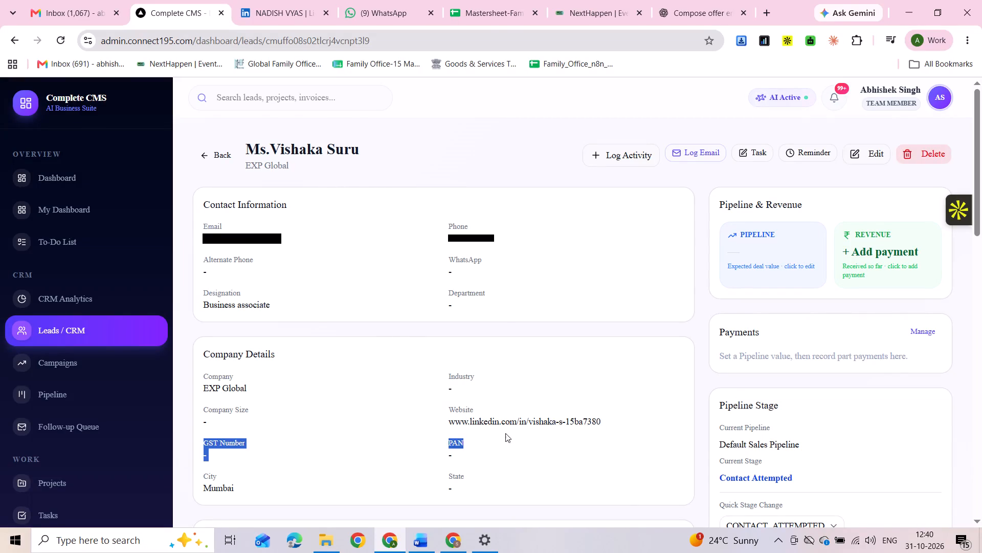
pyautogui.moveTo(505, 433); pyautogui.dragTo(442, 427)
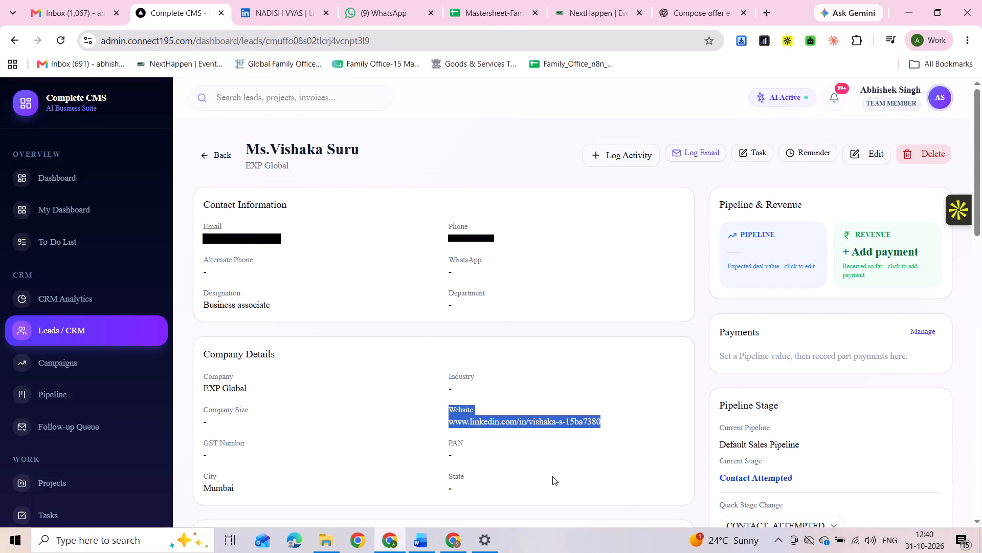
pyautogui.click(549, 470)
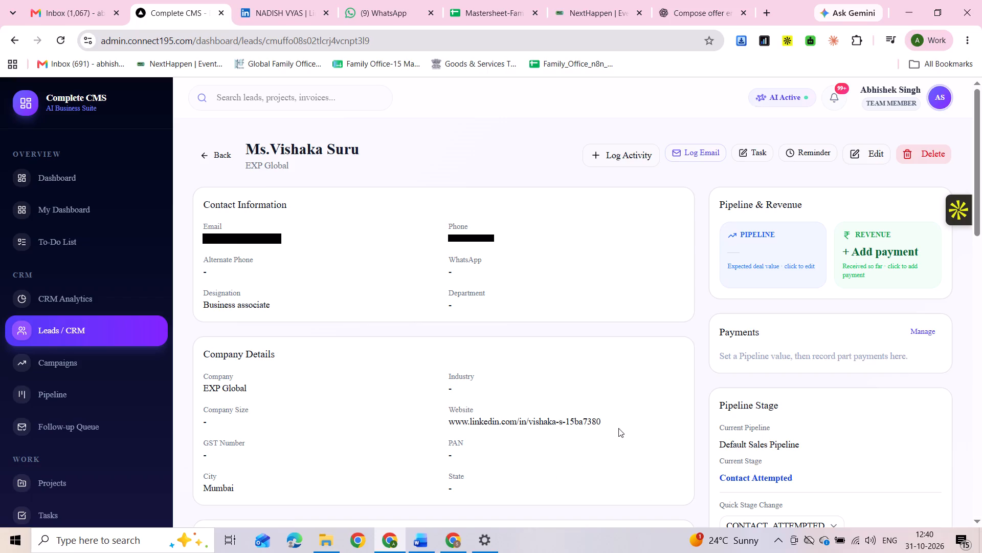
pyautogui.click(606, 430)
pyautogui.moveTo(601, 427); pyautogui.dragTo(449, 427)
pyautogui.hotkey('ctrl', 'c')
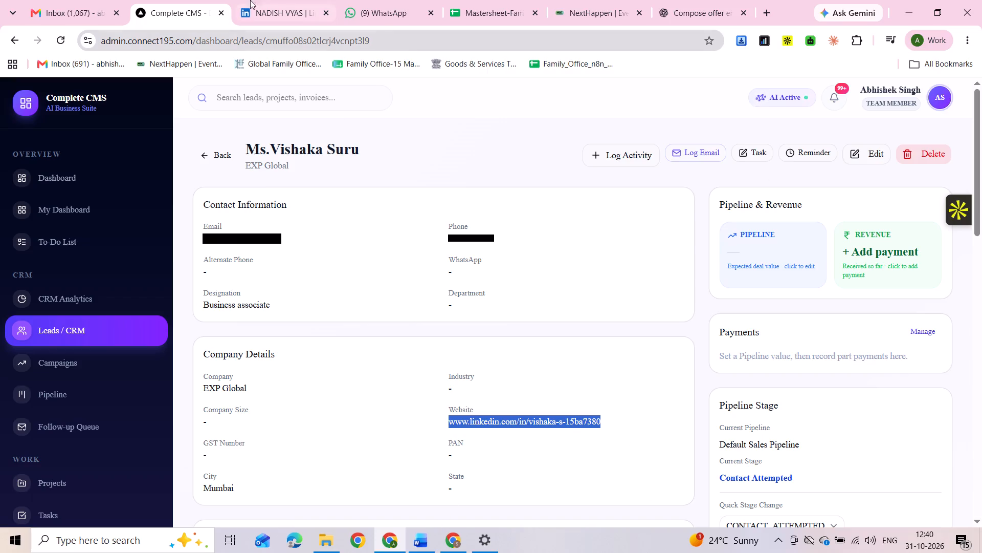
# Switch to the open LinkedIn profile page and replace its whole web address with the copied EXP Global lead's profile link.
pyautogui.click(274, 2)
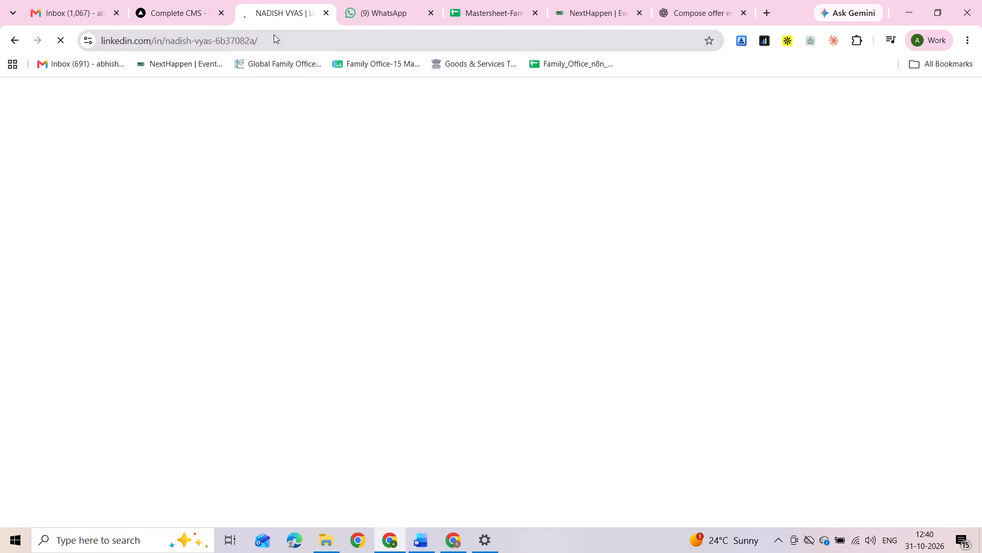
pyautogui.click(274, 34)
pyautogui.click(274, 33)
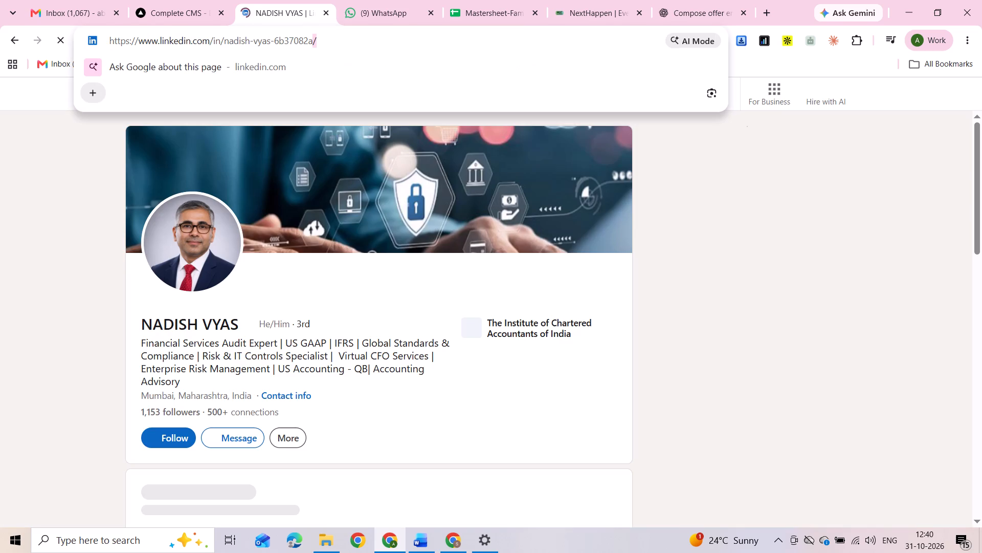
pyautogui.click(323, 39)
pyautogui.moveTo(292, 42); pyautogui.dragTo(79, 62)
pyautogui.moveTo(338, 36); pyautogui.dragTo(261, 48)
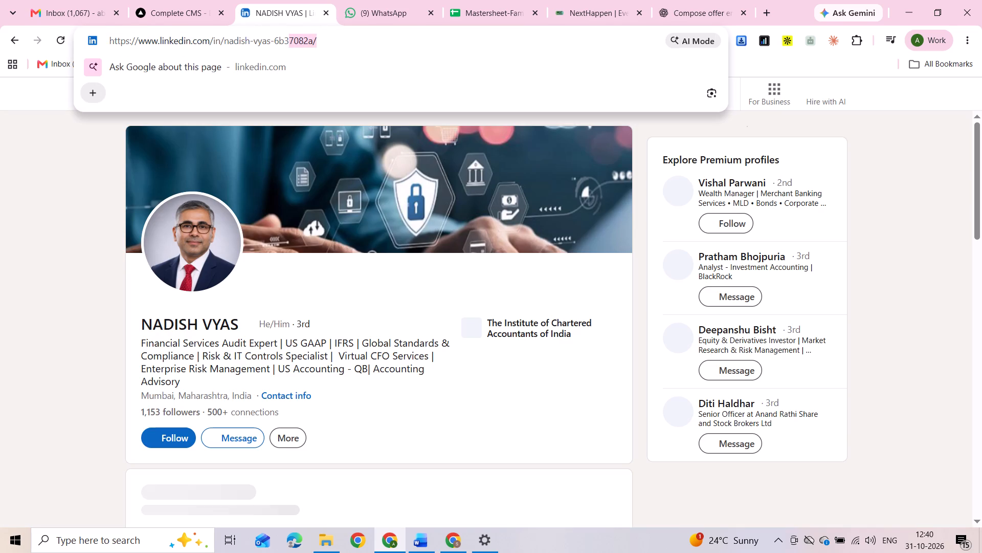
pyautogui.moveTo(261, 48); pyautogui.dragTo(95, 62)
pyautogui.hotkey('ctrl', 'v')
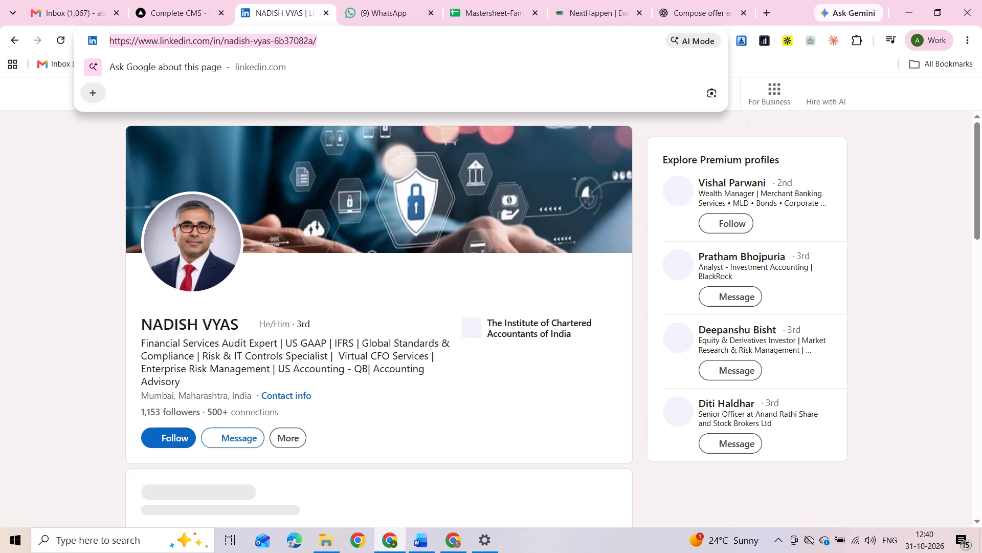
# Load the EXP Global lead's LinkedIn profile to check it, and return to the lead's record in Complete CMS.
pyautogui.press('Return')
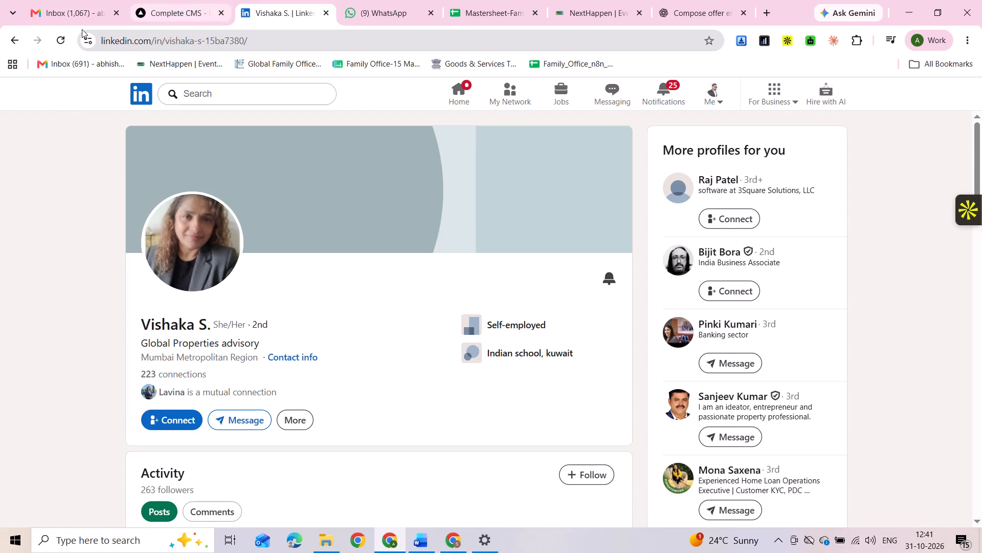
pyautogui.click(157, 11)
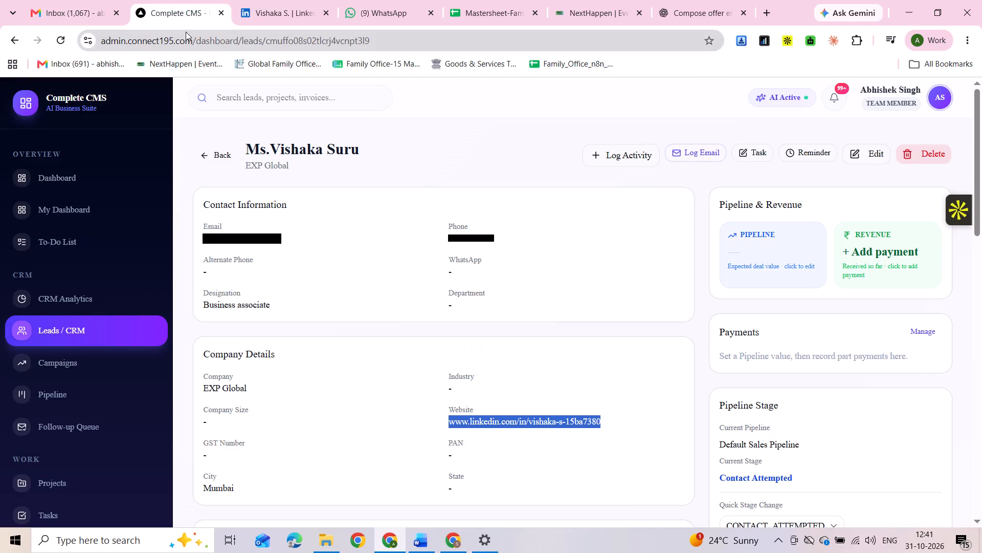
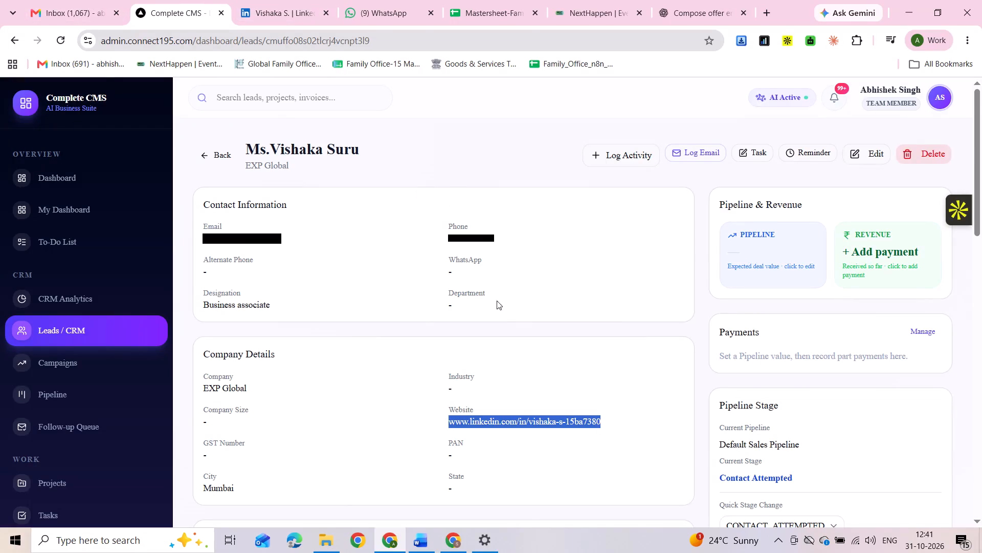
# Copy the contact's email address from the EXP Global lead's contact information.
pyautogui.scroll(-1, 521, 329)
pyautogui.scroll(-1, 577, 343)
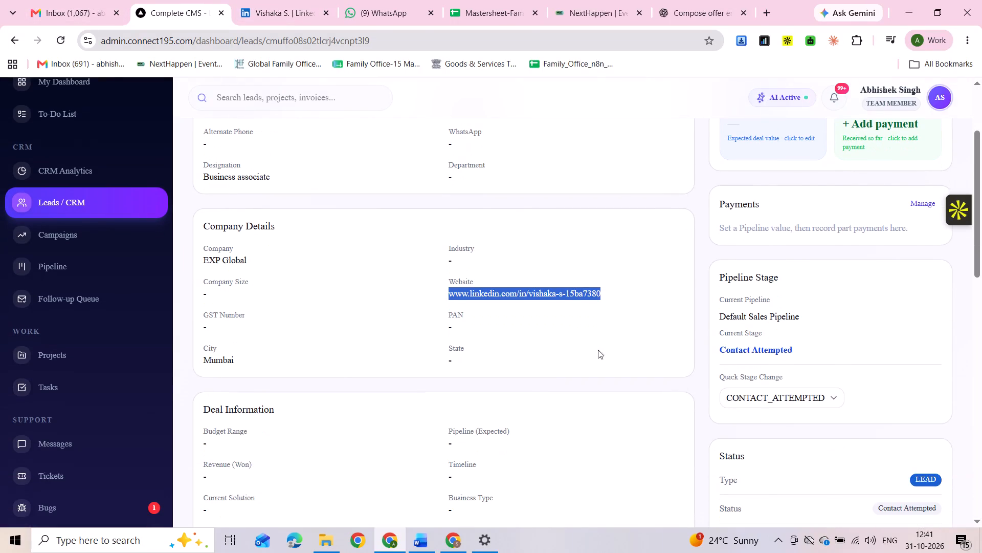
pyautogui.scroll(1, 588, 366)
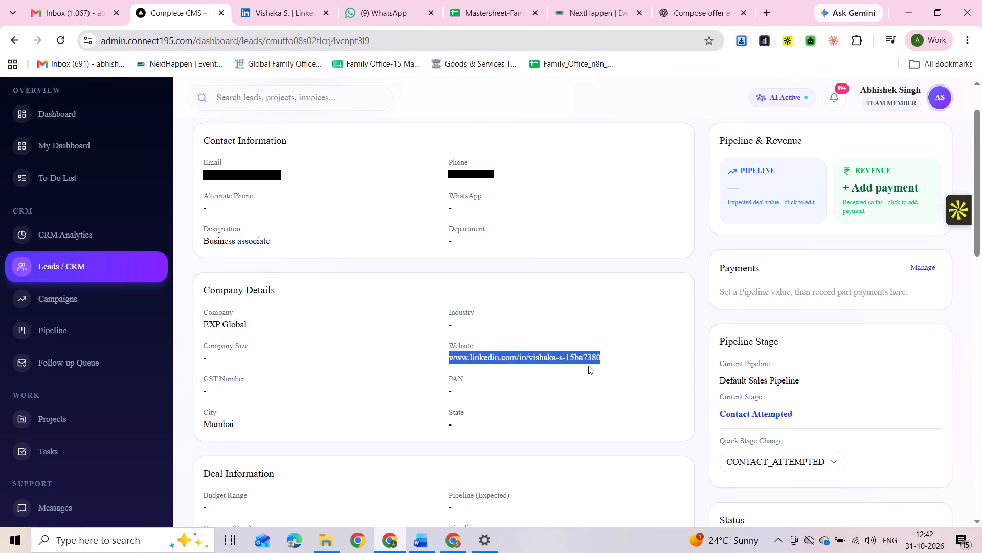
pyautogui.scroll(1, 242, 203)
pyautogui.moveTo(286, 237); pyautogui.dragTo(204, 243)
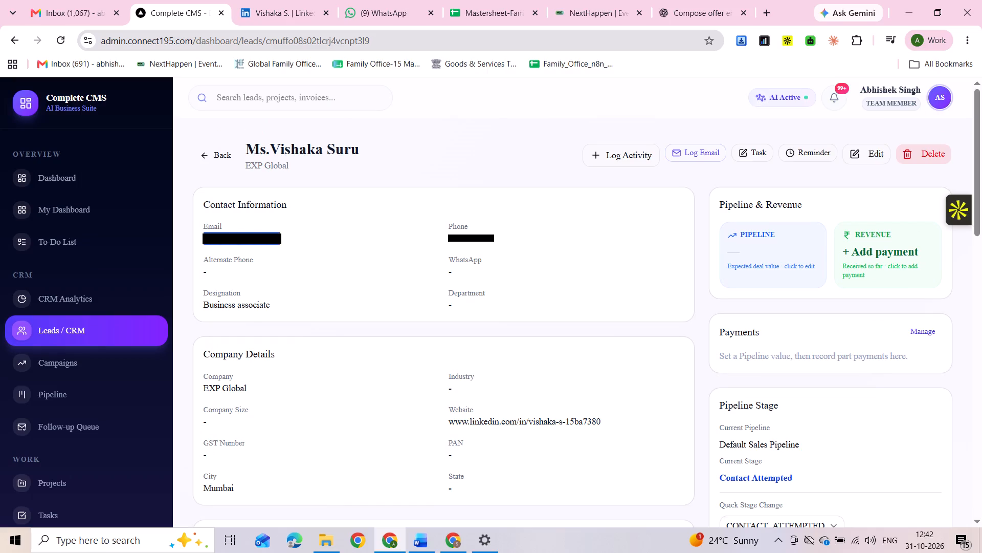
pyautogui.rightClick(259, 240)
pyautogui.click(272, 251)
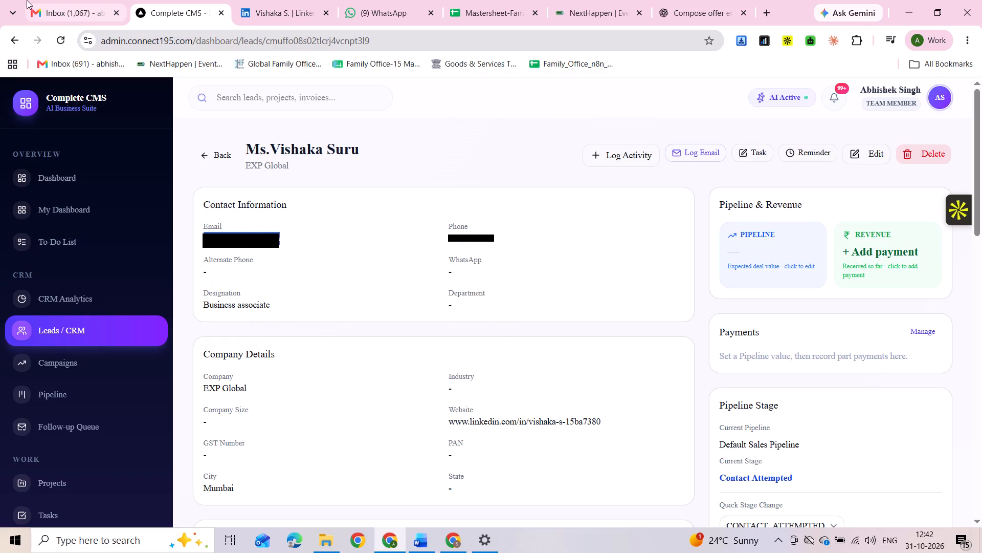
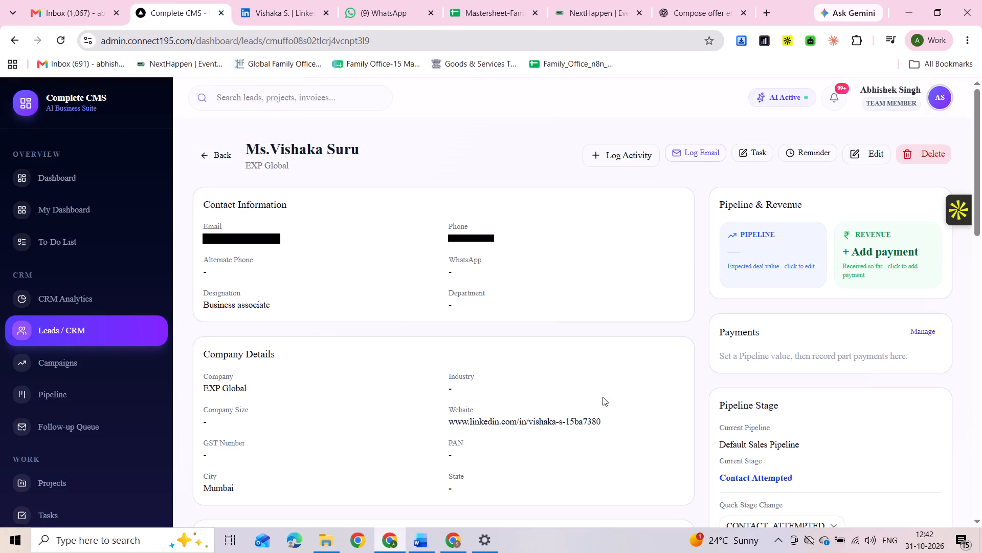
# Change the EXP Global lead's pipeline stage to Lost and check its activity timeline.
pyautogui.scroll(-1, 621, 405)
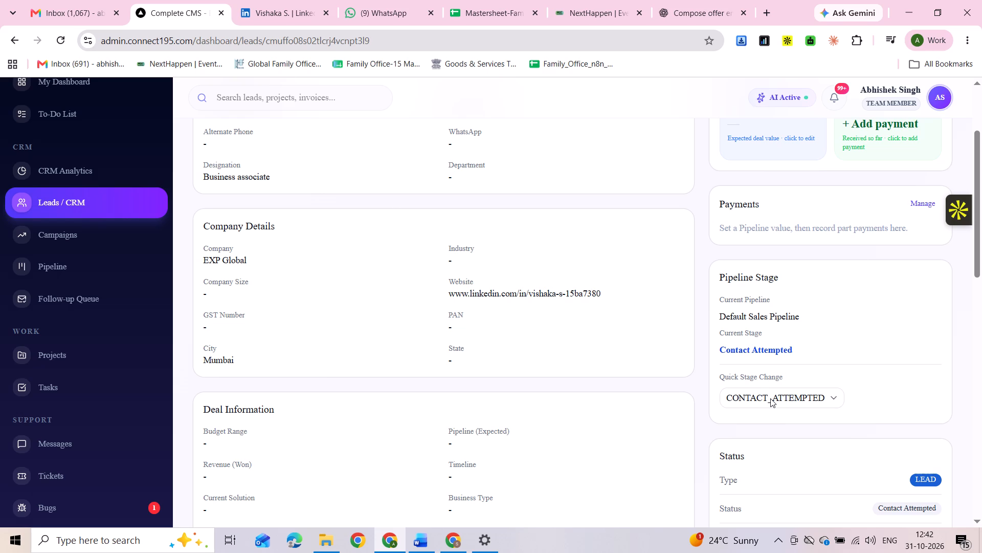
pyautogui.click(770, 398)
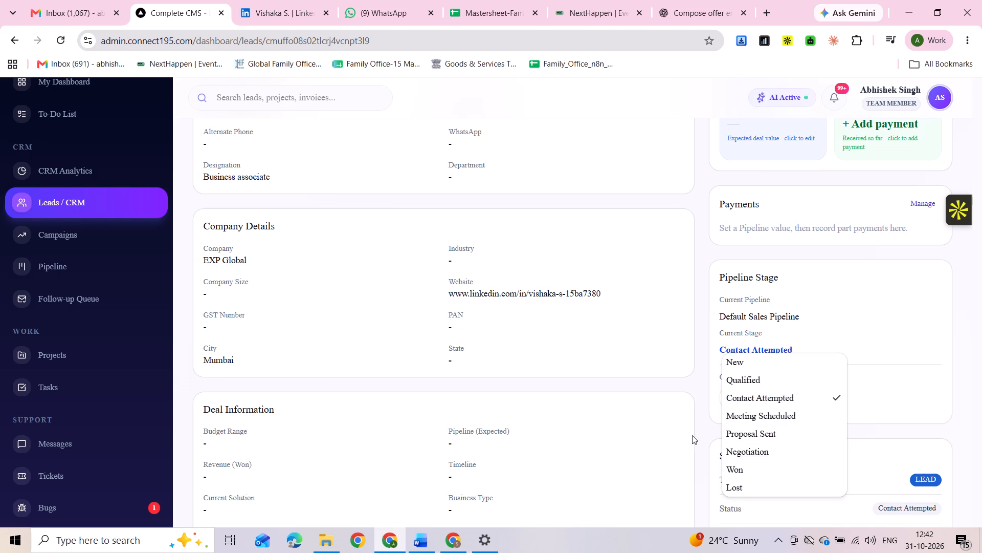
pyautogui.click(739, 486)
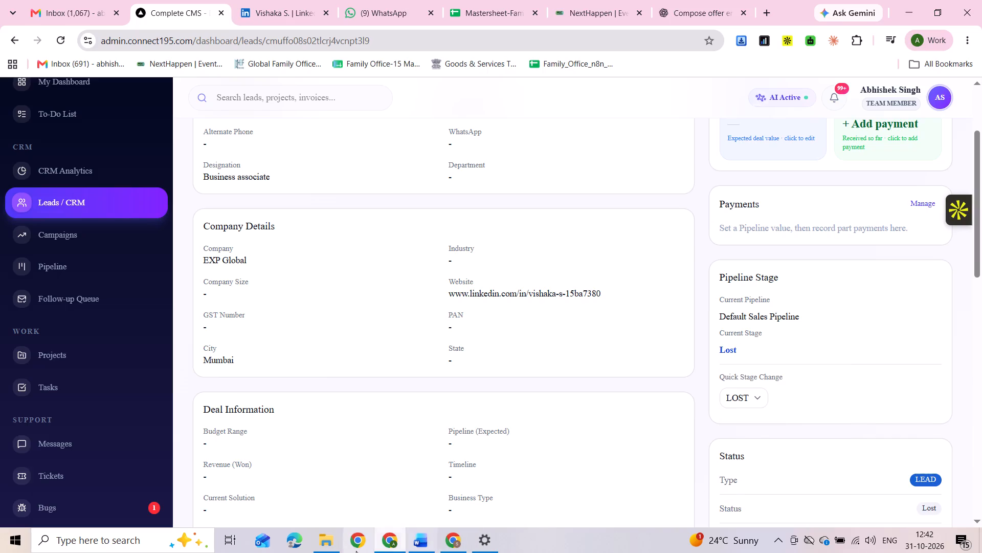
pyautogui.scroll(-3, 301, 526)
pyautogui.scroll(5, 344, 449)
pyautogui.scroll(-6, 340, 458)
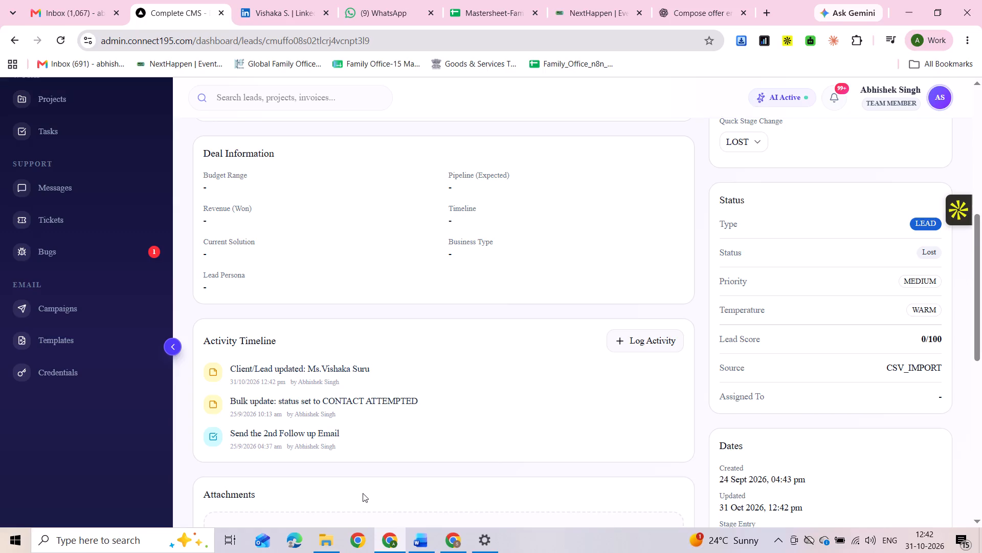
pyautogui.scroll(7, 363, 493)
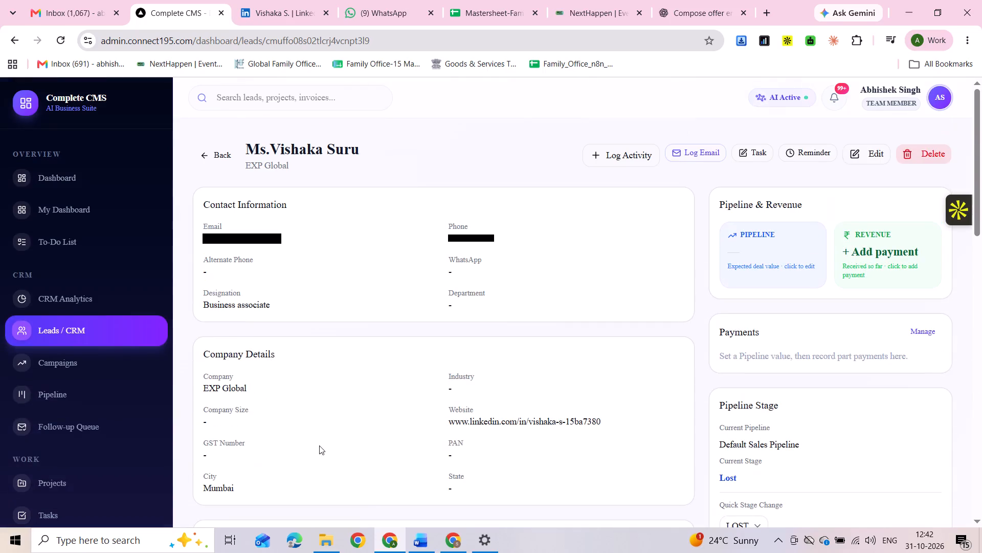
# Return to the campaign's lead list and open the BeyondSeed Head of Investment lead to review its company details and activity timeline.
pyautogui.doubleClick(198, 156)
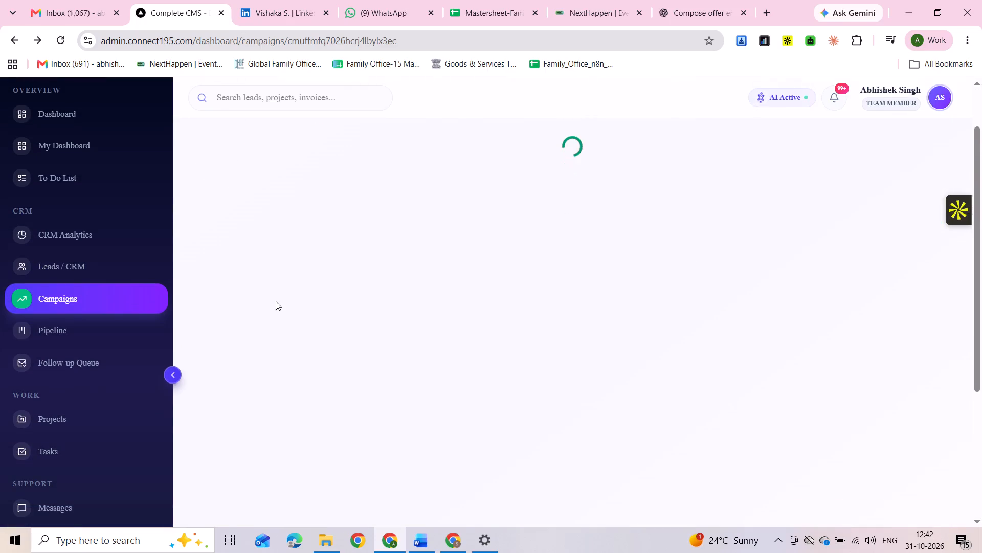
pyautogui.click(688, 305)
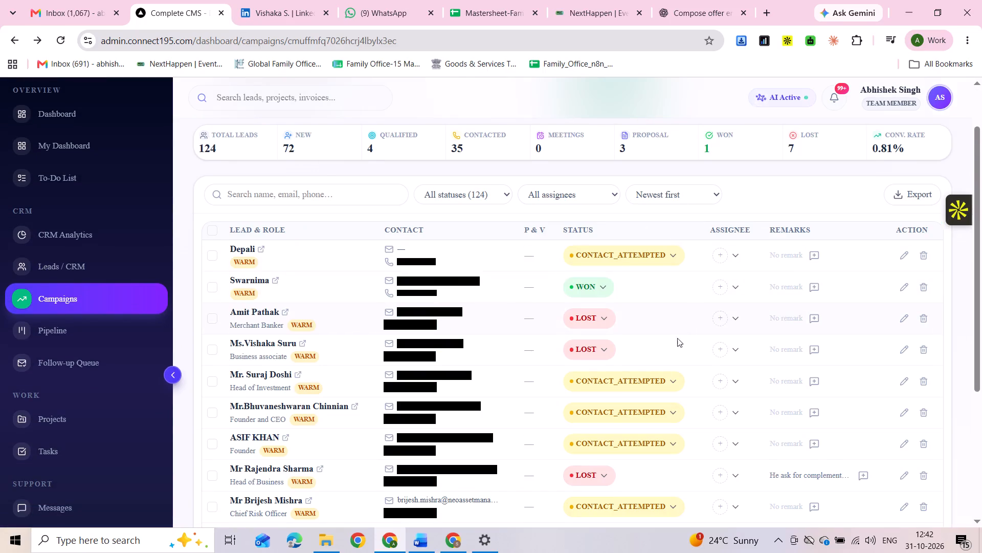
pyautogui.click(257, 377)
pyautogui.scroll(-4, 369, 434)
pyautogui.scroll(5, 371, 437)
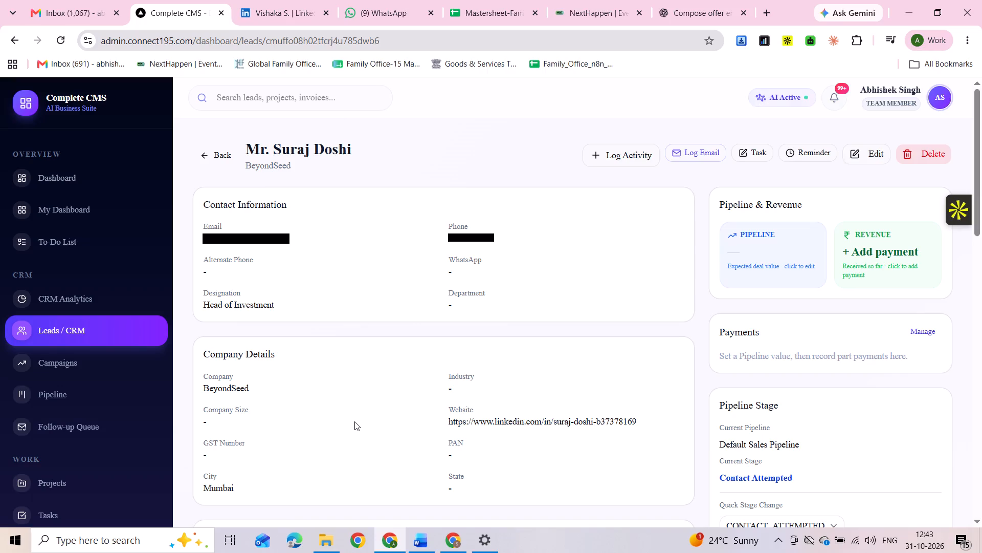
pyautogui.scroll(-9, 354, 421)
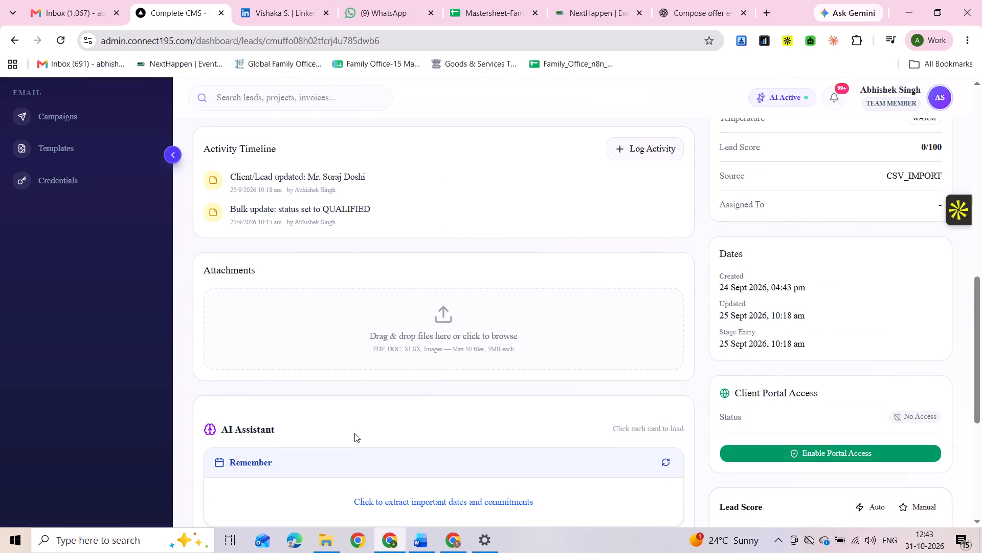
pyautogui.scroll(-1, 353, 435)
pyautogui.scroll(11, 353, 435)
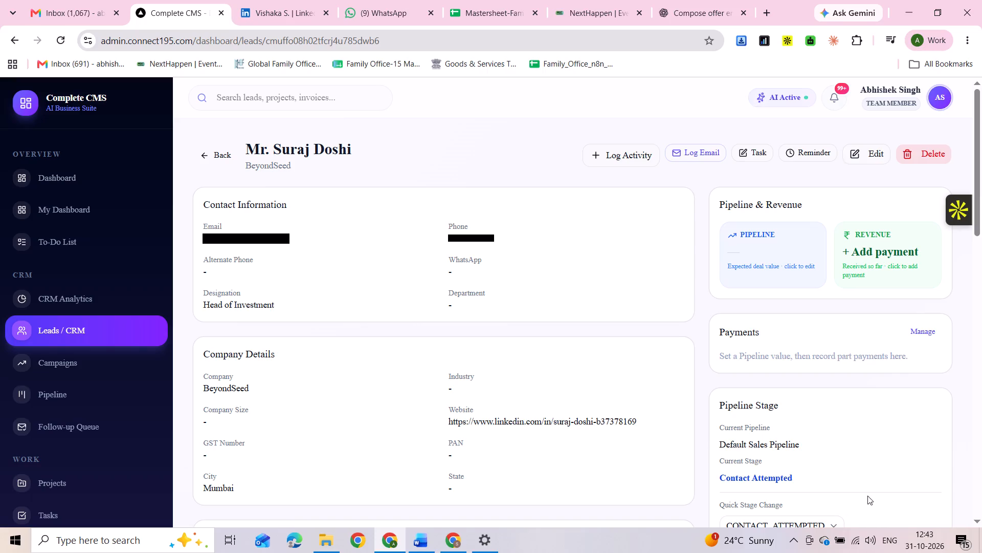
pyautogui.scroll(1, 981, 477)
pyautogui.scroll(-2, 856, 453)
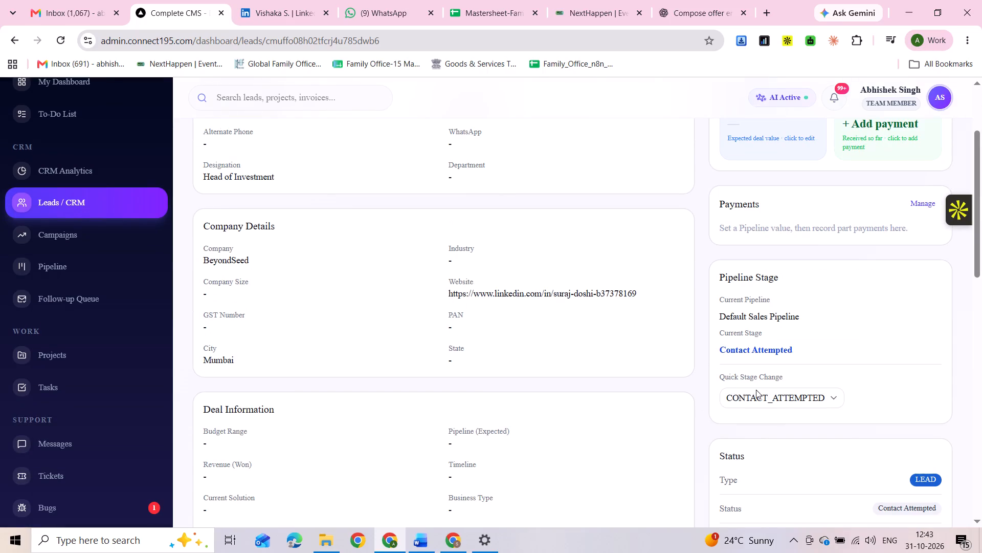
# Set the BeyondSeed lead's pipeline stage to Lost.
pyautogui.click(761, 398)
pyautogui.click(751, 484)
# Start a phone call activity log for the BeyondSeed lead with the outcome Connected.
pyautogui.scroll(7, 574, 423)
pyautogui.scroll(1, 273, 211)
pyautogui.scroll(-5, 583, 284)
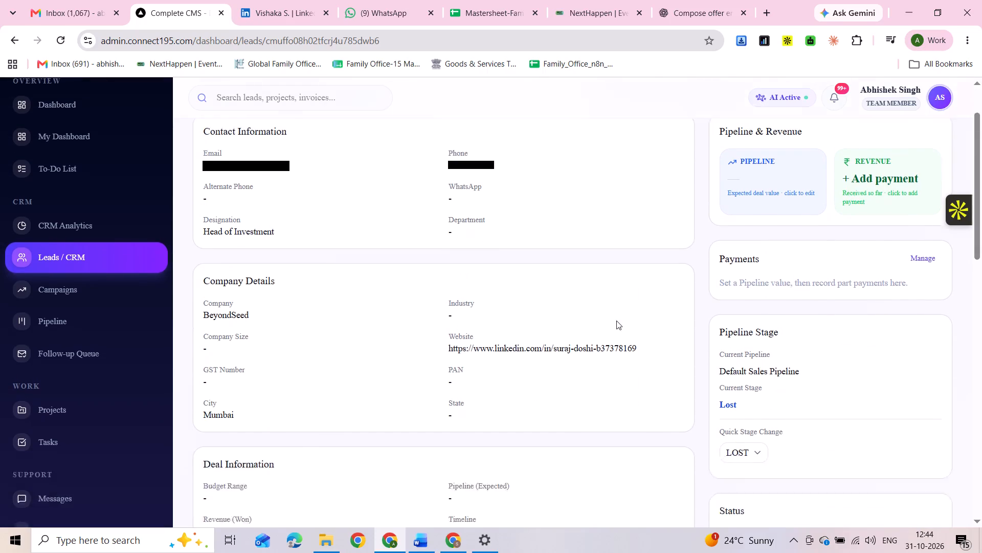
pyautogui.scroll(-1, 662, 373)
pyautogui.scroll(-2, 475, 442)
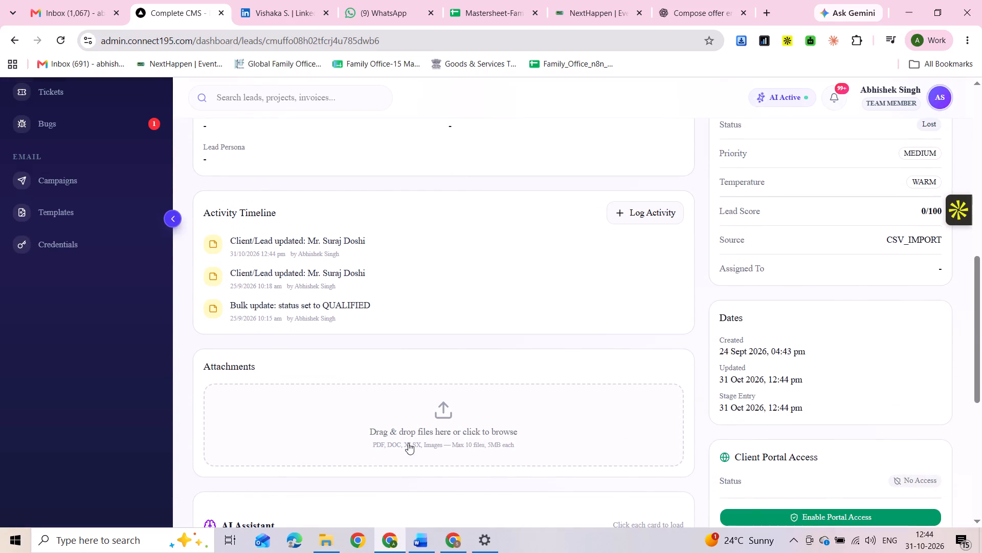
pyautogui.scroll(1, 711, 453)
pyautogui.scroll(-3, 711, 453)
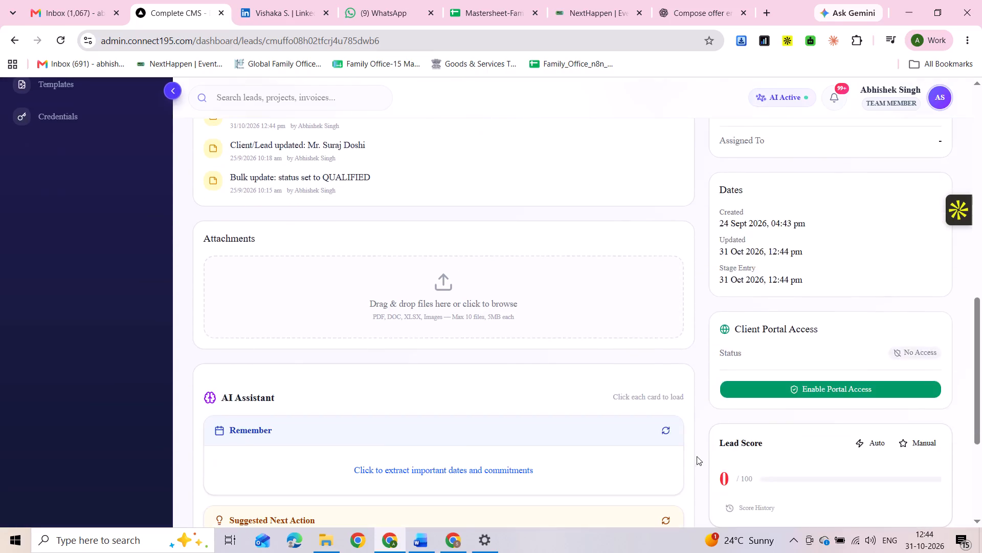
pyautogui.scroll(-3, 675, 470)
pyautogui.scroll(6, 600, 487)
pyautogui.scroll(4, 472, 69)
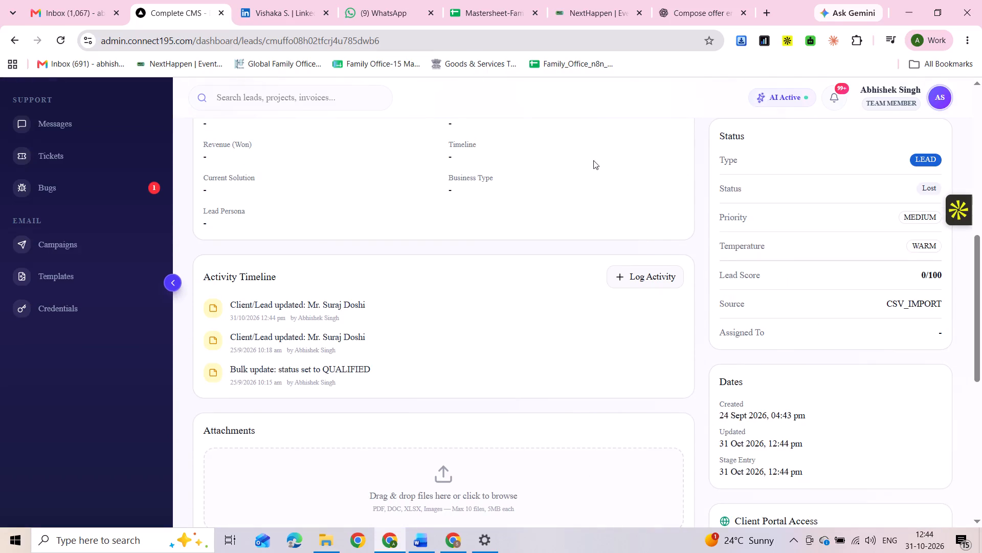
pyautogui.scroll(13, 614, 192)
pyautogui.click(615, 146)
pyautogui.click(616, 147)
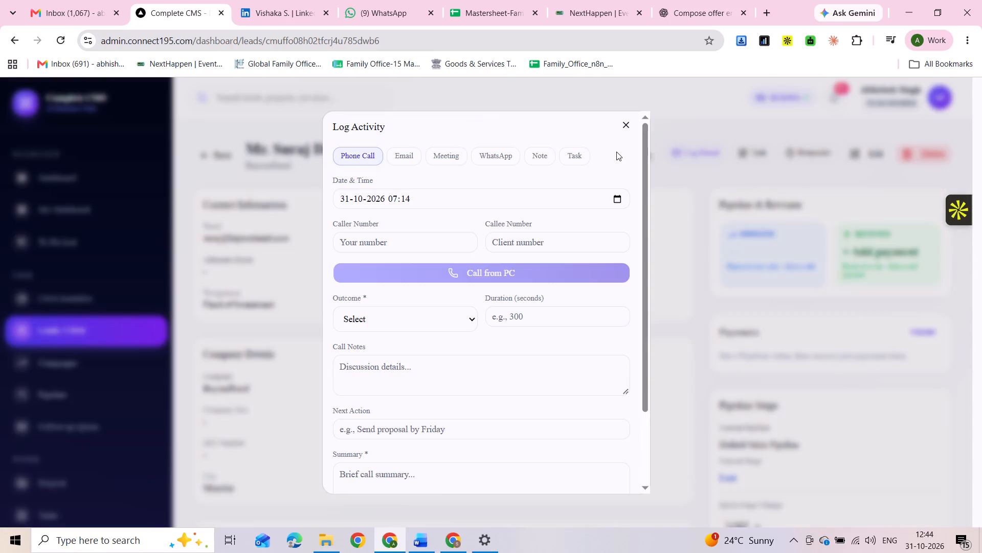
pyautogui.click(408, 310)
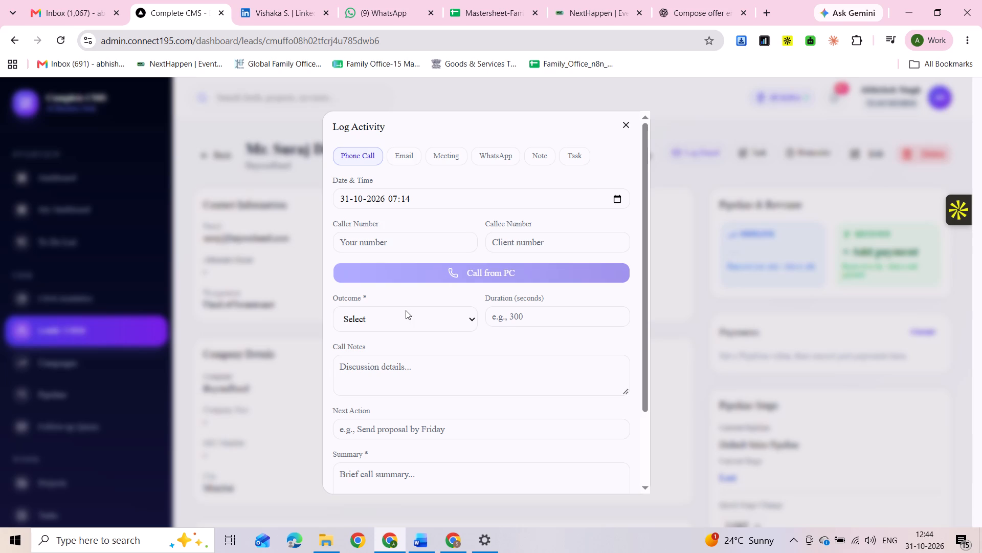
pyautogui.click(403, 315)
pyautogui.click(401, 315)
pyautogui.click(360, 359)
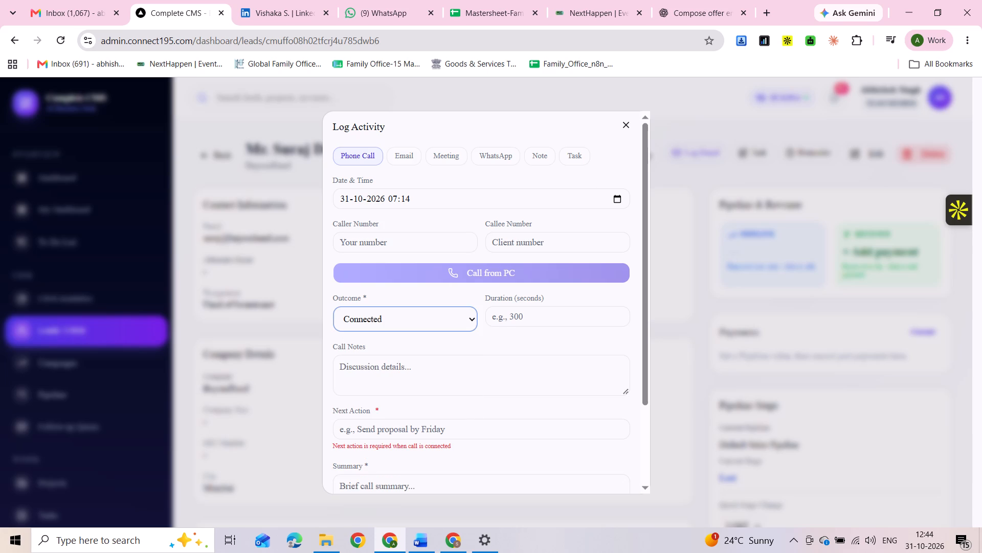
# Enter "wrong number" as the call summary and submit the activity log.
pyautogui.click(429, 380)
pyautogui.click(356, 484)
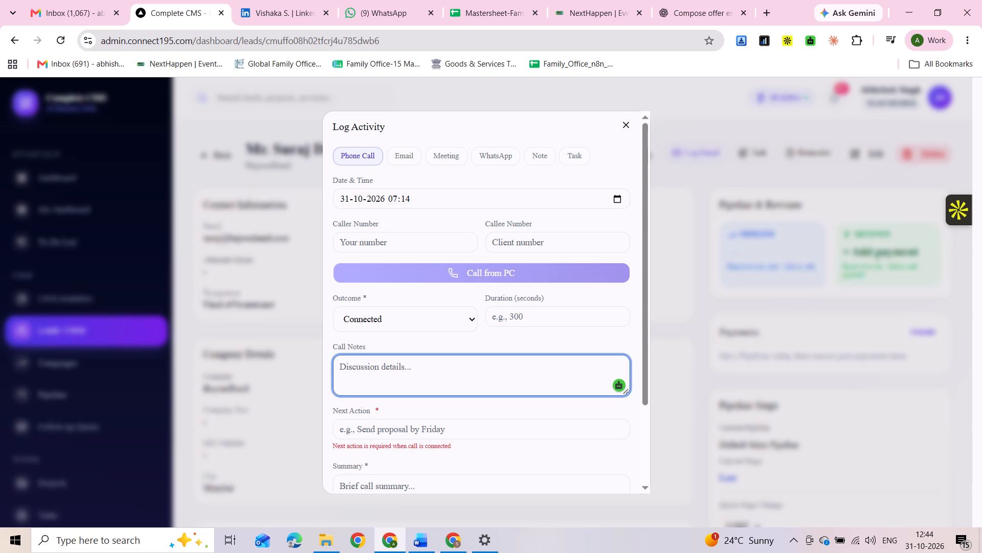
pyautogui.write('wr')
pyautogui.press('o')
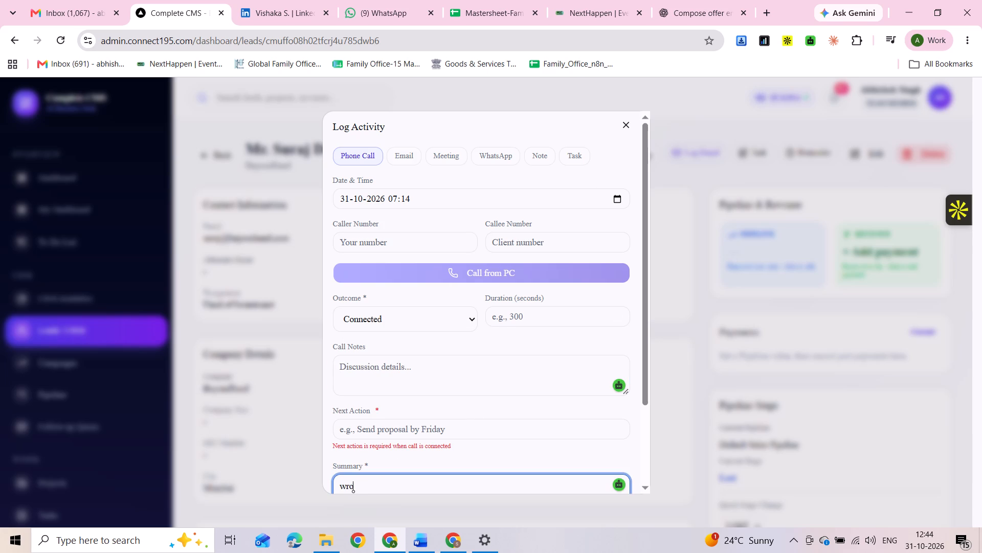
pyautogui.press('n')
pyautogui.write('g numb')
pyautogui.write('er')
pyautogui.scroll(-4, 467, 406)
pyautogui.scroll(-2, 590, 388)
pyautogui.click(598, 463)
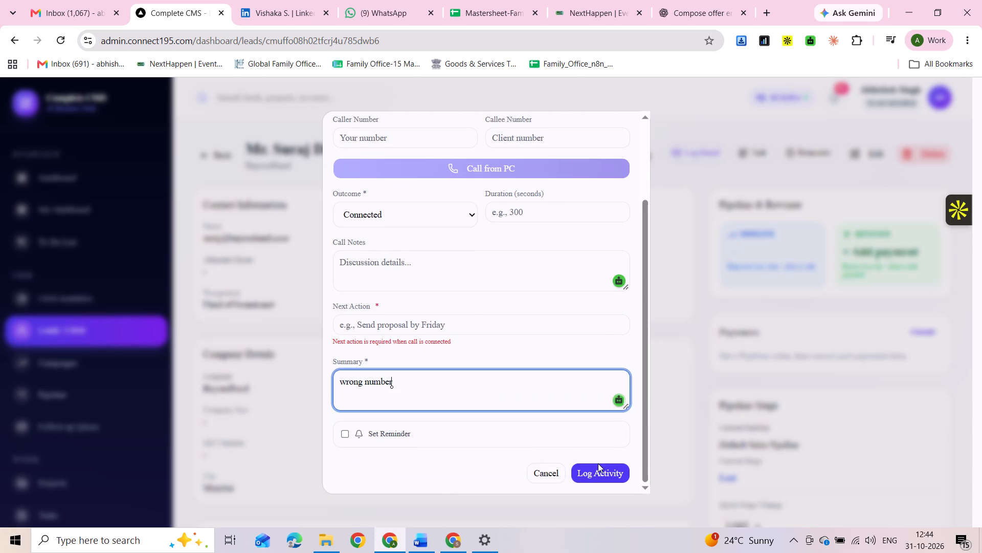
# Enter "disposed" as the next action in the BeyondSeed lead's call log and submit the activity.
pyautogui.click(597, 472)
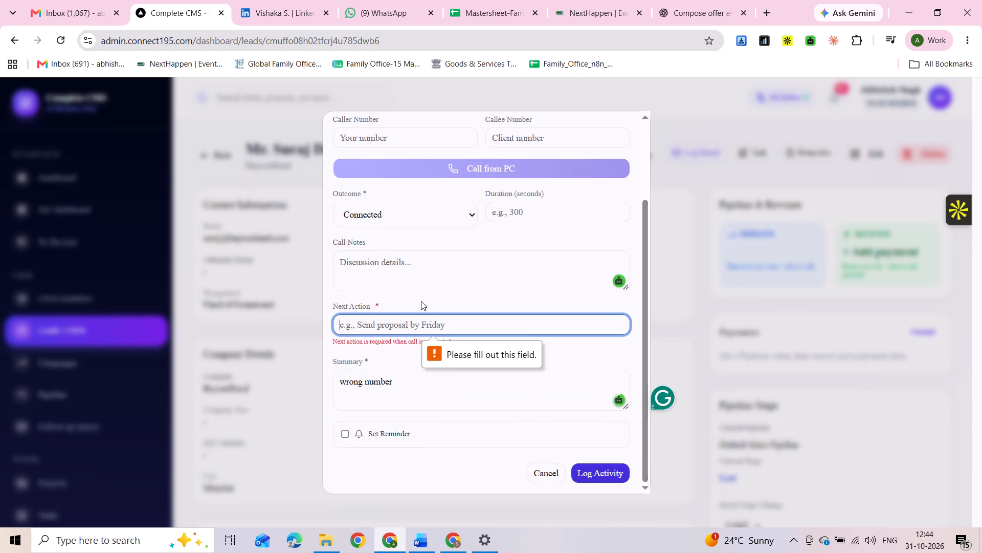
pyautogui.doubleClick(410, 330)
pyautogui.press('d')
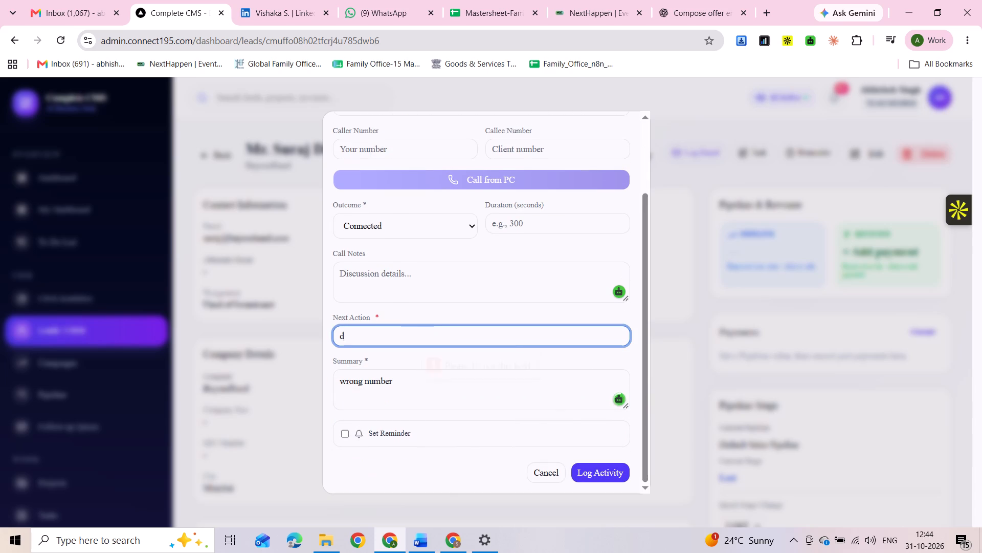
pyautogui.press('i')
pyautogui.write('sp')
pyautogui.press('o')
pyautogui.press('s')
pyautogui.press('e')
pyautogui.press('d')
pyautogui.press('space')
pyautogui.click(579, 464)
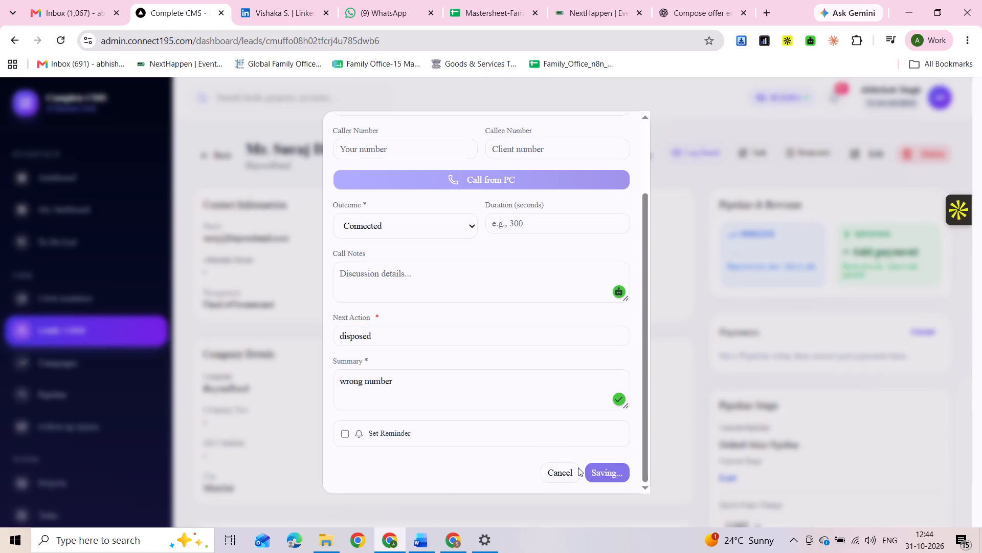
# Return to the campaign's lead list and open the record of the Founder and CEO lead from B THE BIGDOGG.
pyautogui.scroll(5, 535, 303)
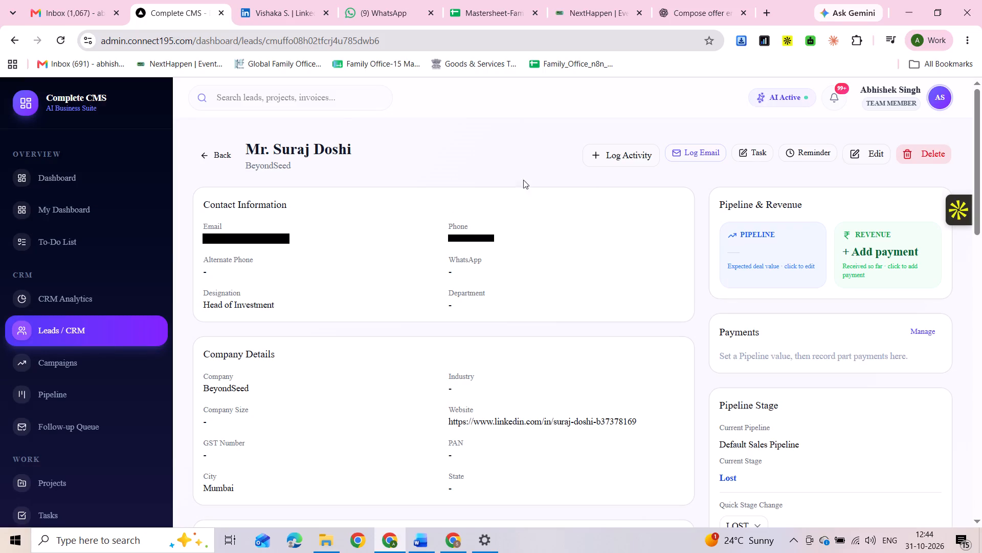
pyautogui.click(215, 156)
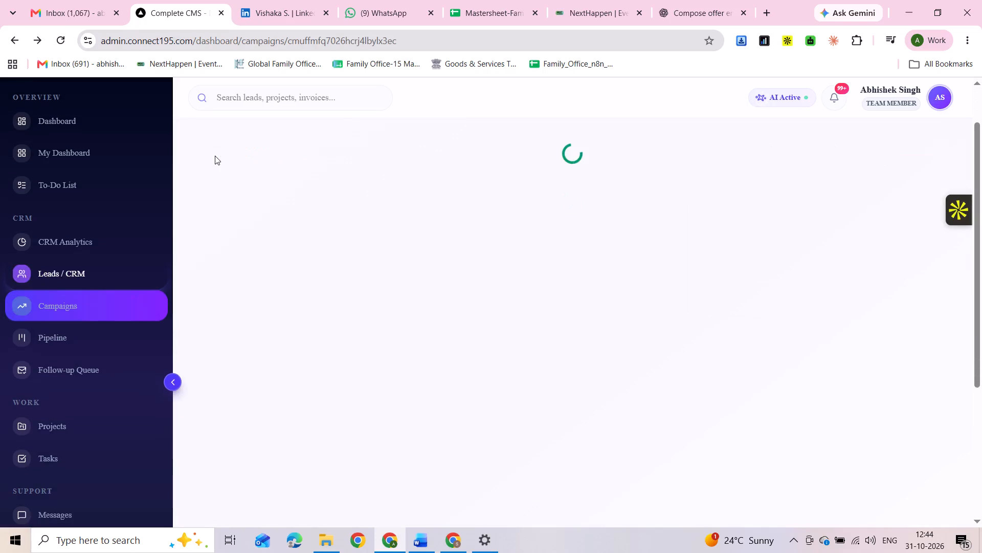
pyautogui.scroll(-2, 383, 329)
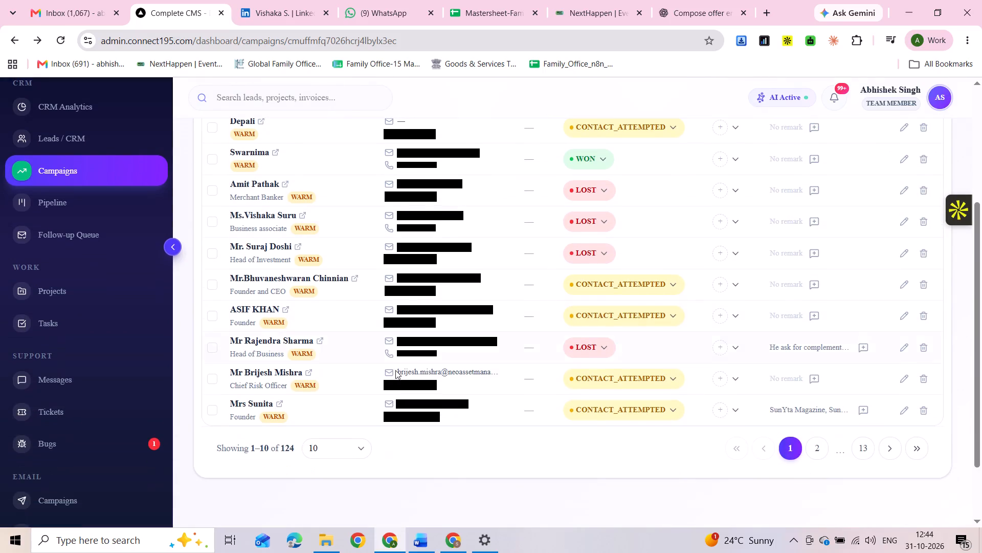
pyautogui.click(295, 280)
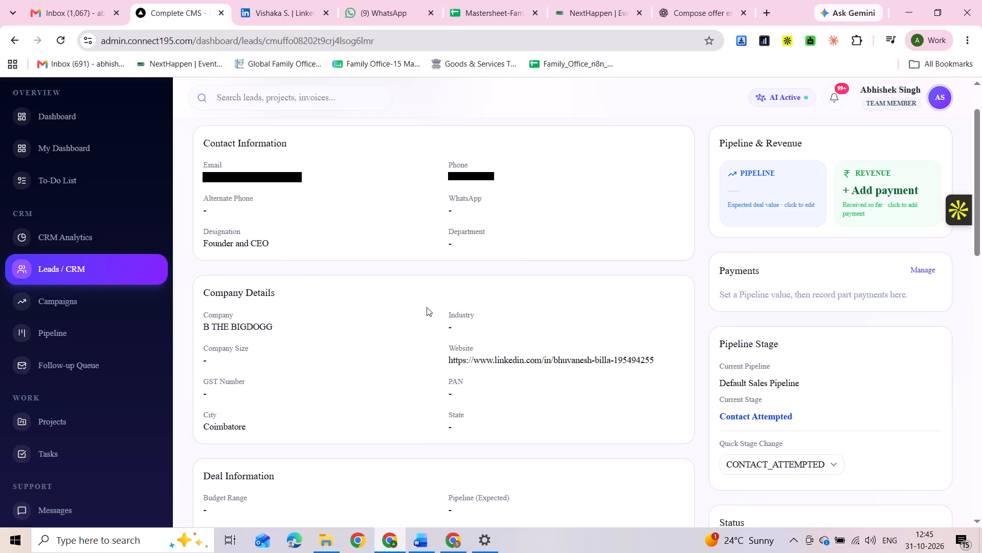
pyautogui.scroll(4, 482, 344)
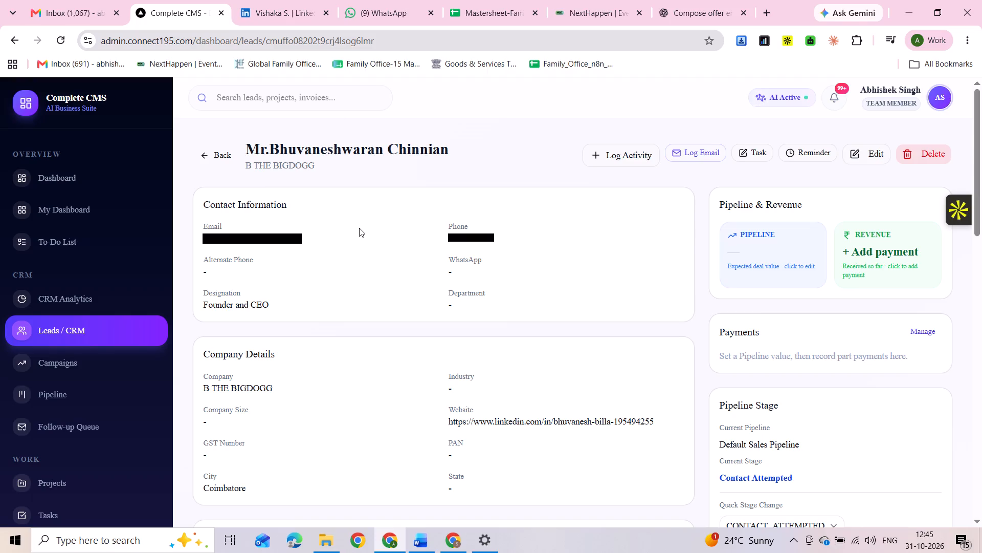
# Set the B THE BIGDOGG lead's pipeline stage to Lost.
pyautogui.scroll(-5, 728, 330)
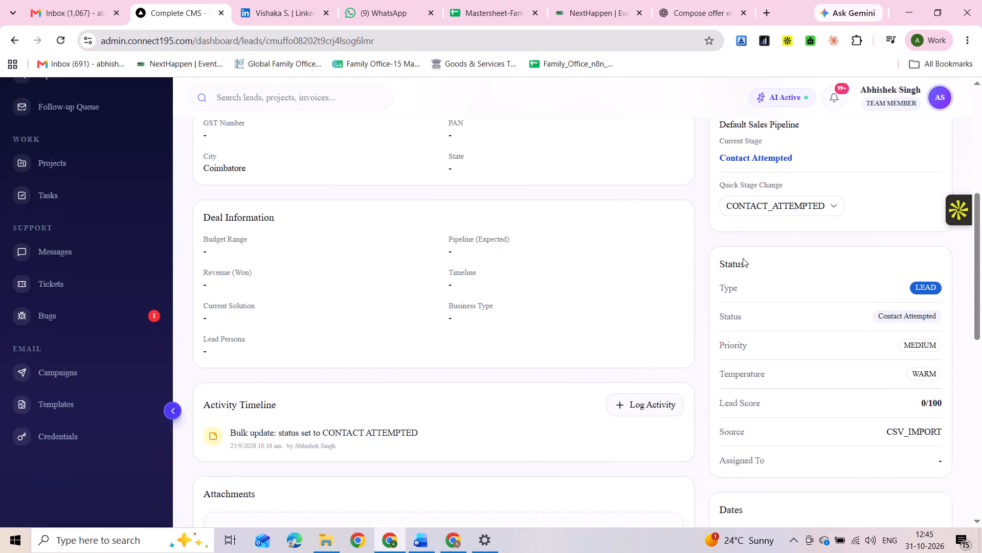
pyautogui.click(751, 209)
pyautogui.click(726, 296)
# Return to the Google Response campaign's lead list and show 50 leads per page.
pyautogui.scroll(12, 627, 270)
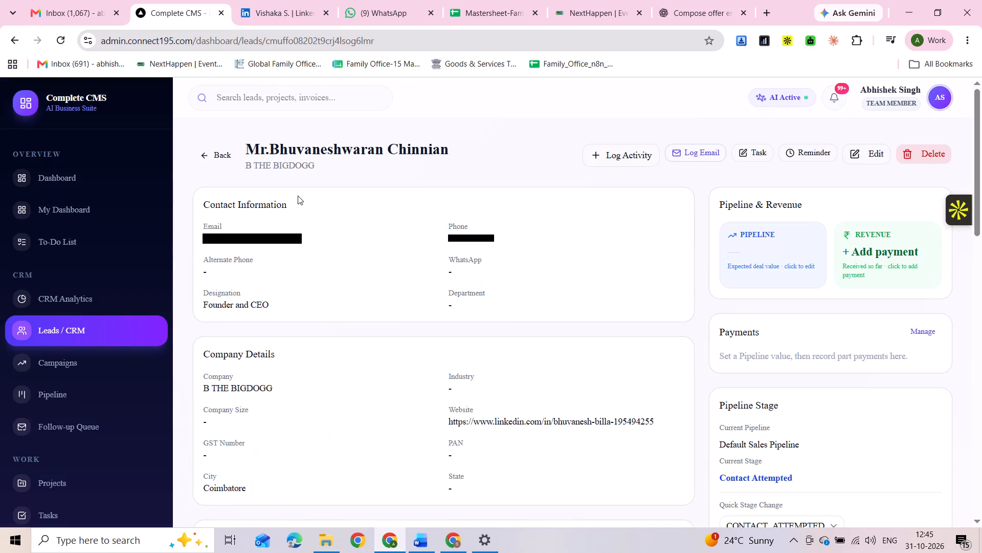
pyautogui.click(209, 156)
pyautogui.scroll(-3, 463, 383)
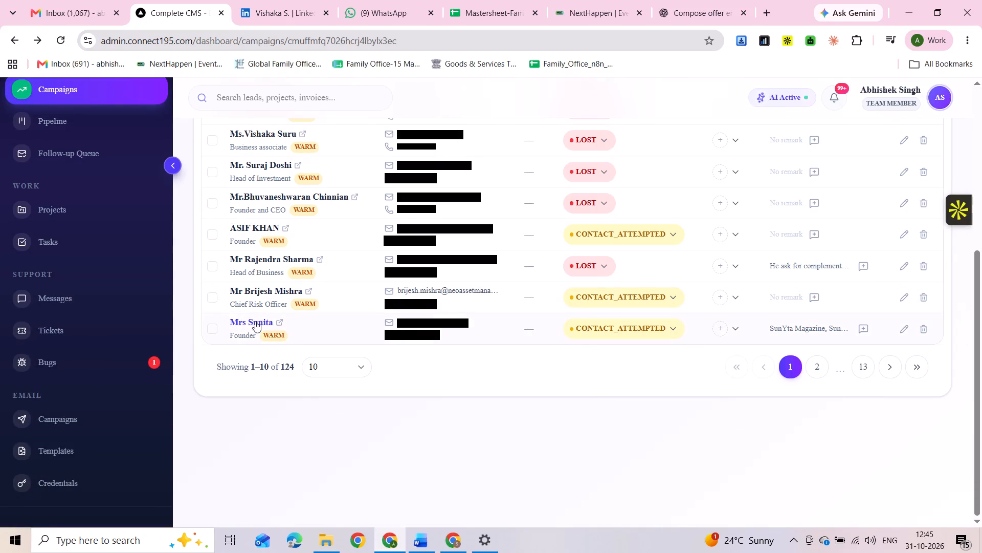
pyautogui.click(358, 360)
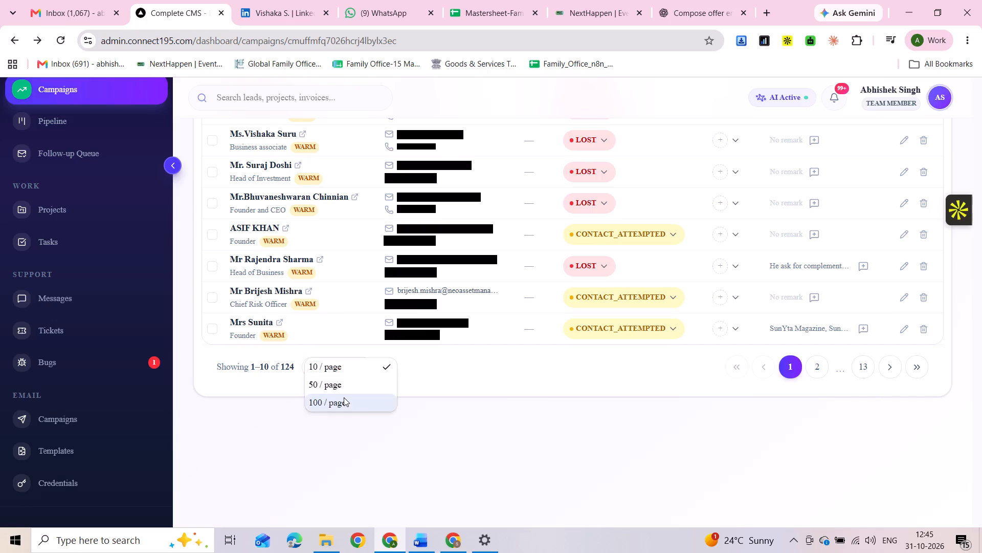
pyautogui.click(346, 390)
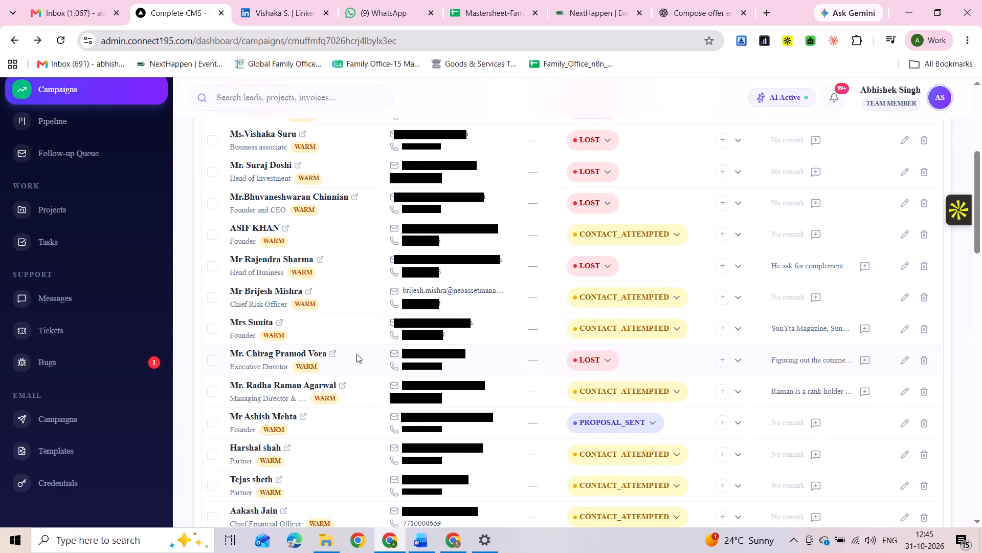
# Check the record of the Executive Director lead listed as Lost, and return to the campaign's lead list.
pyautogui.click(259, 358)
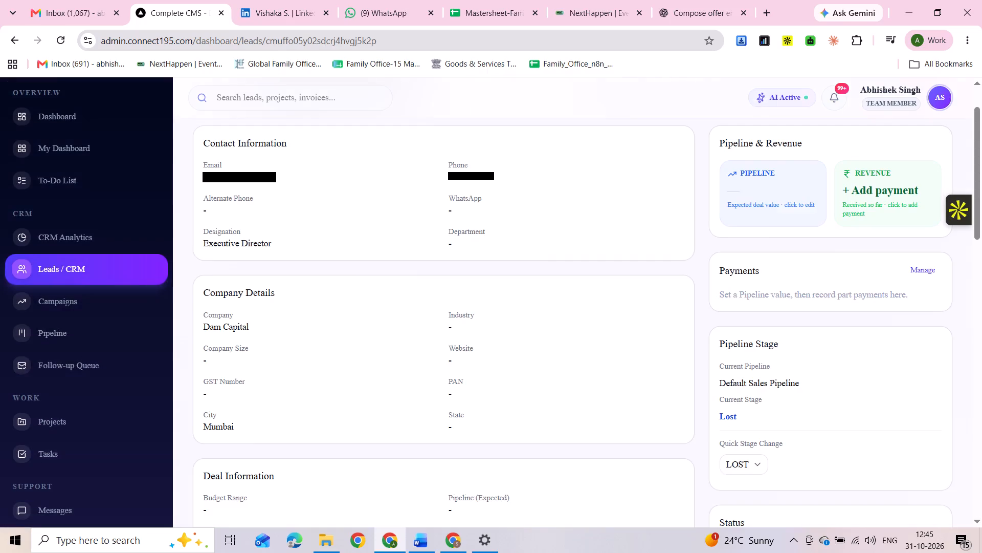
pyautogui.scroll(4, 218, 174)
pyautogui.click(208, 159)
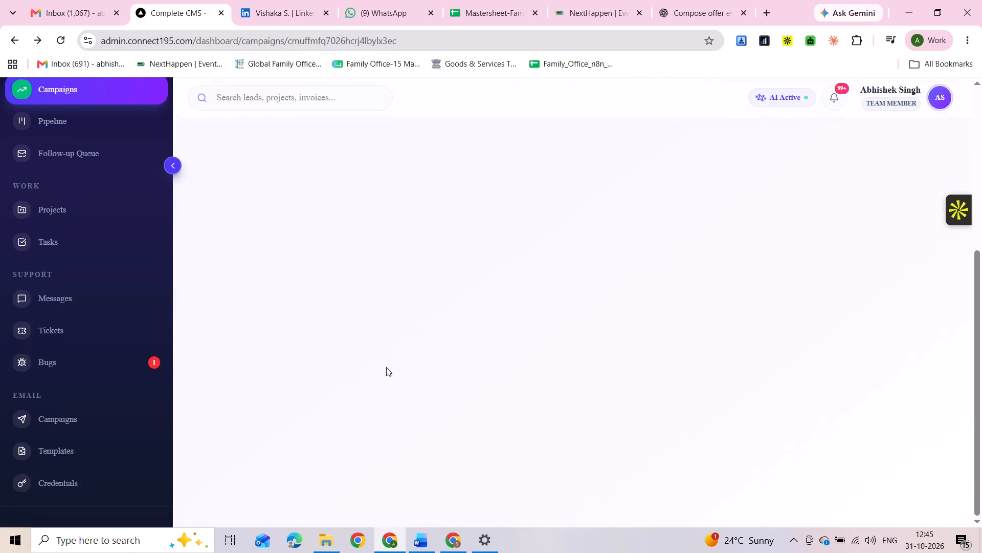
# Show 50 leads per page in the campaign's lead list again.
pyautogui.scroll(-2, 384, 426)
pyautogui.click(308, 368)
pyautogui.click(336, 390)
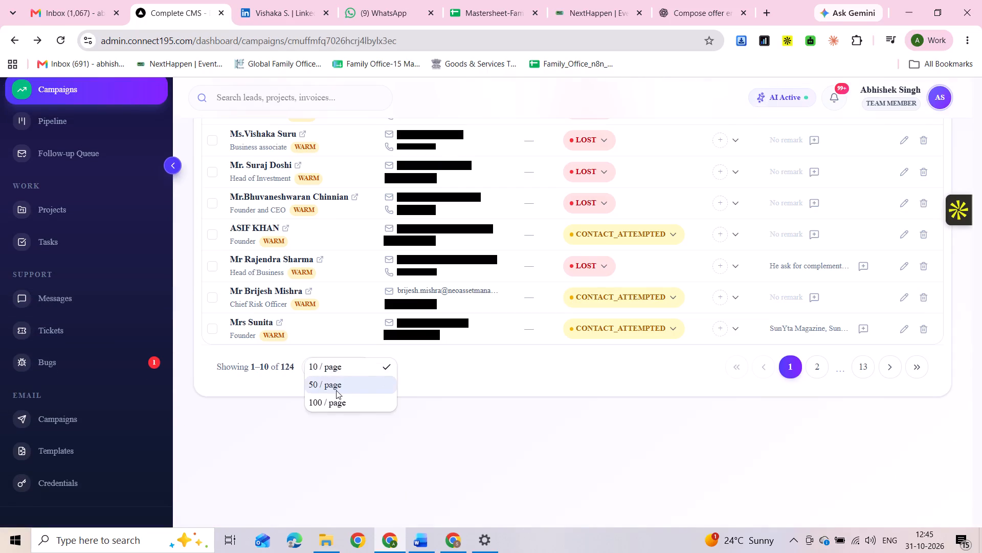
# Open the first Partner lead in Contact Attempted, below the Proposal Sent lead, and examine its details and activity timeline.
pyautogui.scroll(-5, 327, 406)
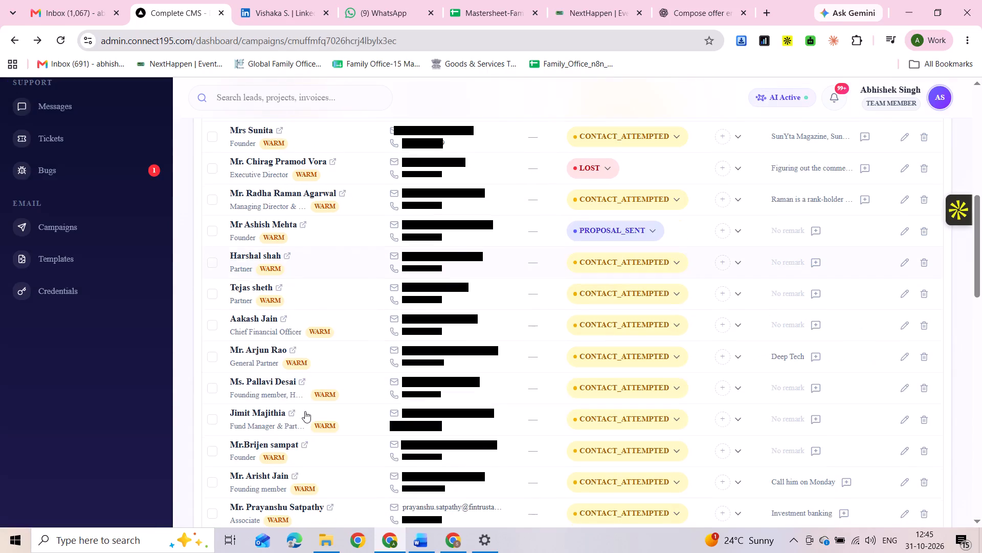
pyautogui.click(249, 259)
pyautogui.scroll(1, 374, 398)
pyautogui.scroll(-7, 375, 401)
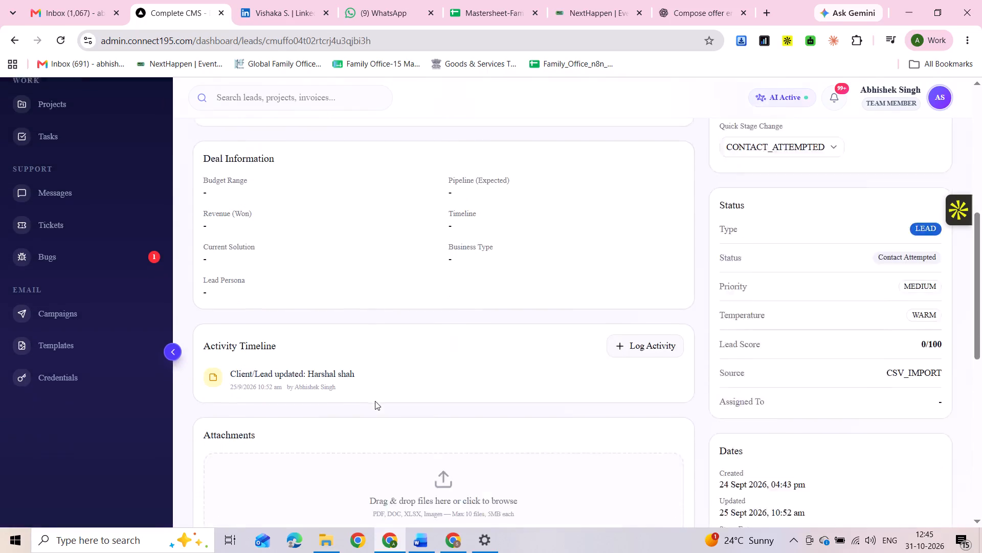
pyautogui.scroll(10, 376, 398)
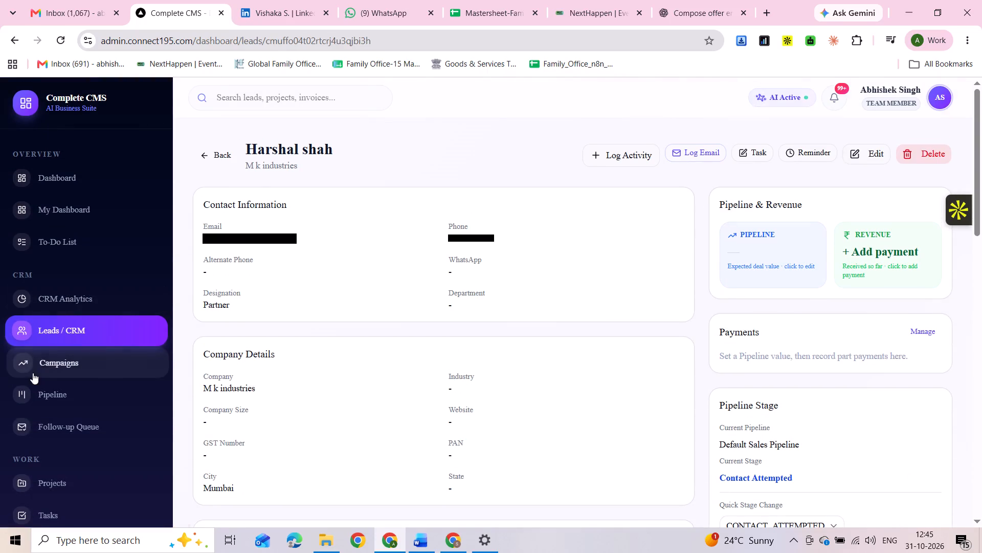
# Open the Linkedin-family-office-leads campaign from the list of campaigns.
pyautogui.click(48, 358)
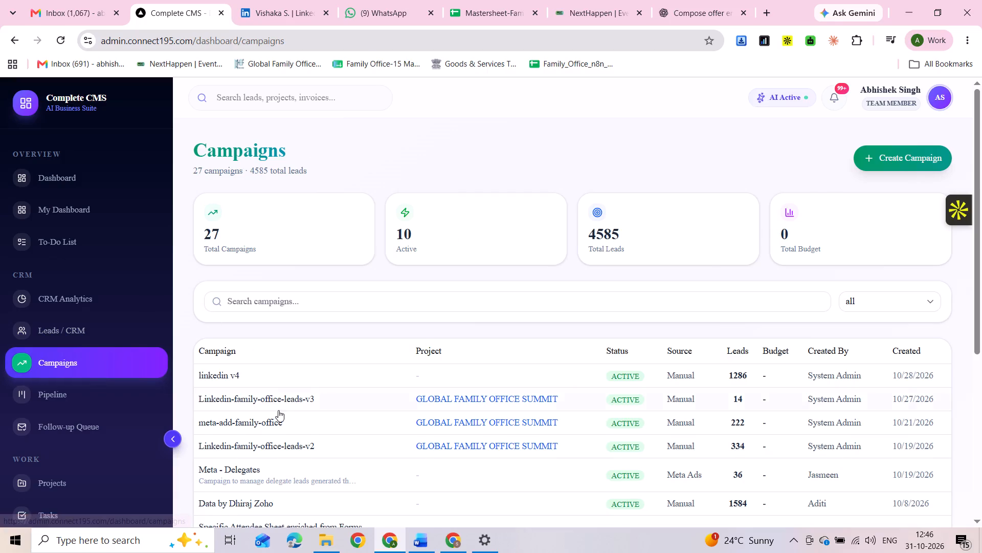
pyautogui.scroll(-3, 278, 410)
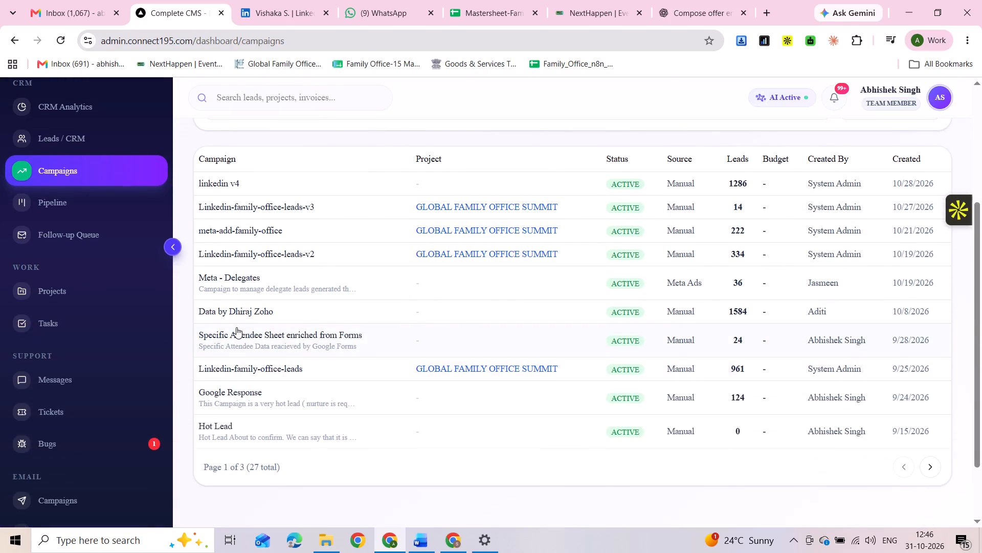
pyautogui.click(239, 370)
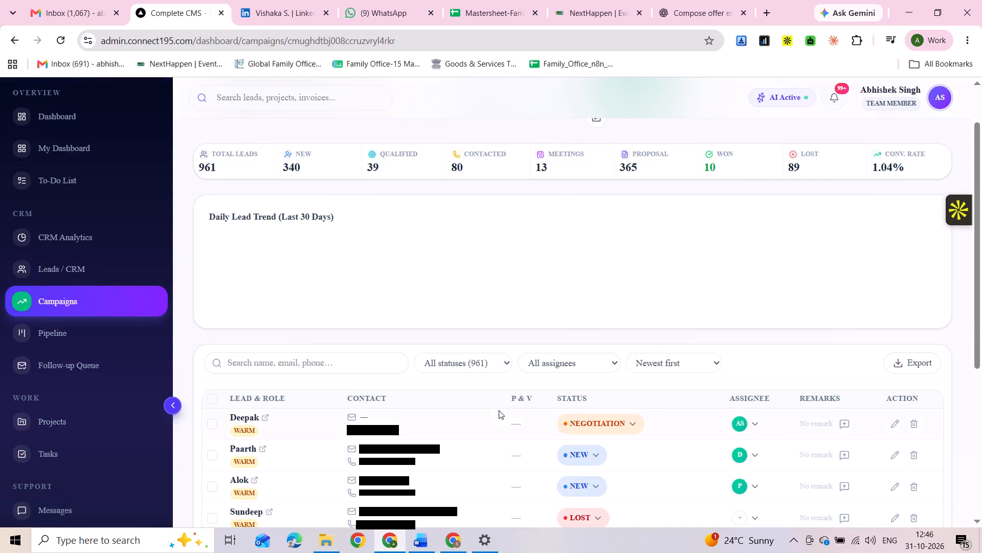
# Filter the campaign's leads to status Meeting Scheduled and to those assigned to the signed-in team member.
pyautogui.click(484, 359)
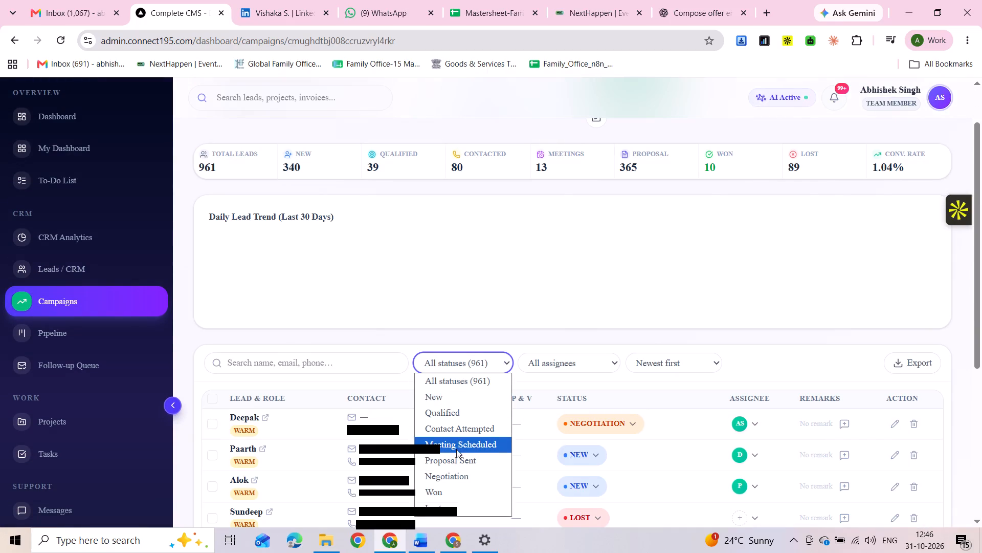
pyautogui.click(454, 446)
pyautogui.scroll(-3, 454, 446)
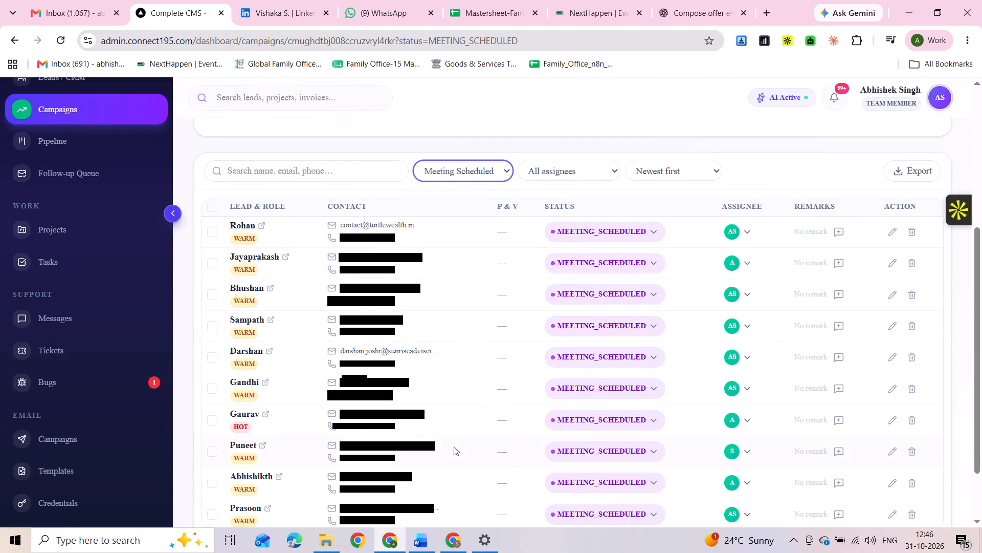
pyautogui.click(561, 171)
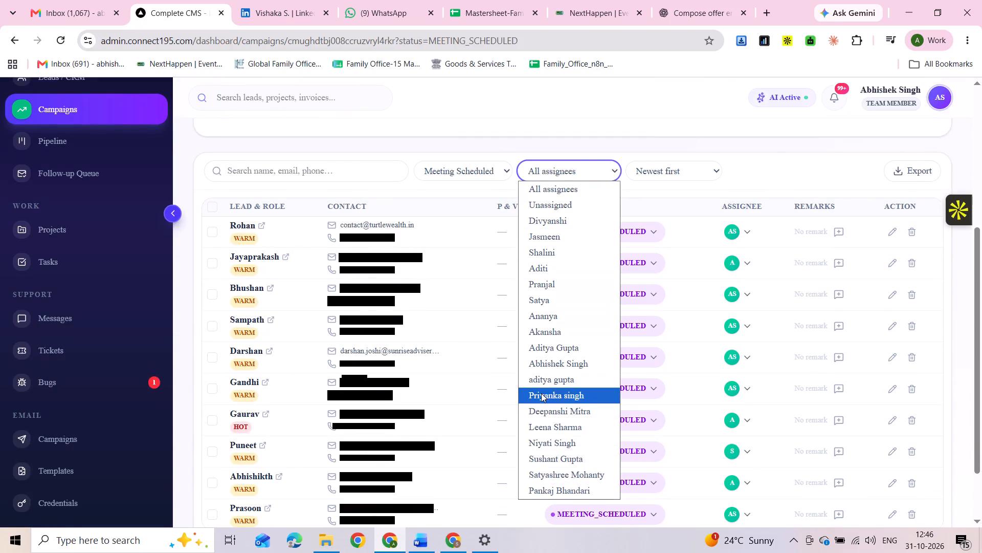
pyautogui.click(560, 366)
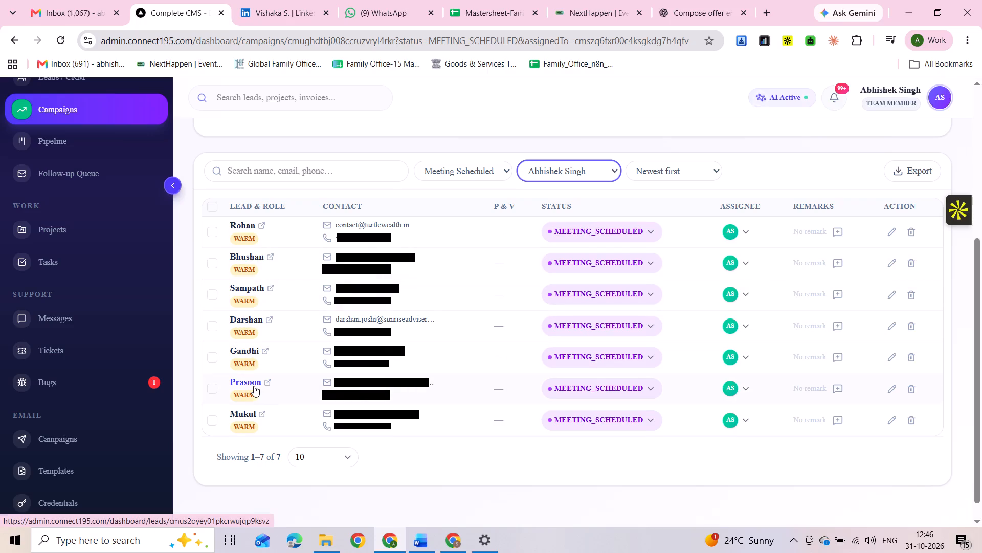
# Open the last lead in the filtered list and read its activity timeline and discussion notes.
pyautogui.click(248, 415)
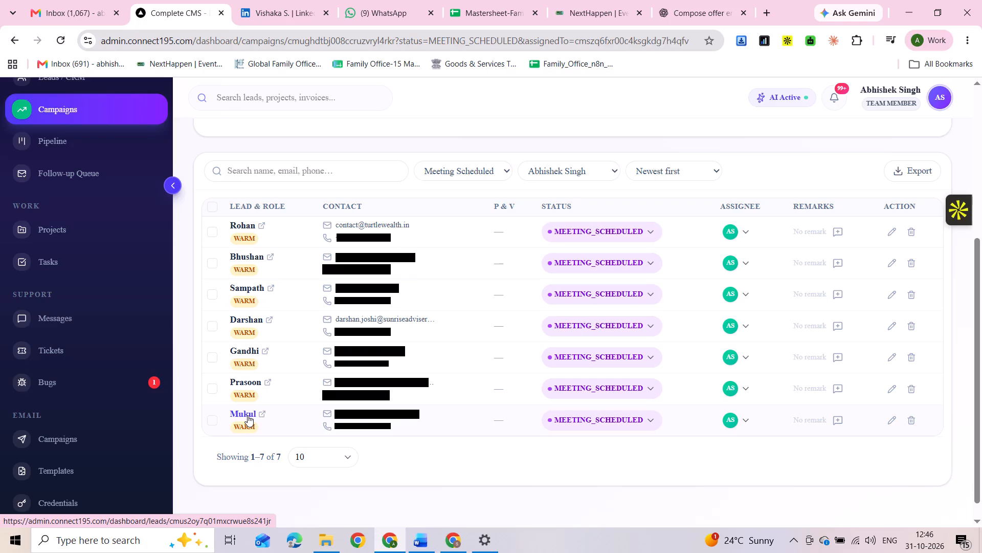
pyautogui.scroll(-9, 514, 432)
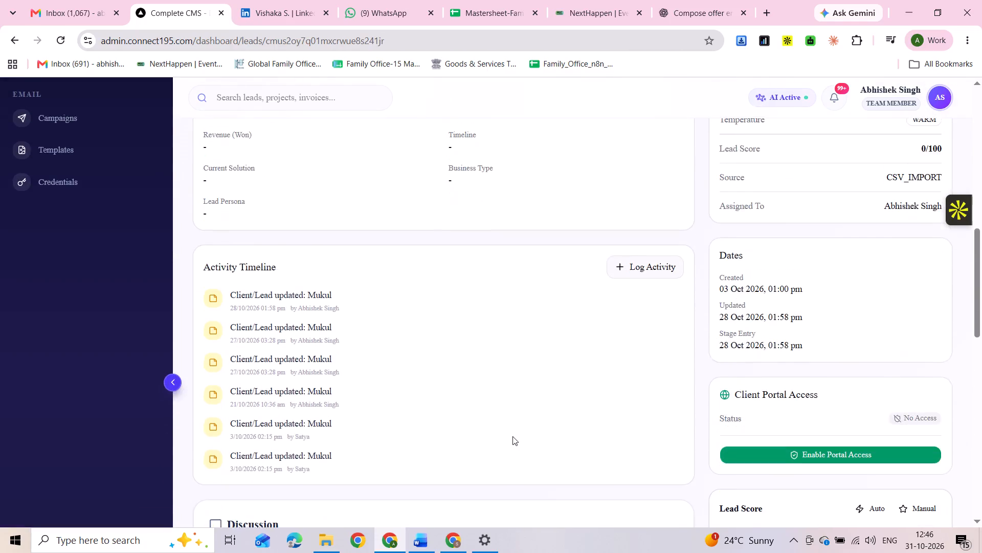
pyautogui.scroll(-3, 512, 436)
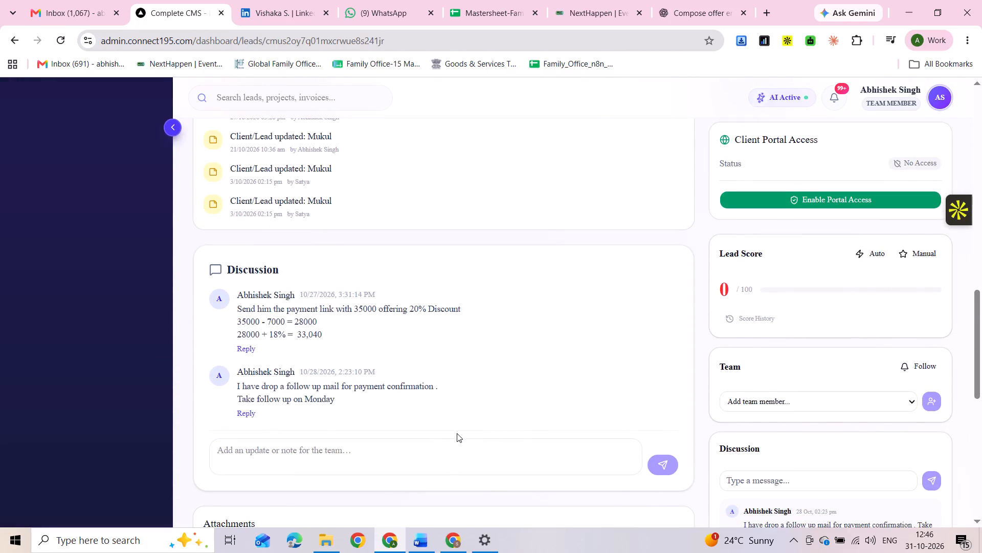
pyautogui.scroll(14, 457, 433)
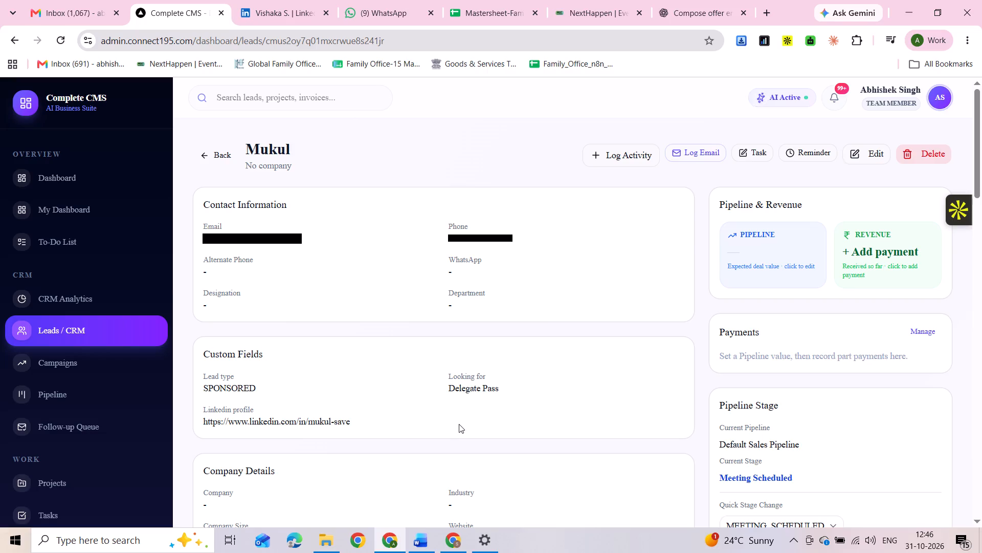
# Re-examine the lead's contact details, custom fields, pipeline stage, activity timeline and discussion notes on payment follow-up.
pyautogui.scroll(3, 477, 440)
pyautogui.scroll(-2, 551, 441)
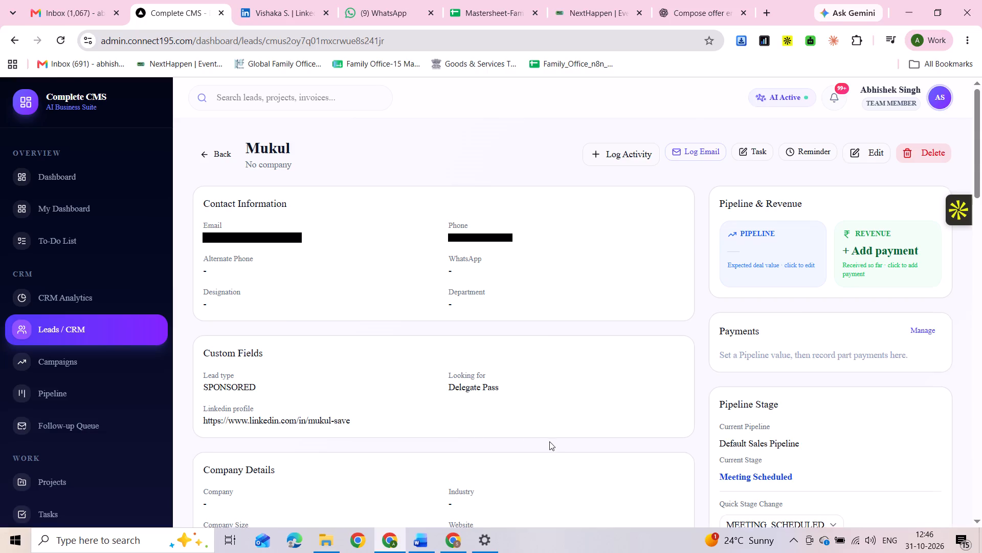
pyautogui.scroll(-11, 549, 441)
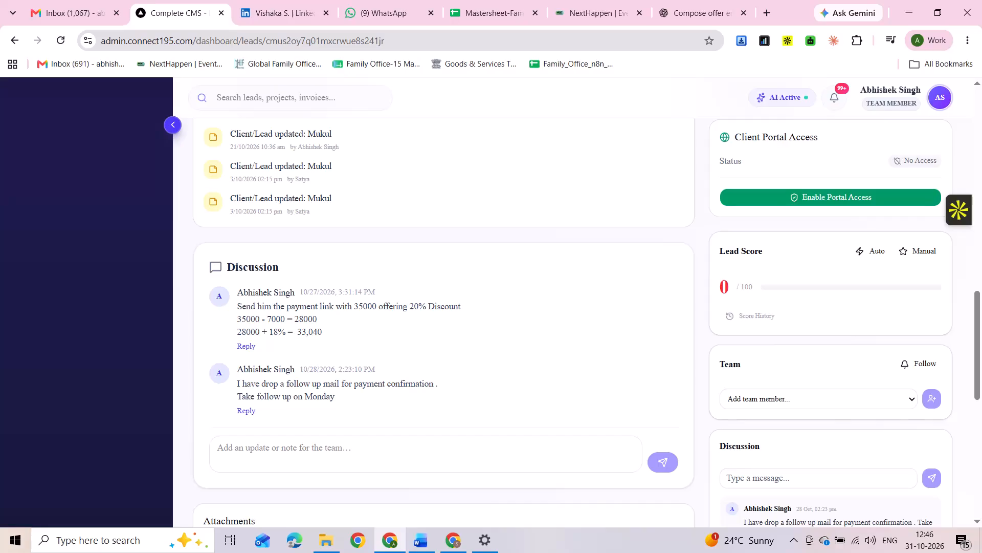
pyautogui.scroll(4, 530, 412)
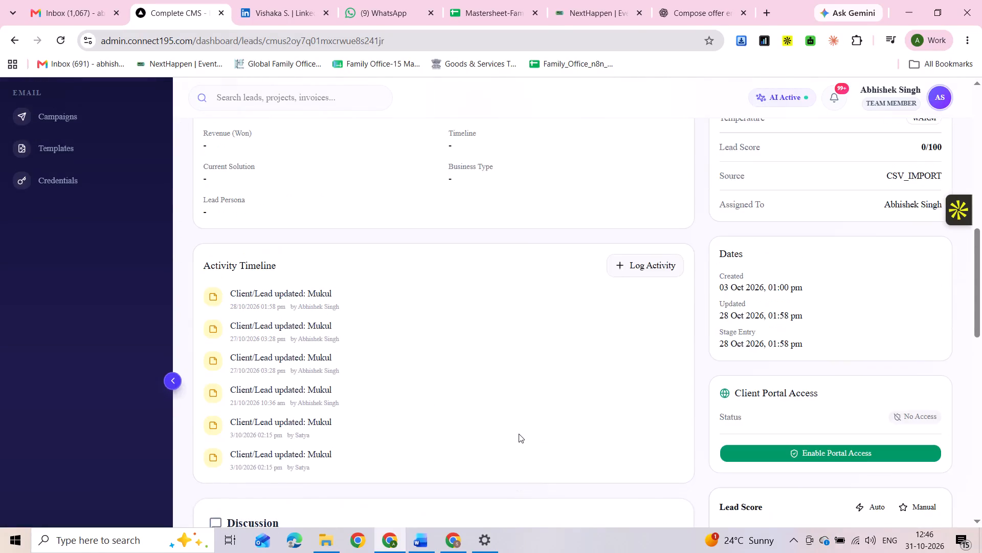
pyautogui.scroll(7, 519, 433)
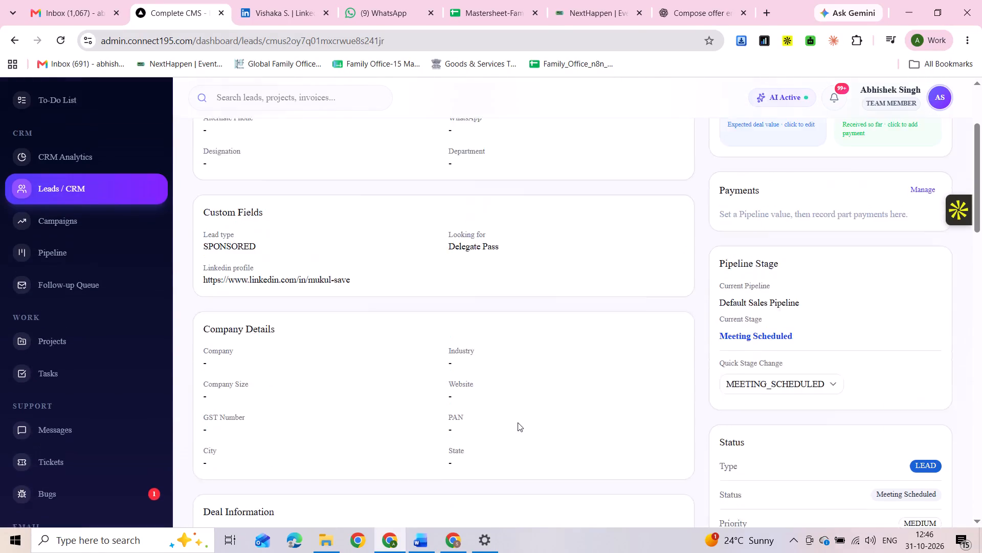
pyautogui.scroll(1, 518, 422)
pyautogui.scroll(-6, 484, 402)
pyautogui.scroll(1, 476, 400)
pyautogui.scroll(-6, 474, 406)
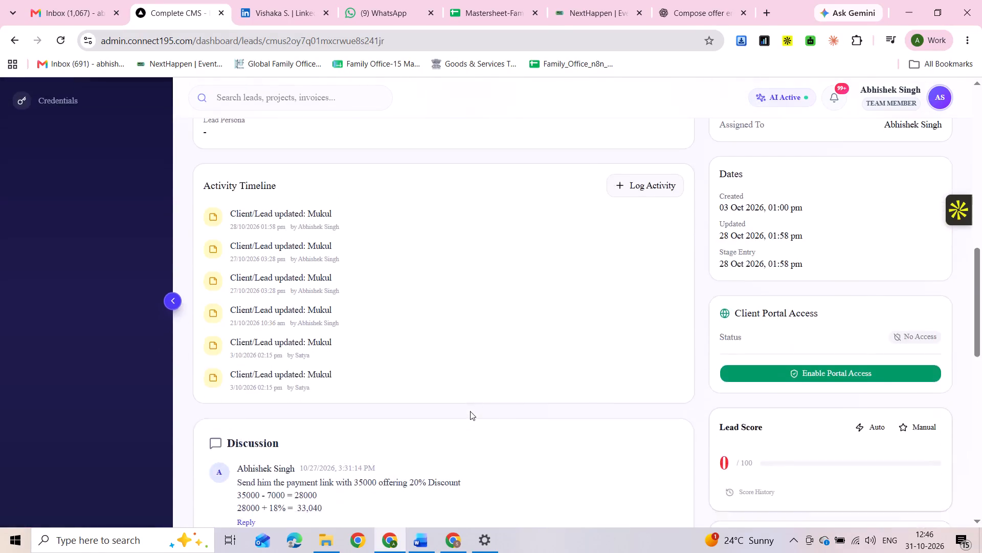
pyautogui.scroll(-2, 470, 411)
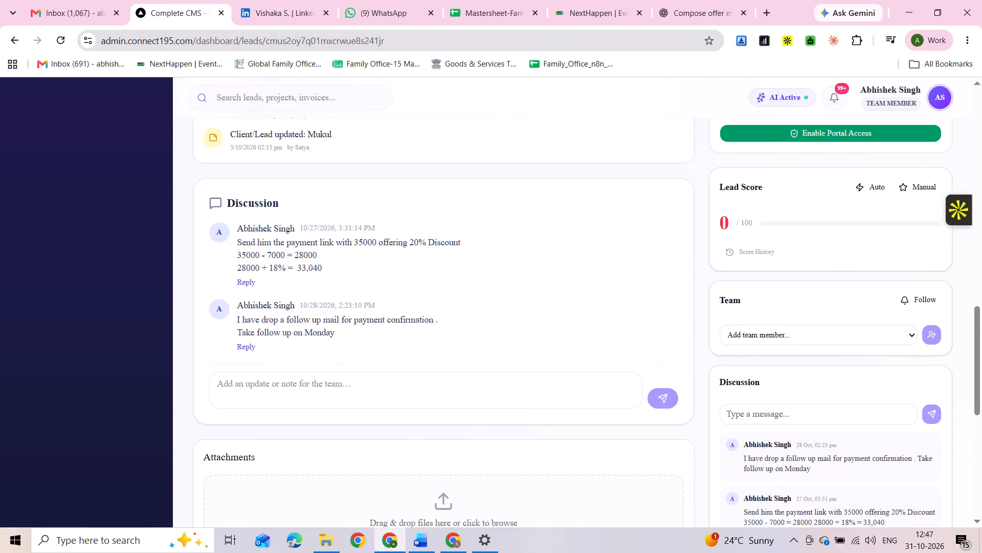
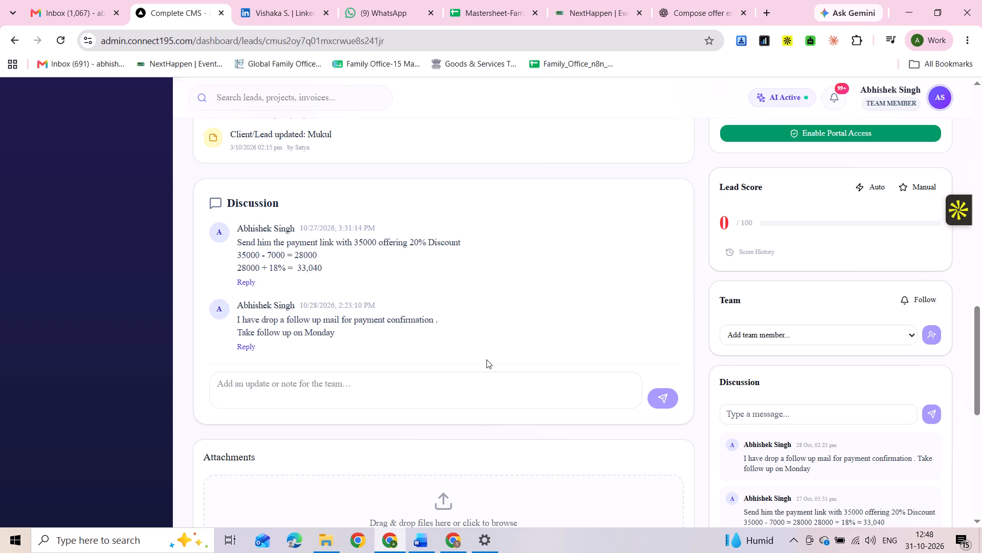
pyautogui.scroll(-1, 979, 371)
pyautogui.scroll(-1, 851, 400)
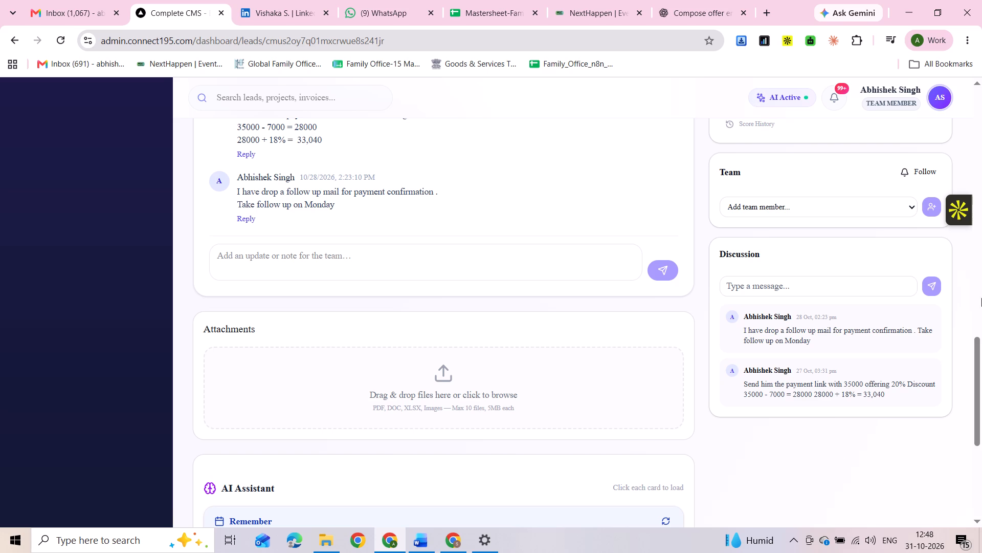
# Switch to the NextHappen admin window, dismiss the coupon link dialog and review the coupons listed for the Global Family Office Summit.
pyautogui.click(592, 6)
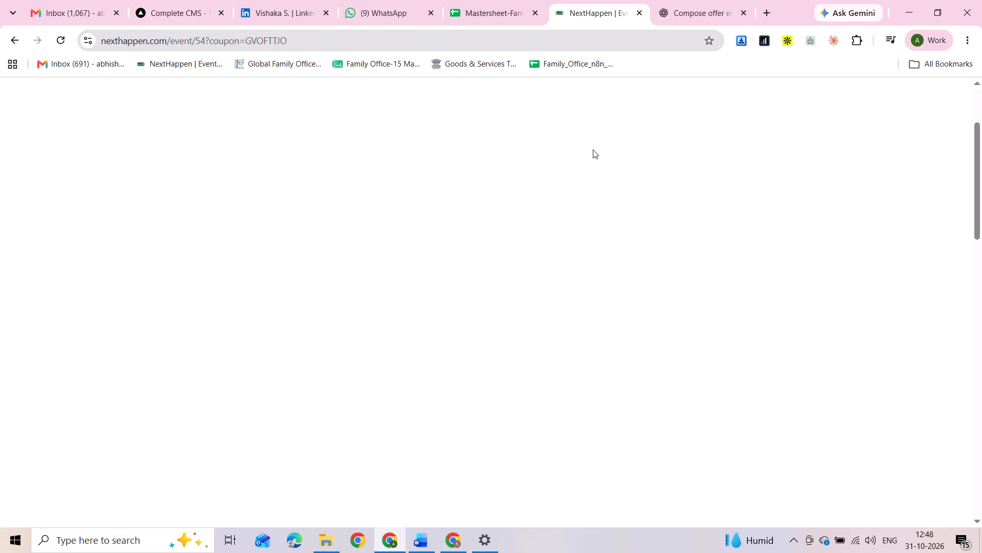
pyautogui.click(459, 541)
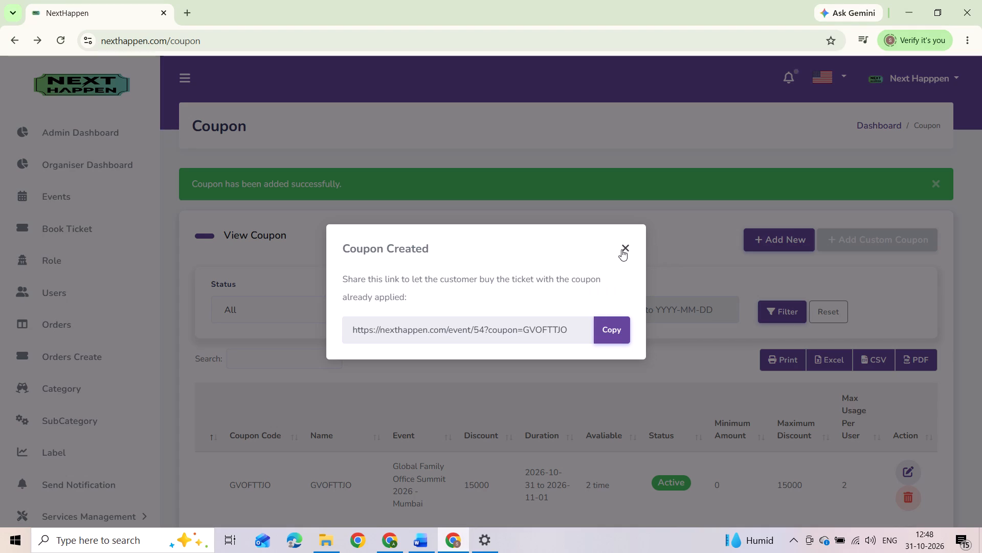
pyautogui.click(621, 249)
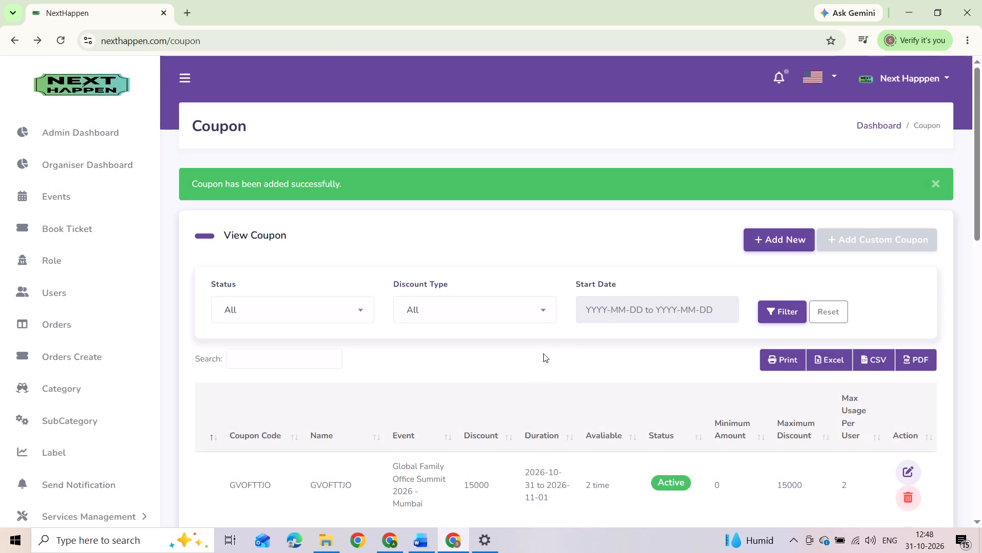
pyautogui.scroll(-1, 536, 385)
pyautogui.scroll(-1, 486, 402)
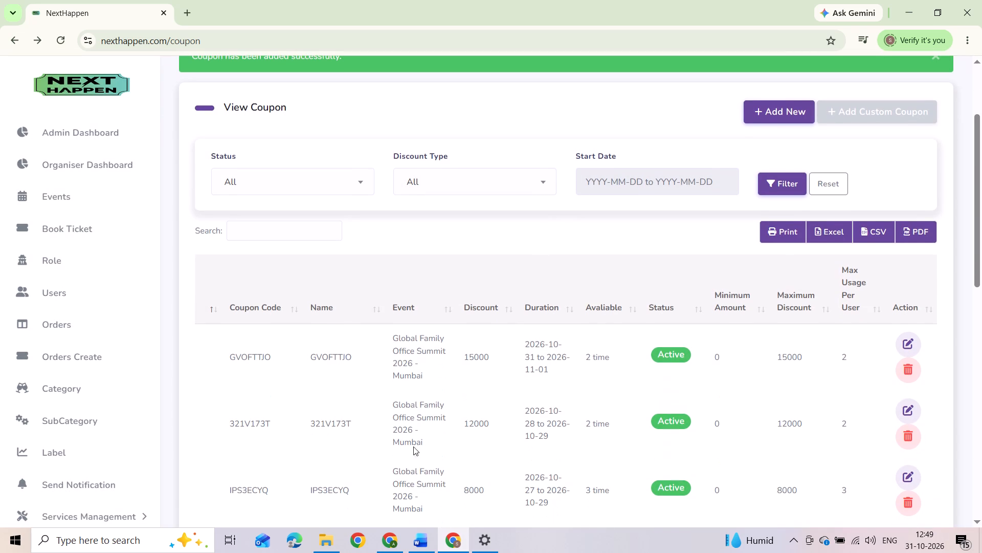
pyautogui.scroll(3, 411, 445)
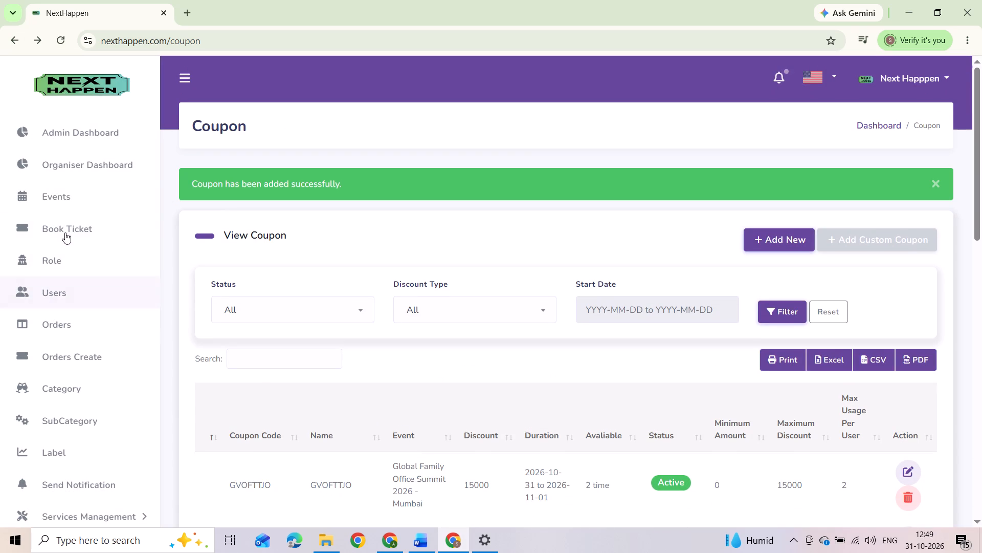
# Open the NextHappen order list to check the most recent orders, and minimize the admin window.
pyautogui.click(65, 325)
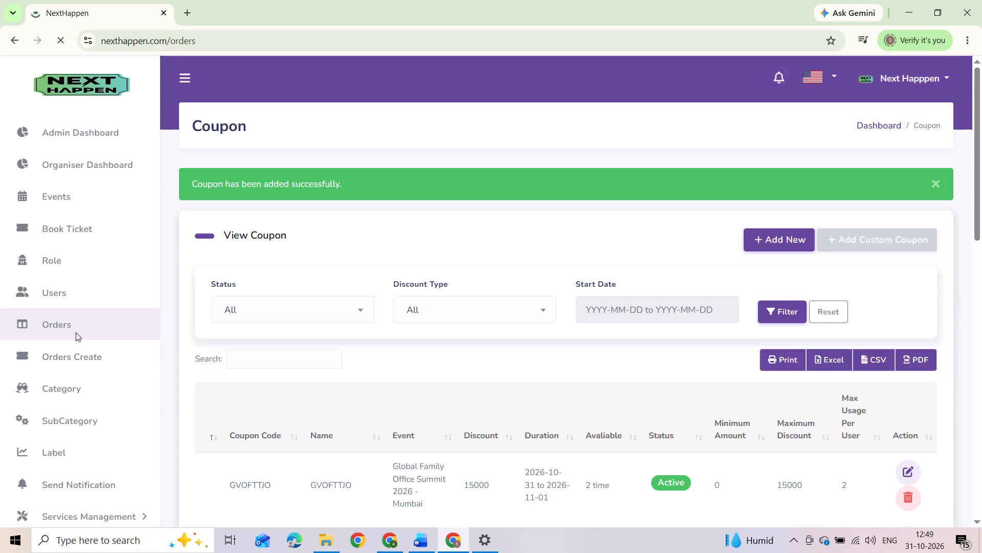
pyautogui.click(76, 332)
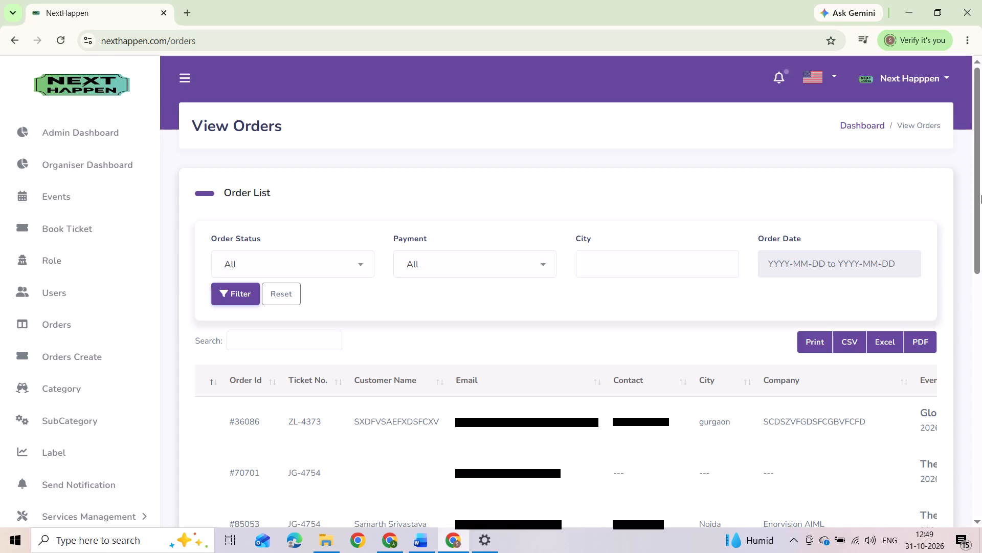
pyautogui.click(911, 13)
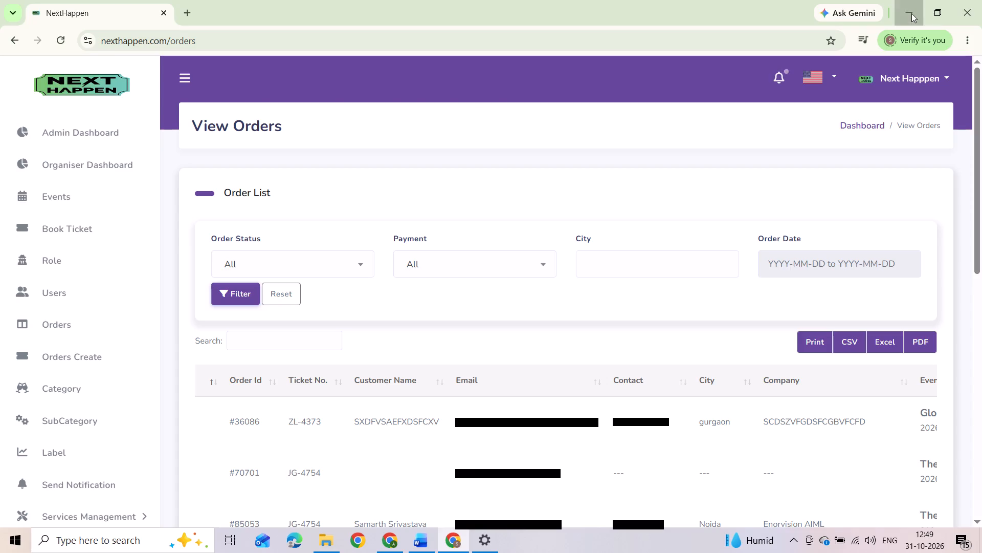
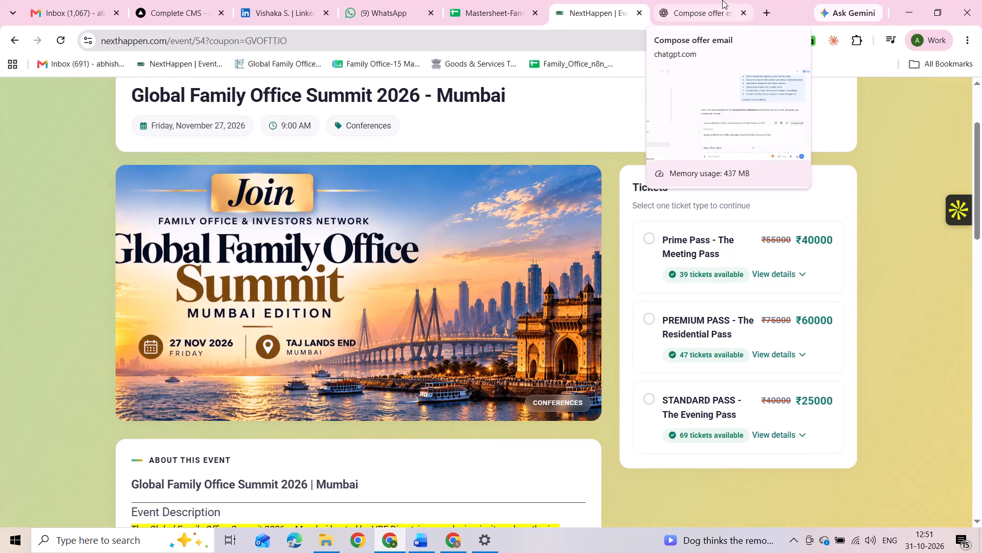
# Close the LinkedIn profile and review the payment follow-up notes in the CRM lead's discussion.
pyautogui.click(270, 5)
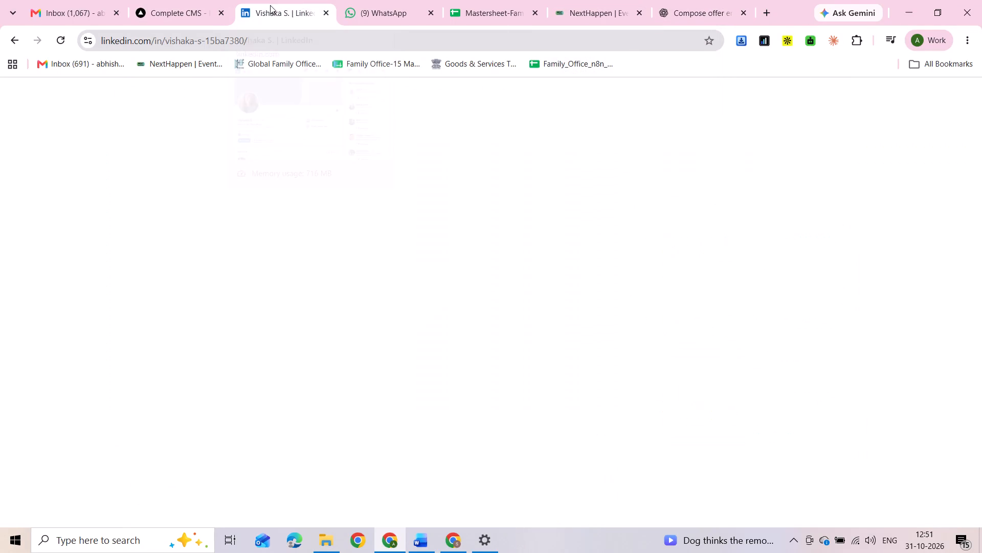
pyautogui.click(325, 10)
pyautogui.click(172, 12)
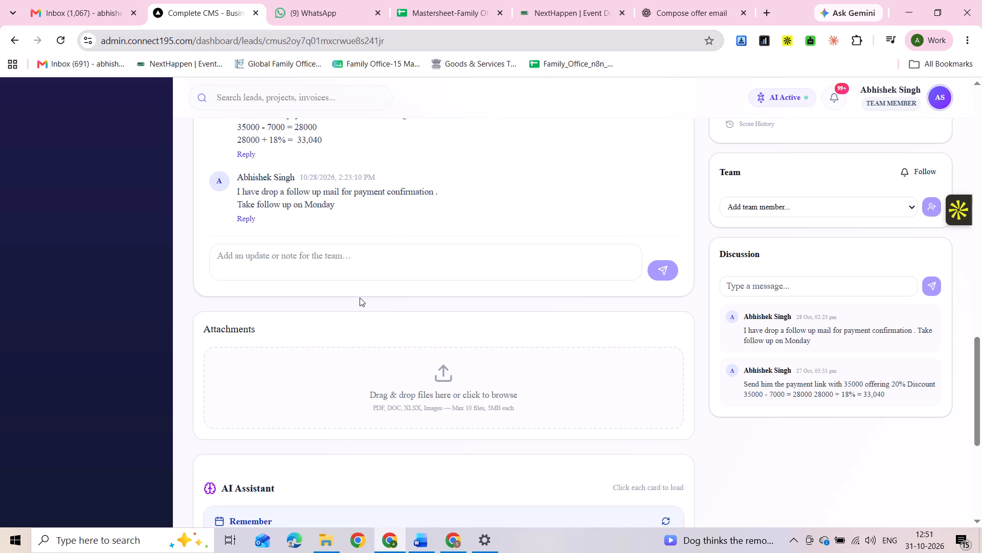
pyautogui.scroll(3, 360, 297)
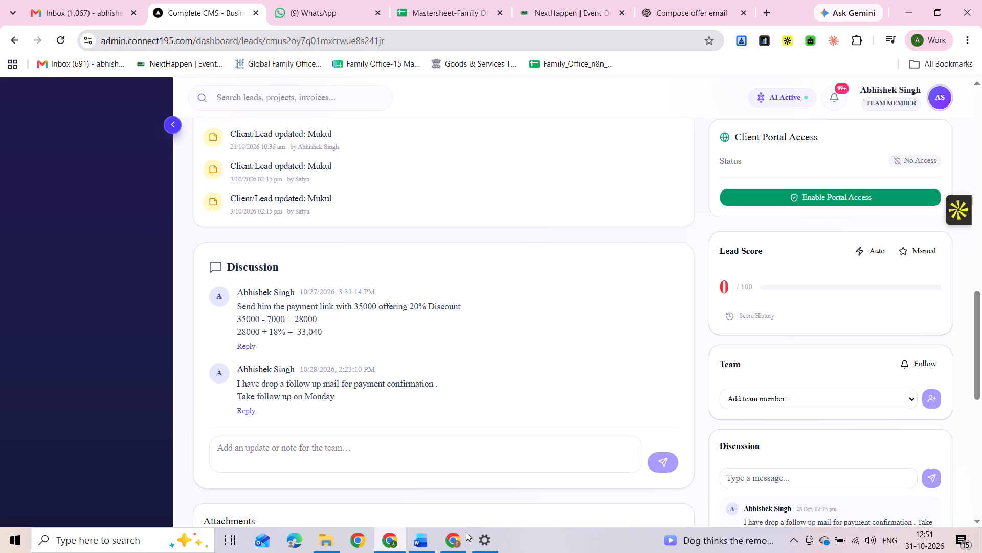
# Switch to the NextHappen admin window and look through the recent entries in the order list.
pyautogui.click(457, 550)
pyautogui.scroll(-1, 756, 361)
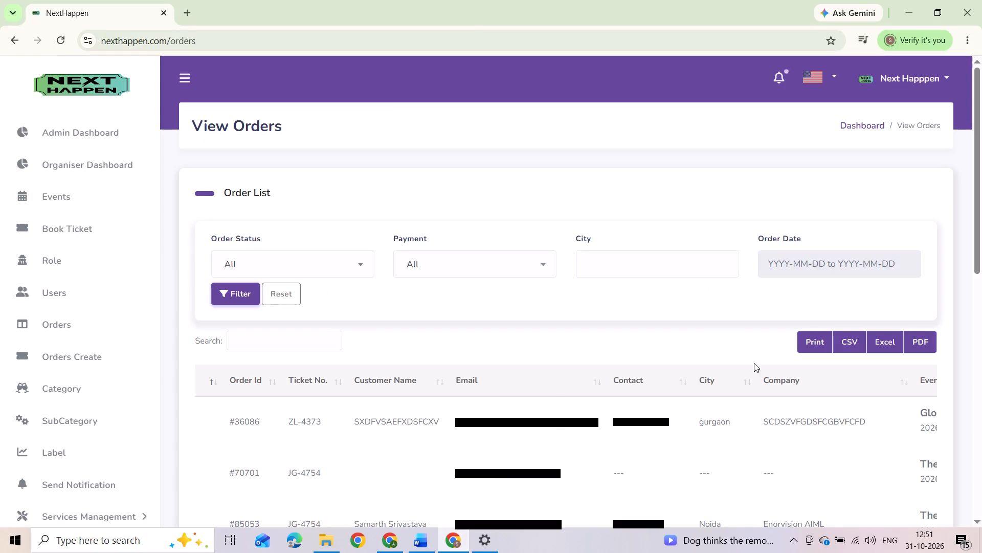
pyautogui.scroll(-1, 632, 478)
pyautogui.scroll(2, 575, 481)
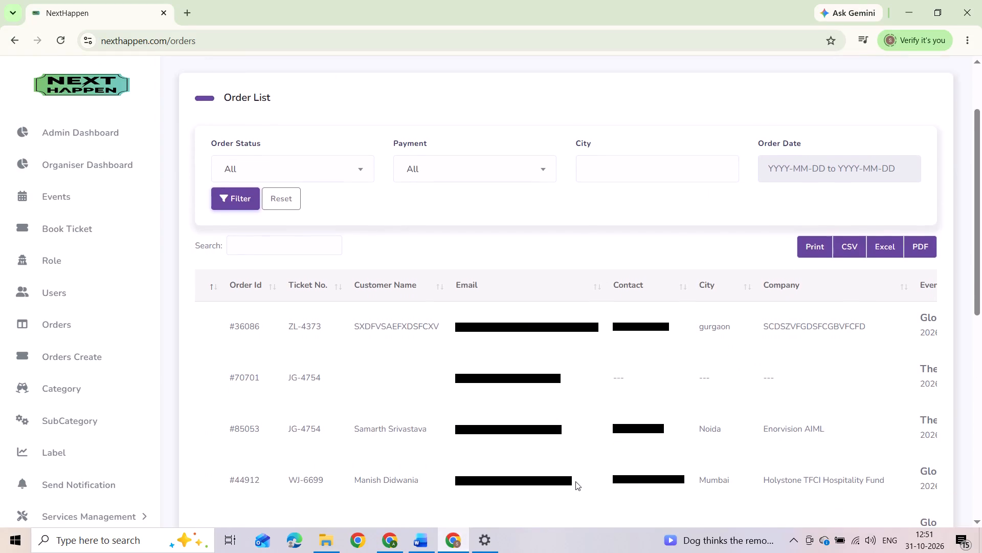
pyautogui.scroll(1, 575, 481)
# Open the NextHappen coupon list.
pyautogui.scroll(-3, 39, 439)
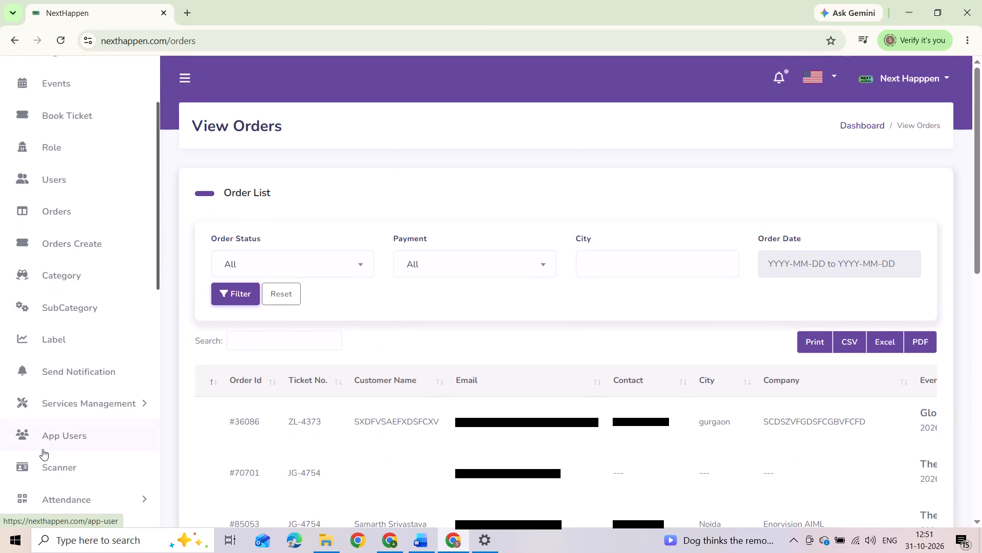
pyautogui.scroll(-9, 64, 481)
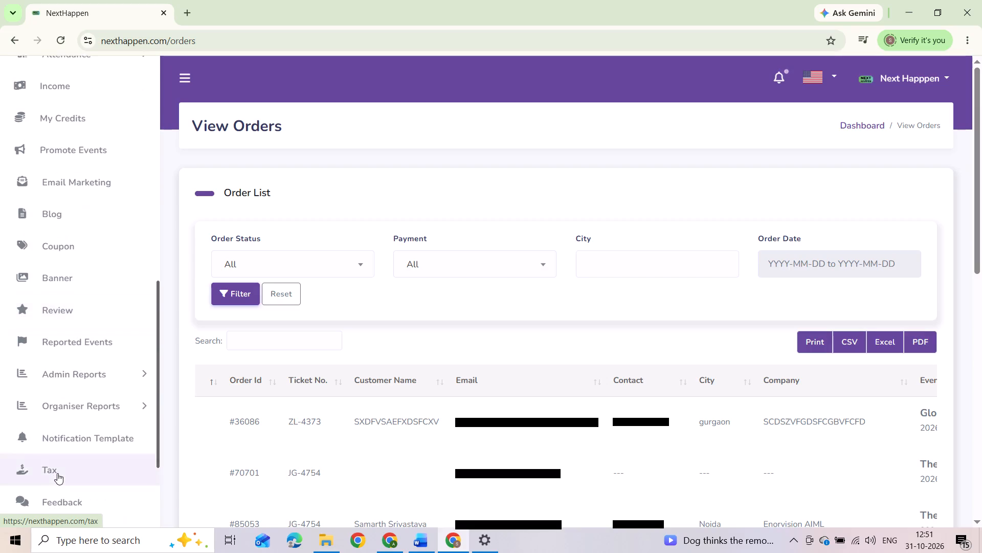
pyautogui.scroll(-4, 57, 474)
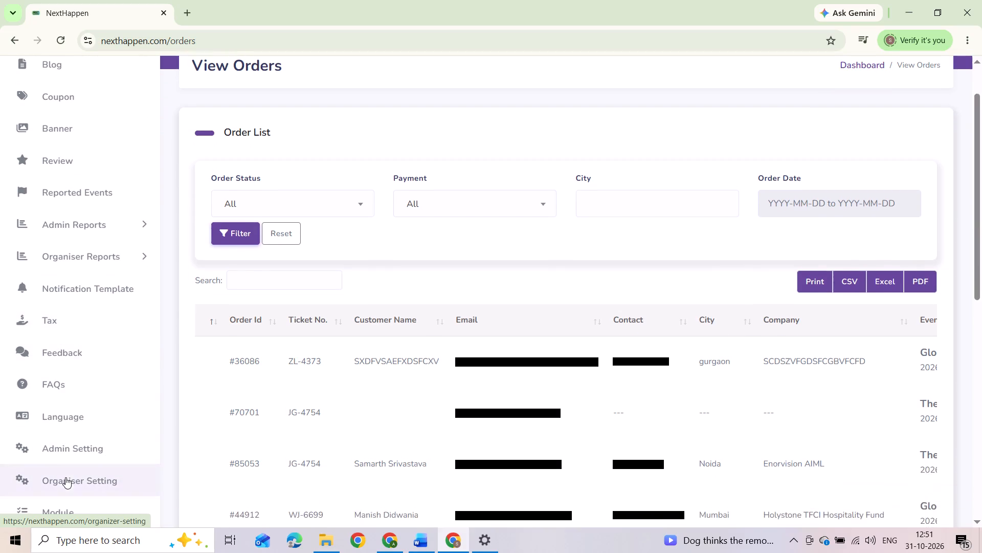
pyautogui.scroll(-2, 61, 482)
pyautogui.scroll(1, 63, 481)
pyautogui.scroll(-3, 53, 432)
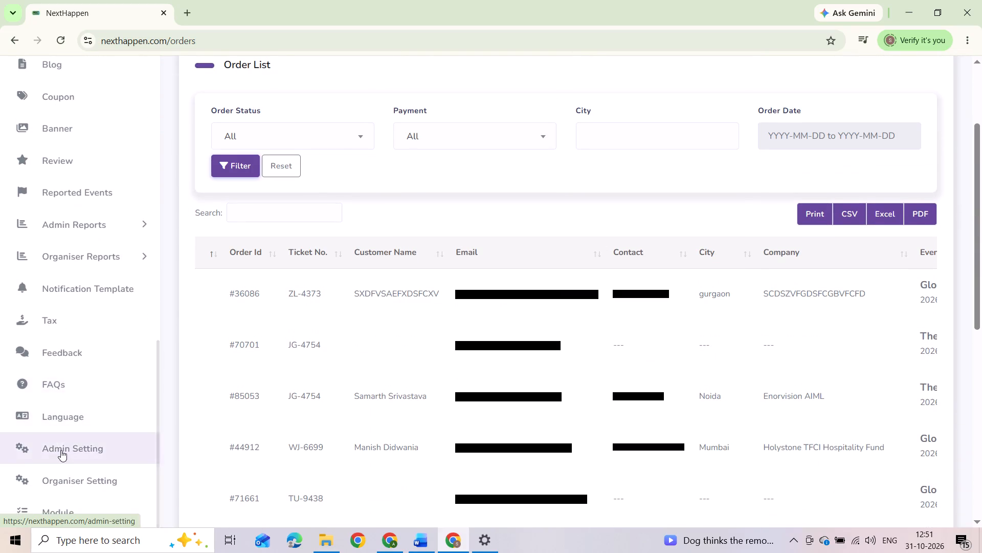
pyautogui.scroll(2, 61, 450)
pyautogui.click(57, 225)
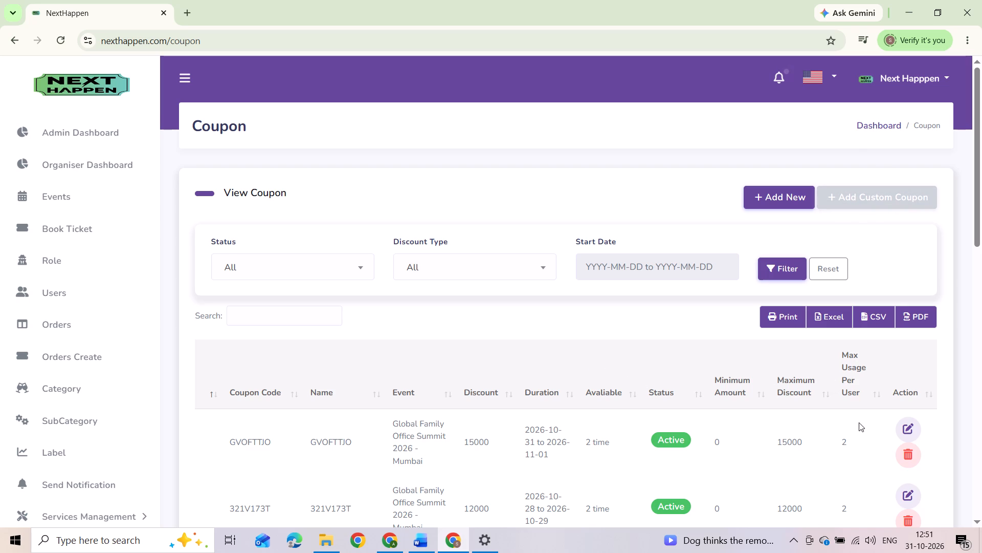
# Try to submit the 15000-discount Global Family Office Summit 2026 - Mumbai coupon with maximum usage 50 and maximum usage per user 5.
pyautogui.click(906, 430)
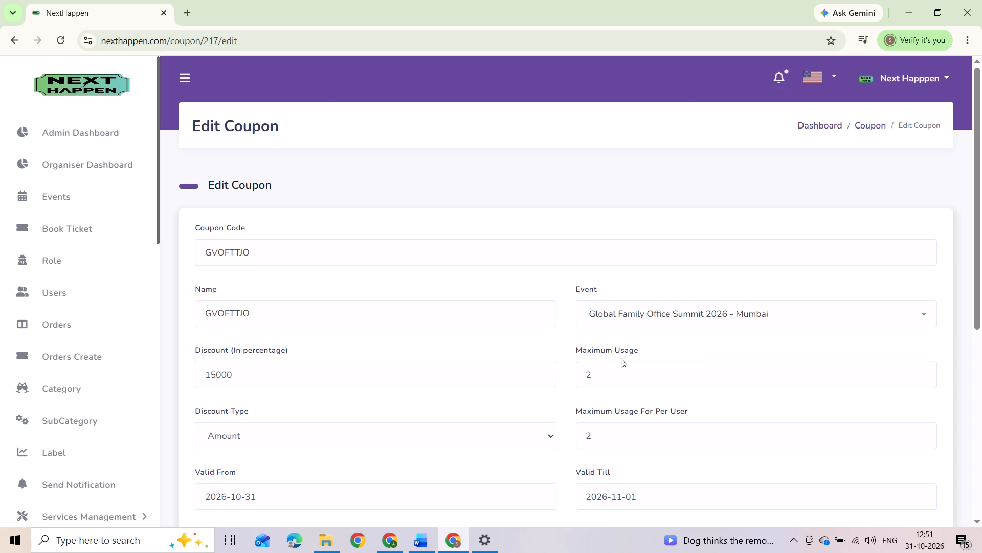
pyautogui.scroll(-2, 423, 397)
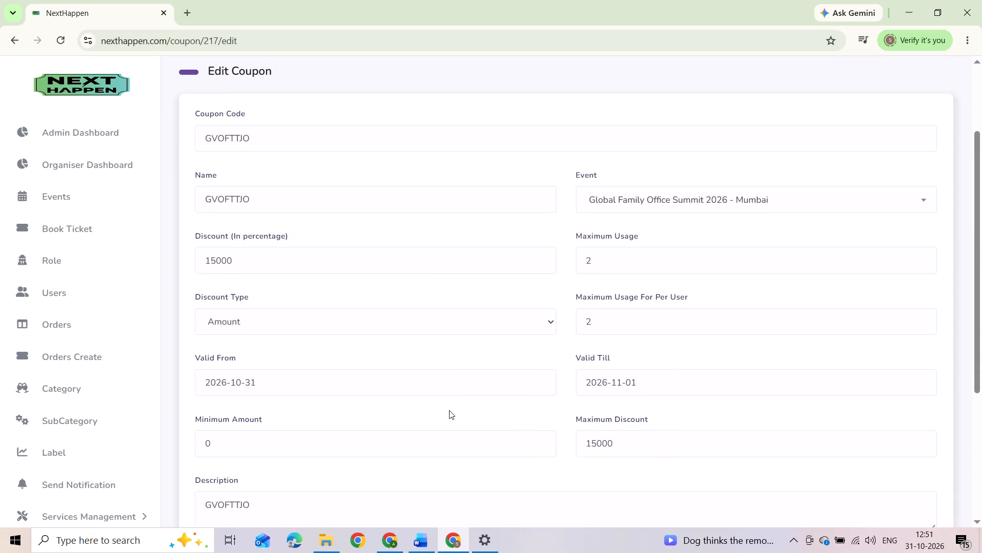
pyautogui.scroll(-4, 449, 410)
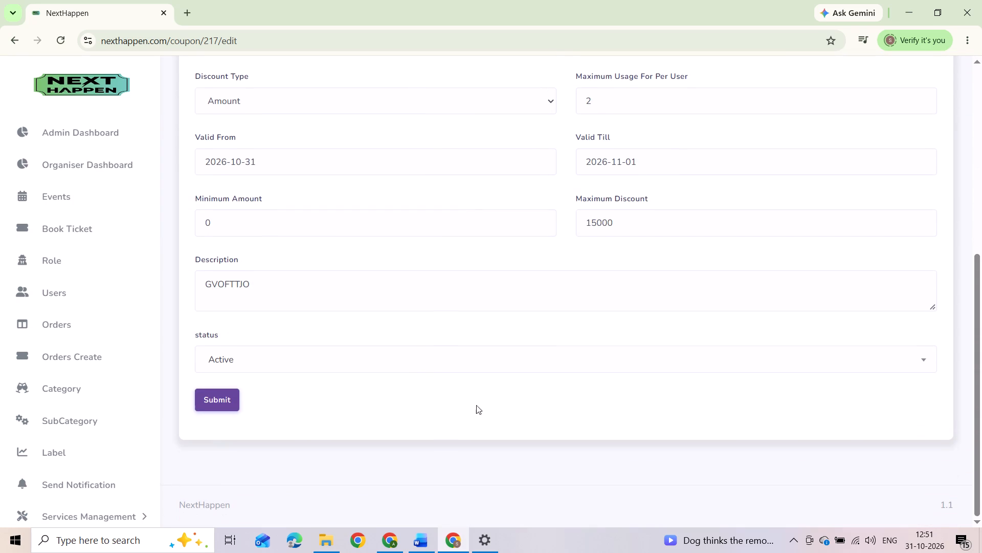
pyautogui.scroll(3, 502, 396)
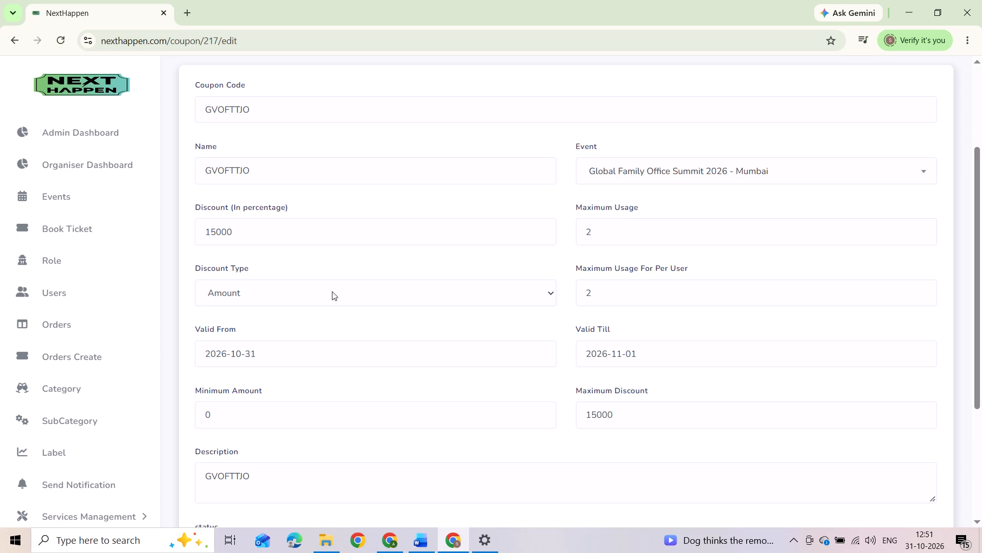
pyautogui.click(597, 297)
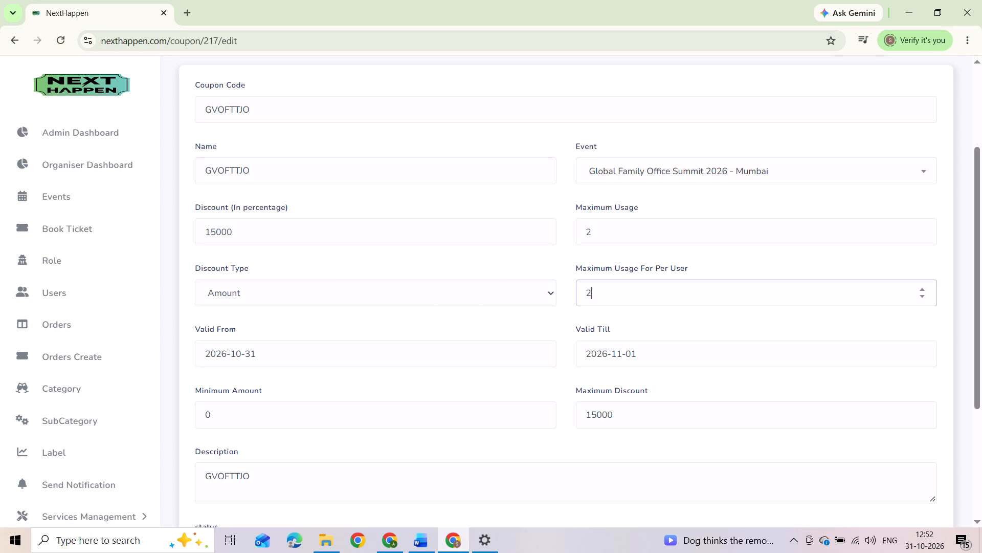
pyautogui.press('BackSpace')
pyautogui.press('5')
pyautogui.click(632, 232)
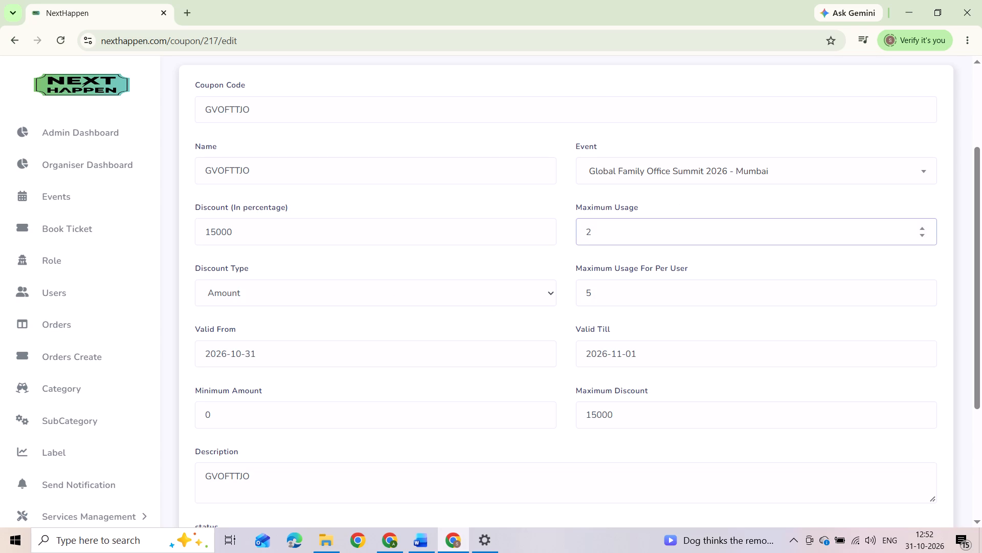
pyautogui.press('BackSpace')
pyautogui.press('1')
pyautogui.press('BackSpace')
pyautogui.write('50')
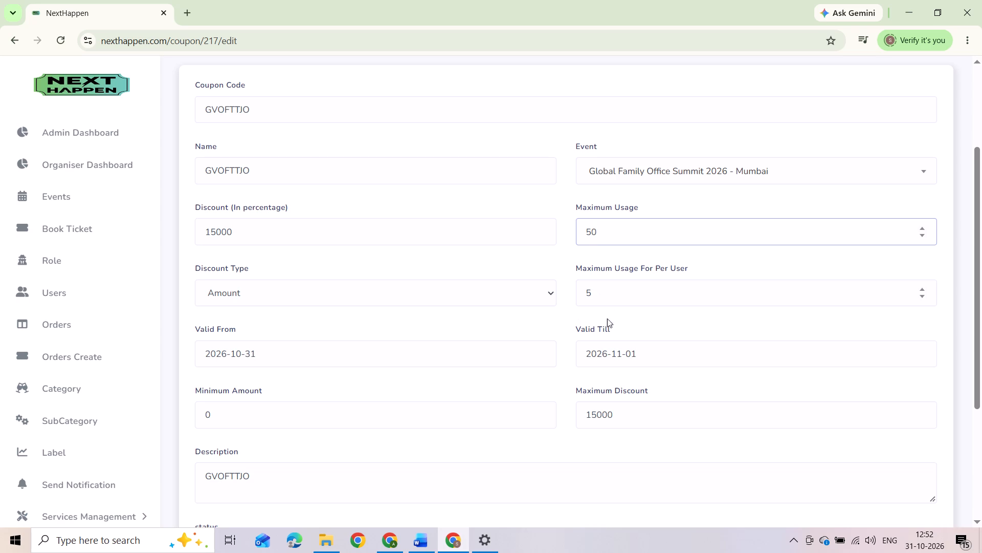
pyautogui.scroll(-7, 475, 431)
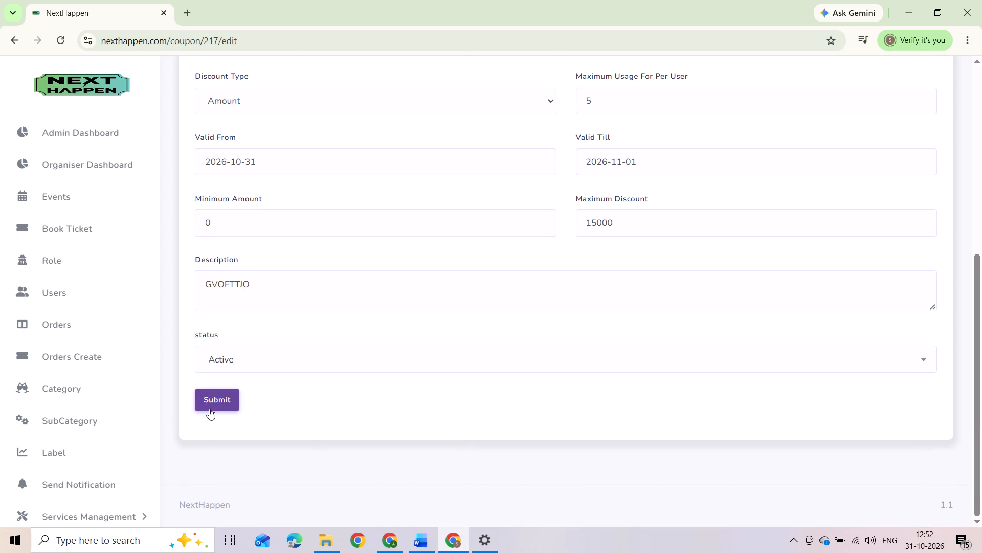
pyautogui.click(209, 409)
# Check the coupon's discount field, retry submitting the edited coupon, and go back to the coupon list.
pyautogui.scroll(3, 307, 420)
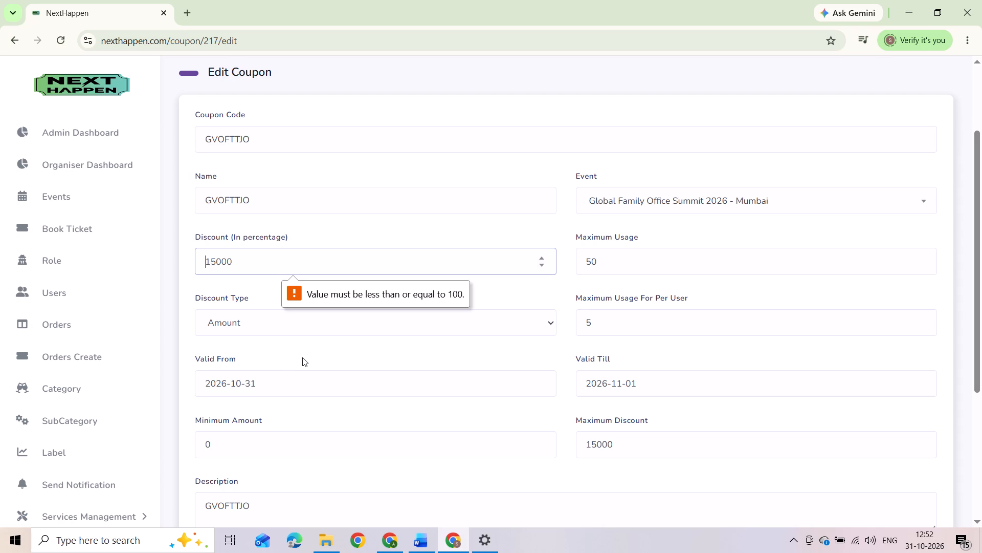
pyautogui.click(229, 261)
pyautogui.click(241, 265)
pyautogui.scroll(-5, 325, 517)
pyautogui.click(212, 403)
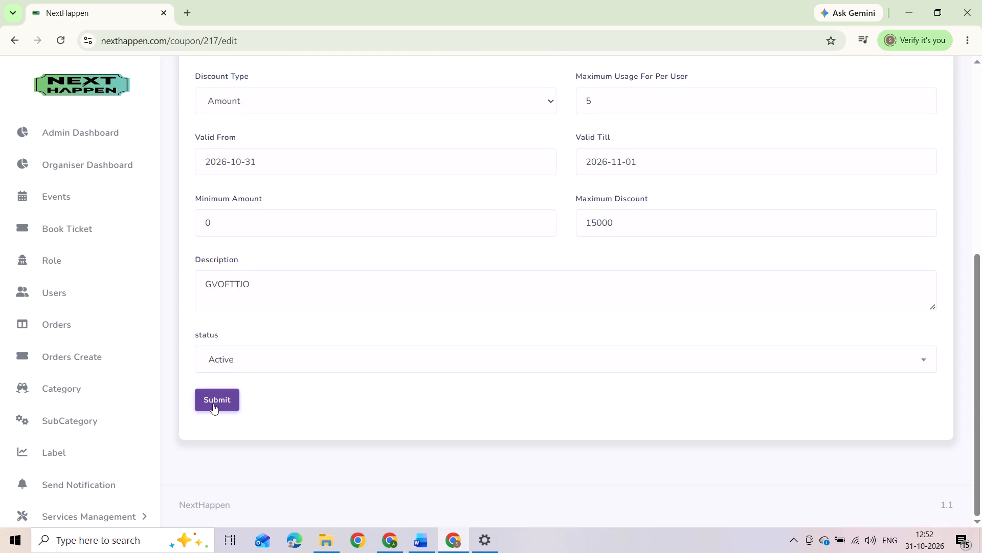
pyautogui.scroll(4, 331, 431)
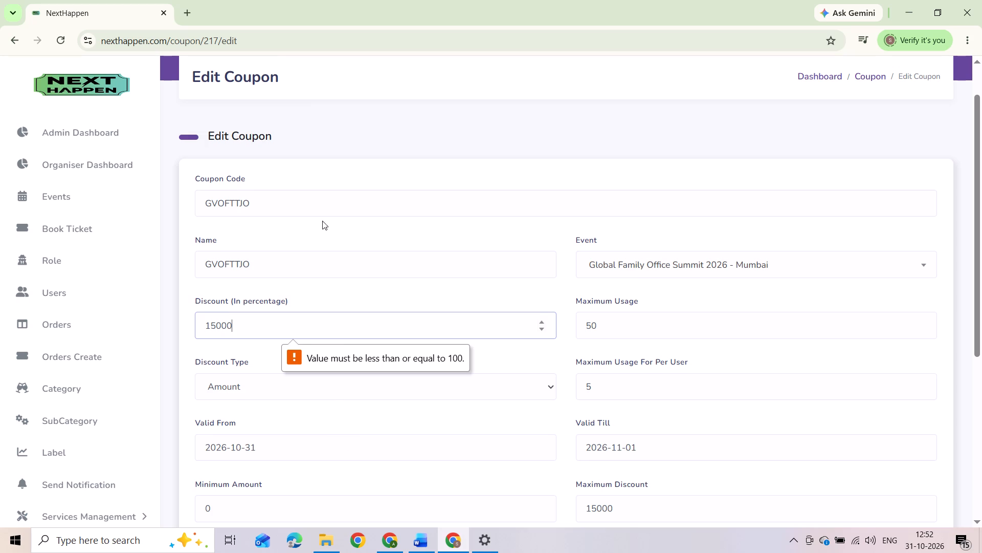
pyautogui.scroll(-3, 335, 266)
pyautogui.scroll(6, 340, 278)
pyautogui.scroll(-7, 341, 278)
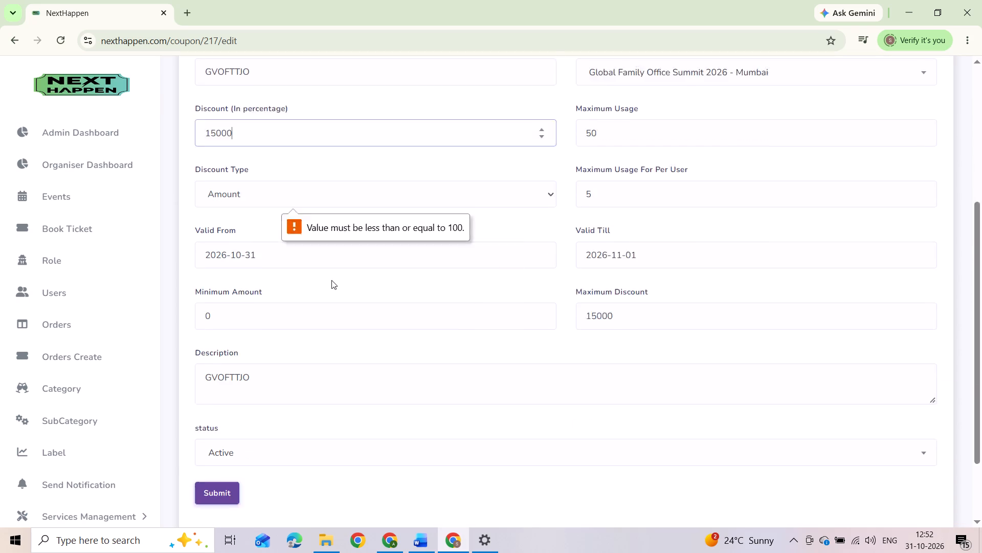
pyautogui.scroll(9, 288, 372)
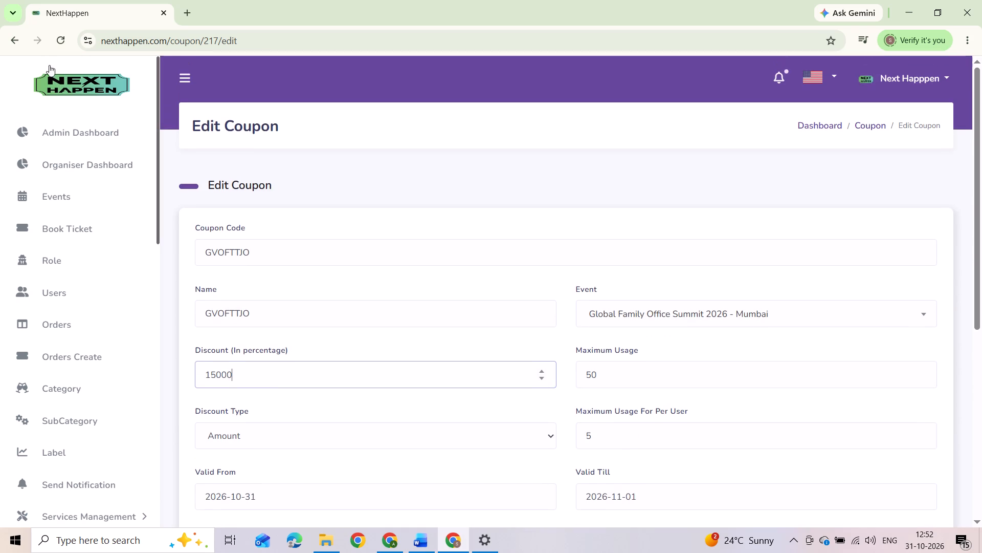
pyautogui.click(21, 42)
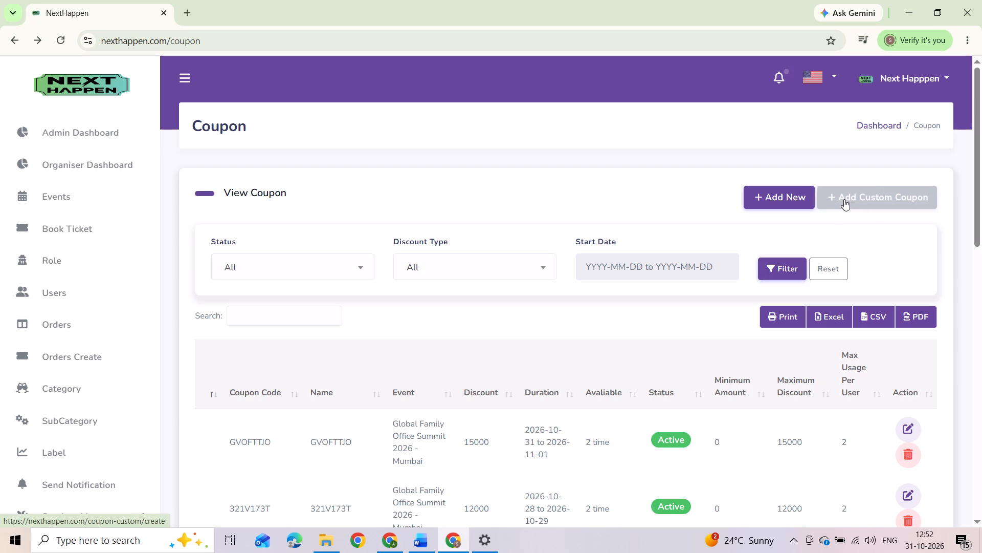
# Look over the newest coupons in the list and switch back to the Complete CMS window with the lead's discussion.
pyautogui.scroll(-1, 844, 199)
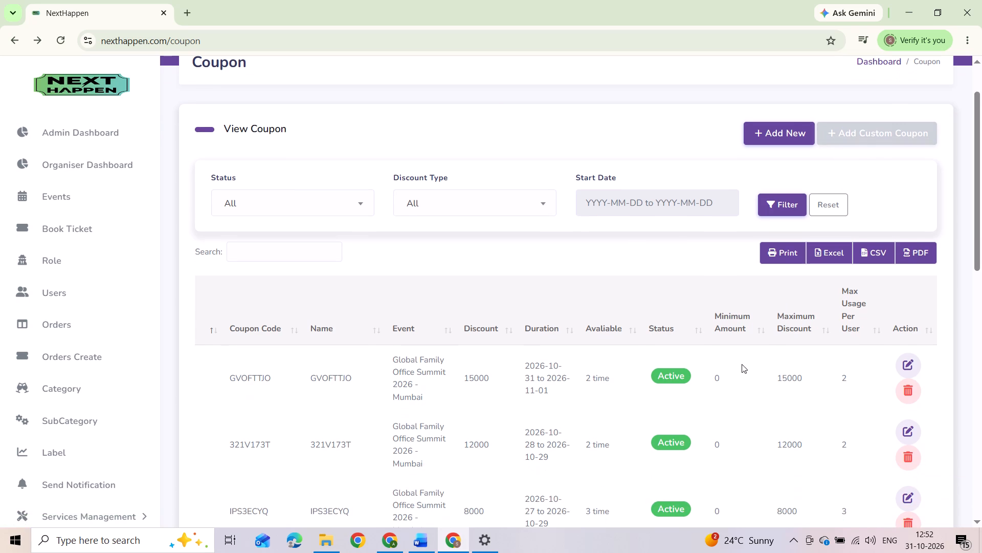
pyautogui.scroll(5, 675, 365)
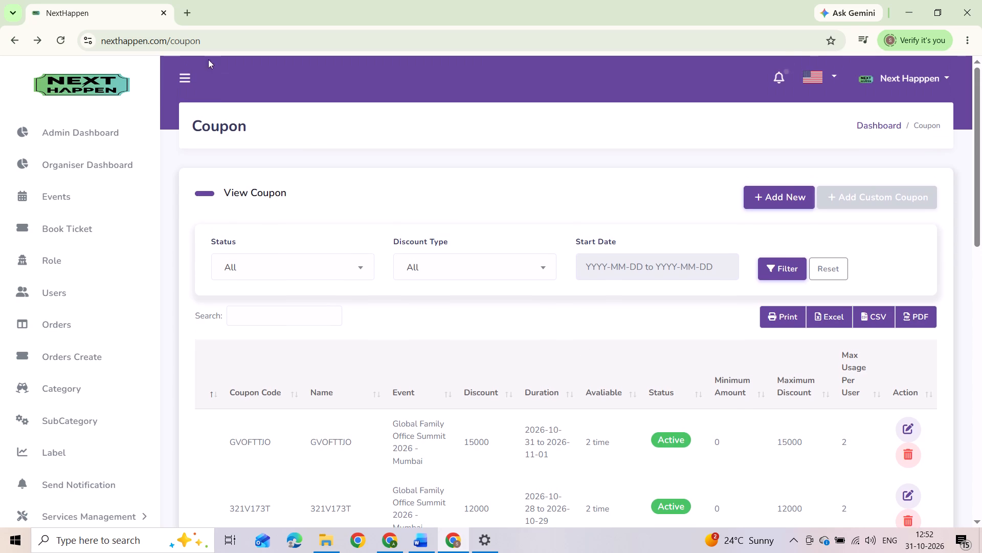
pyautogui.click(396, 538)
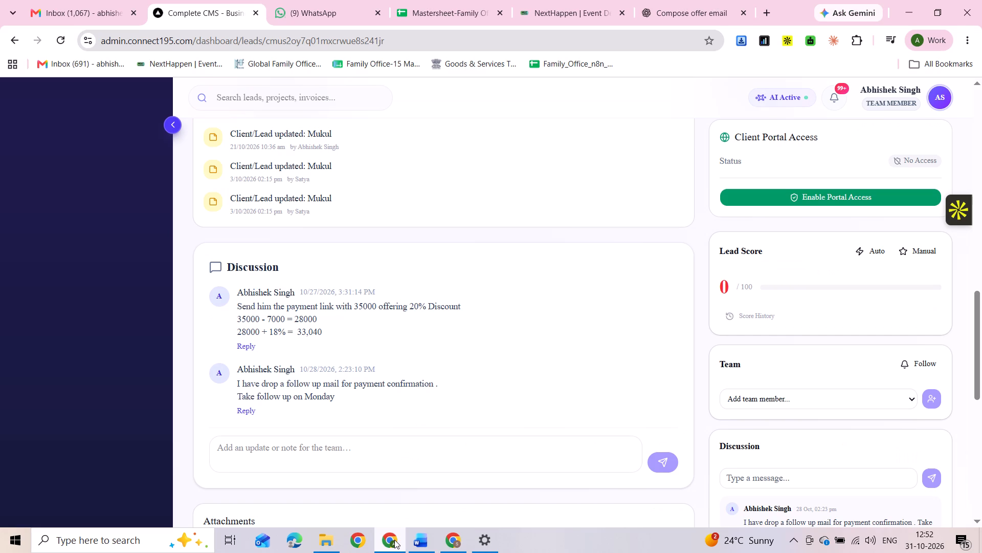
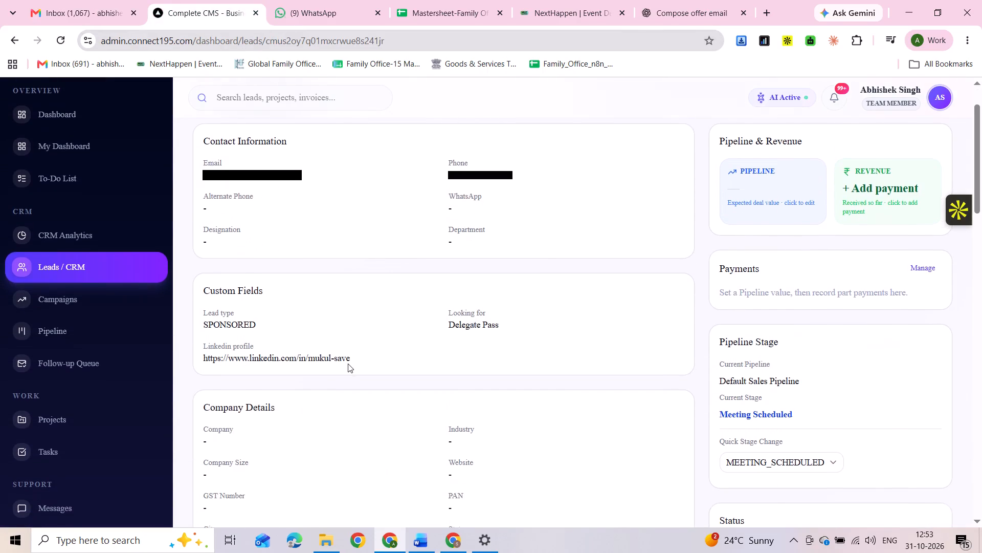
# Copy the lead's LinkedIn profile link from the custom fields and open a new browser tab for viewing the profile.
pyautogui.moveTo(359, 364); pyautogui.dragTo(198, 362)
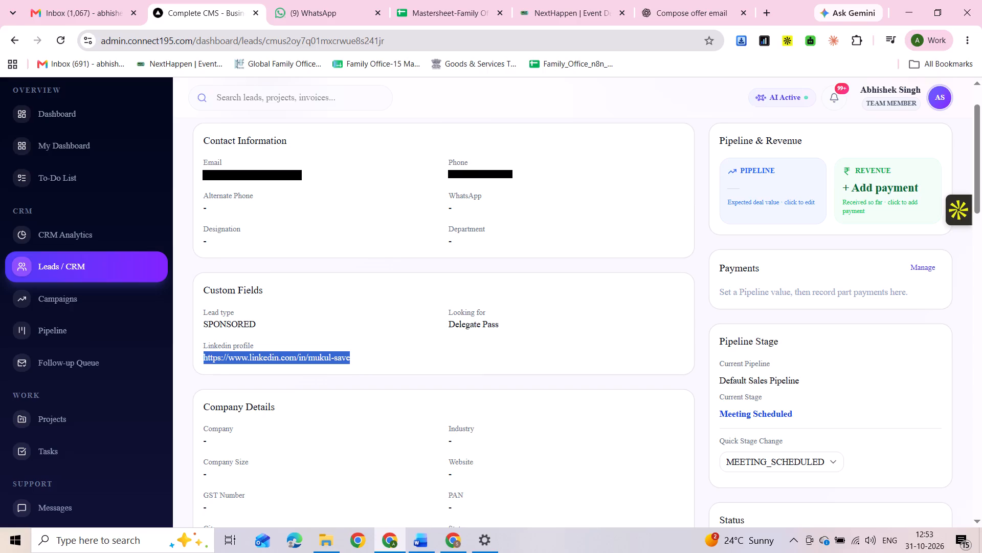
pyautogui.rightClick(241, 353)
pyautogui.click(261, 155)
pyautogui.click(766, 6)
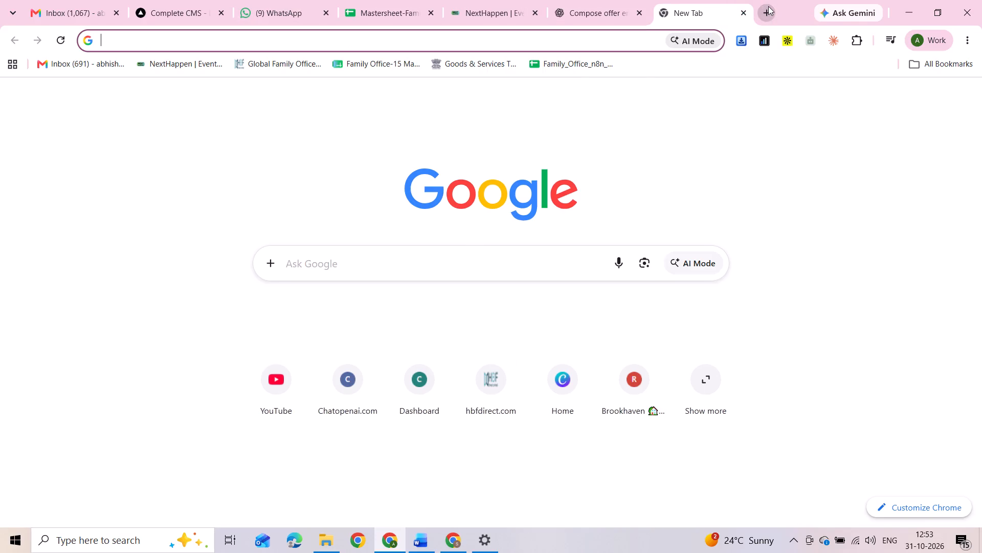
# Open the copied LinkedIn profile link and examine the lead's headline, activity and work experience.
pyautogui.hotkey('ctrl', 'v')
pyautogui.press('Return')
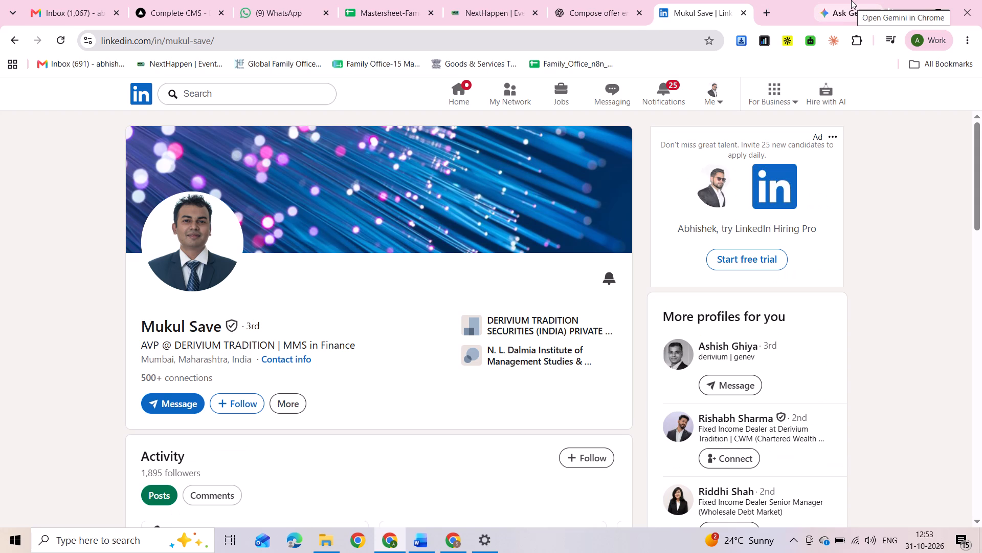
pyautogui.scroll(-3, 624, 13)
pyautogui.scroll(-2, 109, 119)
pyautogui.scroll(-2, 482, 300)
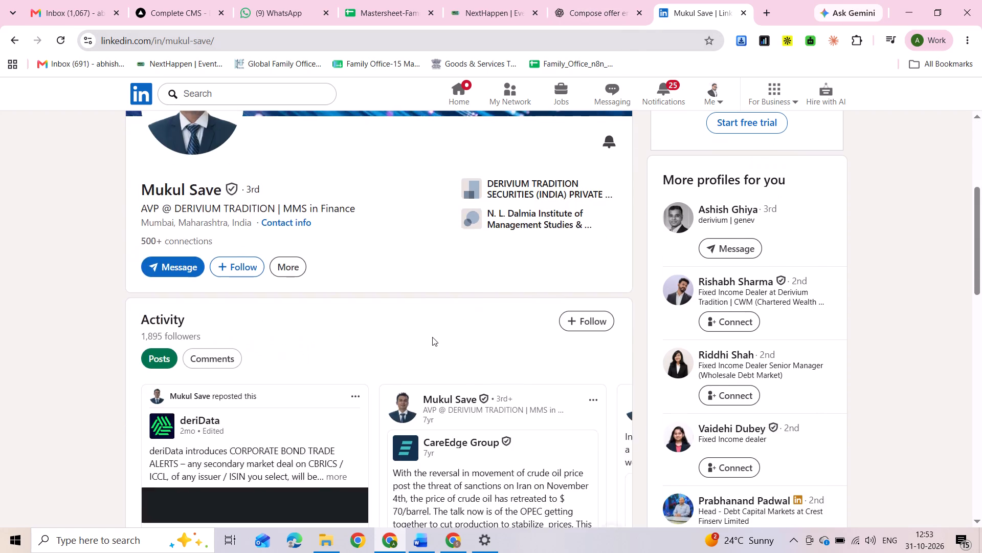
pyautogui.scroll(-7, 432, 338)
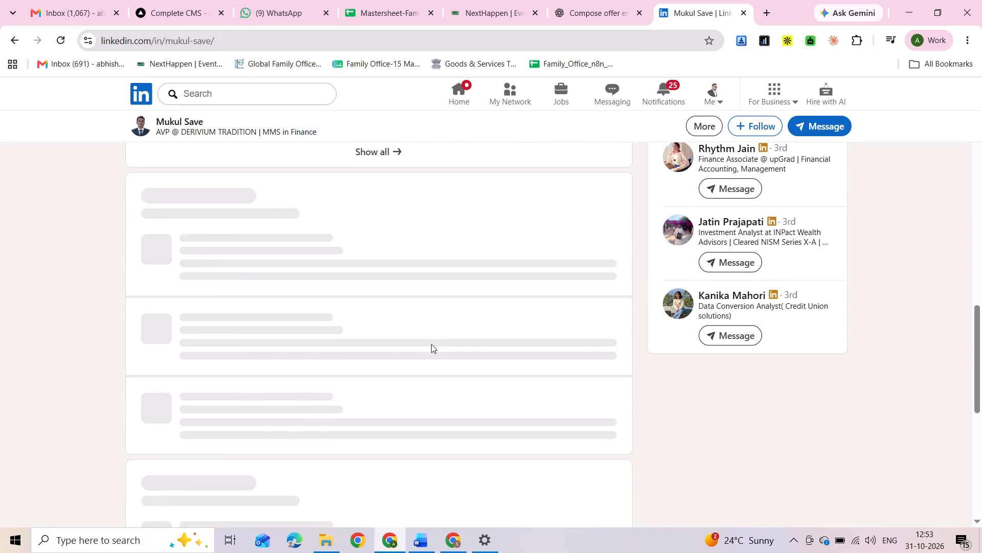
# Return to the campaign's lead list in Complete CMS and change its status filter from Meeting Scheduled to Negotiation.
pyautogui.click(149, 3)
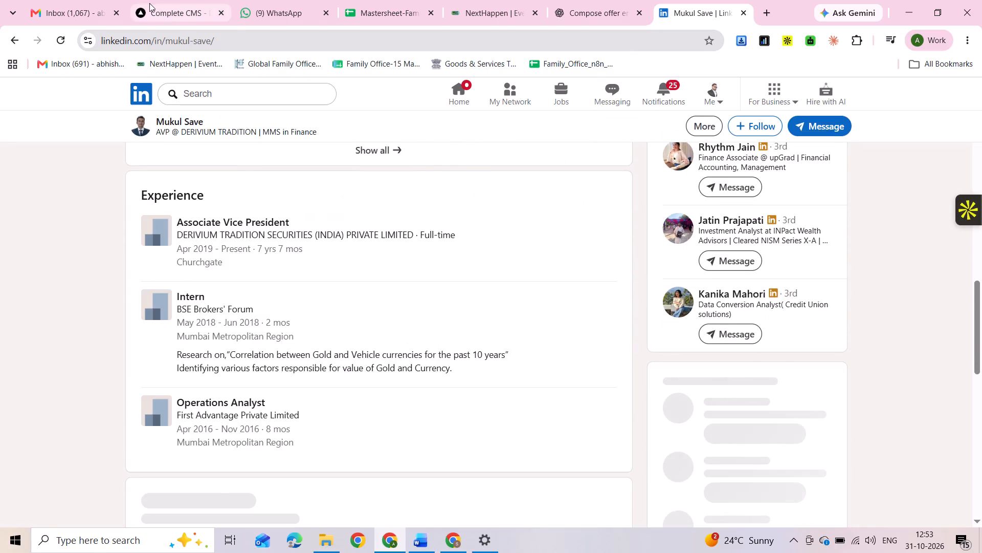
pyautogui.scroll(11, 309, 160)
pyautogui.click(209, 153)
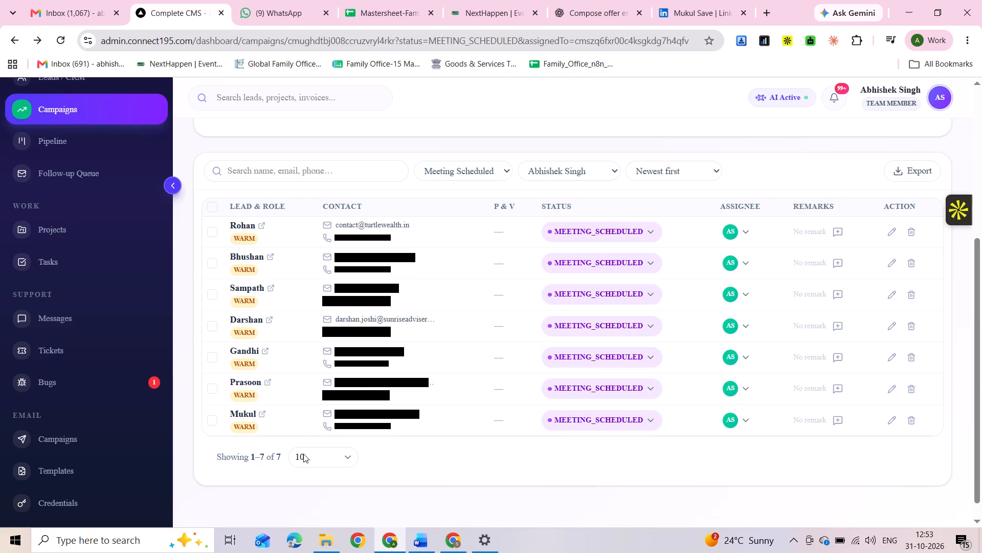
pyautogui.scroll(-1, 956, 507)
pyautogui.scroll(3, 666, 428)
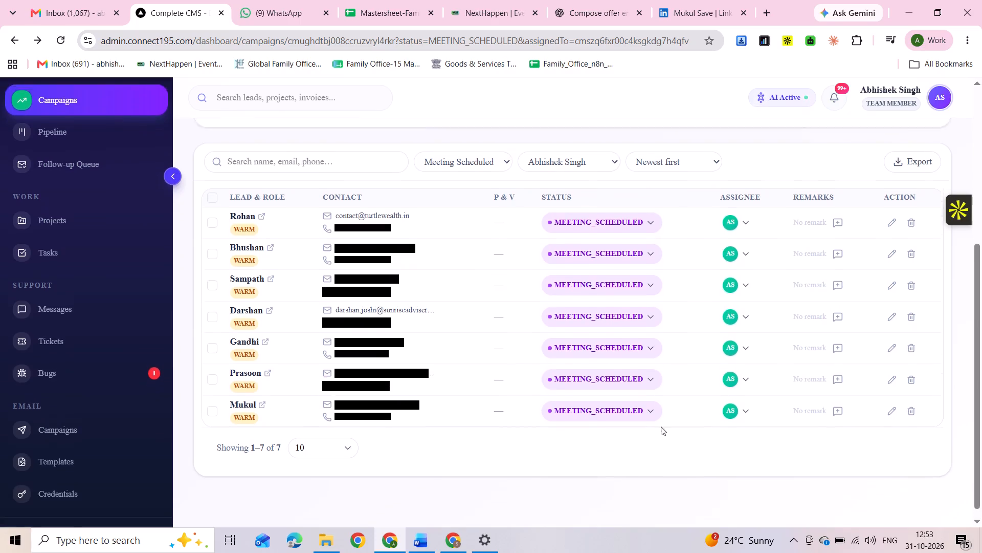
pyautogui.click(443, 341)
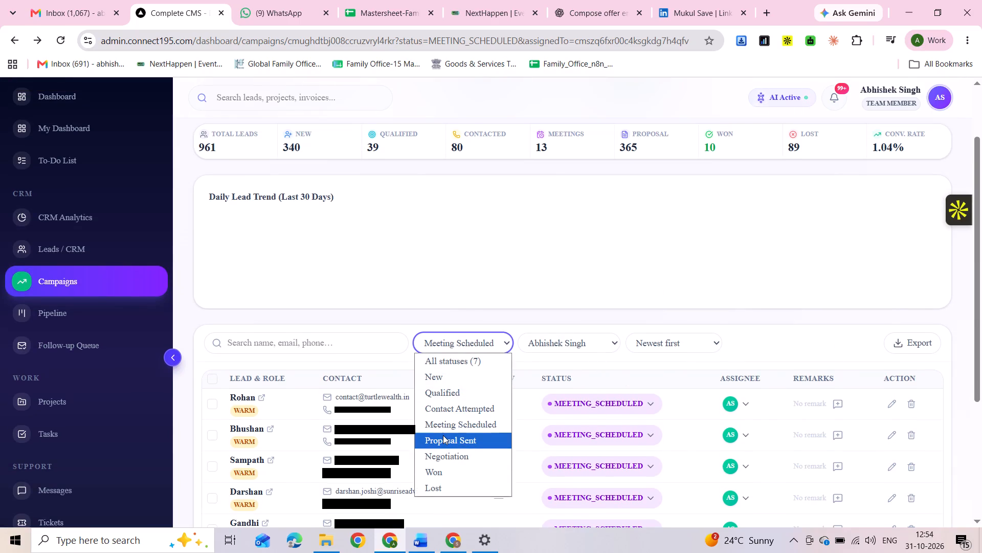
pyautogui.doubleClick(442, 458)
pyautogui.scroll(-4, 451, 461)
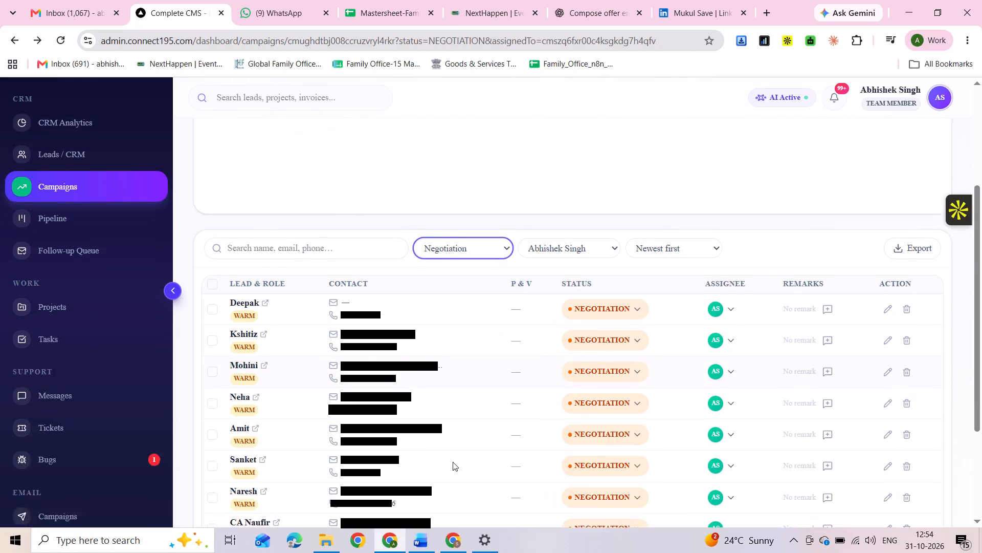
pyautogui.scroll(-1, 460, 452)
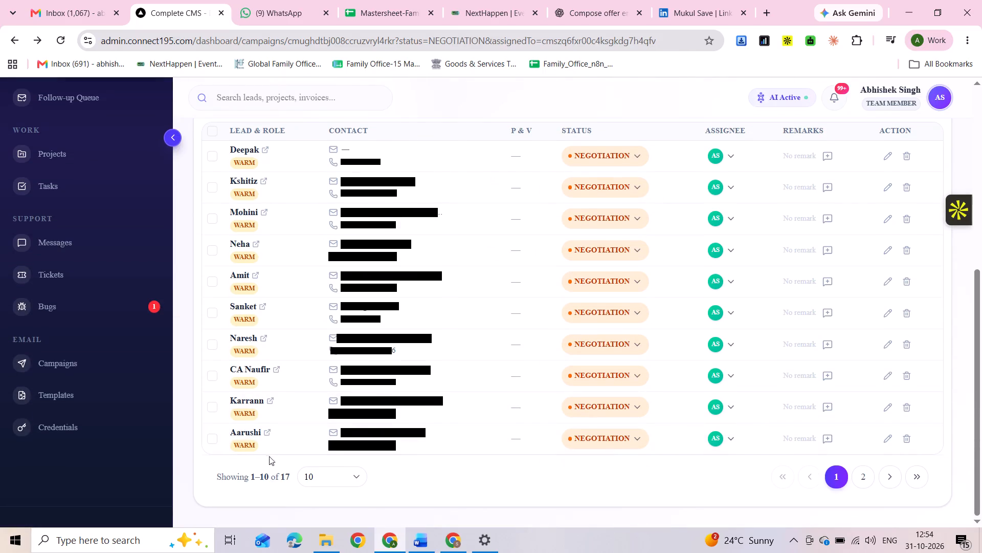
# Set the Negotiation lead list to show 50 leads per page.
pyautogui.click(348, 476)
pyautogui.click(324, 494)
# Open the last lead in the Negotiation list and review its activity timeline, discussion notes, contact information and custom fields.
pyautogui.scroll(-6, 425, 442)
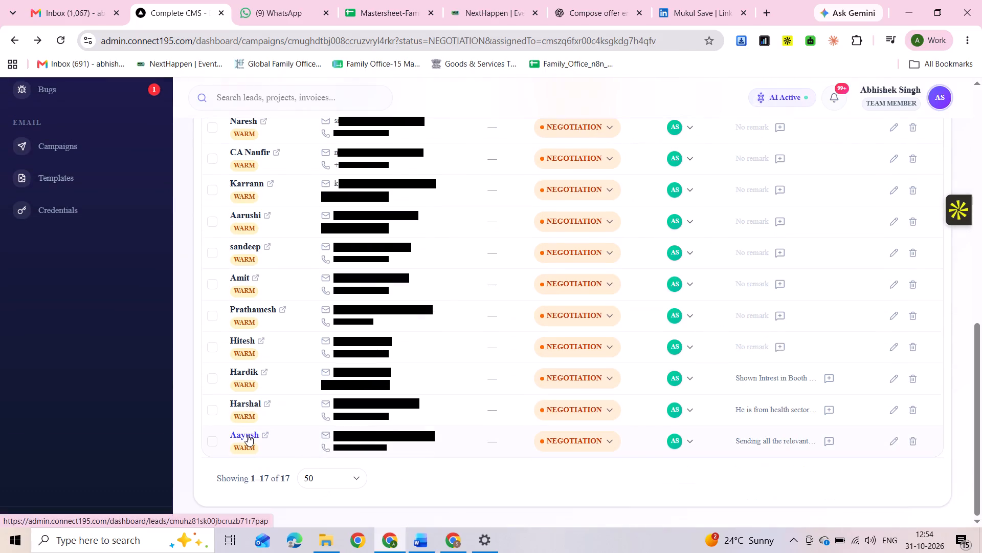
pyautogui.click(248, 435)
pyautogui.scroll(-13, 417, 419)
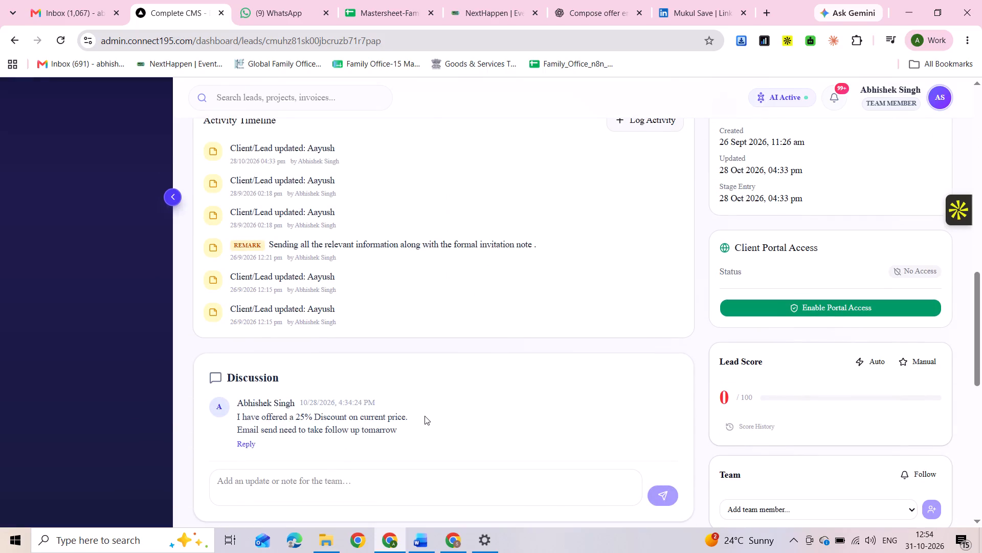
pyautogui.scroll(-3, 425, 416)
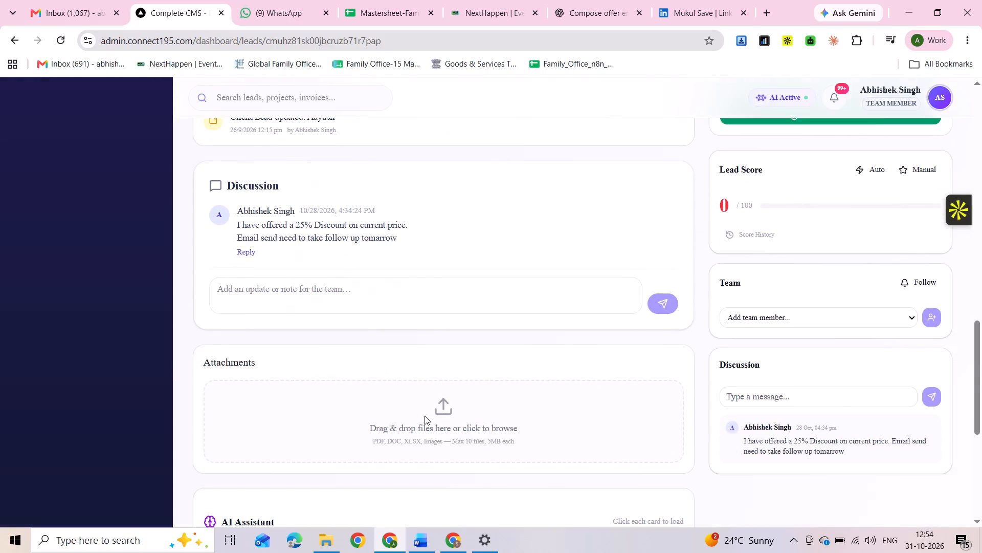
pyautogui.scroll(-1, 425, 416)
pyautogui.scroll(1, 425, 416)
pyautogui.scroll(-4, 425, 416)
pyautogui.scroll(20, 425, 416)
pyautogui.scroll(1, 425, 416)
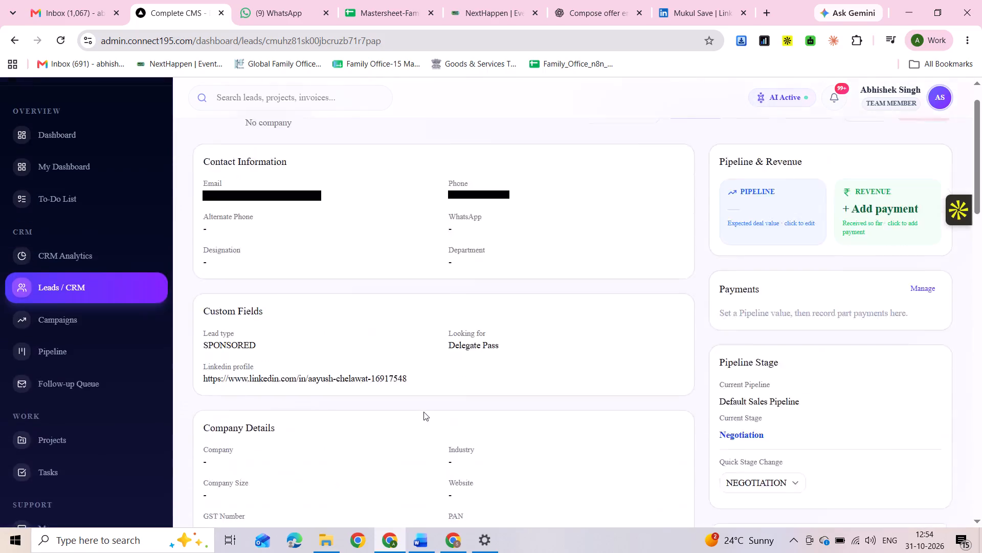
pyautogui.scroll(4, 423, 403)
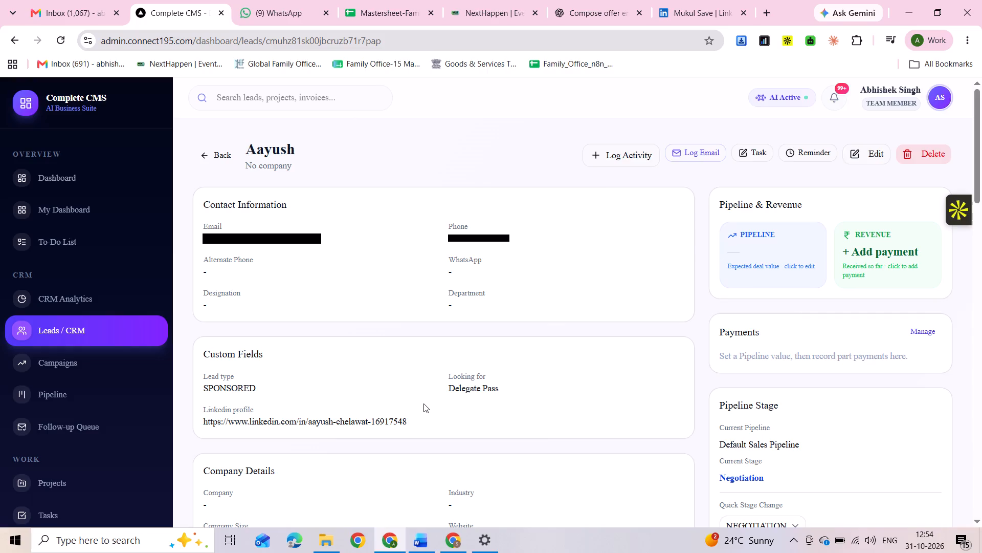
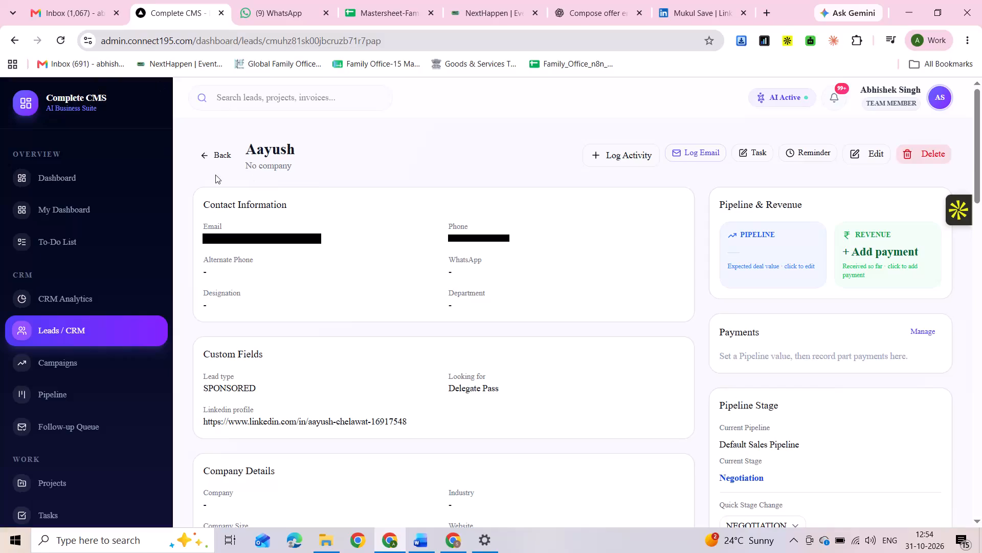
# Review the Aayush lead's company details, deal information, activity timeline and discussion notes.
pyautogui.scroll(-3, 632, 341)
pyautogui.scroll(-3, 620, 420)
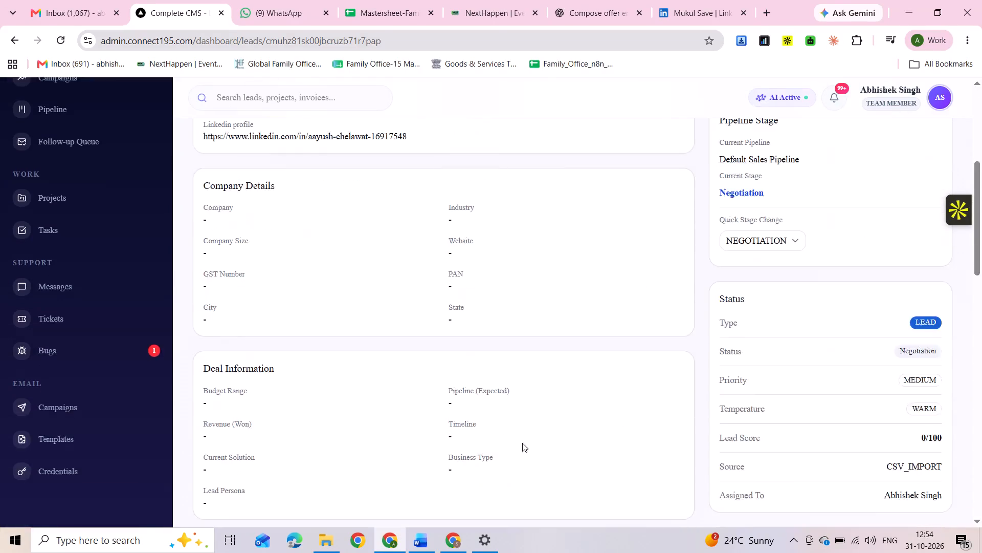
pyautogui.scroll(-2, 478, 474)
pyautogui.scroll(-2, 428, 466)
pyautogui.scroll(-2, 355, 486)
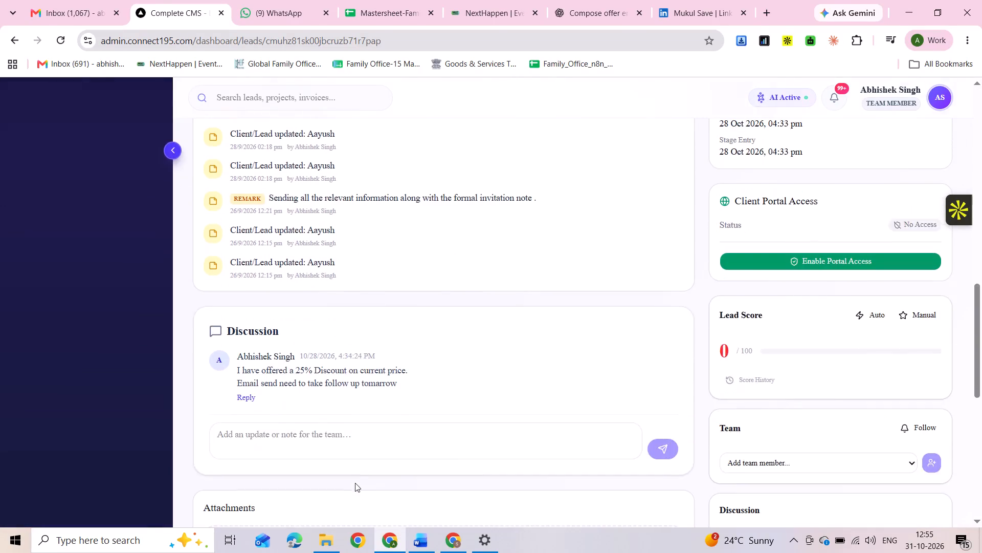
pyautogui.scroll(15, 360, 478)
pyautogui.scroll(4, 492, 374)
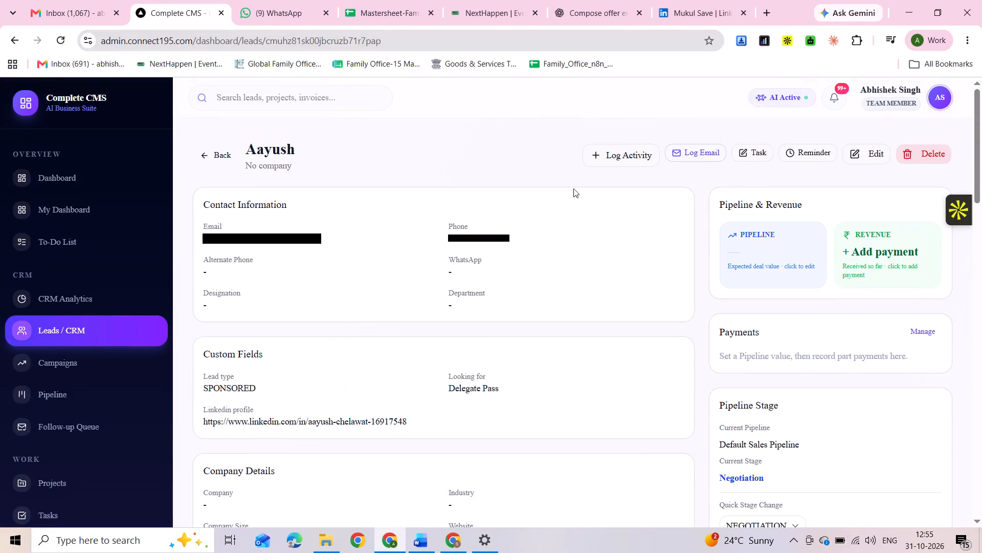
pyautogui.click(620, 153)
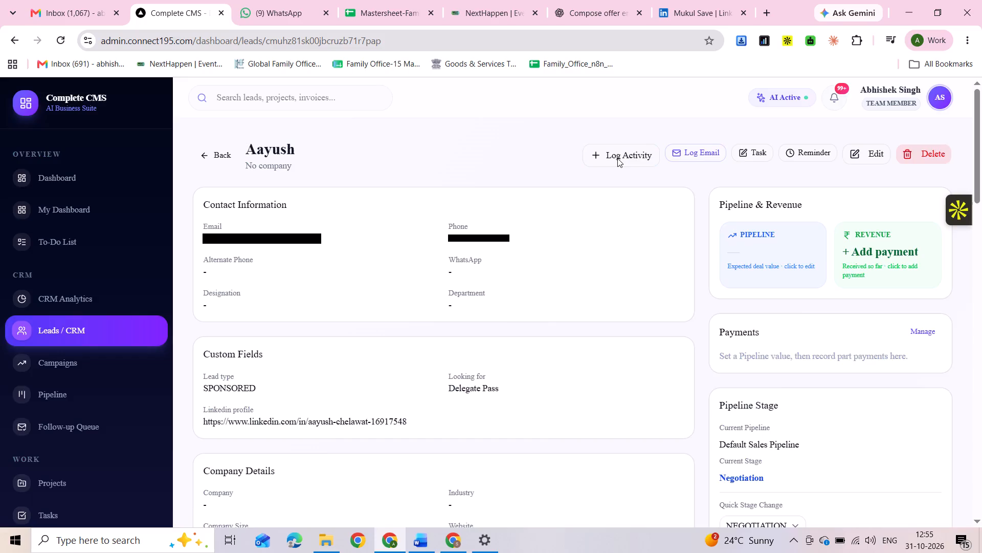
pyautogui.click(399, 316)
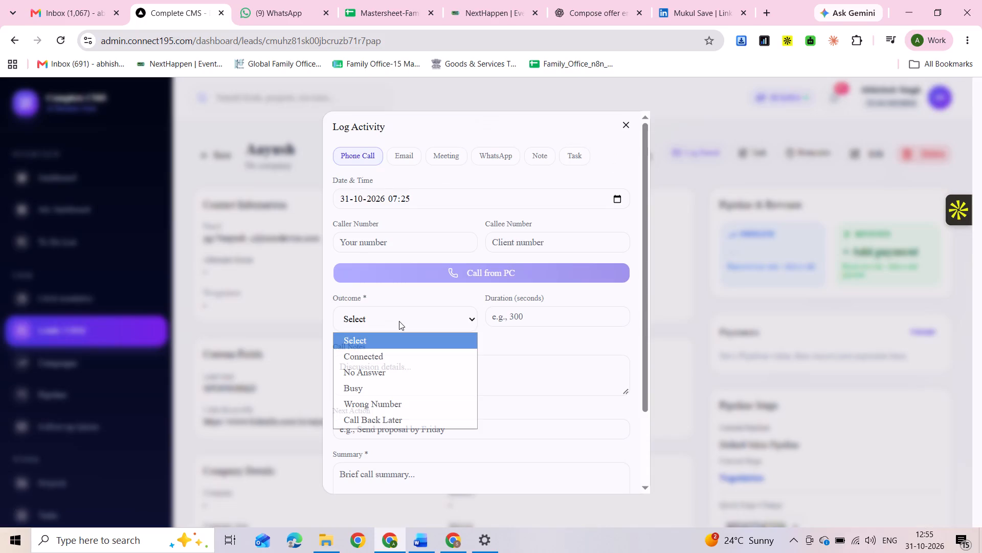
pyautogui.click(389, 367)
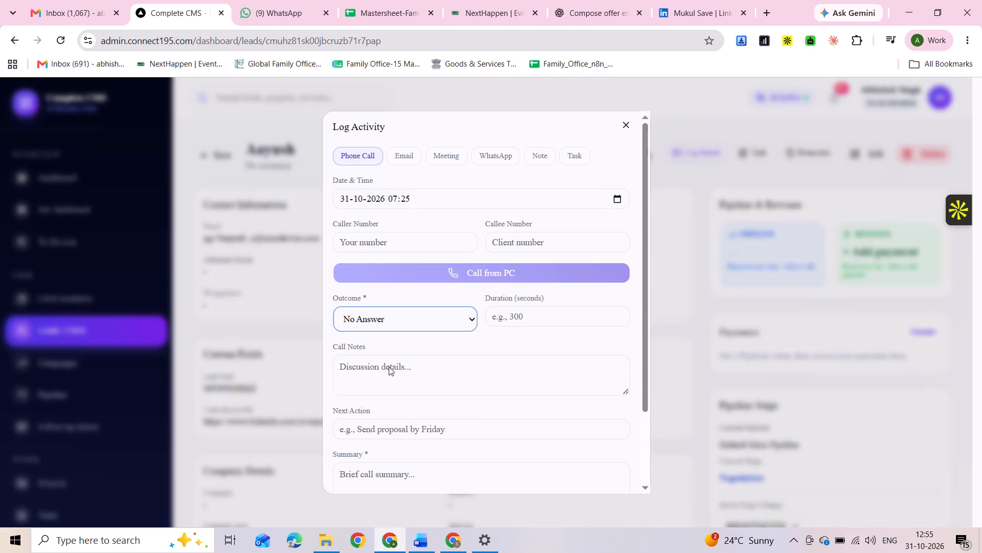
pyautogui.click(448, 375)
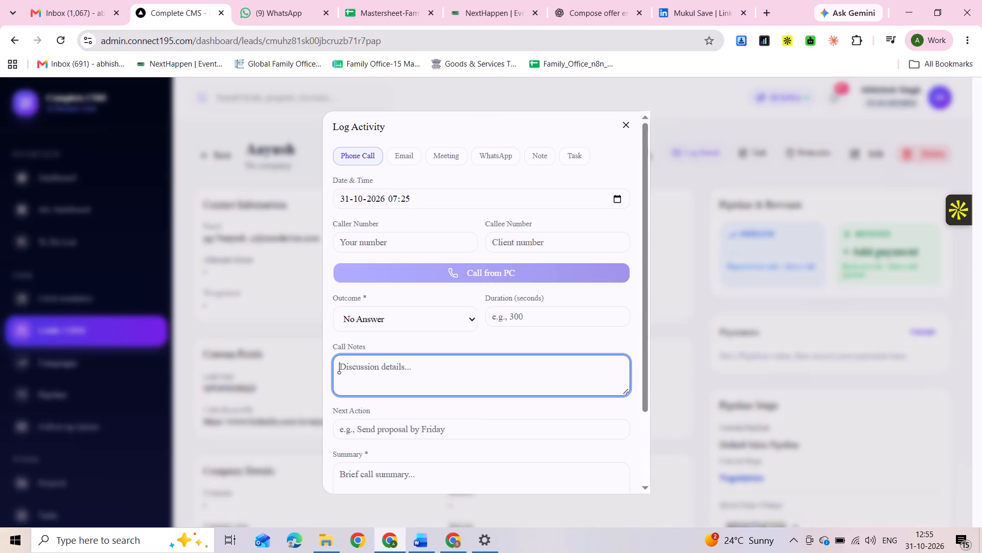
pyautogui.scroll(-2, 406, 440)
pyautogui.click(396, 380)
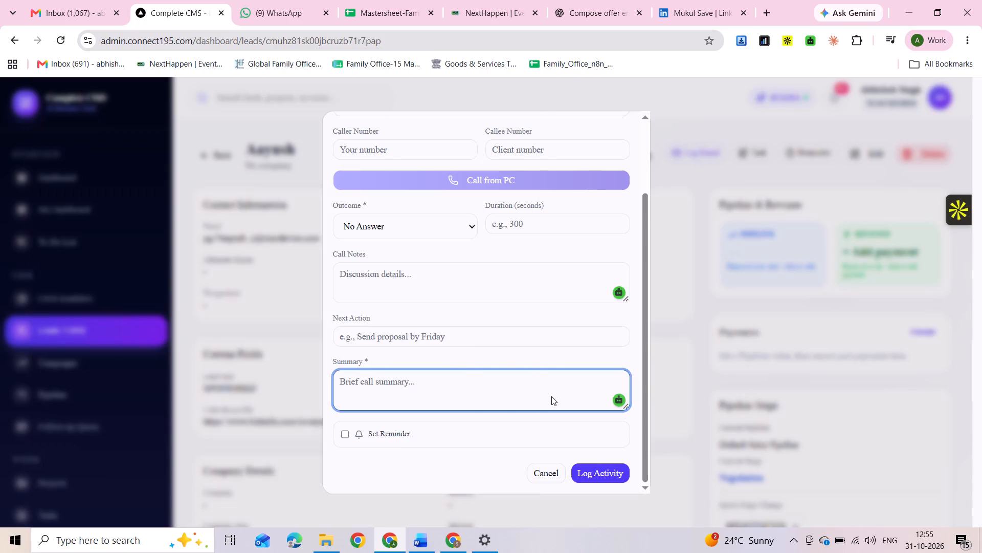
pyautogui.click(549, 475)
# Post the note "Not picking a call" in the Aayush lead's discussion.
pyautogui.scroll(-2, 714, 439)
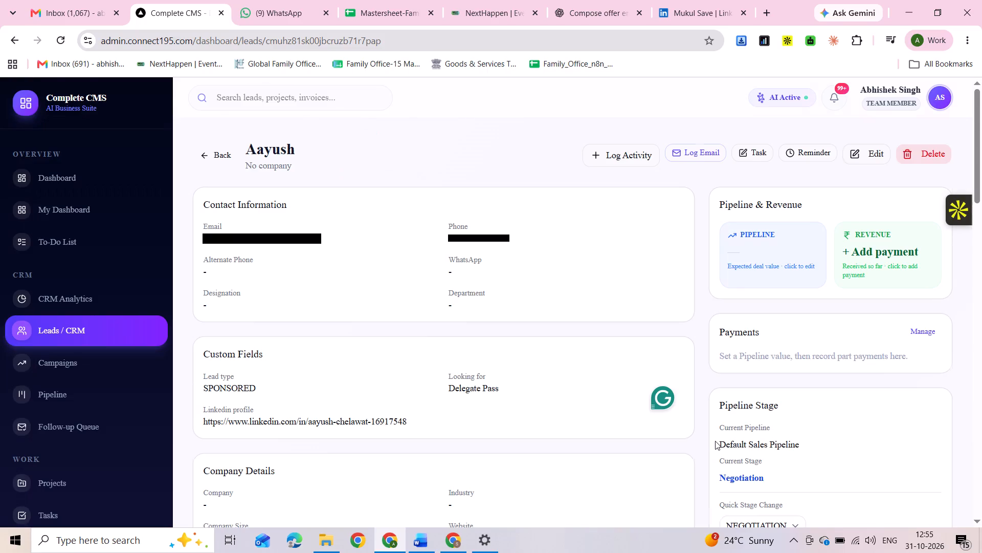
pyautogui.scroll(-3, 713, 445)
pyautogui.scroll(-7, 480, 463)
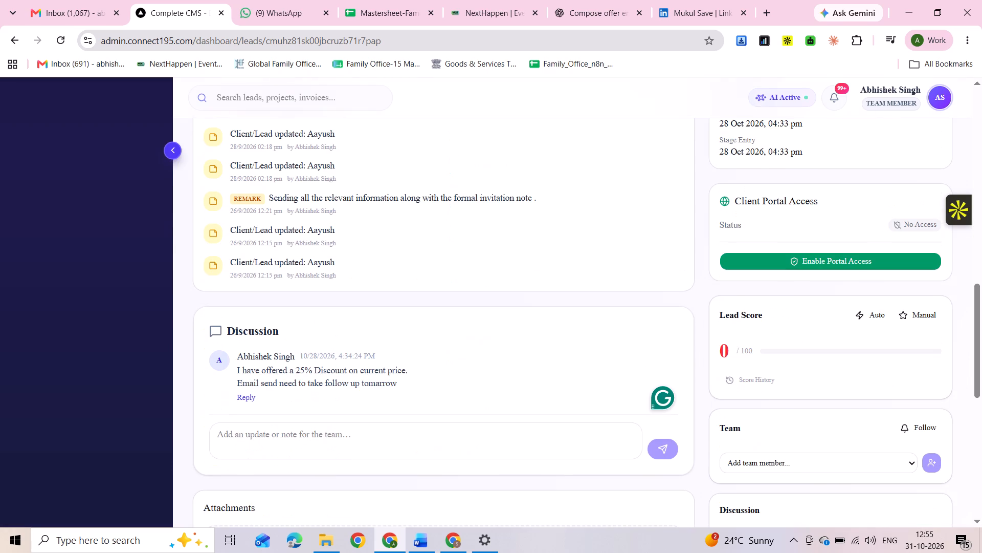
pyautogui.click(338, 438)
pyautogui.scroll(5, 340, 436)
pyautogui.scroll(-2, 369, 414)
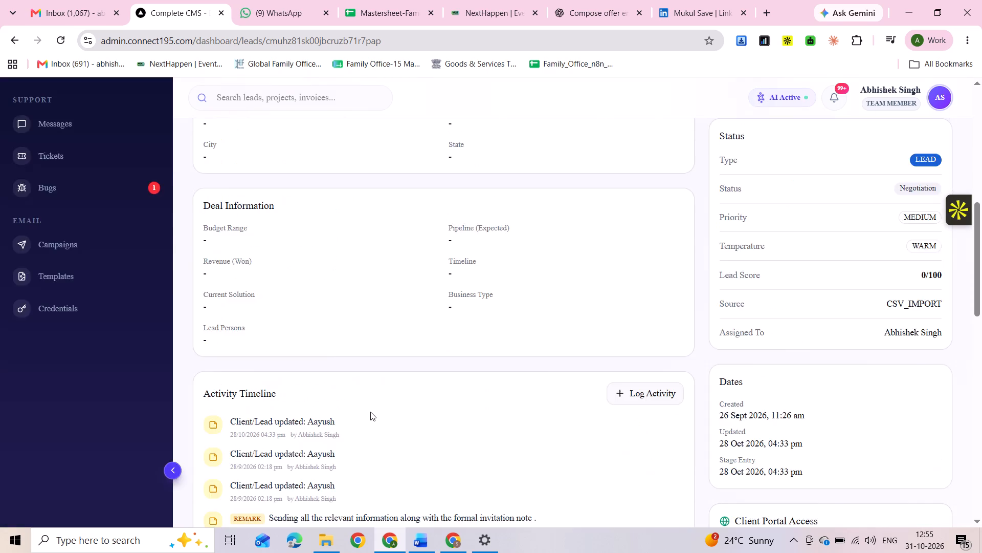
pyautogui.scroll(-3, 370, 412)
pyautogui.write('Not picking a call')
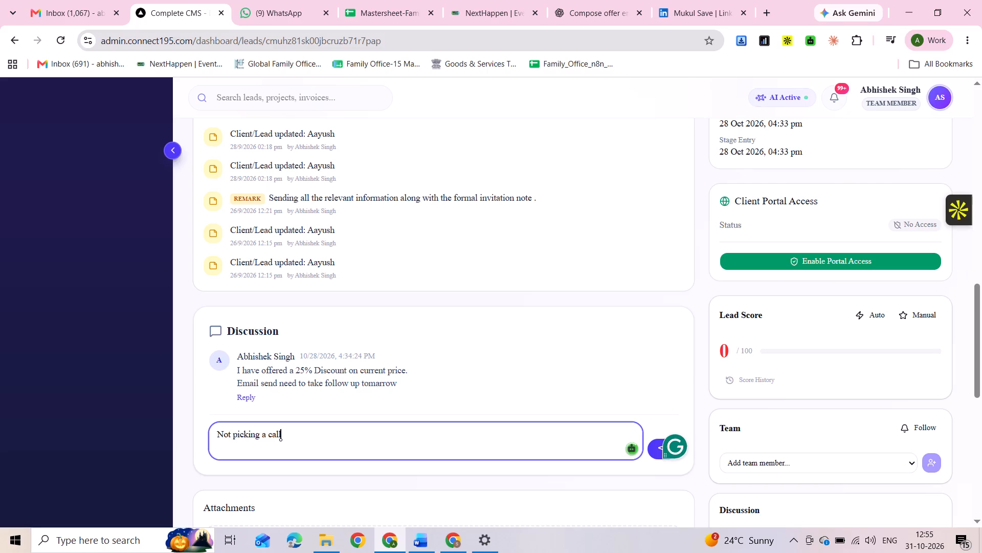
pyautogui.press('Return')
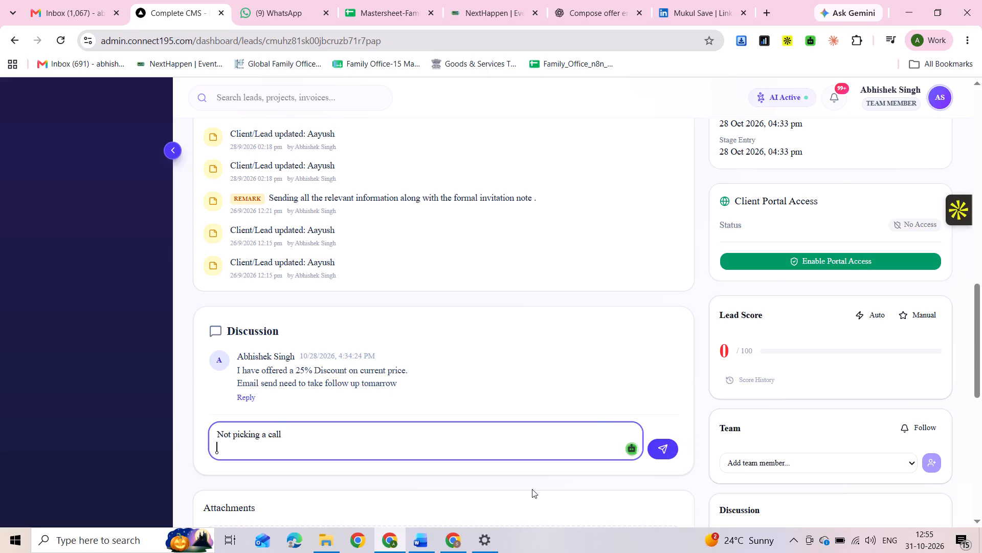
pyautogui.click(658, 449)
# Return to the campaign's Negotiation lead list and set it to show 50 leads per page.
pyautogui.scroll(10, 452, 552)
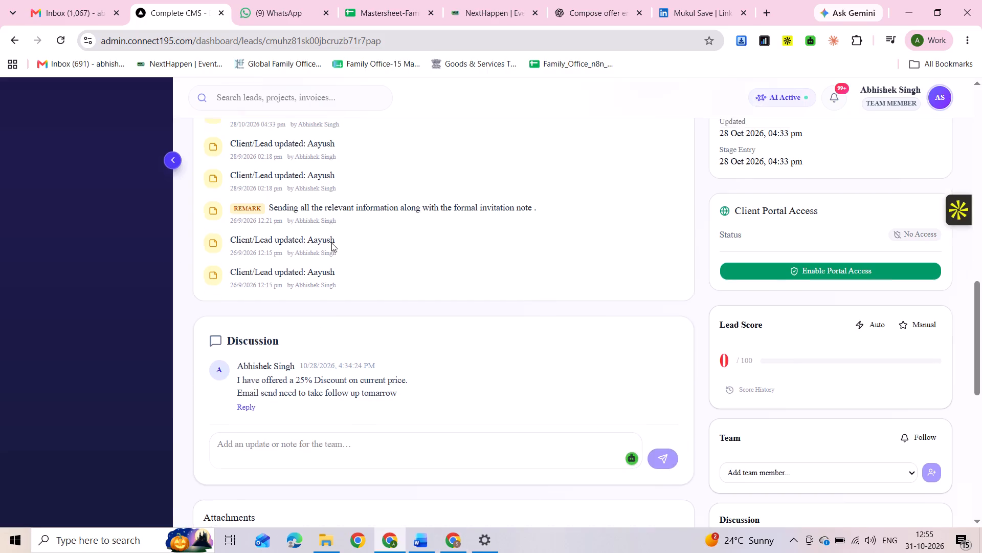
pyautogui.scroll(7, 331, 243)
pyautogui.scroll(4, 208, 210)
pyautogui.click(212, 156)
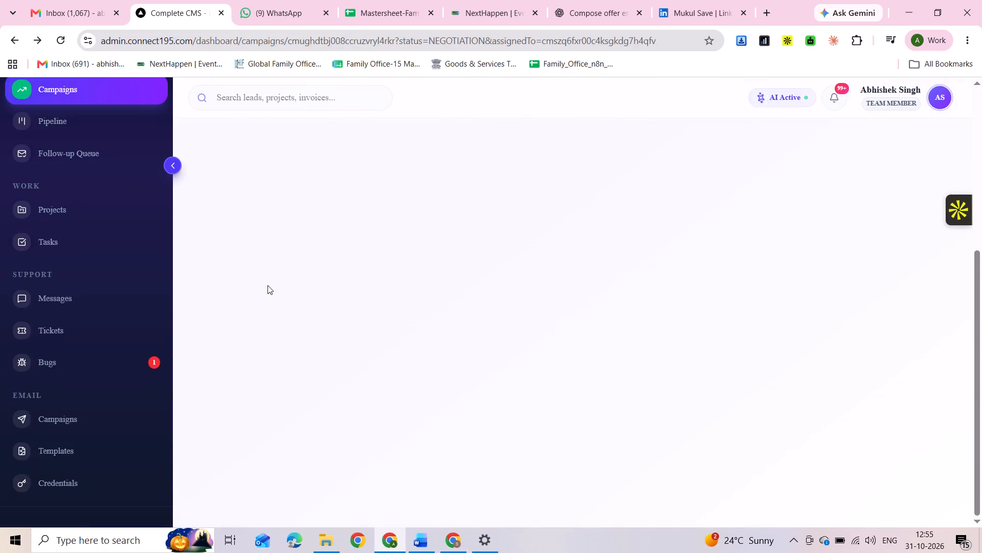
pyautogui.scroll(-3, 274, 480)
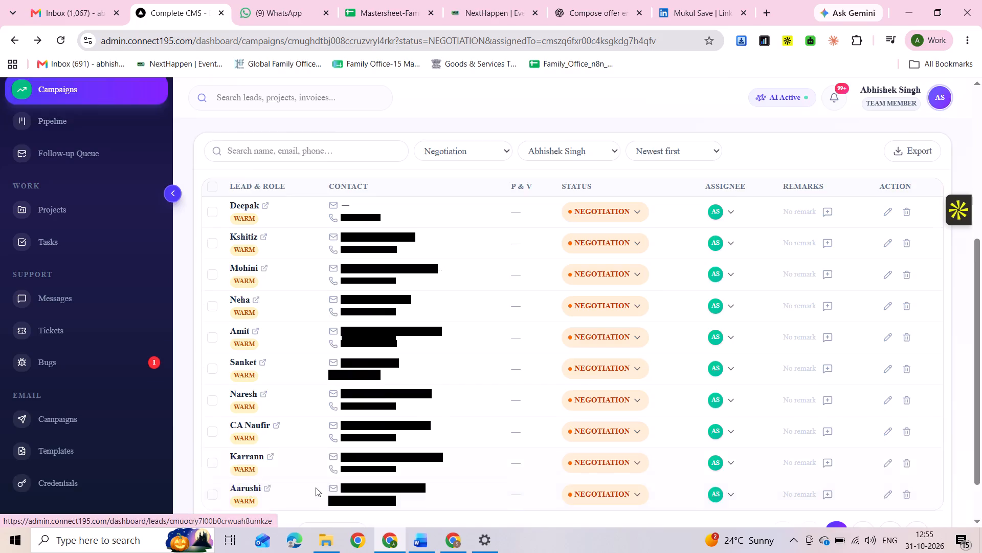
pyautogui.click(315, 480)
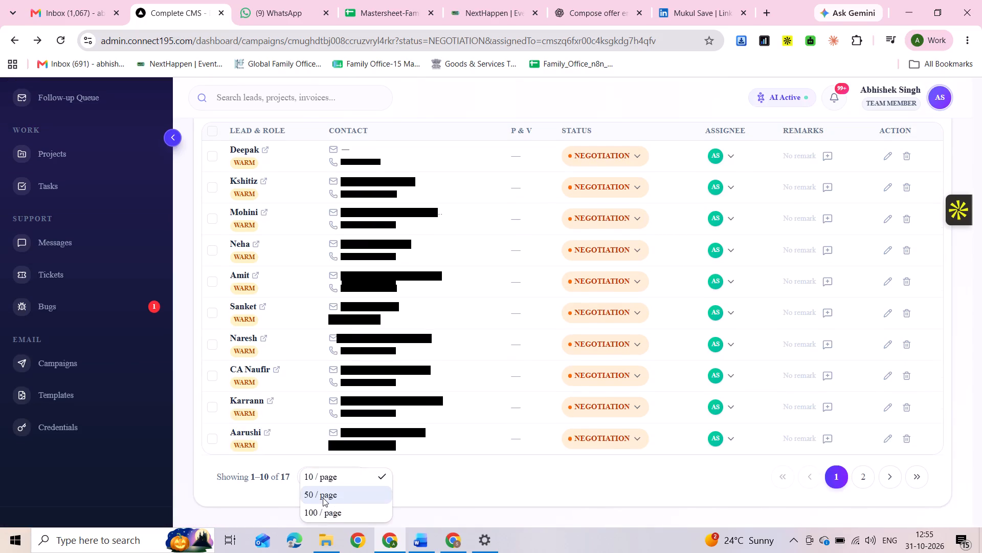
pyautogui.click(323, 498)
# Open the Harshal lead near the end of the Negotiation list and review its activity timeline, discussion notes and contact details.
pyautogui.scroll(-4, 321, 499)
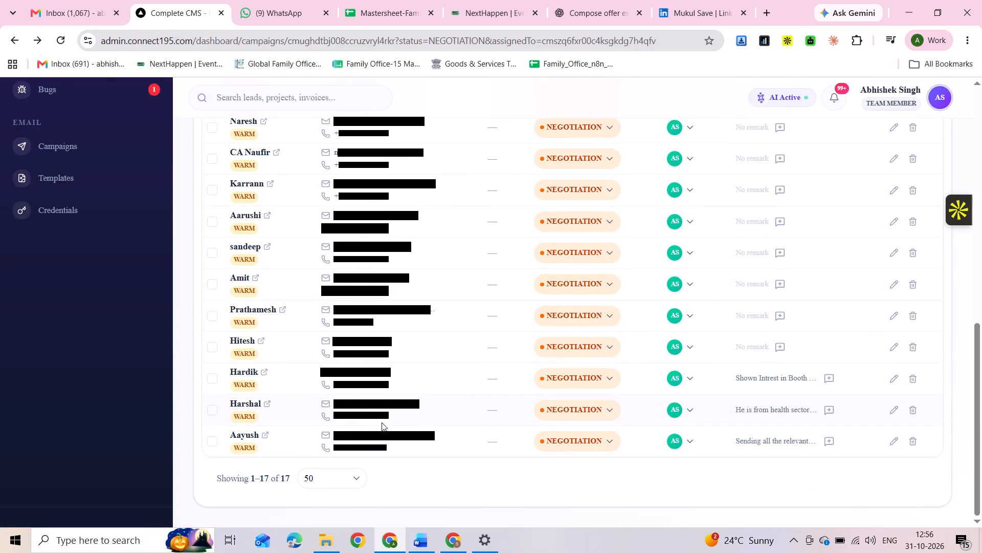
pyautogui.click(256, 405)
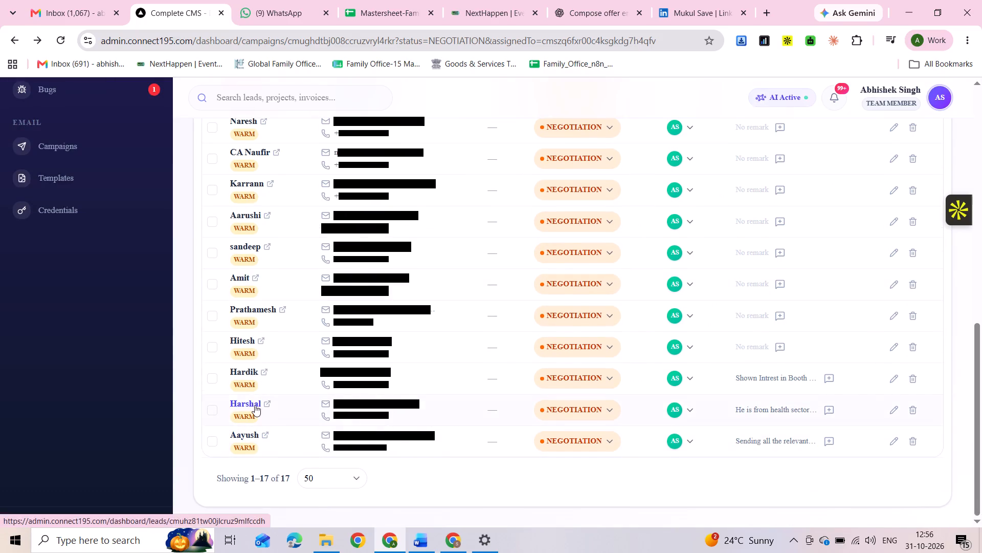
pyautogui.scroll(-11, 380, 423)
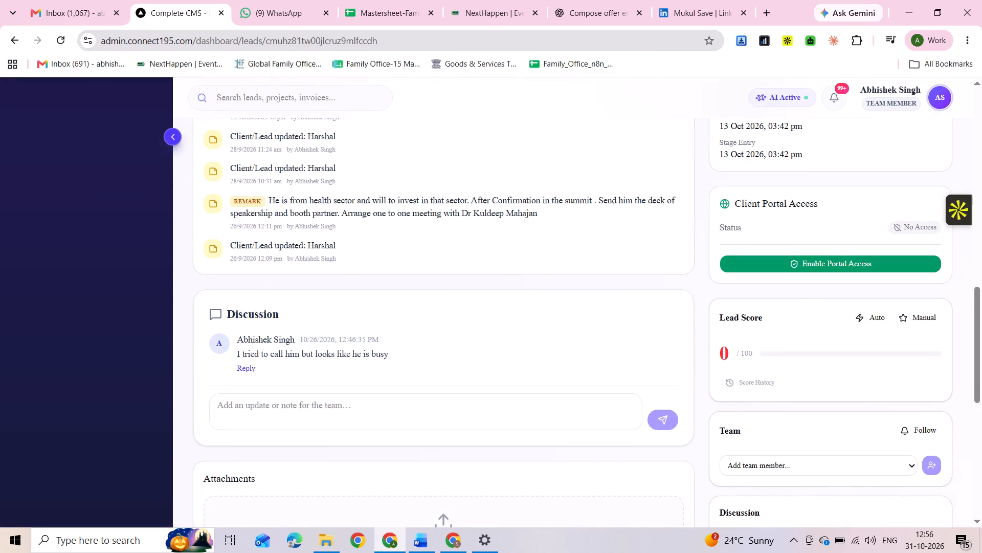
pyautogui.scroll(17, 371, 420)
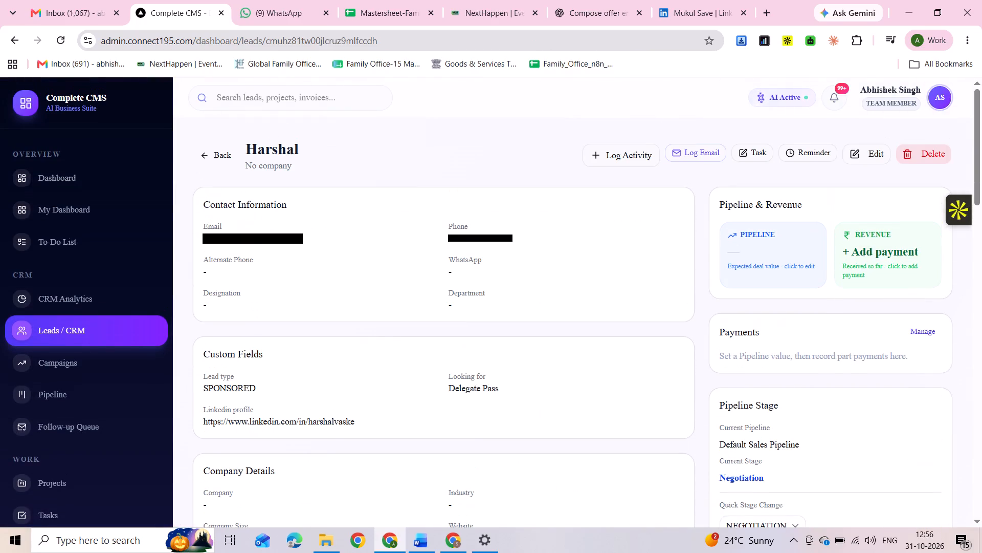
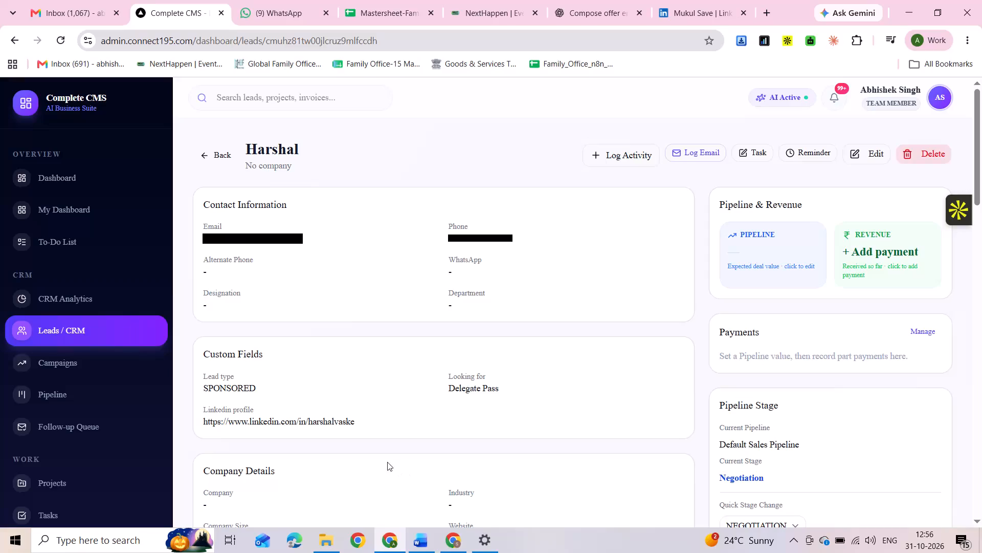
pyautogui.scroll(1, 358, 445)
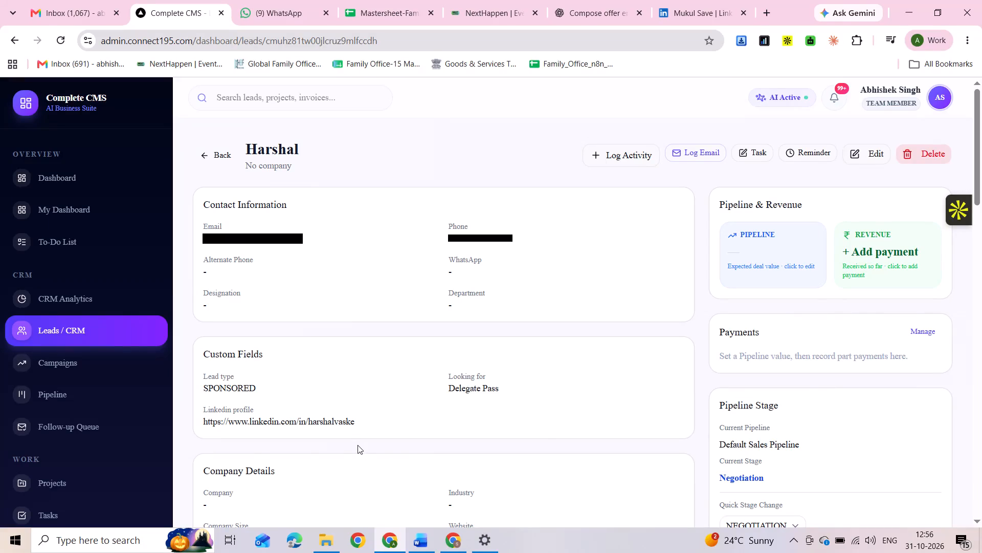
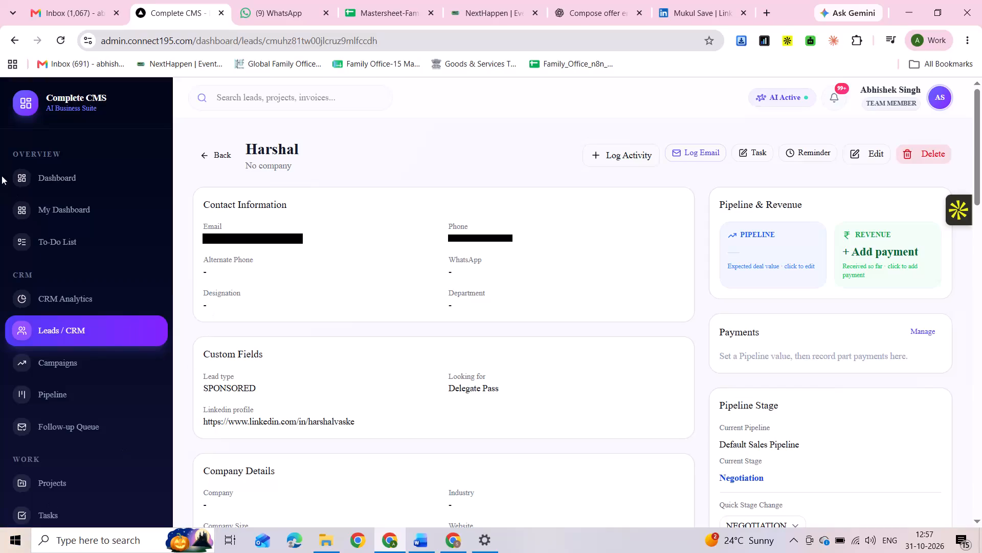
# Return to the campaign's Negotiation leads list and show 50 leads per page.
pyautogui.doubleClick(203, 148)
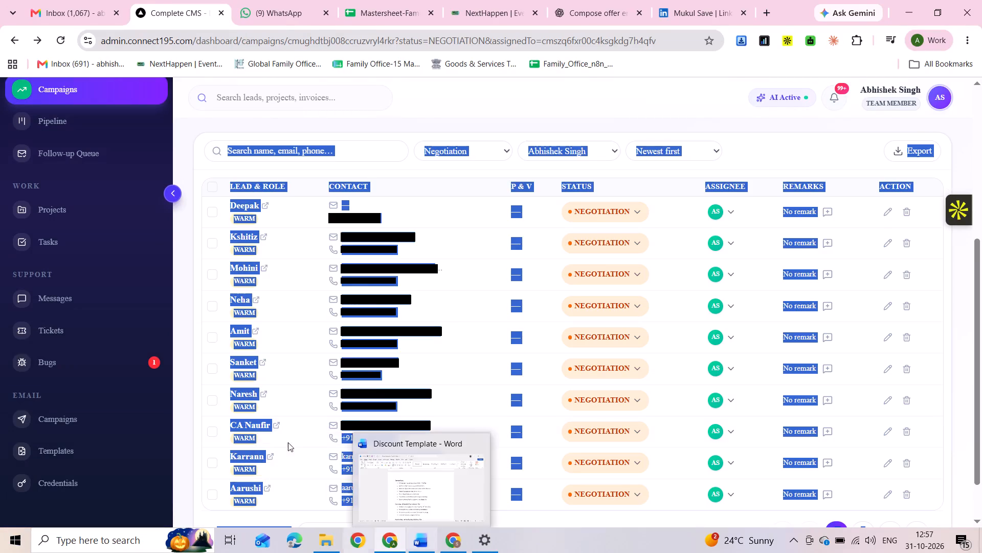
pyautogui.doubleClick(300, 515)
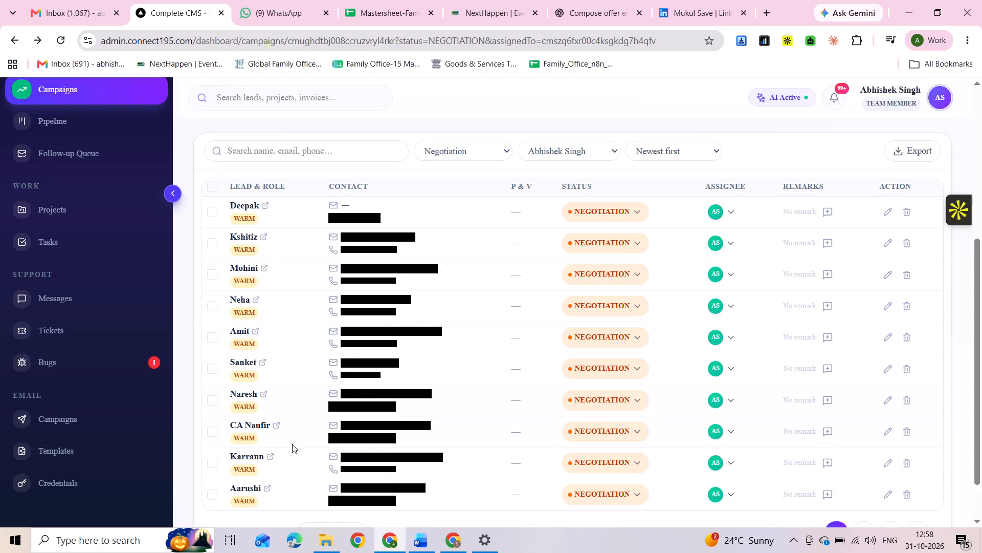
pyautogui.scroll(1, 274, 496)
pyautogui.scroll(-5, 298, 494)
pyautogui.click(339, 470)
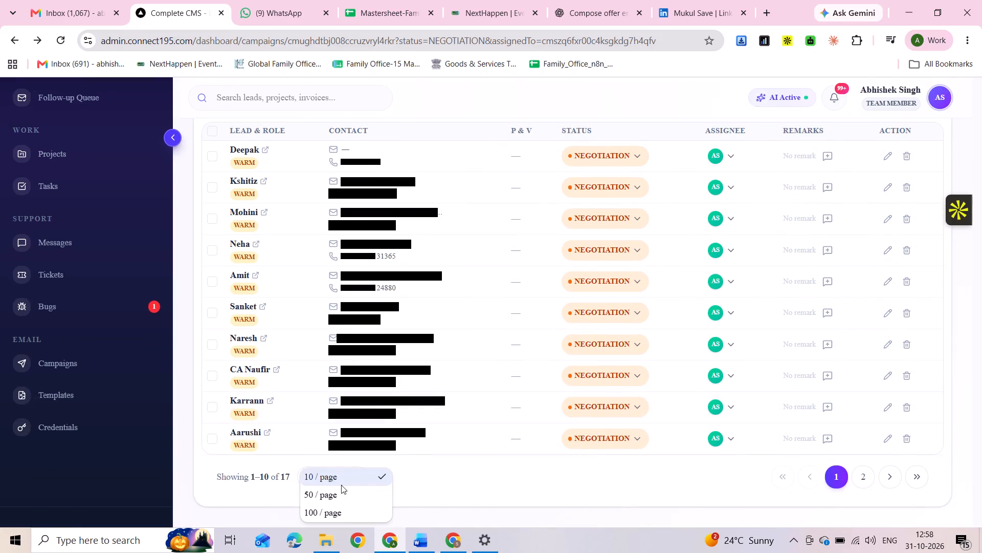
pyautogui.click(338, 500)
# Open the lead Hardik and review its contact details, activity timeline and discussion.
pyautogui.scroll(-3, 275, 472)
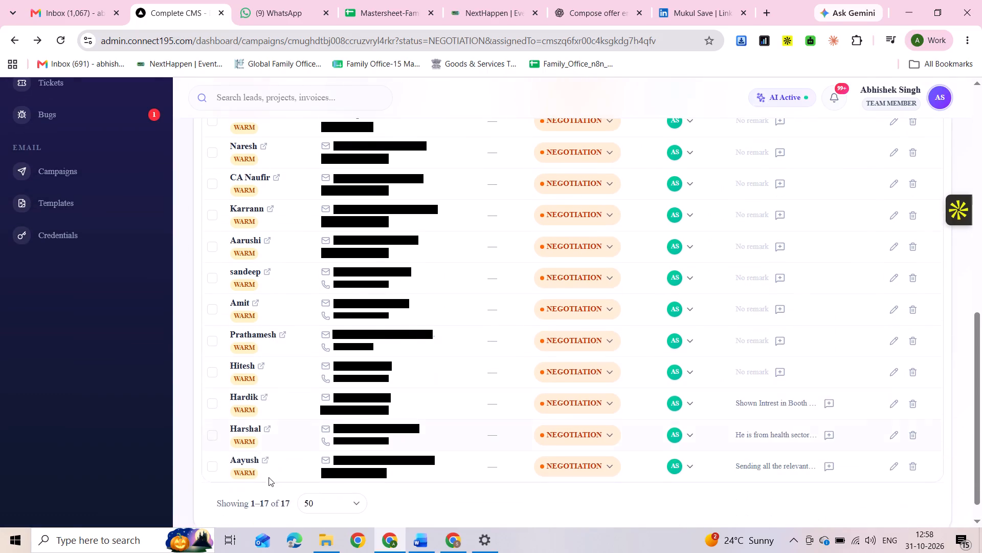
pyautogui.click(245, 396)
pyautogui.scroll(-5, 354, 430)
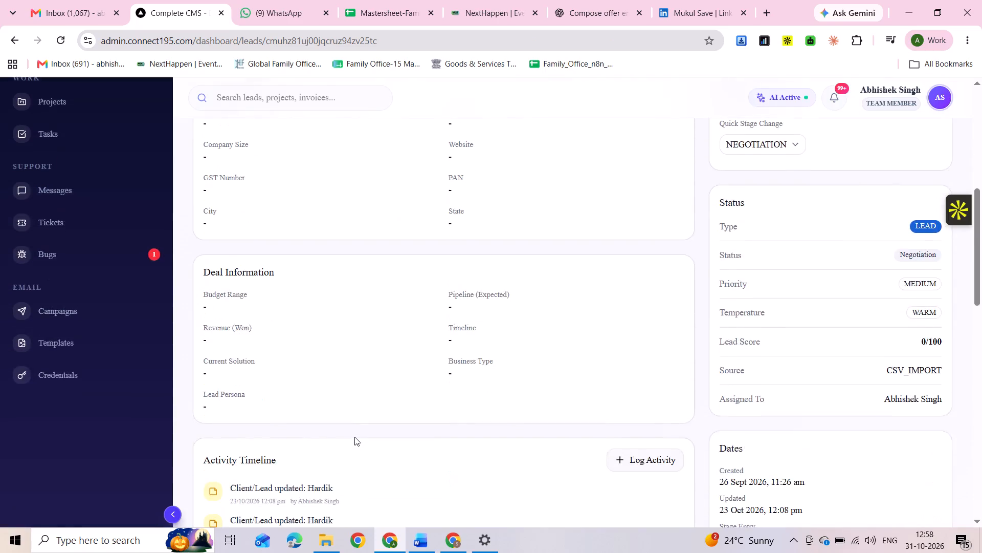
pyautogui.scroll(-5, 354, 437)
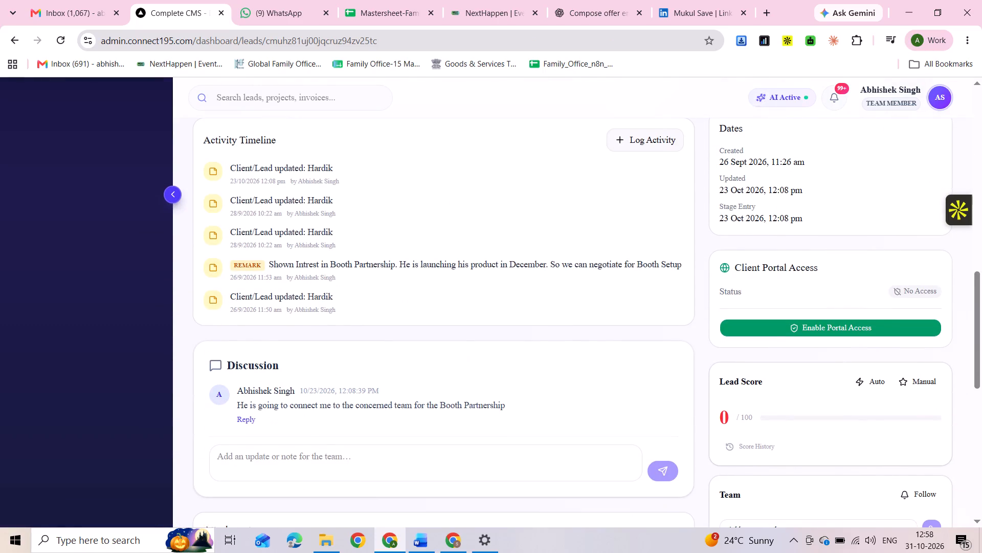
pyautogui.scroll(9, 356, 450)
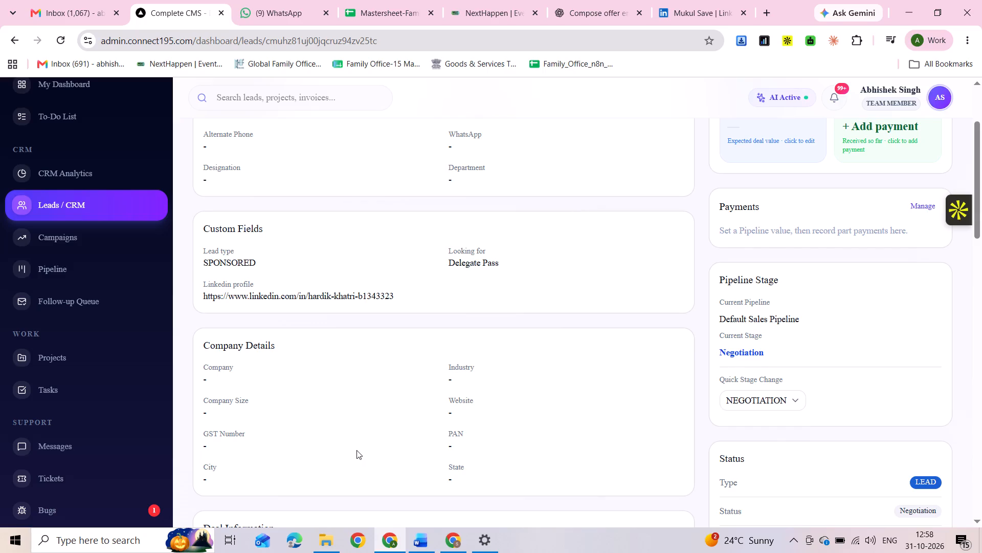
pyautogui.scroll(4, 309, 230)
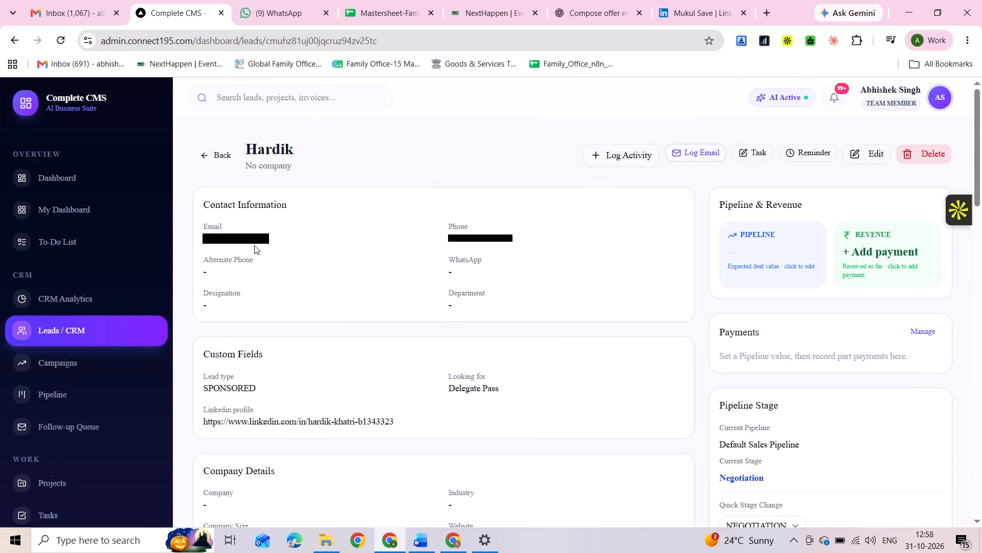
# Go back to the Negotiation leads list and set it to 50 leads per page again.
pyautogui.click(215, 163)
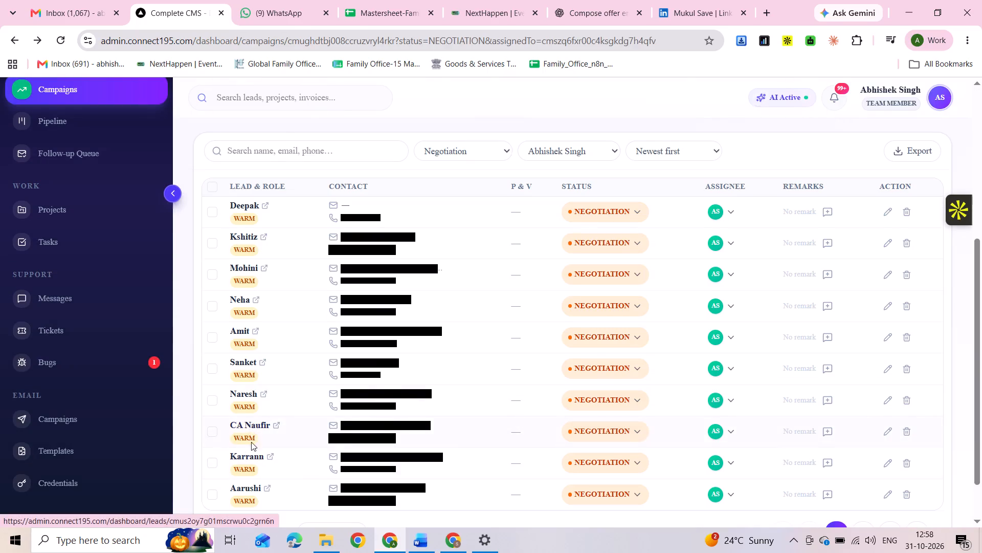
pyautogui.scroll(-4, 303, 480)
pyautogui.click(316, 478)
pyautogui.click(307, 496)
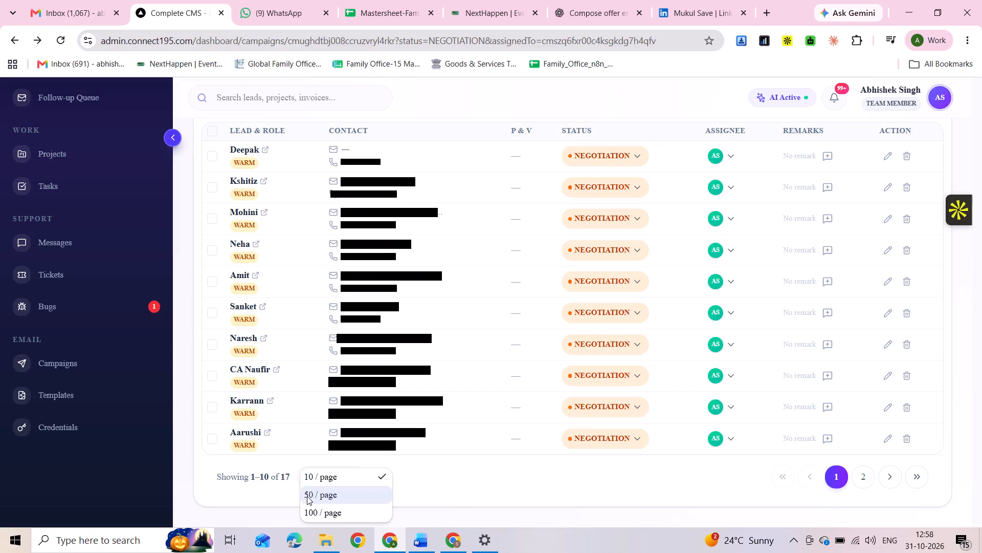
pyautogui.scroll(-2, 271, 446)
pyautogui.scroll(1, 271, 446)
pyautogui.scroll(-3, 272, 444)
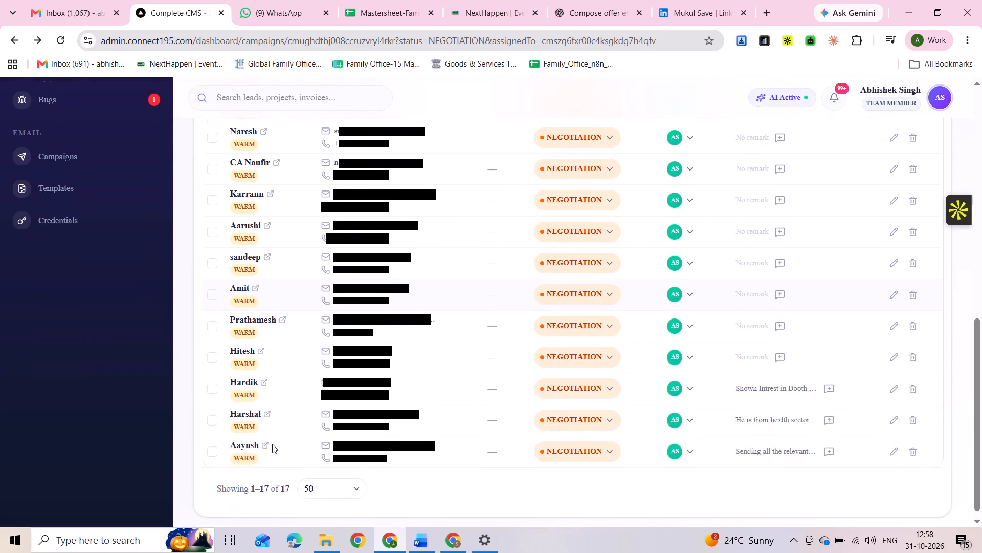
# Open the lead Hitesh and review its activity timeline, discussion and contact information.
pyautogui.click(239, 342)
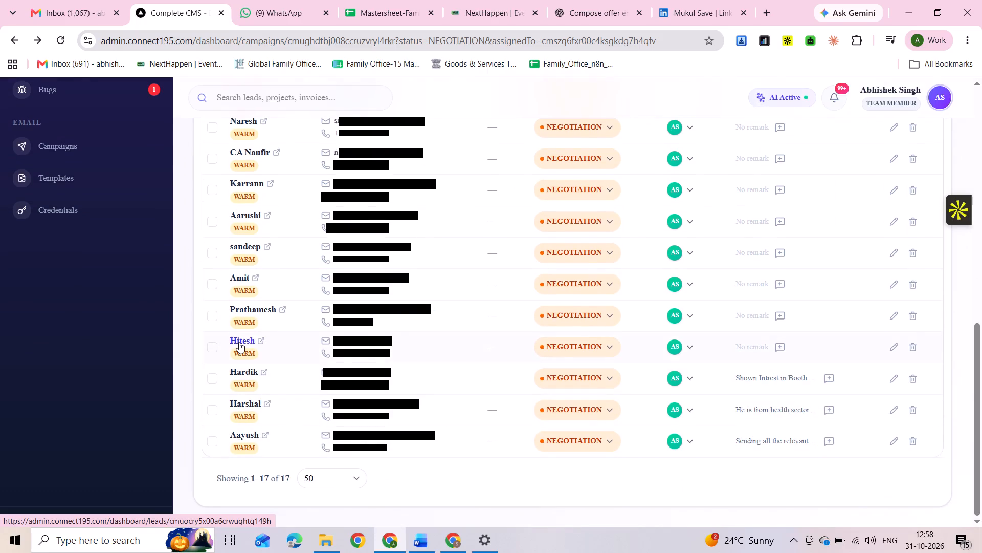
pyautogui.scroll(-8, 434, 350)
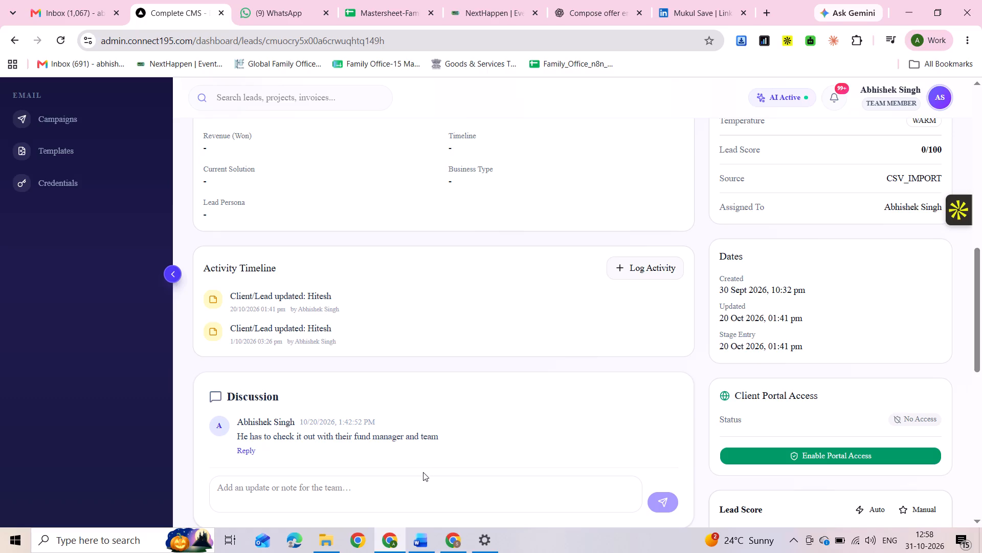
pyautogui.scroll(6, 414, 467)
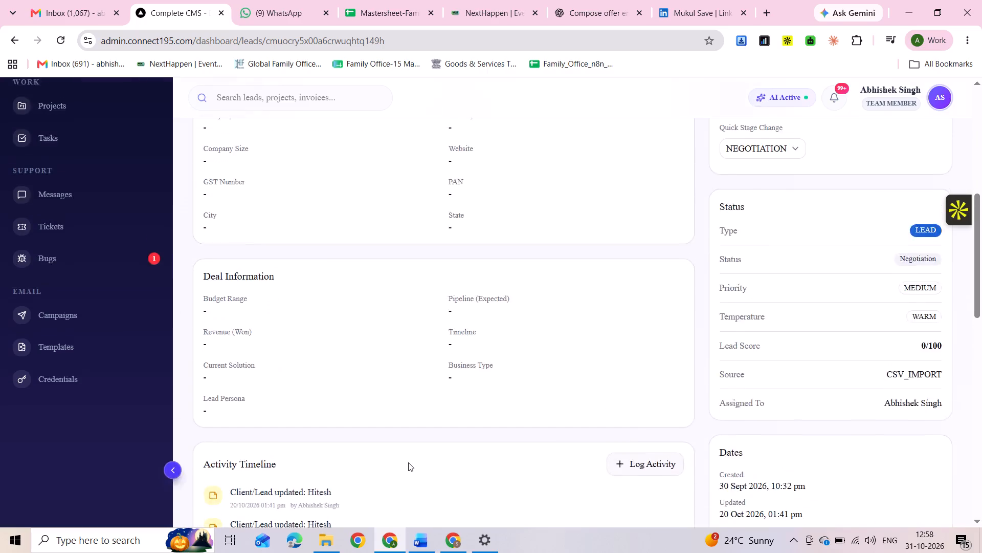
pyautogui.scroll(5, 399, 448)
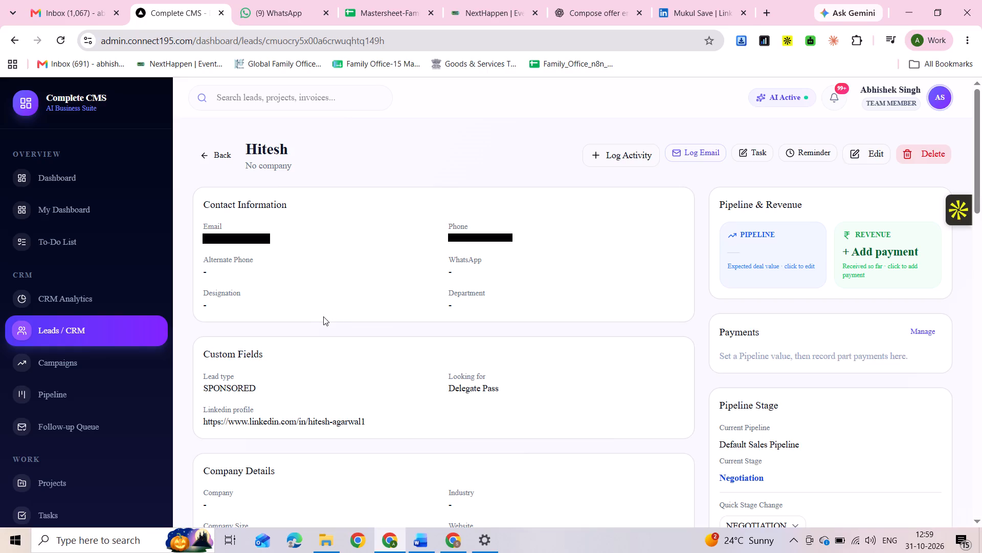
# Re-examine Hitesh's lead record, from the custom fields and activity timeline through the discussion notes to the AI Assistant section.
pyautogui.scroll(-2, 352, 343)
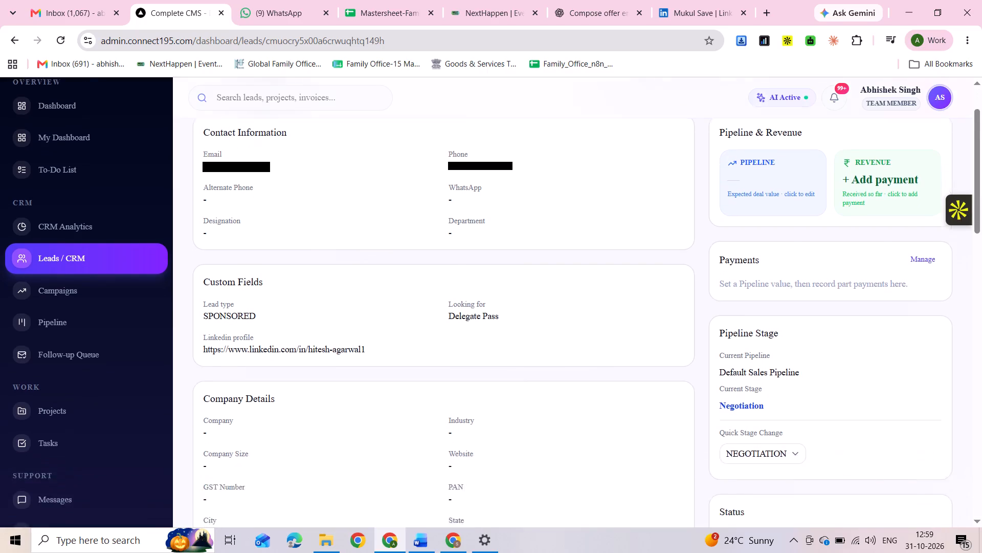
pyautogui.scroll(-2, 380, 389)
pyautogui.scroll(-6, 462, 449)
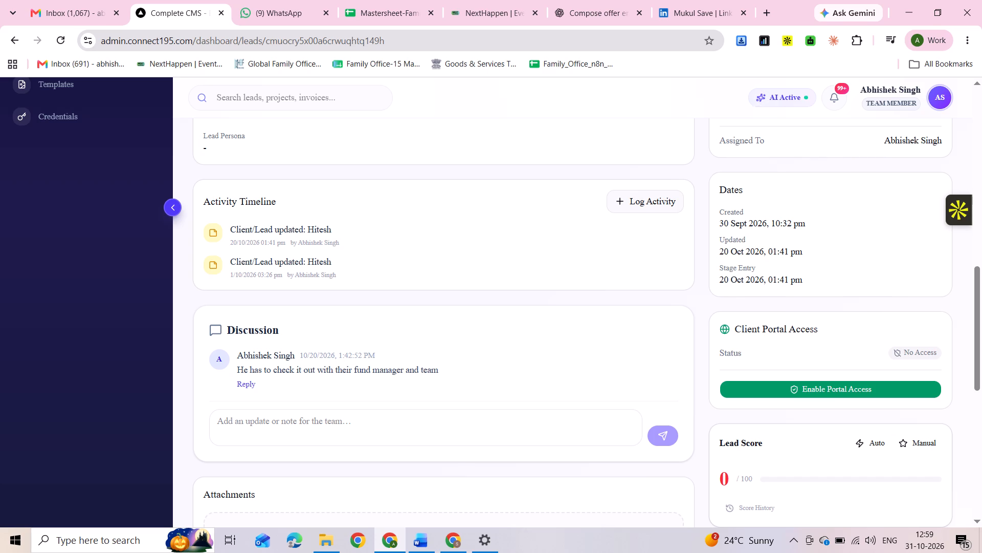
pyautogui.scroll(4, 482, 422)
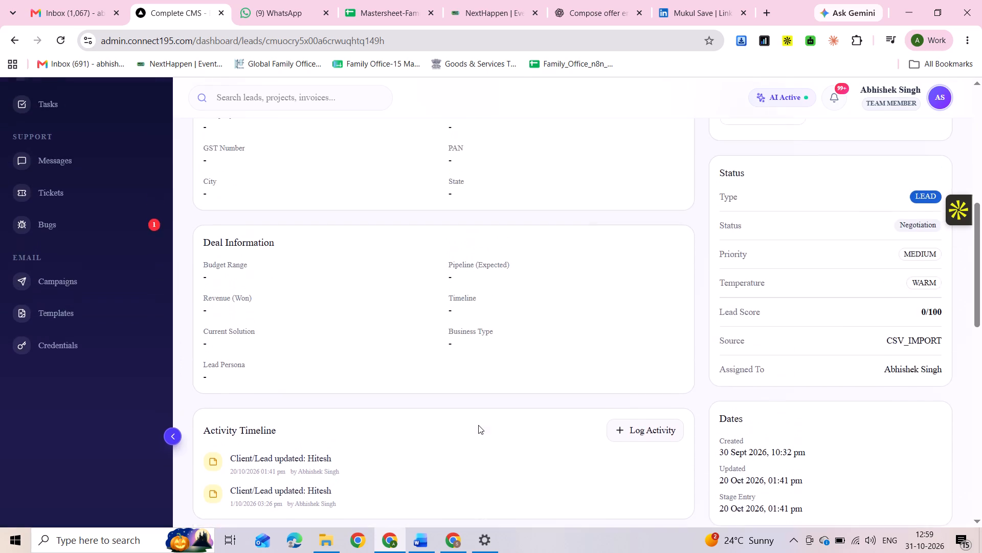
pyautogui.scroll(3, 477, 426)
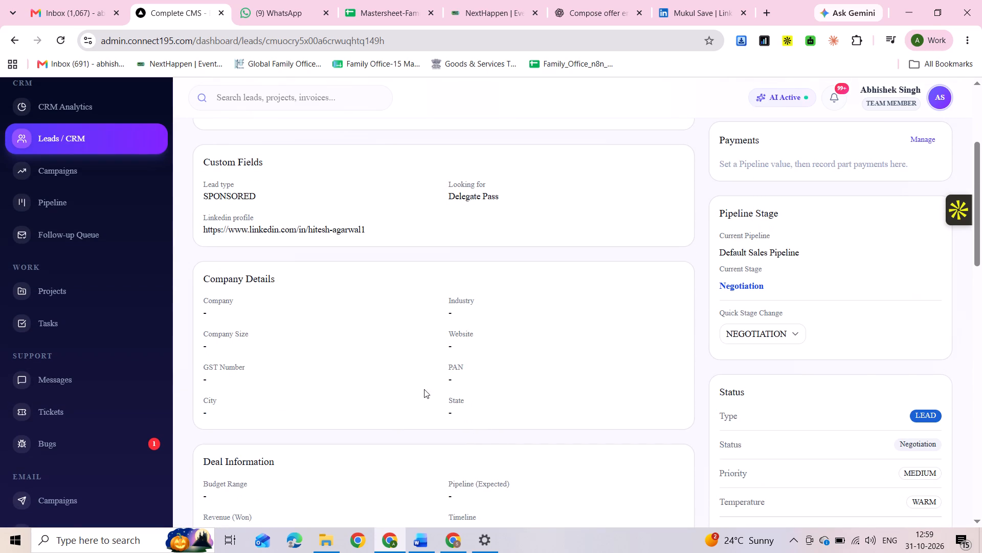
pyautogui.scroll(-2, 396, 404)
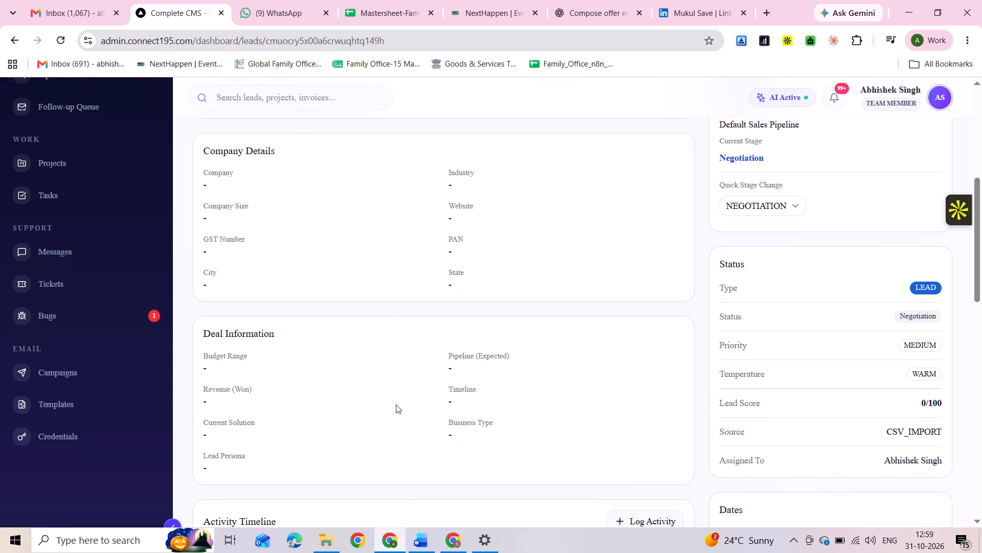
pyautogui.scroll(-2, 417, 407)
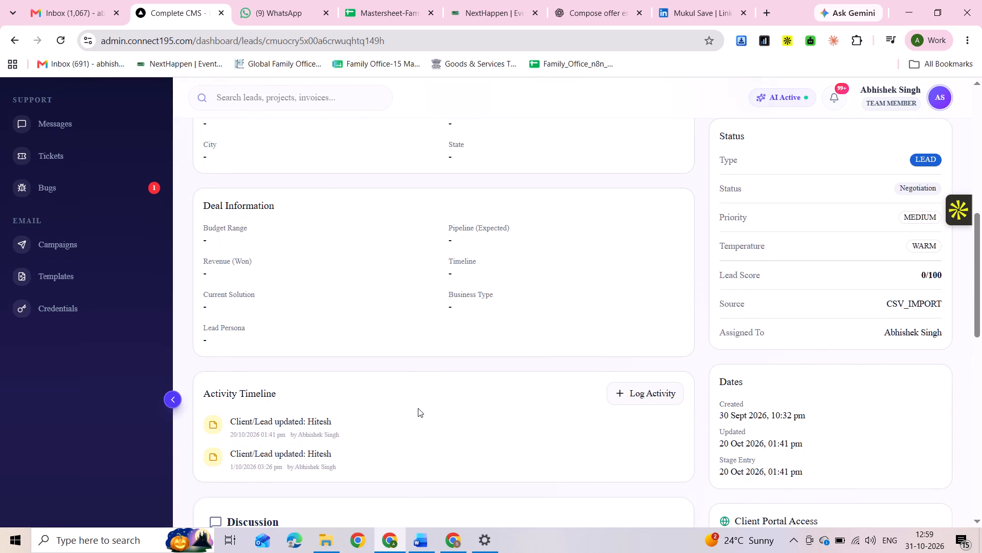
pyautogui.scroll(-2, 418, 408)
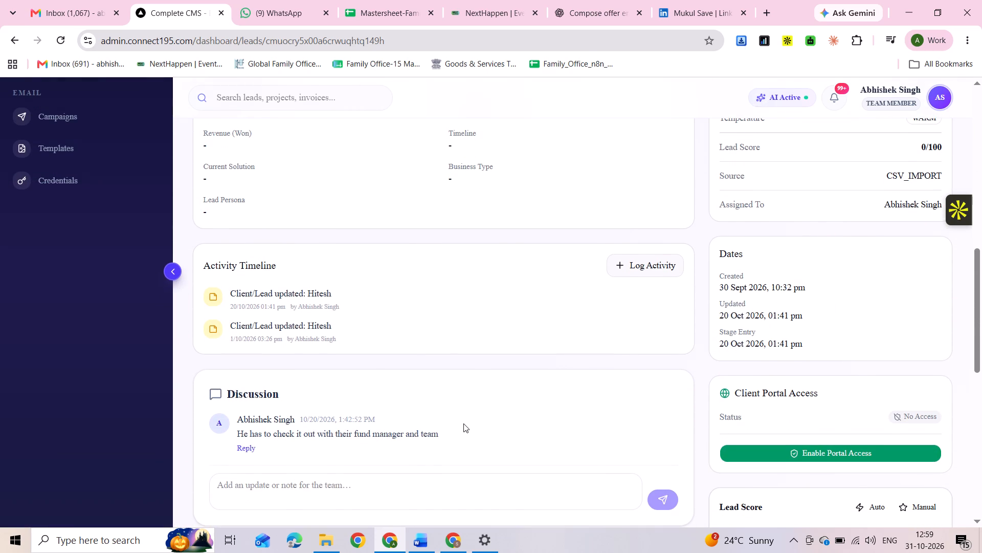
pyautogui.scroll(-2, 463, 423)
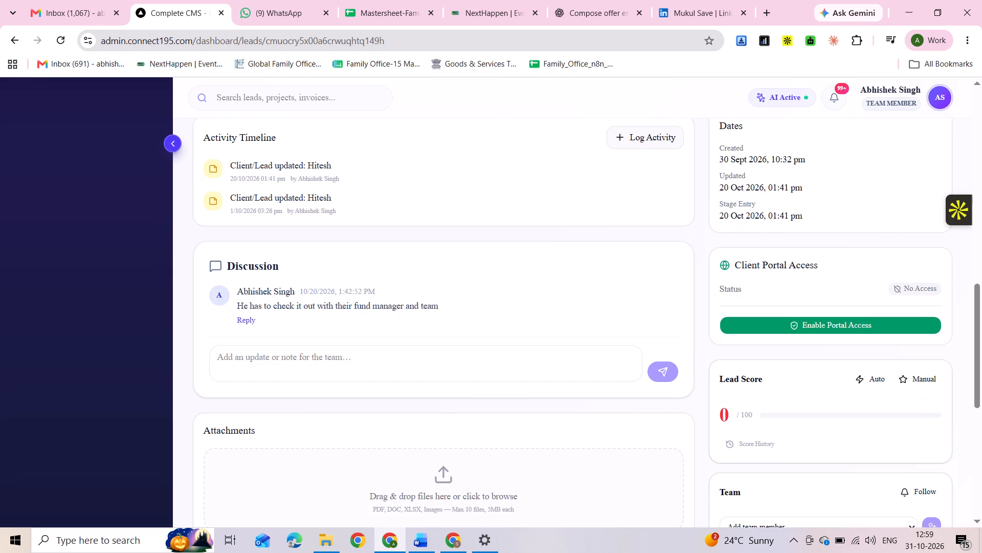
pyautogui.scroll(-1, 463, 423)
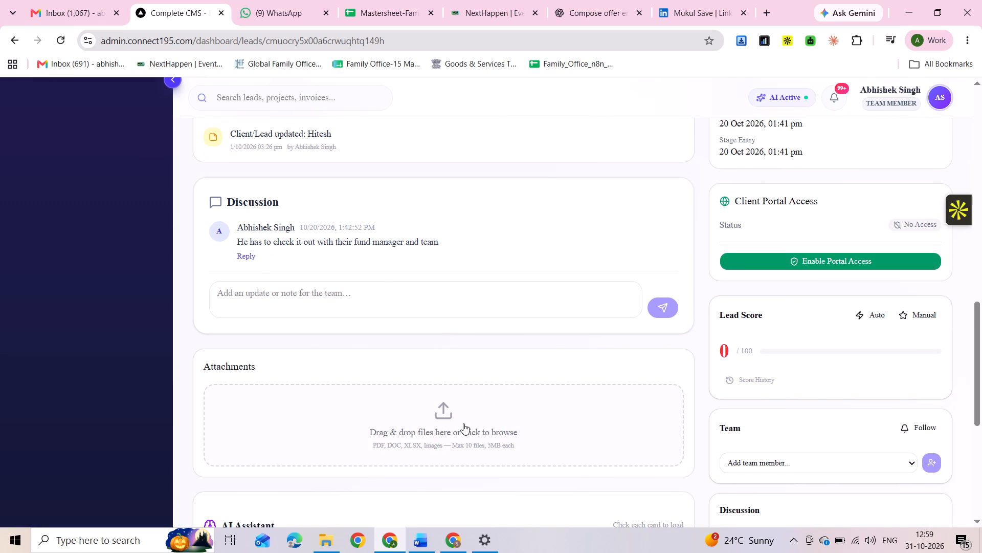
pyautogui.scroll(-2, 463, 423)
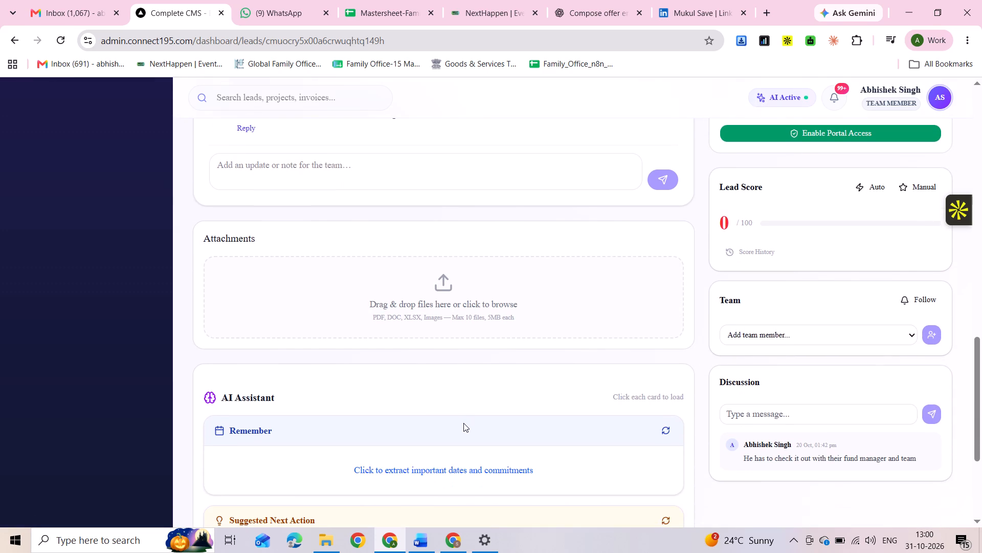
pyautogui.scroll(-1, 463, 423)
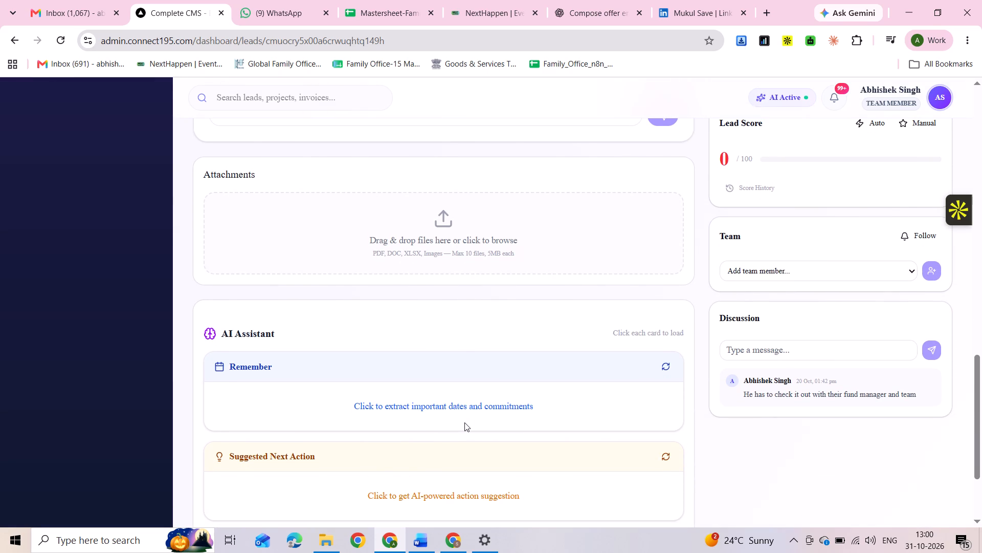
# Change the pipeline stage of the lead Hitesh to Lost.
pyautogui.scroll(5, 464, 422)
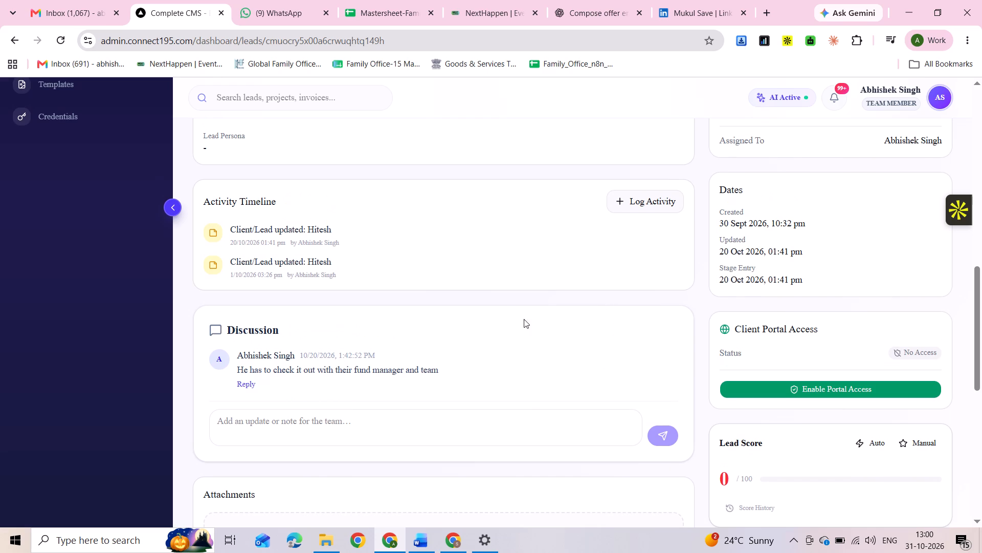
pyautogui.scroll(2, 693, 276)
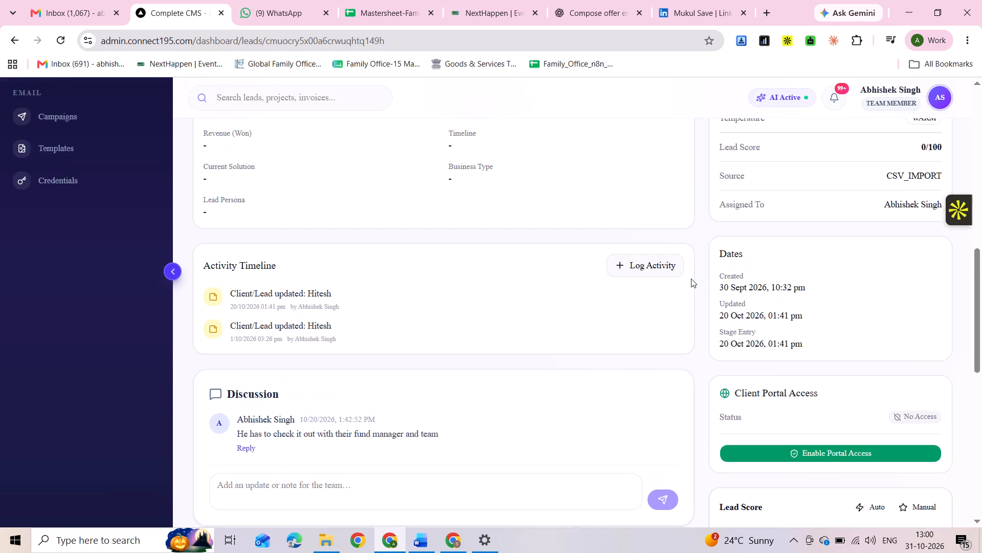
pyautogui.scroll(4, 691, 279)
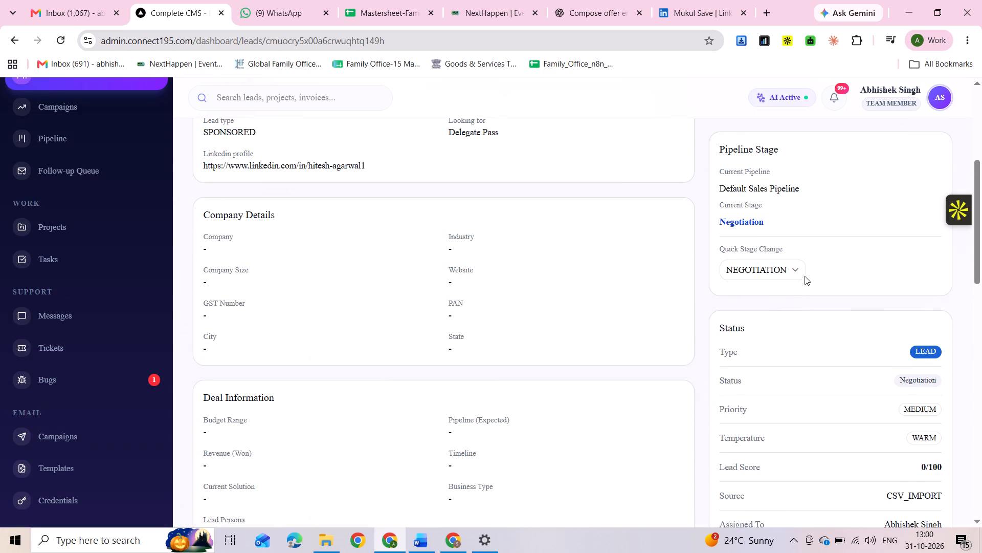
pyautogui.click(791, 268)
pyautogui.click(760, 301)
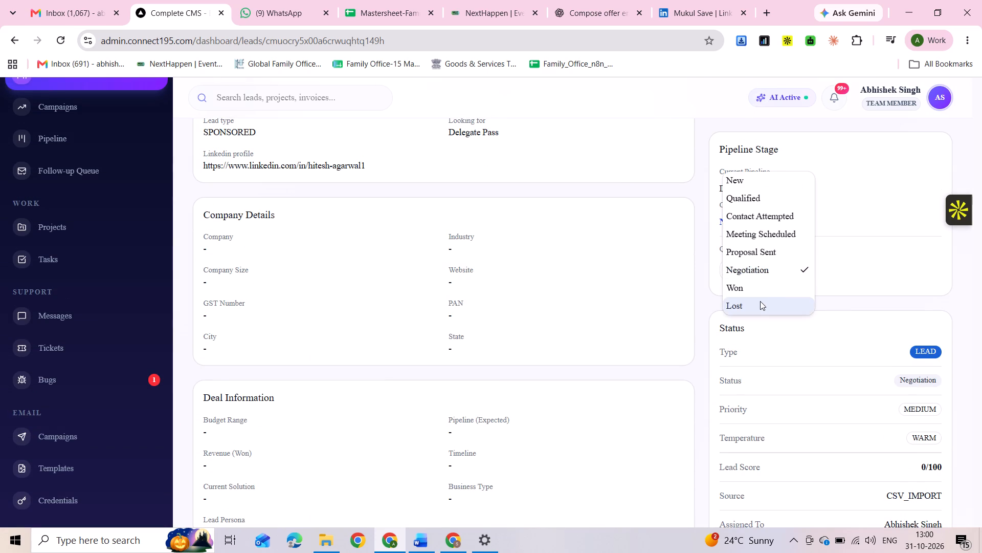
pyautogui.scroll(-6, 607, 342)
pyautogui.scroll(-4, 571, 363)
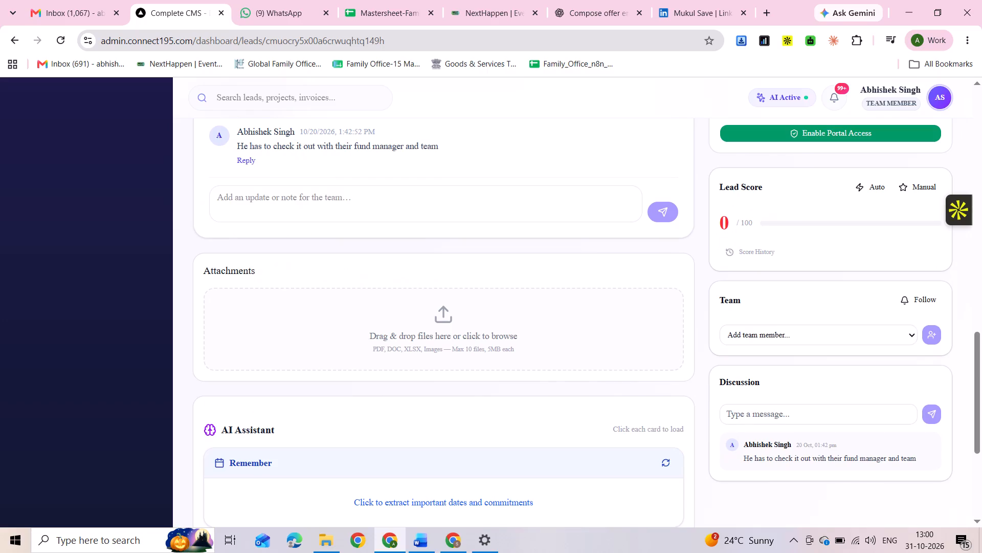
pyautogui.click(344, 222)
# Start a phone call log for the lead Hitesh with outcome Connected and a duration of 200 seconds.
pyautogui.scroll(14, 358, 220)
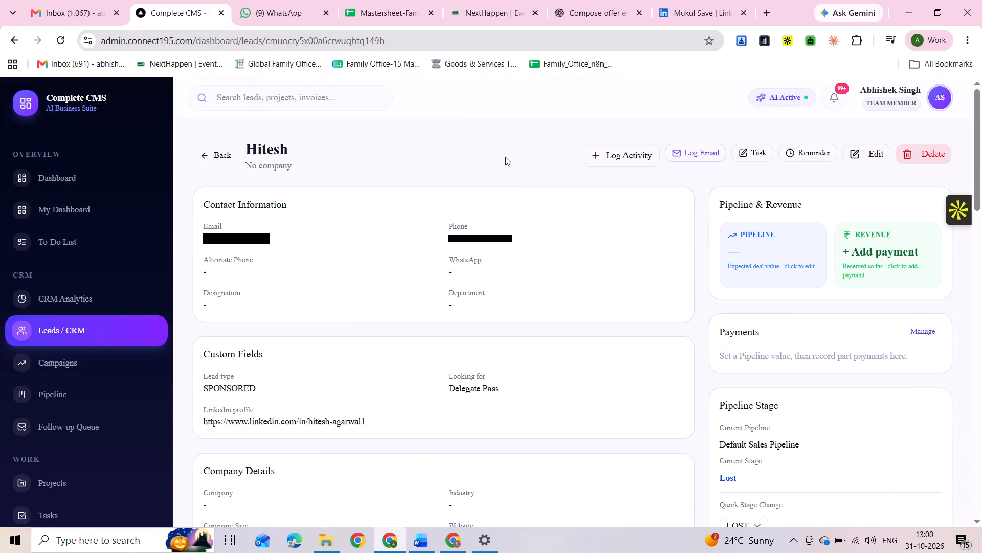
pyautogui.click(623, 164)
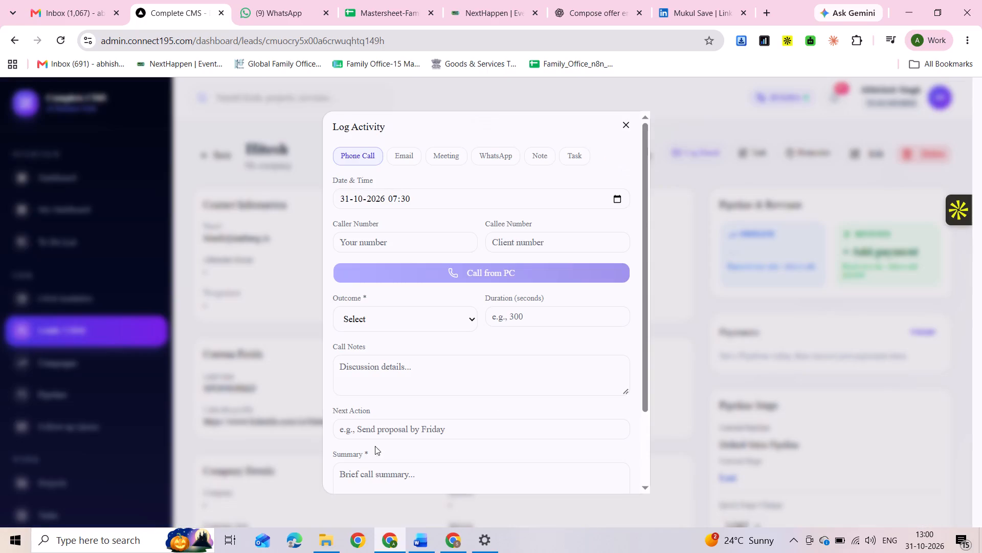
pyautogui.click(387, 322)
pyautogui.click(356, 361)
pyautogui.click(513, 318)
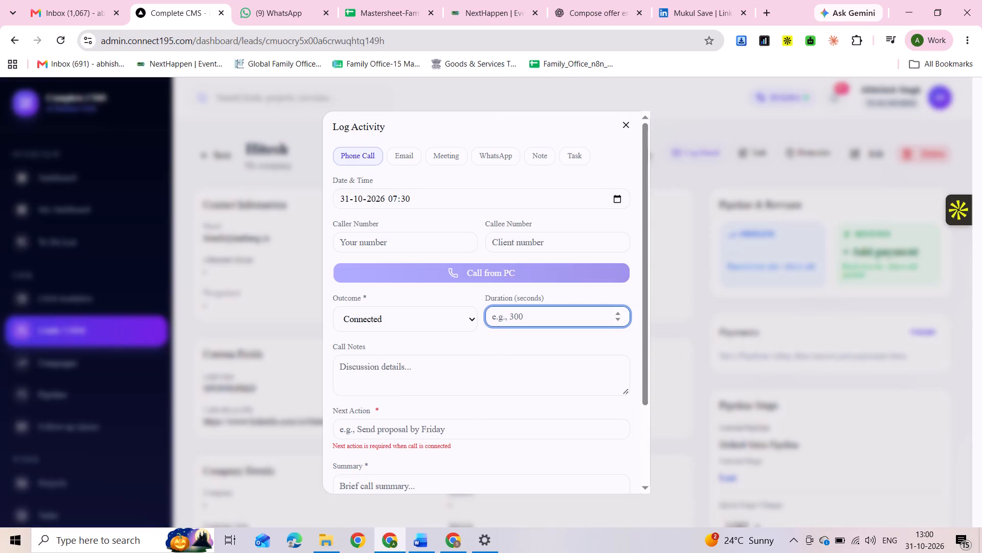
pyautogui.press('2')
pyautogui.write('00')
pyautogui.click(421, 375)
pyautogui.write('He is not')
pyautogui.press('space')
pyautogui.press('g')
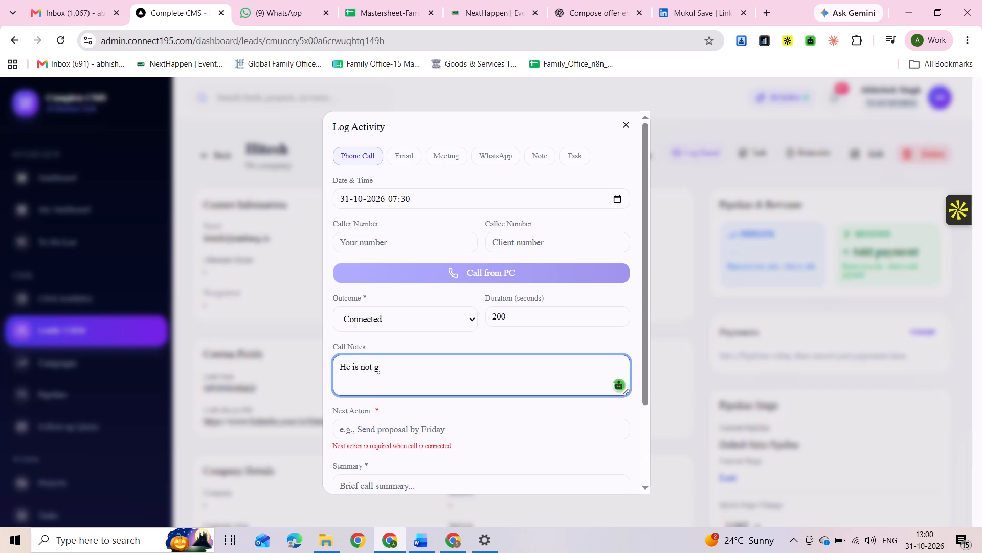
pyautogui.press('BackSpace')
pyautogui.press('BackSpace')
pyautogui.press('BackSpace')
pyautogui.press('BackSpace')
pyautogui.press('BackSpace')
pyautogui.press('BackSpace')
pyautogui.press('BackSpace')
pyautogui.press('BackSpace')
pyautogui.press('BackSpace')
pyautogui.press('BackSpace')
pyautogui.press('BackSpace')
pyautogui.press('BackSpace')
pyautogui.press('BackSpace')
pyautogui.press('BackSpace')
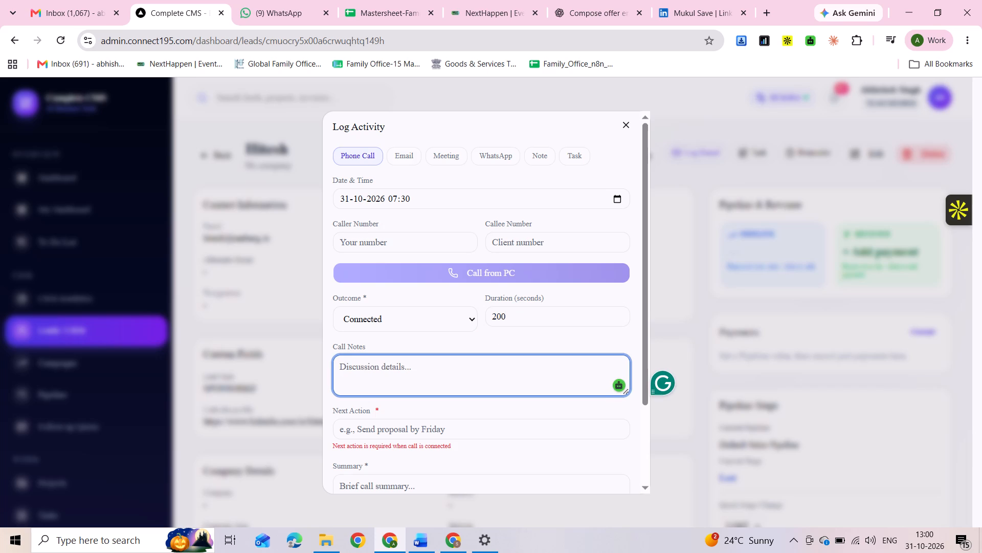
# Enter "Denied to Participate" as the call notes.
pyautogui.write('Denied to Partiipate')
pyautogui.press('space')
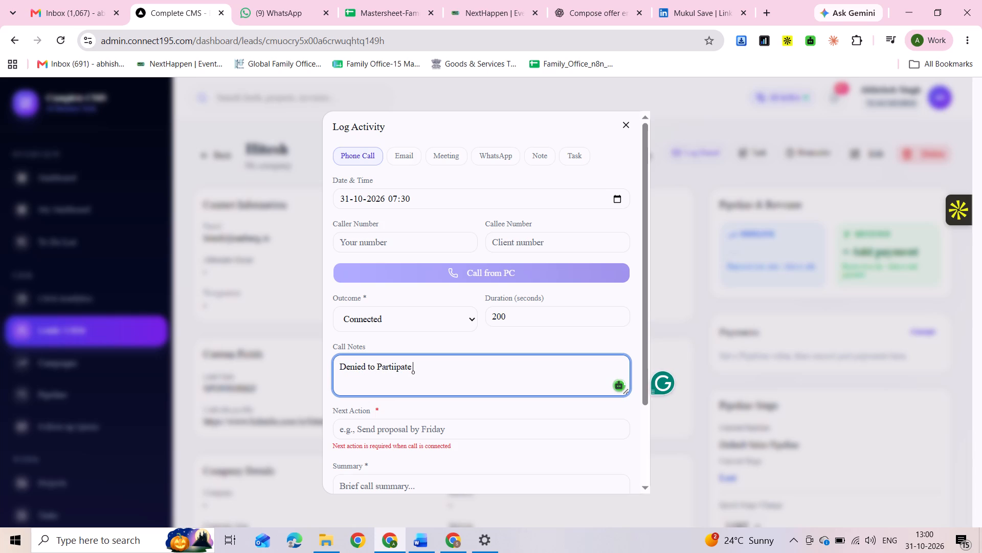
pyautogui.press('BackSpace')
pyautogui.press('BackSpace')
pyautogui.press('BackSpace')
pyautogui.press('BackSpace')
pyautogui.press('BackSpace')
pyautogui.press('BackSpace')
pyautogui.write('cipate')
pyautogui.press('space')
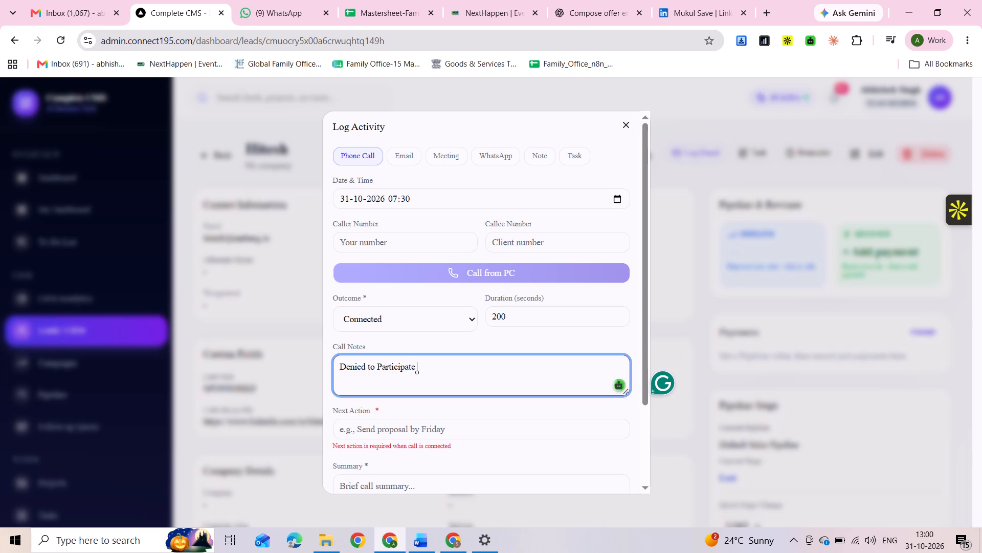
# Enter the call summary "His fund manager did not approve the budget".
pyautogui.scroll(-3, 422, 378)
pyautogui.scroll(-1, 383, 358)
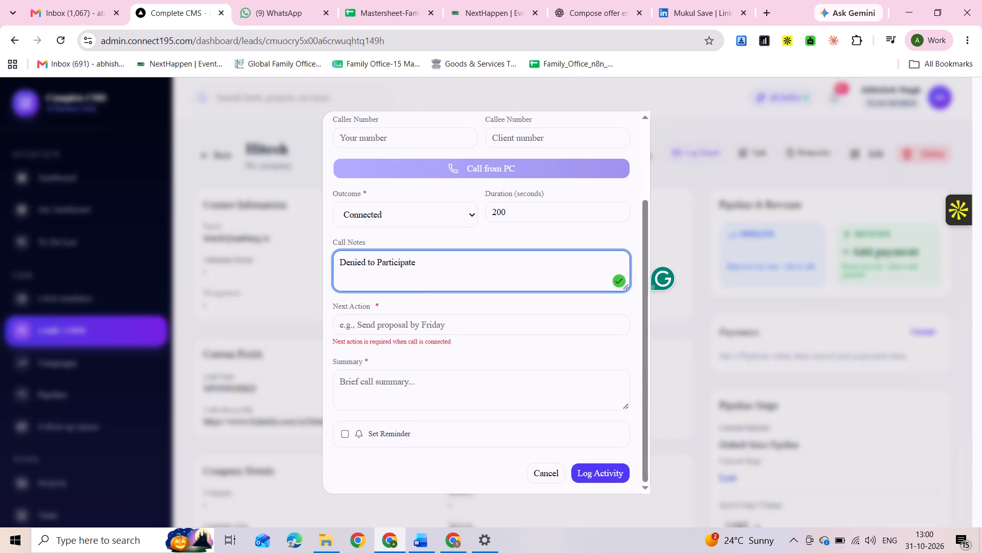
pyautogui.click(372, 389)
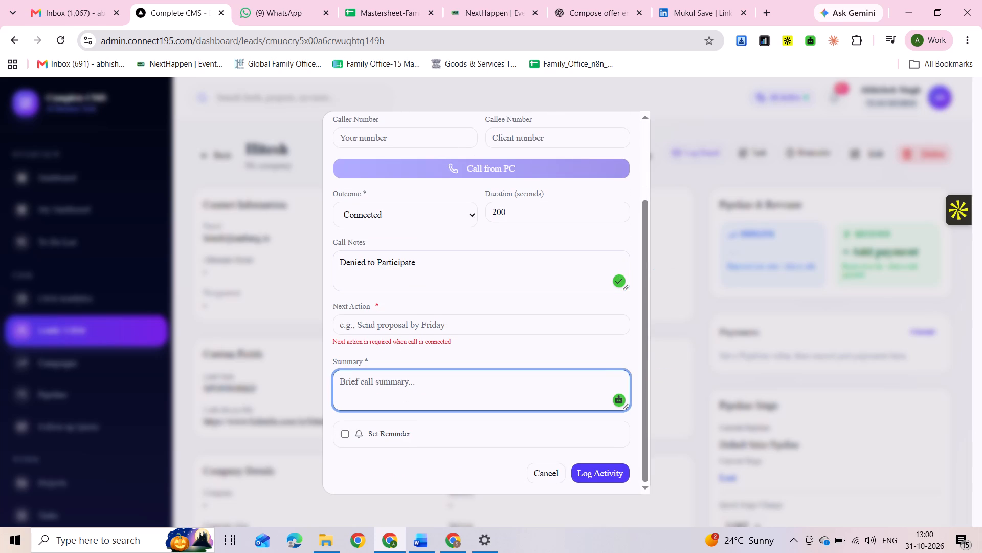
pyautogui.write('His')
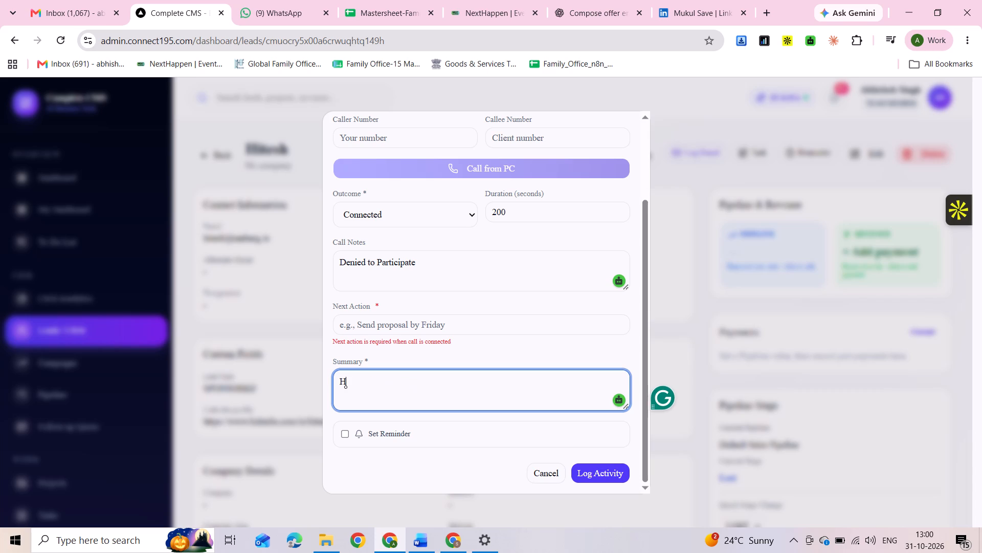
pyautogui.press('space')
pyautogui.write('fund manager did not approve')
pyautogui.press('space')
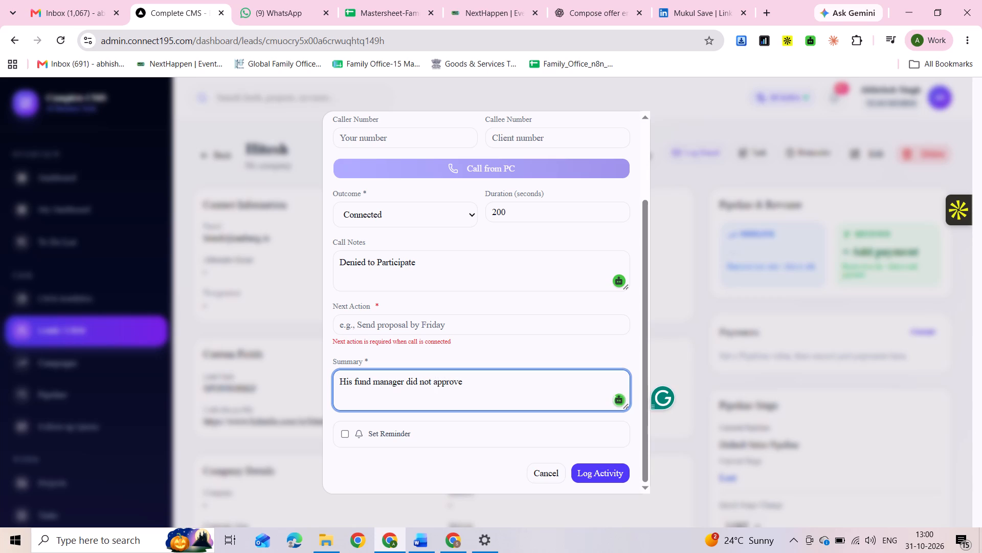
pyautogui.write('the budget')
pyautogui.press('space')
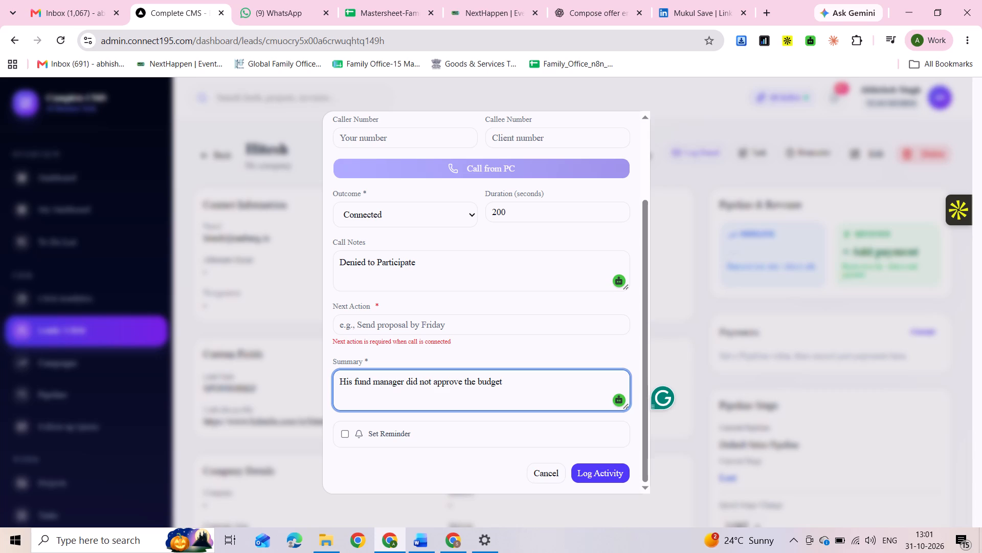
# Set the next action to "lost" and save the call activity for Hitesh.
pyautogui.click(592, 475)
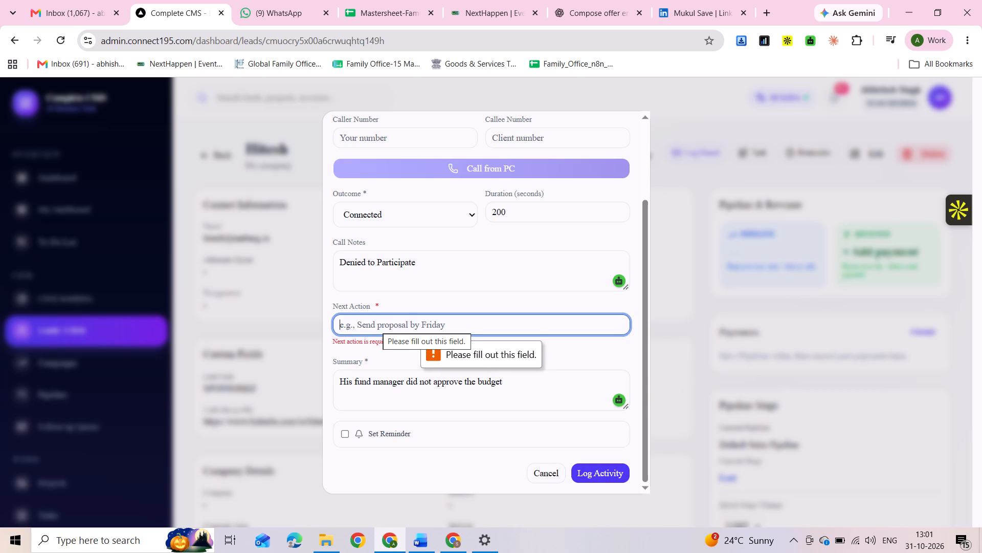
pyautogui.write('lost')
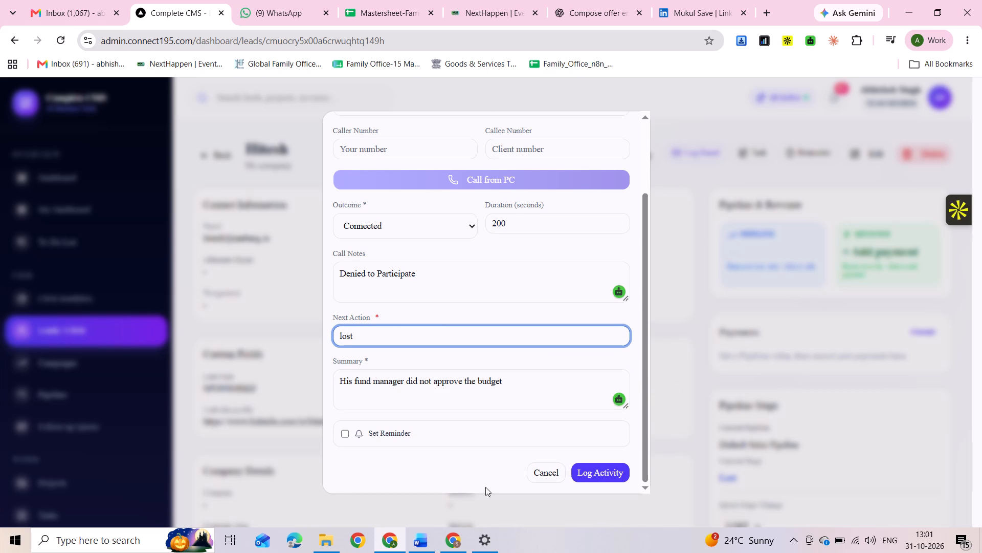
pyautogui.click(611, 472)
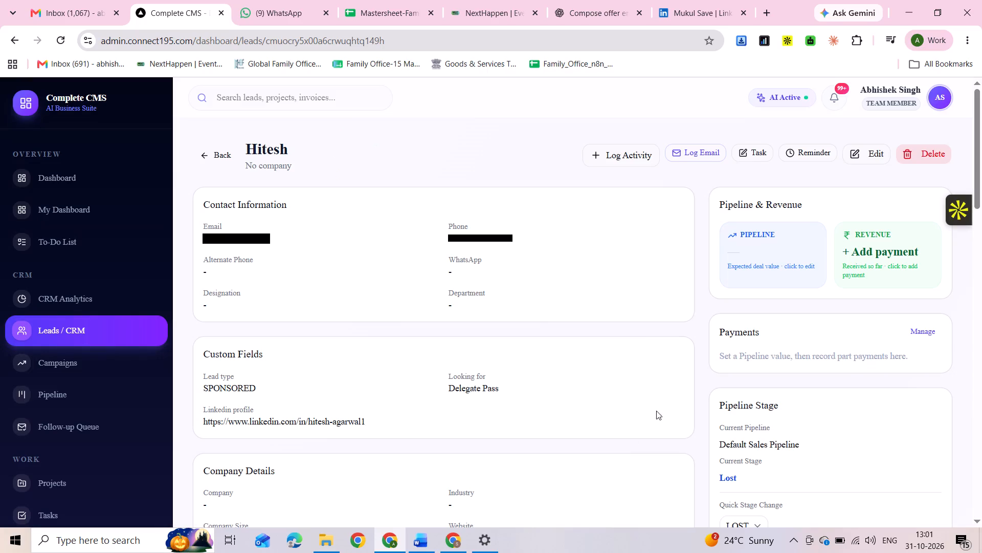
# Go back from Hitesh's record to the Negotiation leads list and show all of its leads on one page.
pyautogui.scroll(1, 653, 423)
pyautogui.scroll(-5, 653, 423)
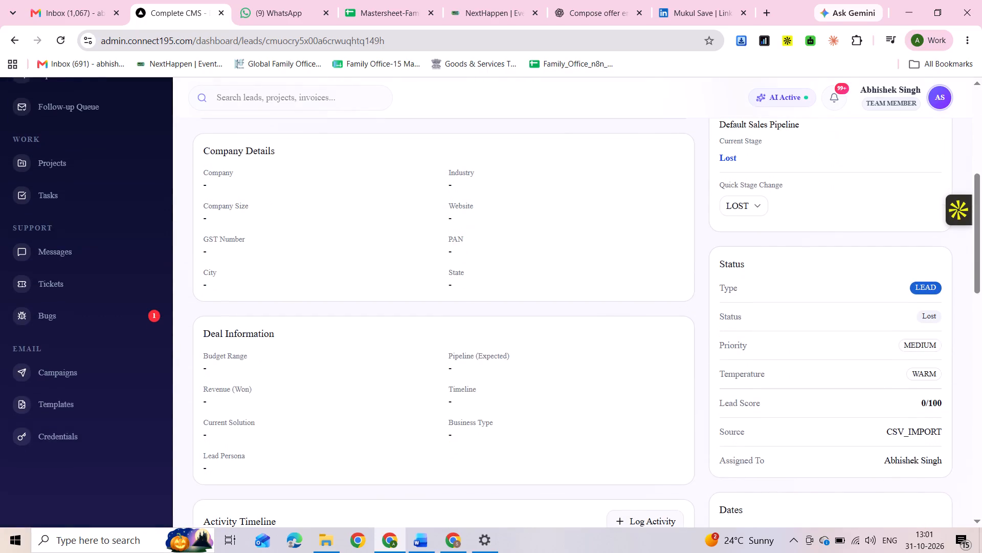
pyautogui.scroll(9, 599, 227)
pyautogui.click(214, 150)
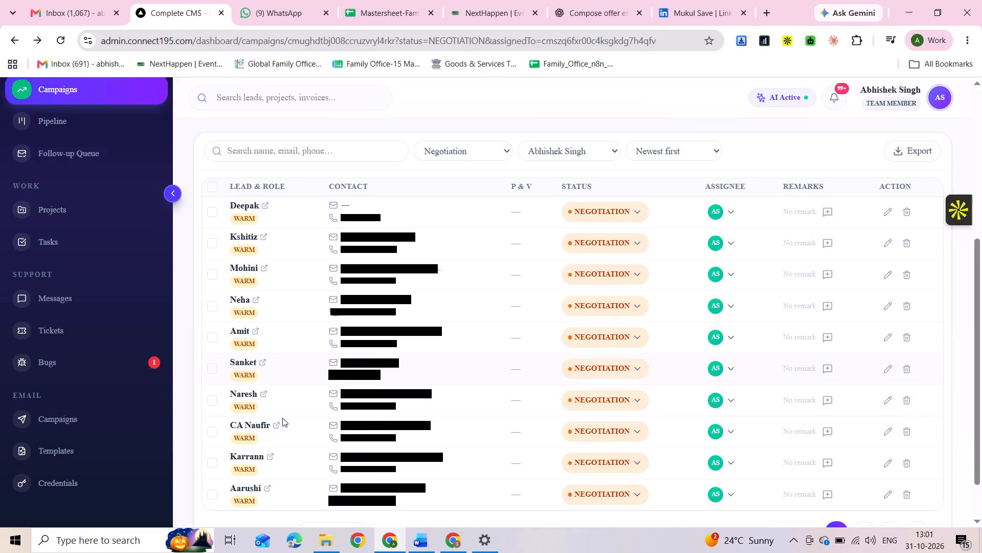
pyautogui.scroll(-3, 292, 474)
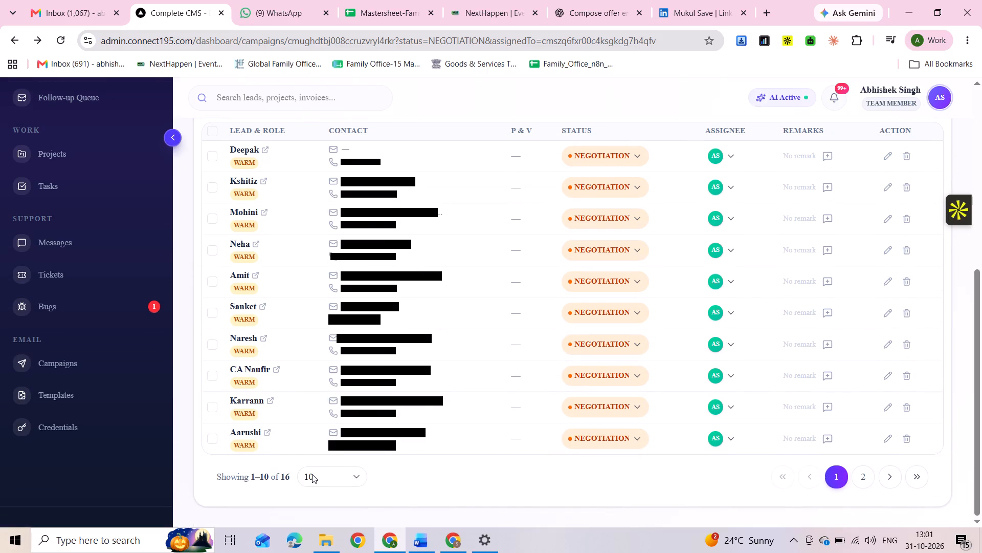
pyautogui.click(312, 474)
pyautogui.click(329, 500)
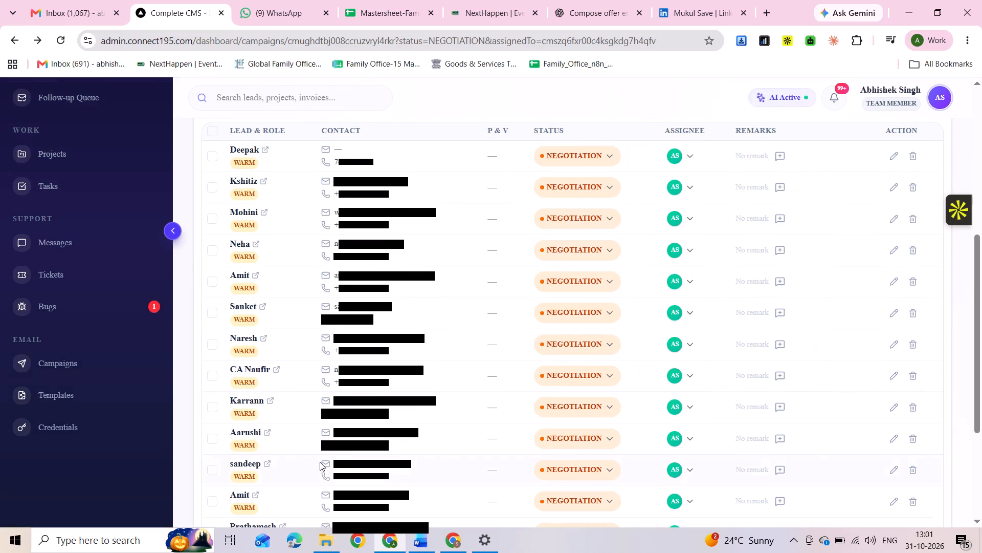
# Open the lead Prathamesh and review its custom fields, deal information, activity timeline and pipeline stage.
pyautogui.scroll(-2, 295, 462)
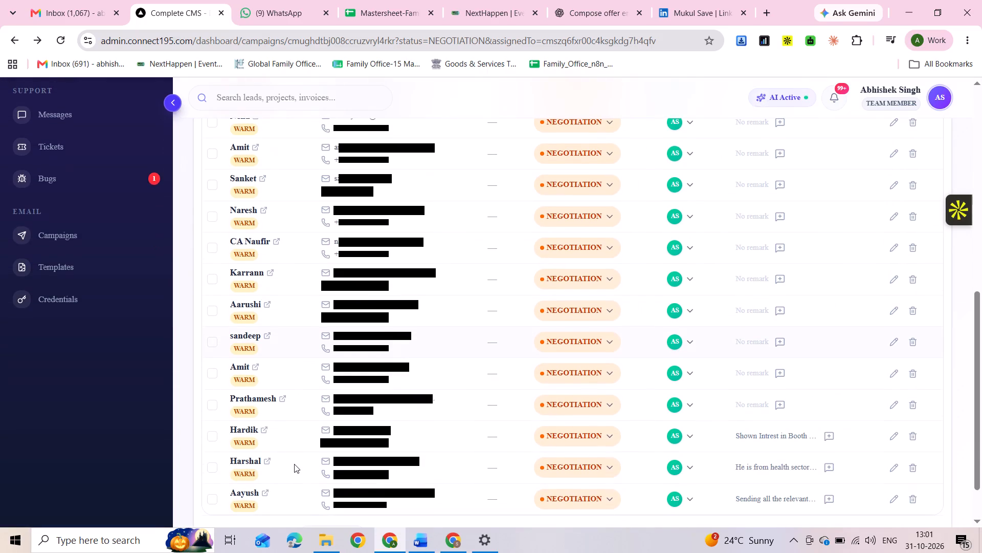
pyautogui.doubleClick(252, 397)
pyautogui.scroll(-6, 427, 390)
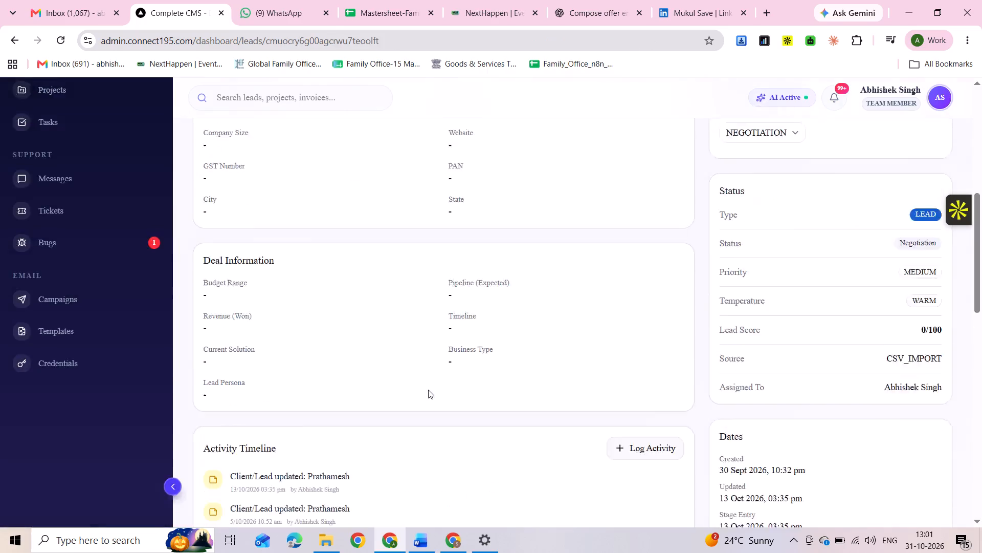
pyautogui.scroll(1, 430, 387)
pyautogui.scroll(-2, 430, 387)
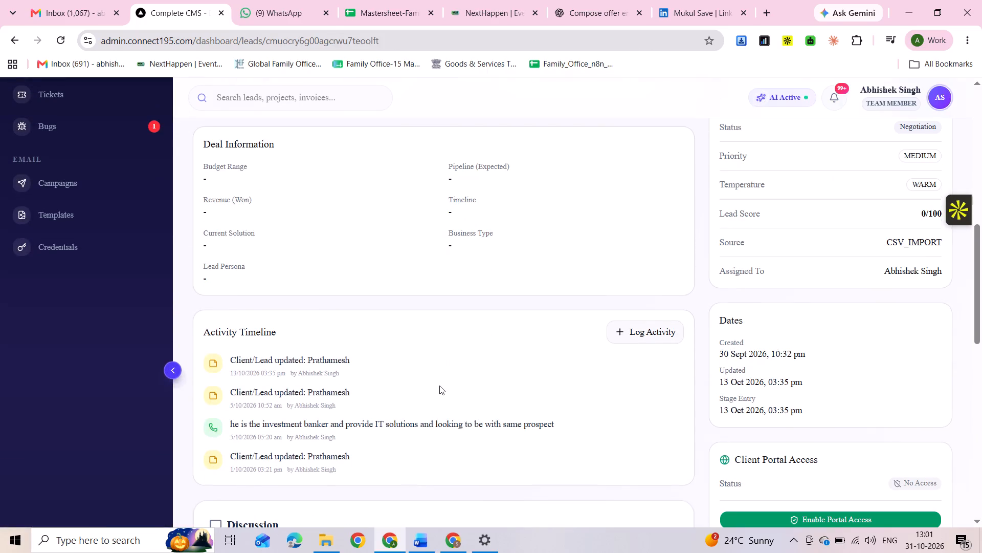
pyautogui.scroll(6, 439, 386)
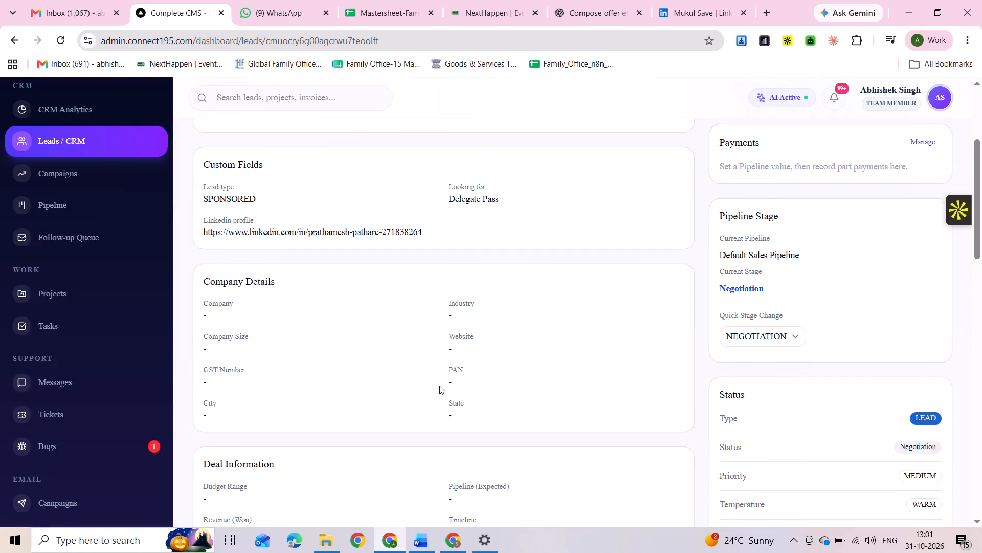
pyautogui.scroll(3, 439, 386)
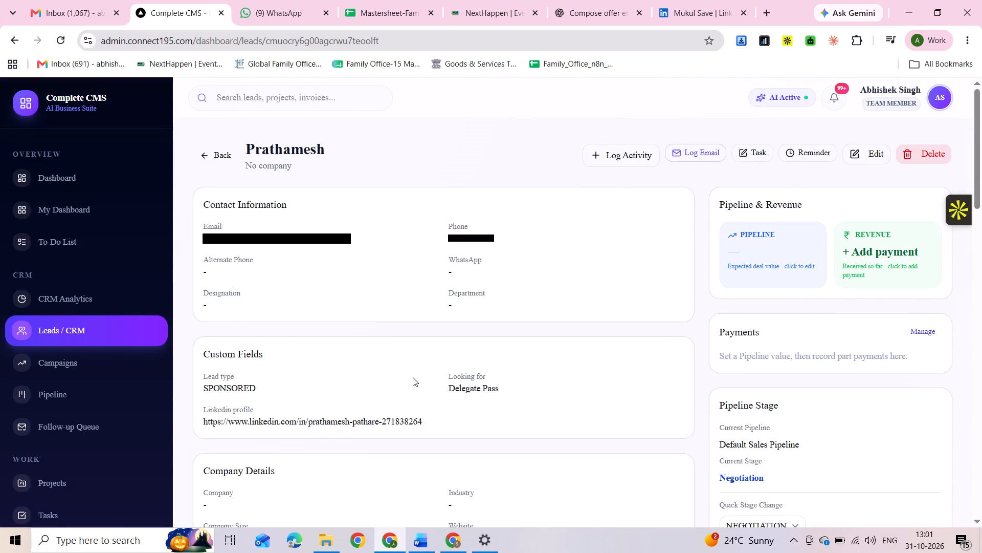
pyautogui.scroll(-5, 412, 378)
pyautogui.scroll(7, 405, 377)
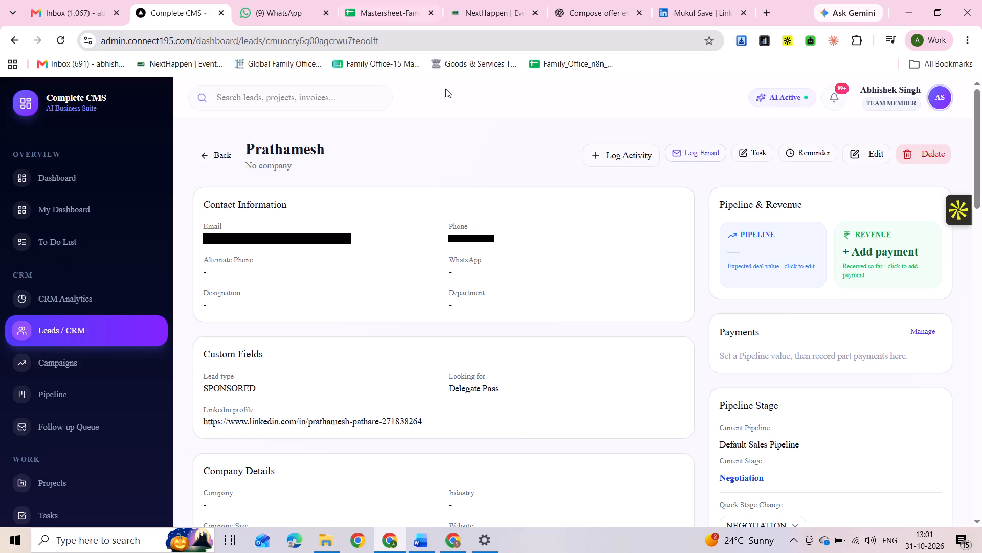
# Highlight the email in Prathamesh's contact information to check it.
pyautogui.click(364, 235)
pyautogui.moveTo(364, 235); pyautogui.dragTo(350, 227)
pyautogui.moveTo(326, 224); pyautogui.dragTo(279, 229)
pyautogui.moveTo(274, 232); pyautogui.dragTo(268, 236)
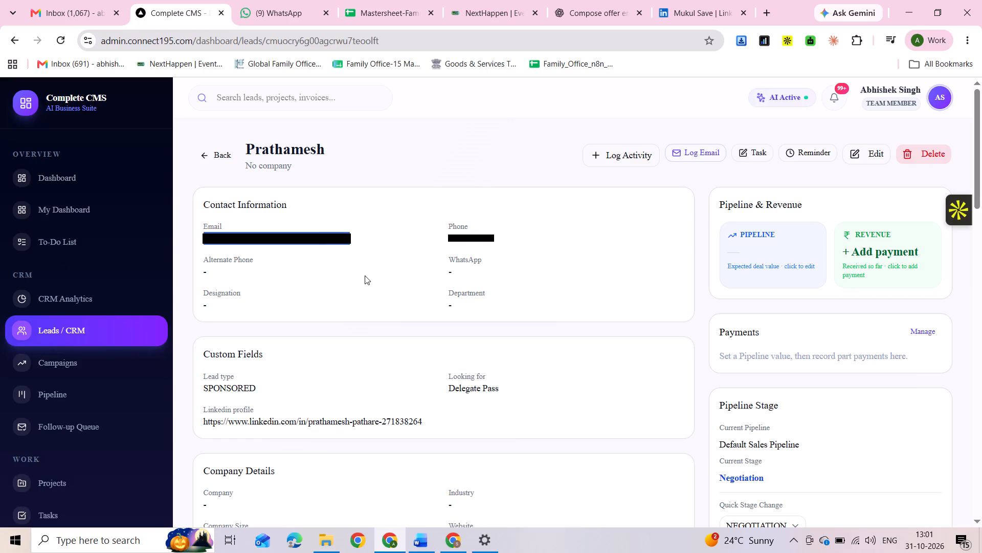
pyautogui.click(367, 280)
pyautogui.moveTo(355, 236); pyautogui.dragTo(276, 248)
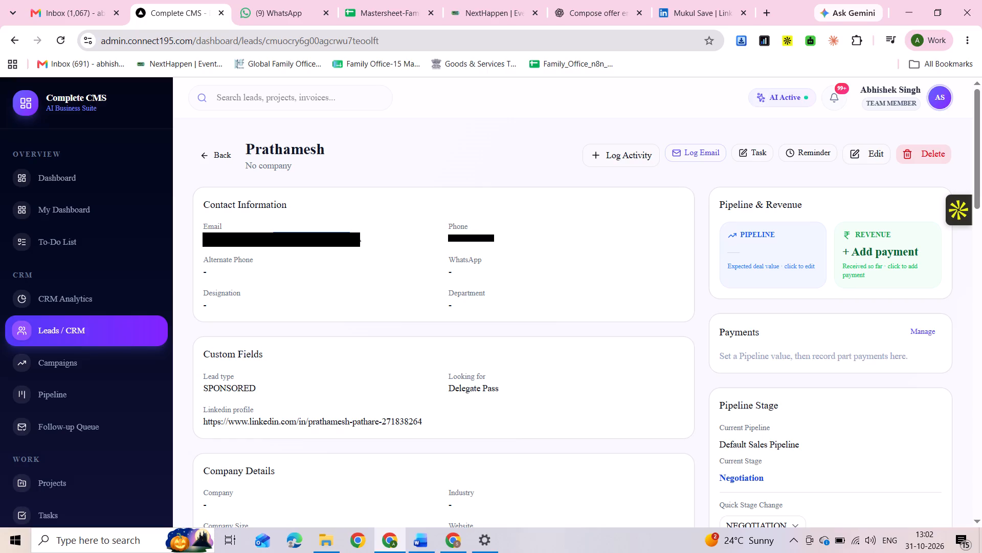
pyautogui.click(365, 284)
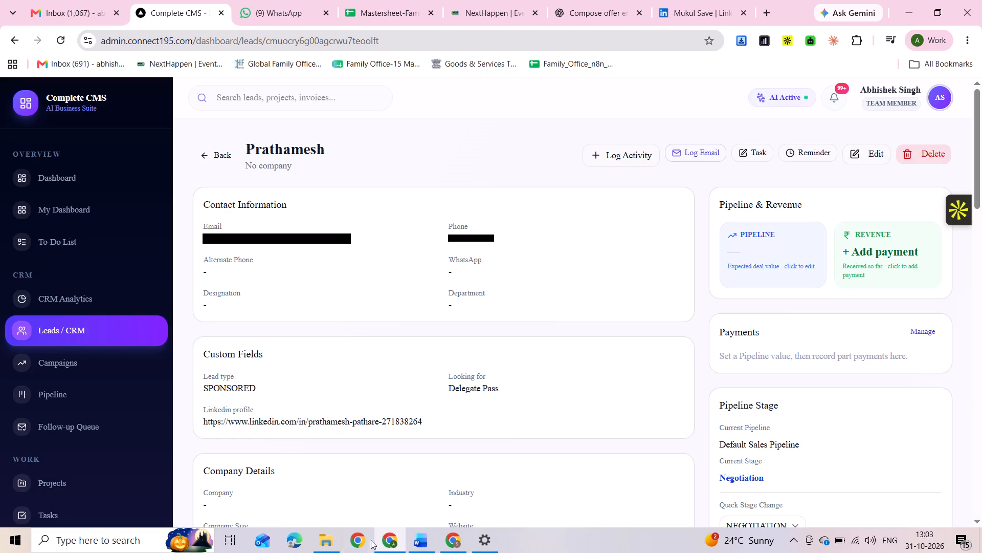
# Switch to the NextHappen coupon page and open the form for adding a custom coupon.
pyautogui.click(450, 543)
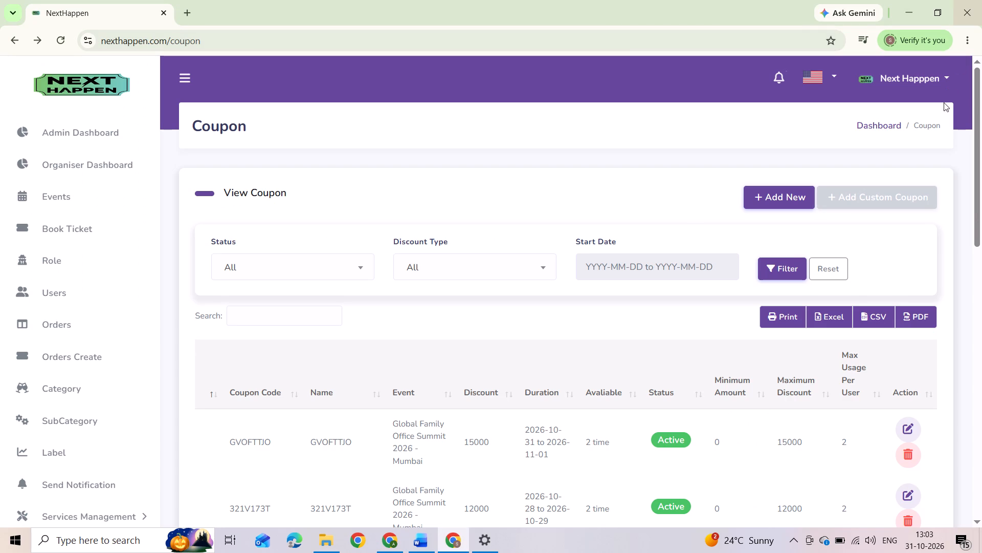
pyautogui.click(867, 203)
pyautogui.click(866, 200)
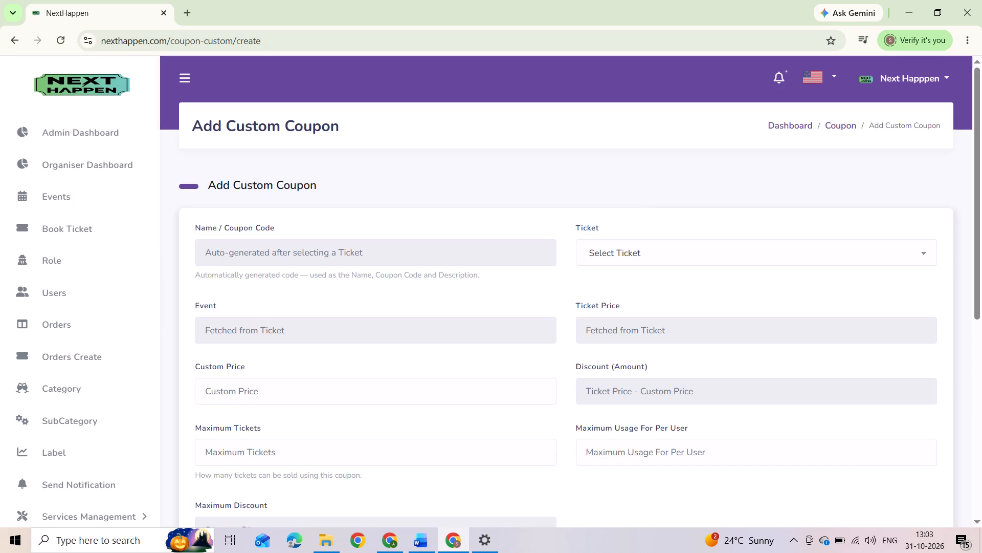
# Choose the ticket STANDARD PASS - The Evening Pass — 40,000.00 under Global Family Office Summit 2026 - Mumbai.
pyautogui.click(652, 251)
pyautogui.scroll(-1, 631, 347)
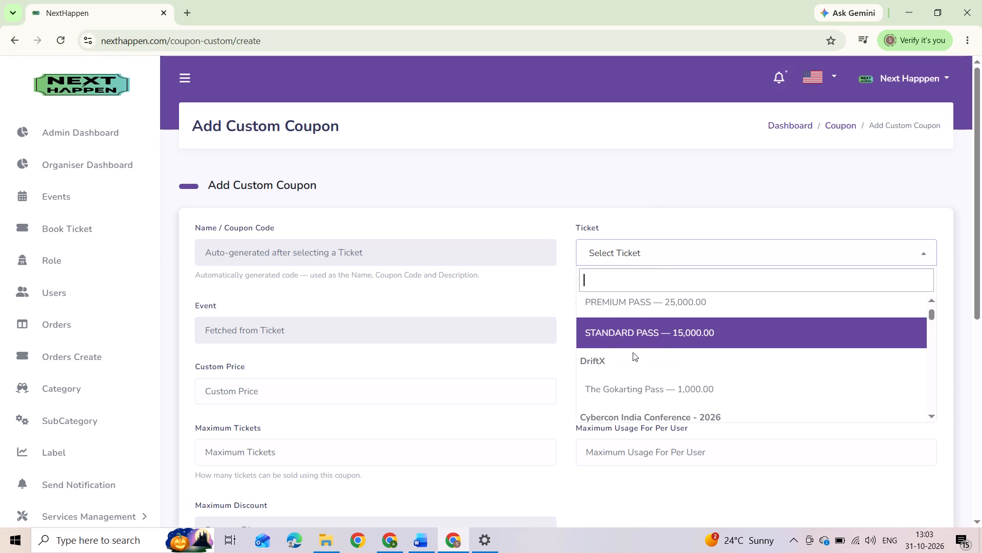
pyautogui.scroll(1, 633, 352)
pyautogui.scroll(-2, 633, 352)
pyautogui.scroll(2, 633, 352)
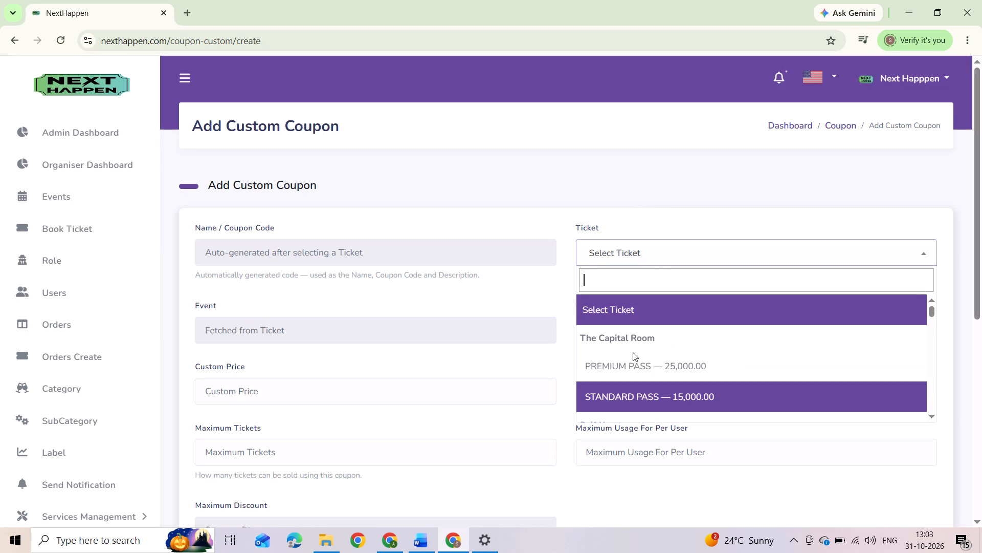
pyautogui.scroll(-5, 660, 360)
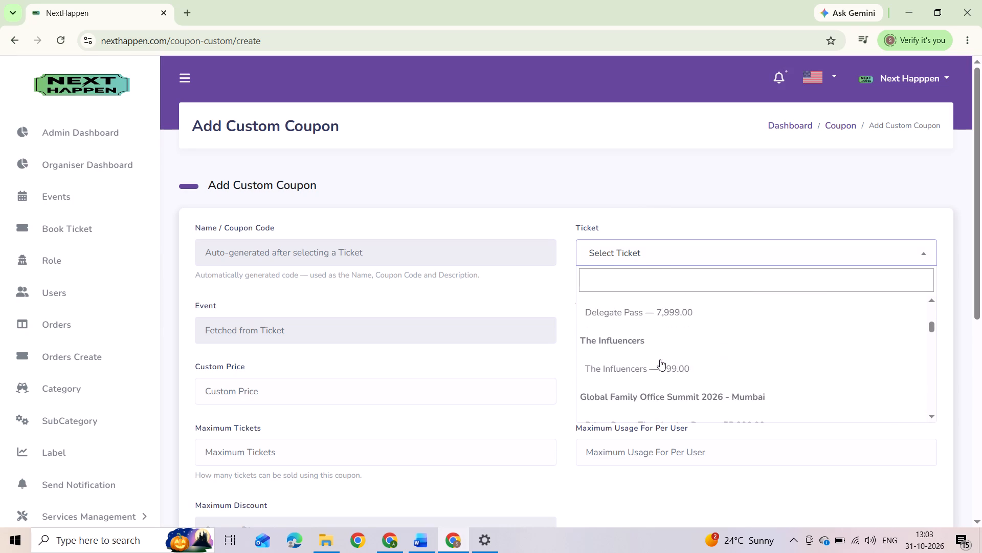
pyautogui.scroll(-1, 660, 359)
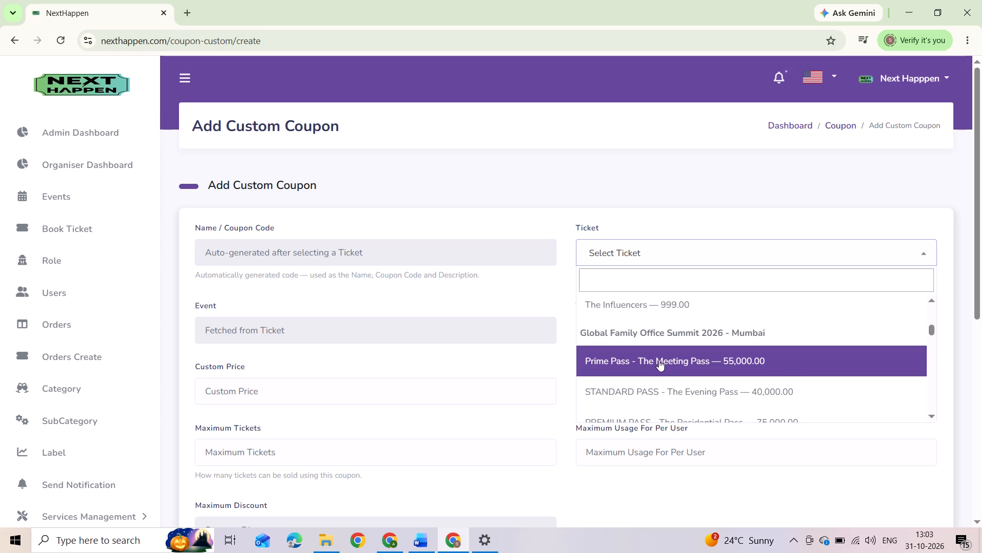
pyautogui.click(657, 380)
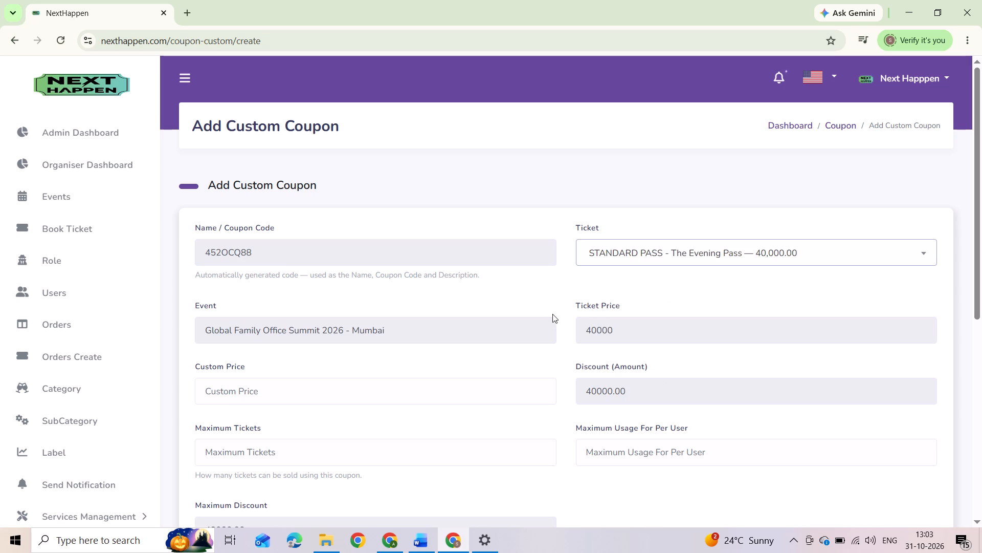
# Set the coupon's custom price to 22500.
pyautogui.doubleClick(299, 390)
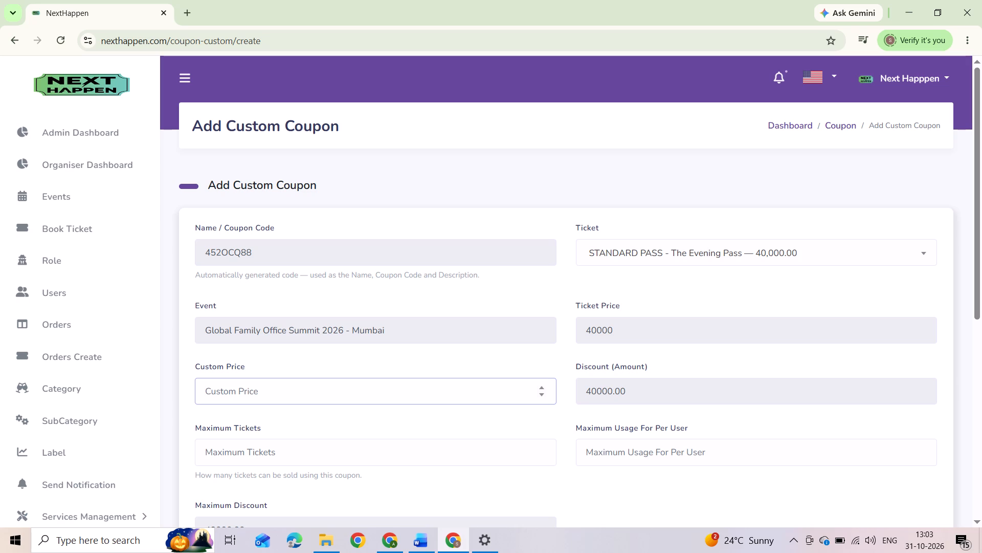
pyautogui.write('22')
pyautogui.write('500')
pyautogui.scroll(-1, 352, 402)
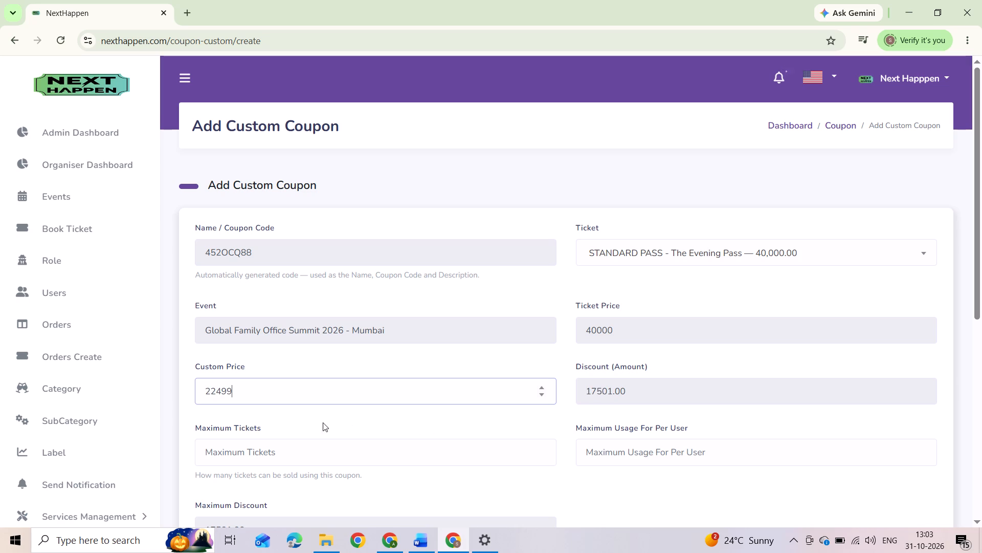
pyautogui.scroll(1, 271, 399)
pyautogui.click(301, 420)
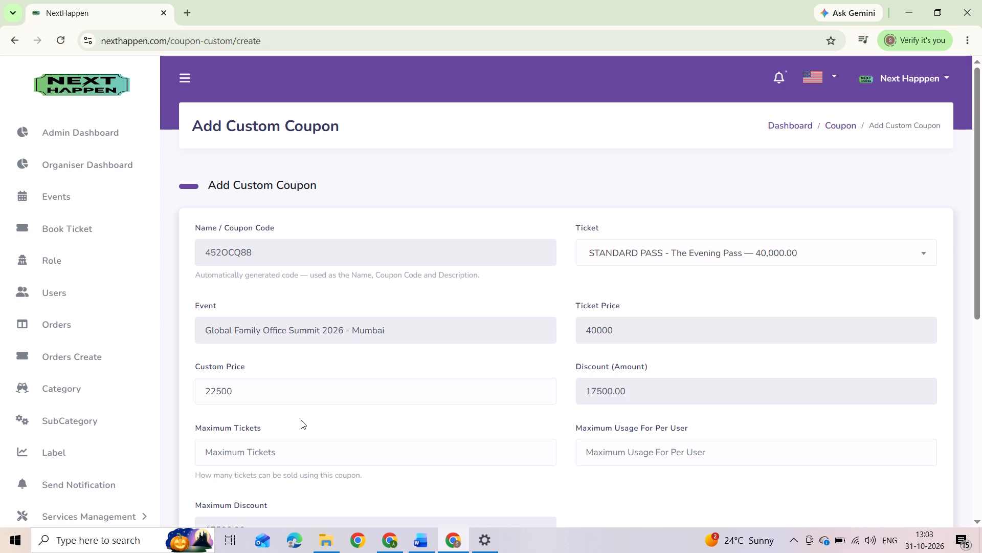
# Set both the maximum tickets and the maximum usage per user to 5.
pyautogui.click(364, 423)
pyautogui.scroll(-1, 733, 462)
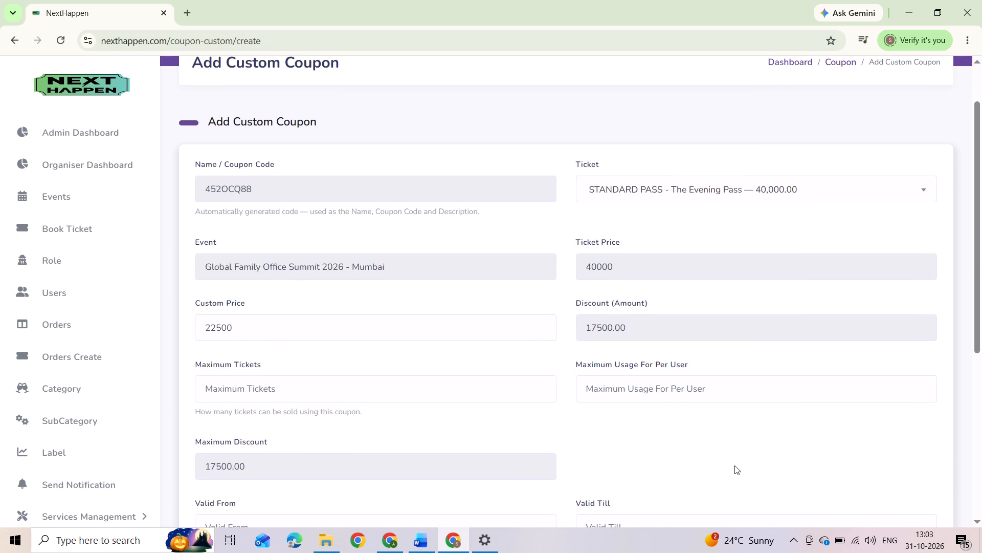
pyautogui.click(334, 392)
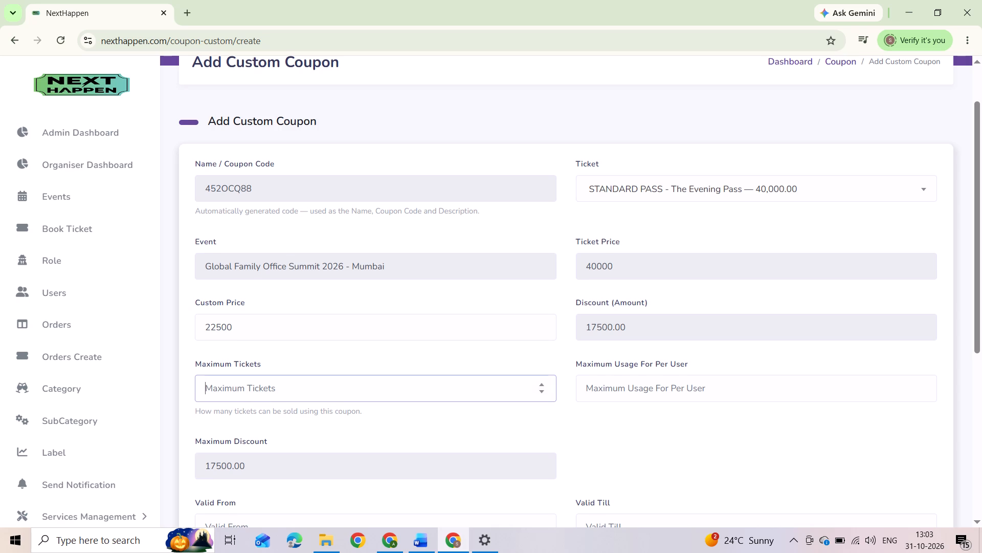
pyautogui.press('5')
pyautogui.click(607, 387)
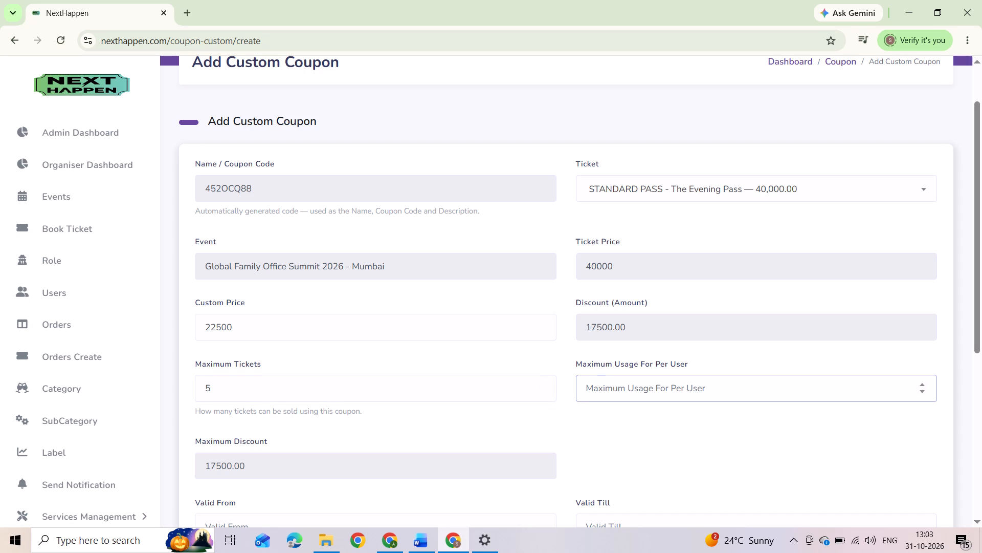
pyautogui.press('5')
# Set the coupon's validity from 2026-10-31 till 2026-11-02.
pyautogui.scroll(-2, 344, 452)
pyautogui.doubleClick(264, 400)
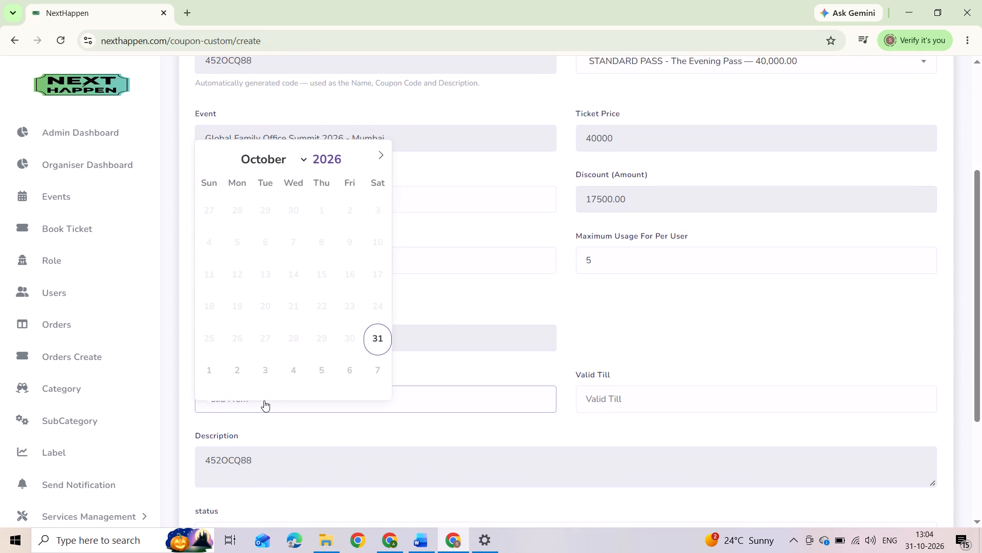
pyautogui.click(381, 343)
pyautogui.click(650, 392)
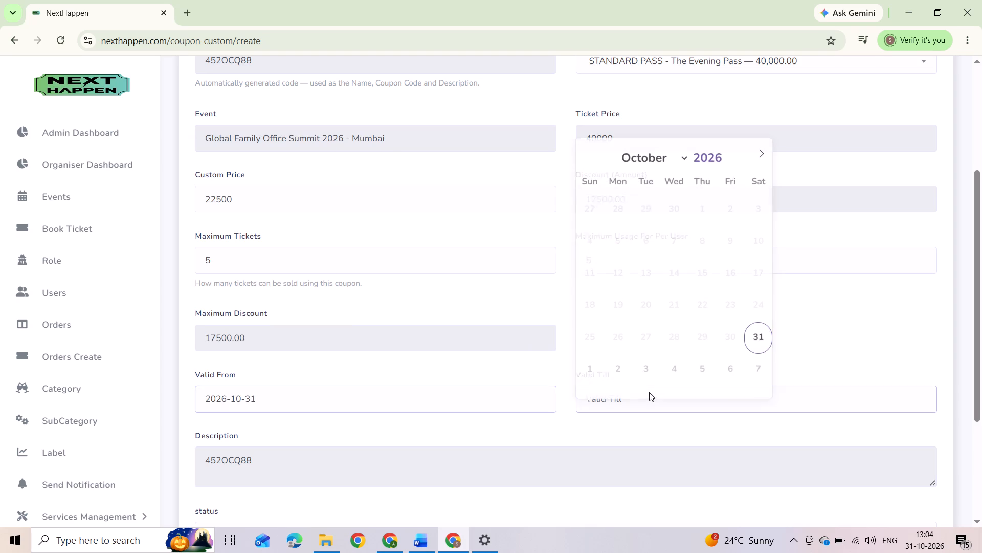
pyautogui.click(758, 162)
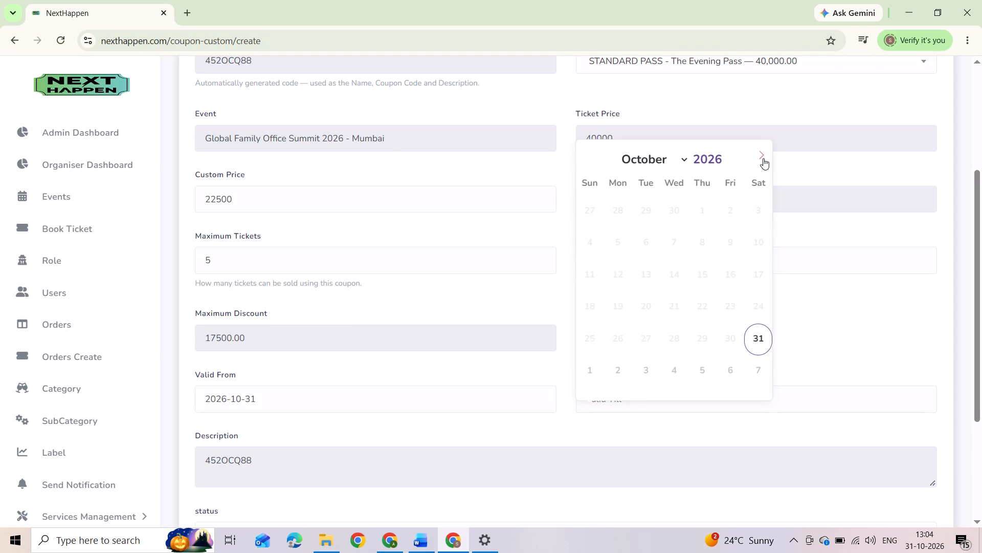
pyautogui.click(763, 156)
pyautogui.click(617, 215)
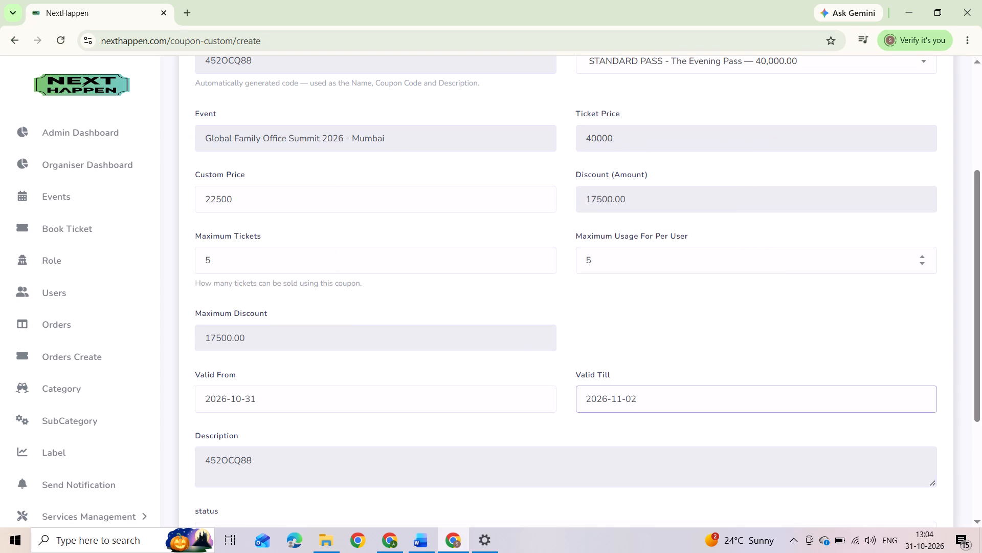
# Check the completed coupon form and submit it with the status Active.
pyautogui.scroll(-3, 486, 406)
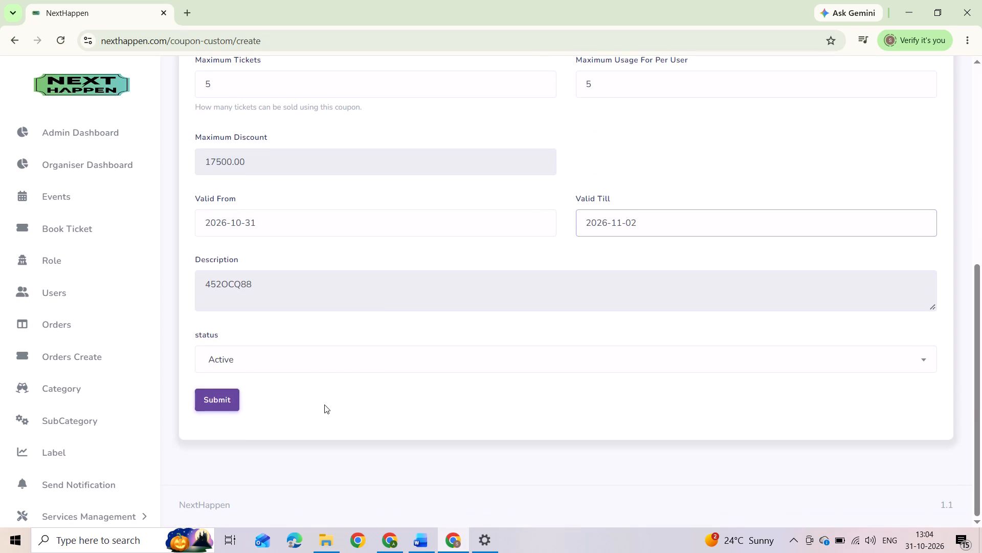
pyautogui.scroll(5, 449, 363)
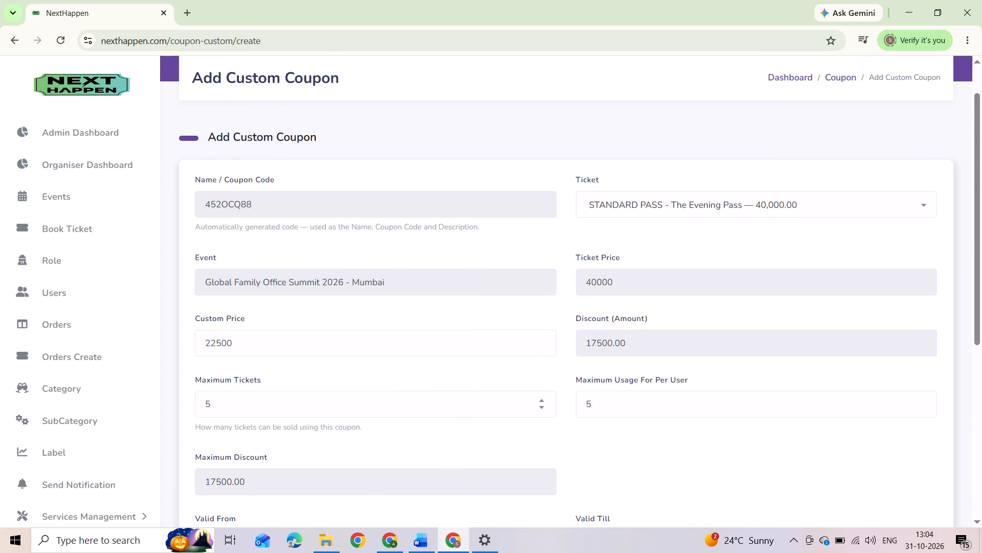
pyautogui.scroll(-7, 261, 411)
pyautogui.click(218, 403)
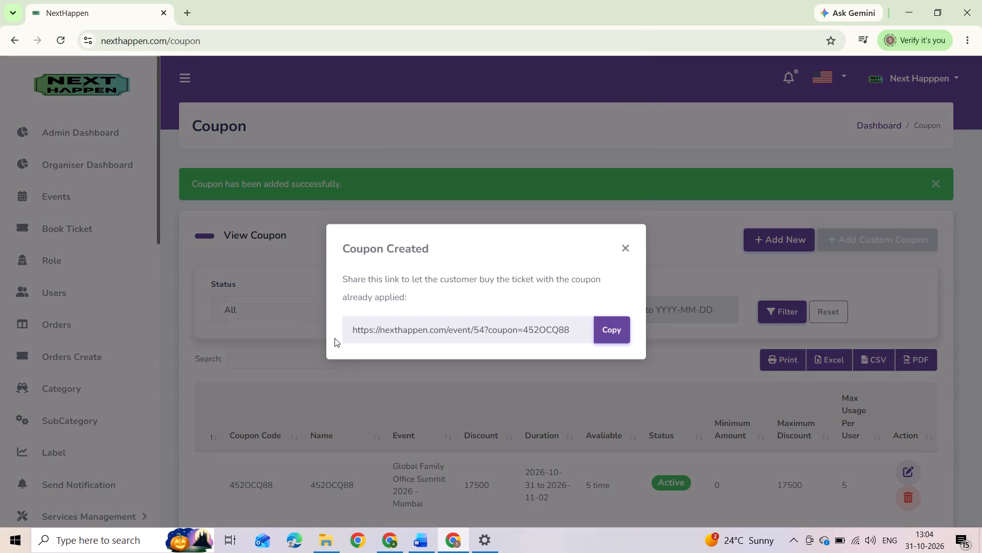
# Copy the new coupon's share link and open it in a new tab of the CRM browser window to check the ticket prices.
pyautogui.click(615, 331)
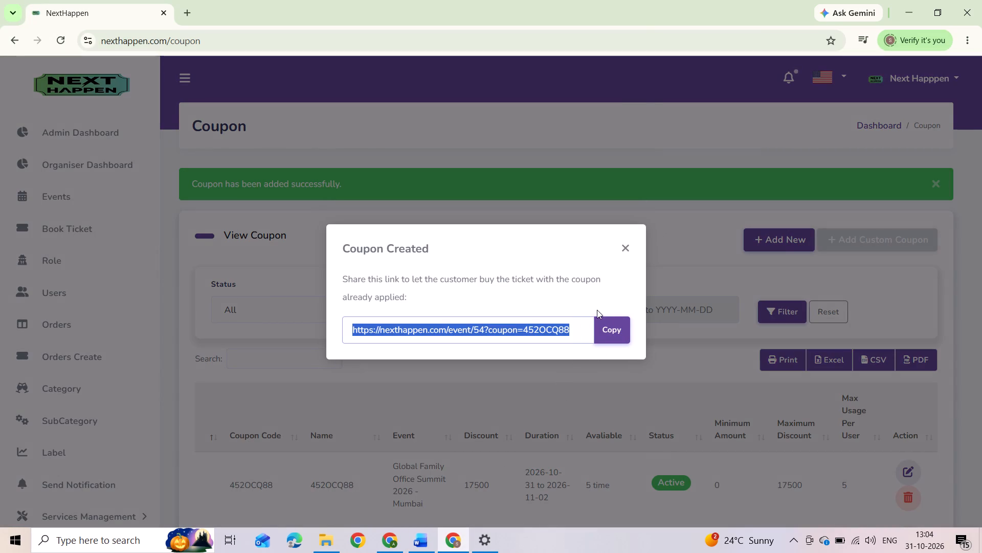
pyautogui.click(399, 542)
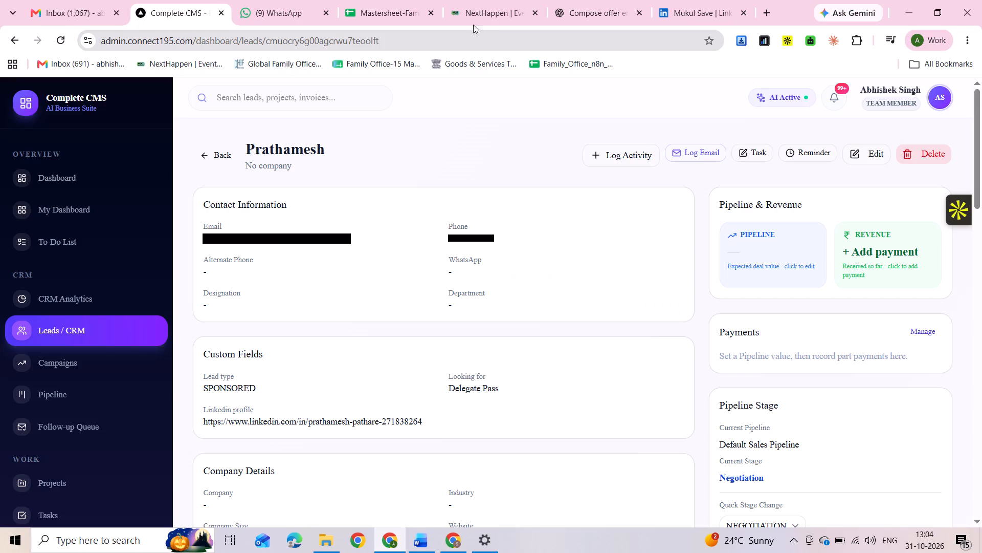
pyautogui.click(764, 8)
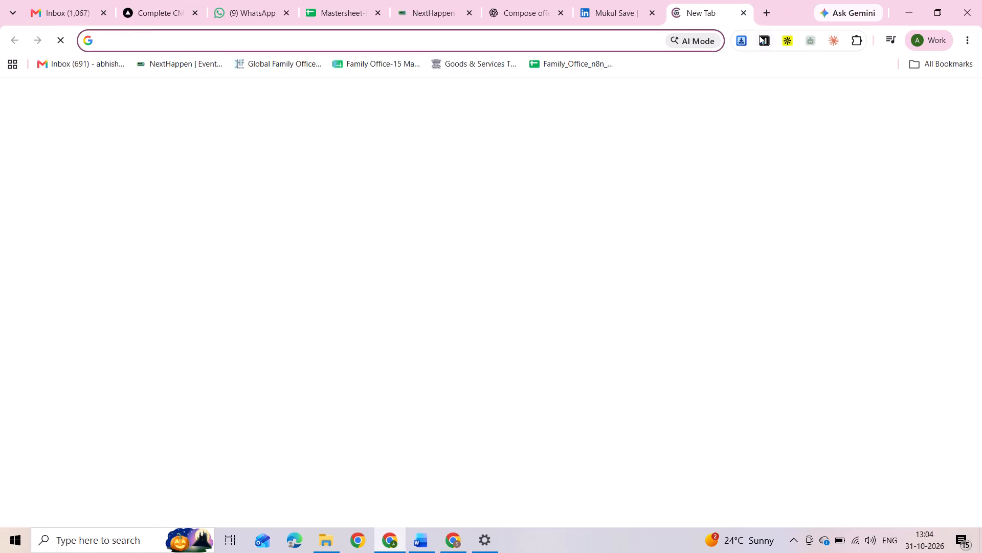
pyautogui.hotkey('ctrl', 'v')
pyautogui.press('Return')
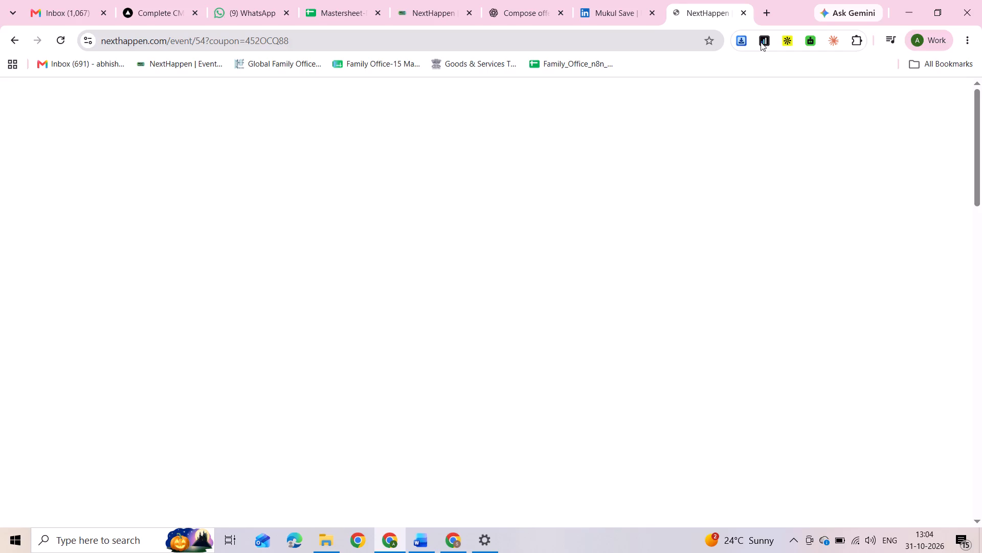
pyautogui.scroll(-1, 824, 169)
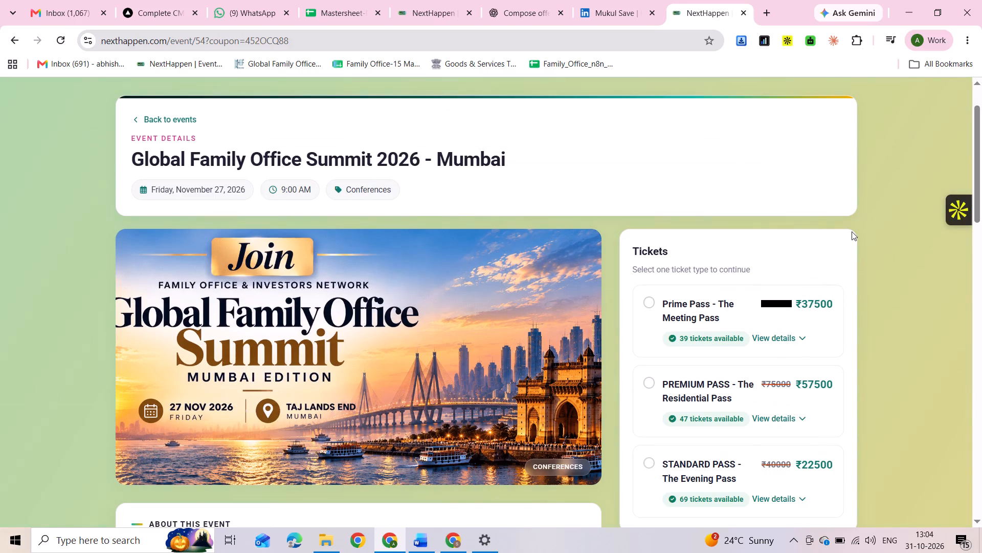
pyautogui.scroll(-1, 852, 232)
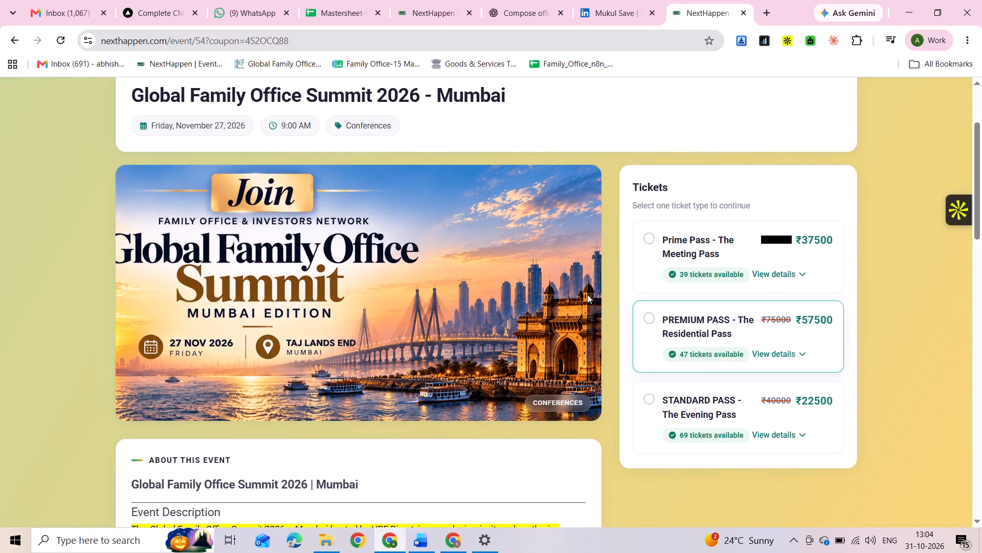
pyautogui.scroll(3, 680, 236)
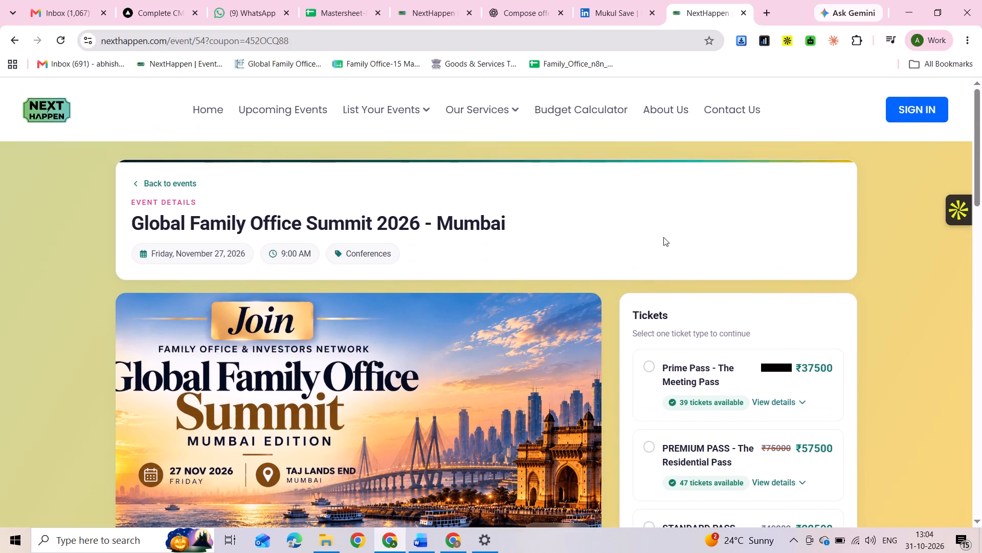
pyautogui.scroll(-3, 662, 238)
pyautogui.scroll(4, 661, 240)
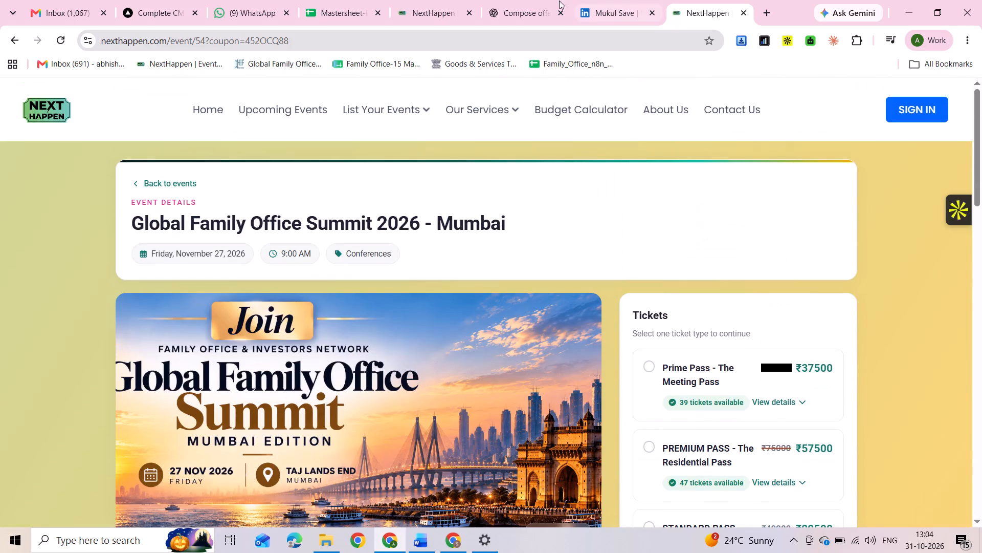
# Return to the NextHappen coupon page, copy the share link again and close the coupon-created dialog.
pyautogui.click(452, 537)
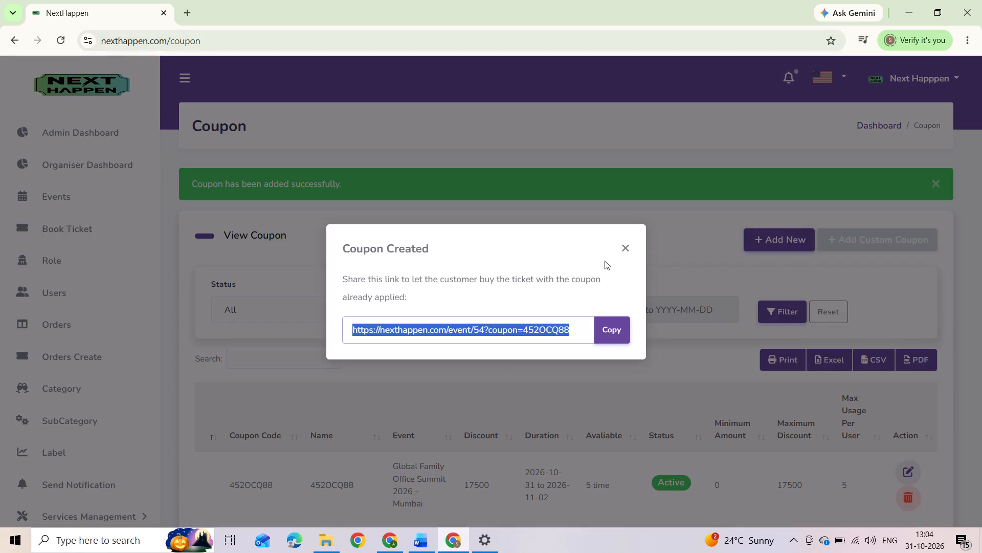
pyautogui.click(615, 332)
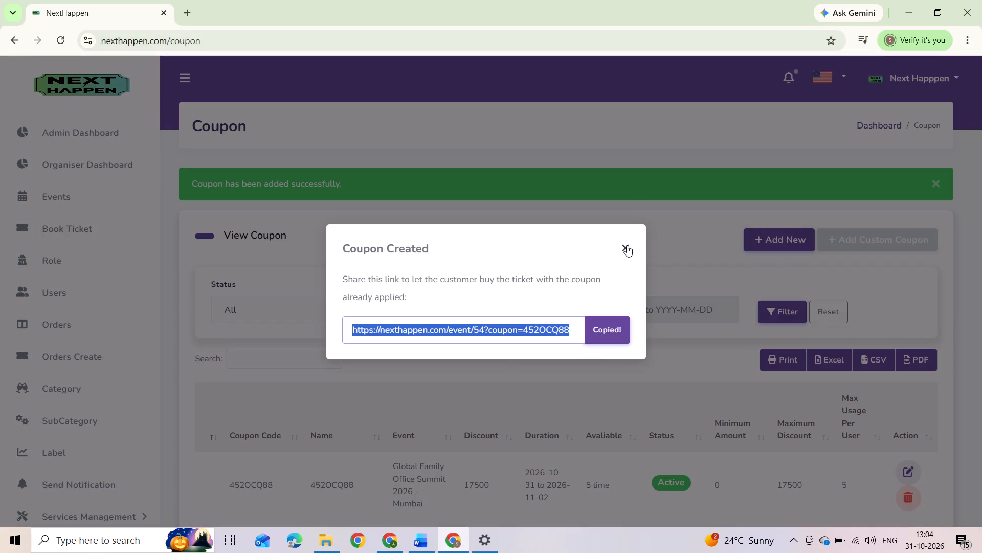
pyautogui.click(628, 246)
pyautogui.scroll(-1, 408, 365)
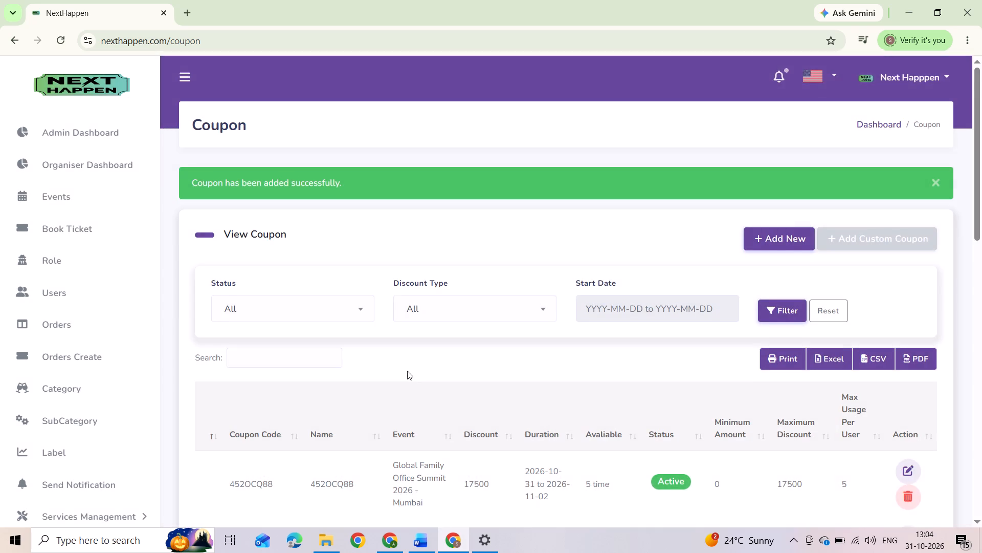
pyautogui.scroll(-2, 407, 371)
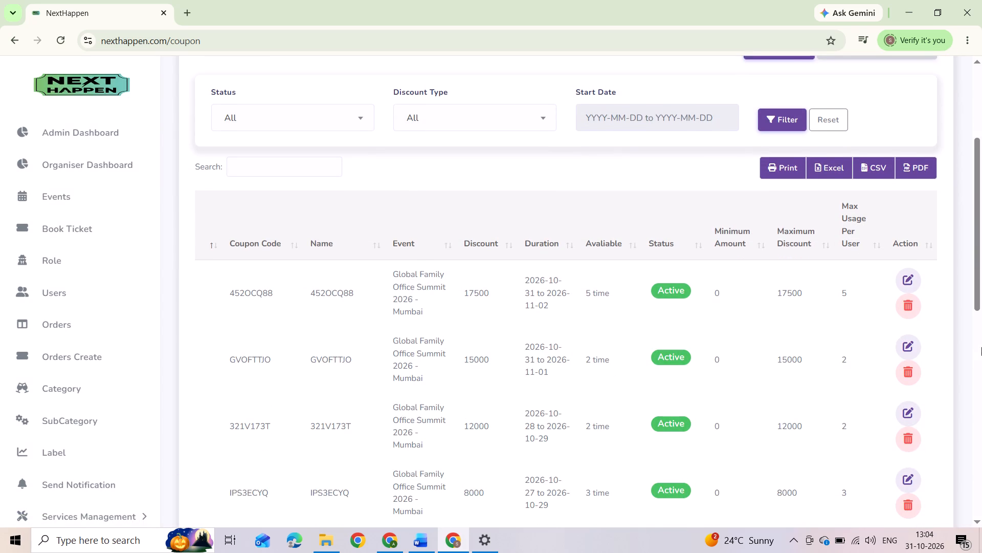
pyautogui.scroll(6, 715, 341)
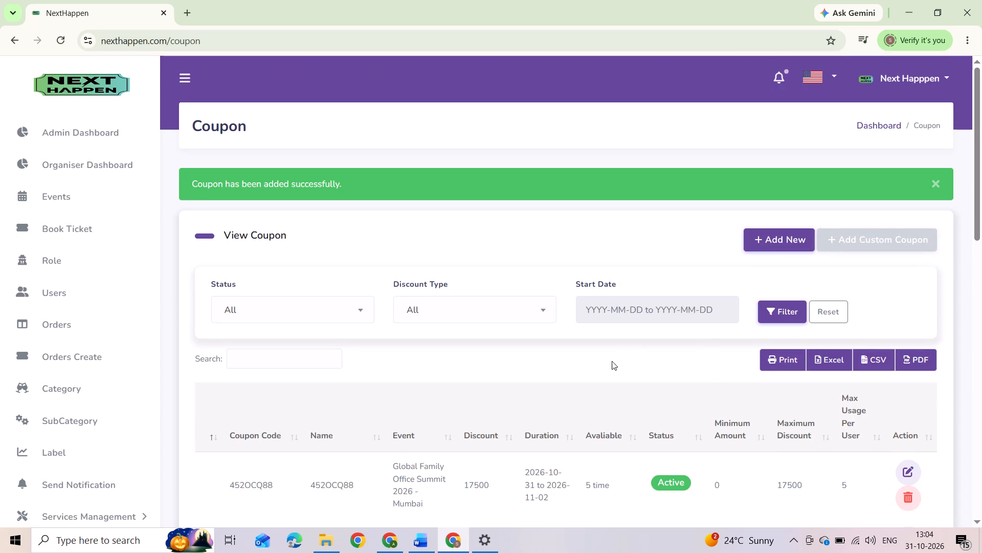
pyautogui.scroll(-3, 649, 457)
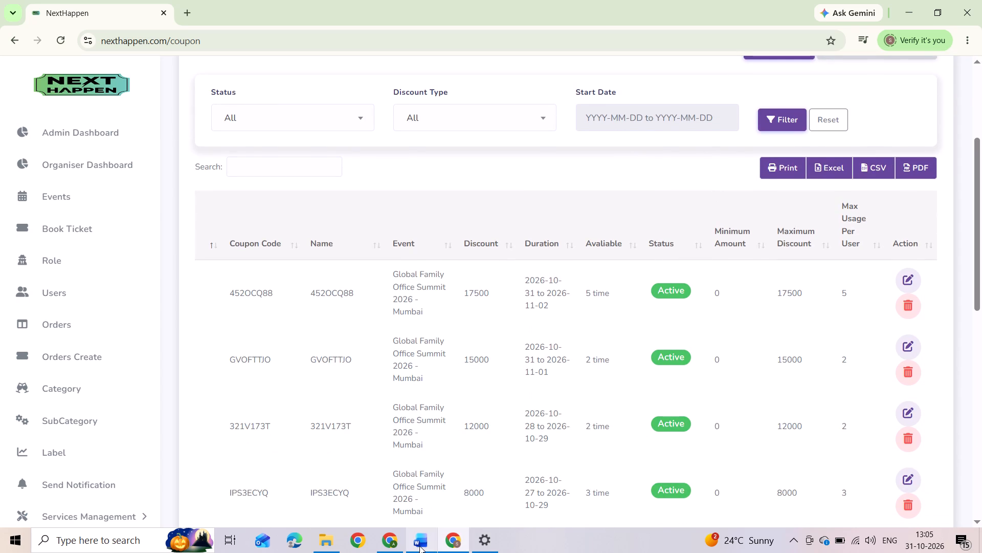
# Switch to the Discount Template document in Word and add a line break after the last Standard Pass bullet, ending in "post-event delegate list".
pyautogui.click(420, 544)
pyautogui.scroll(-5, 519, 392)
pyautogui.scroll(2, 464, 406)
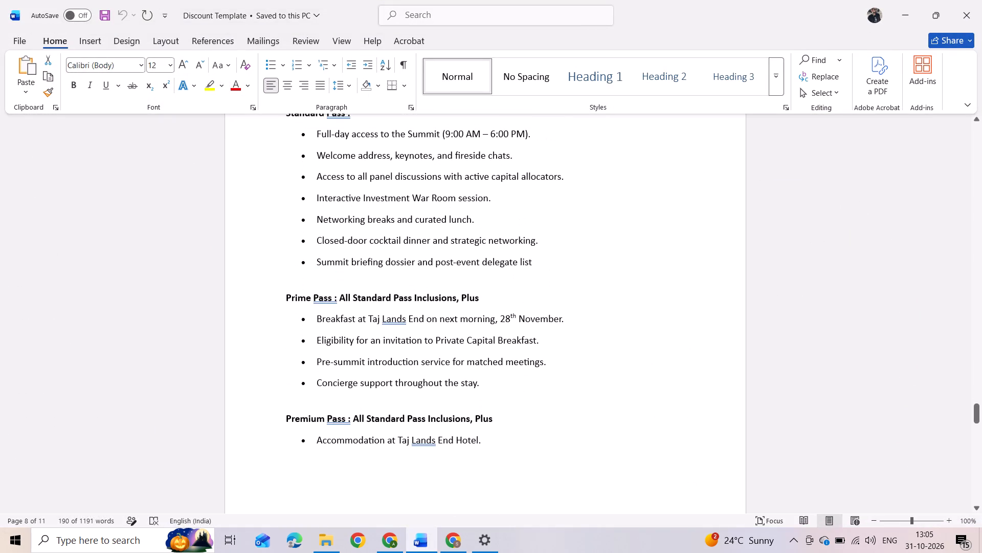
pyautogui.doubleClick(286, 274)
pyautogui.click(537, 262)
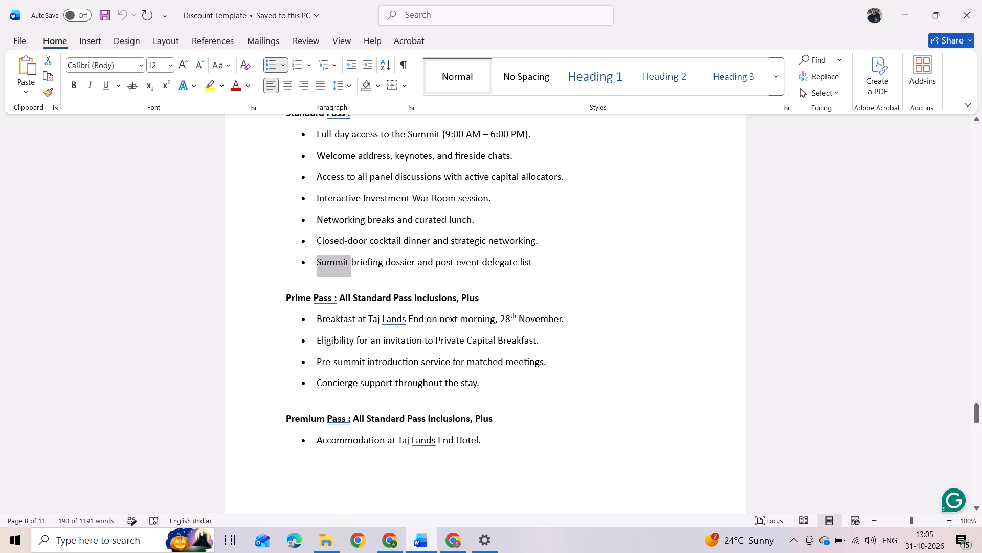
pyautogui.hotkey('shift', 'Return')
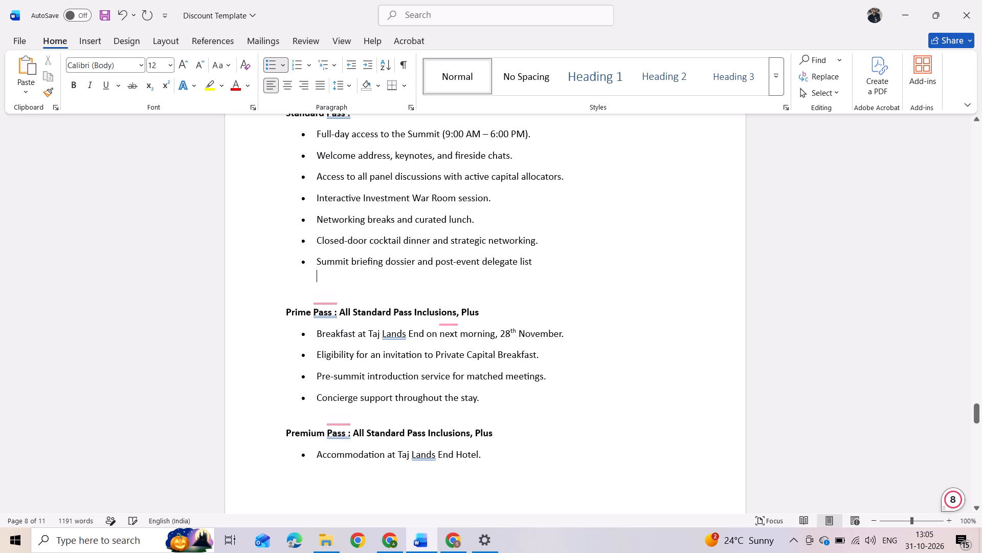
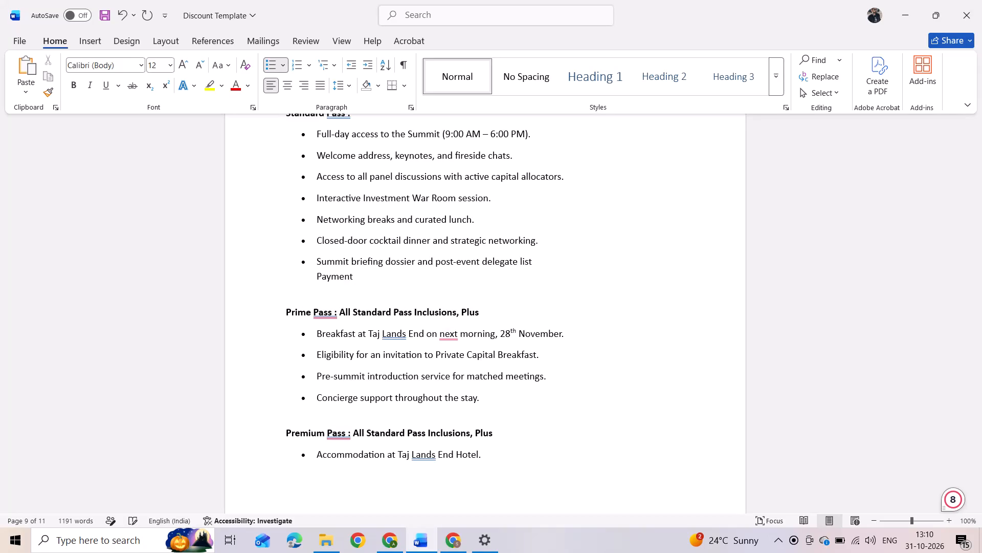
# Complete the line under the last Standard Pass bullet as "Payment Link :" and paste the copied coupon link after it.
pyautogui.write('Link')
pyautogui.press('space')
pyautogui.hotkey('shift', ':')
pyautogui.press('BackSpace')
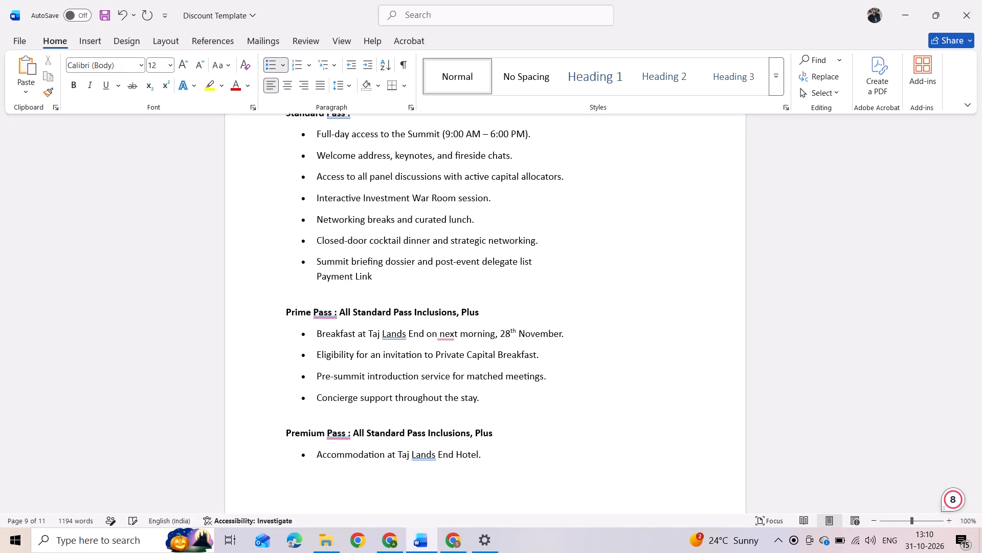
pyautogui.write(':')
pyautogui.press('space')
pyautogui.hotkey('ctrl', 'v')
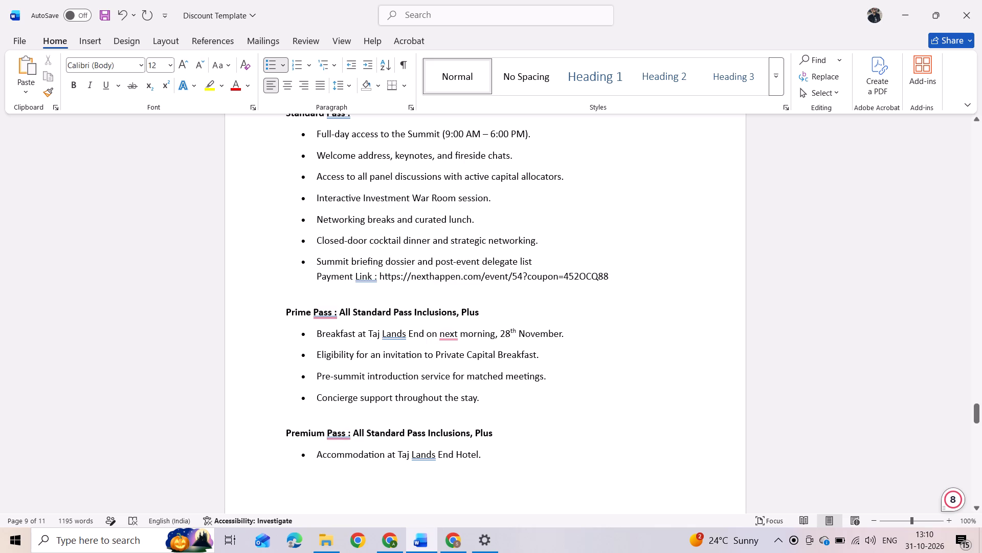
pyautogui.scroll(1, 534, 274)
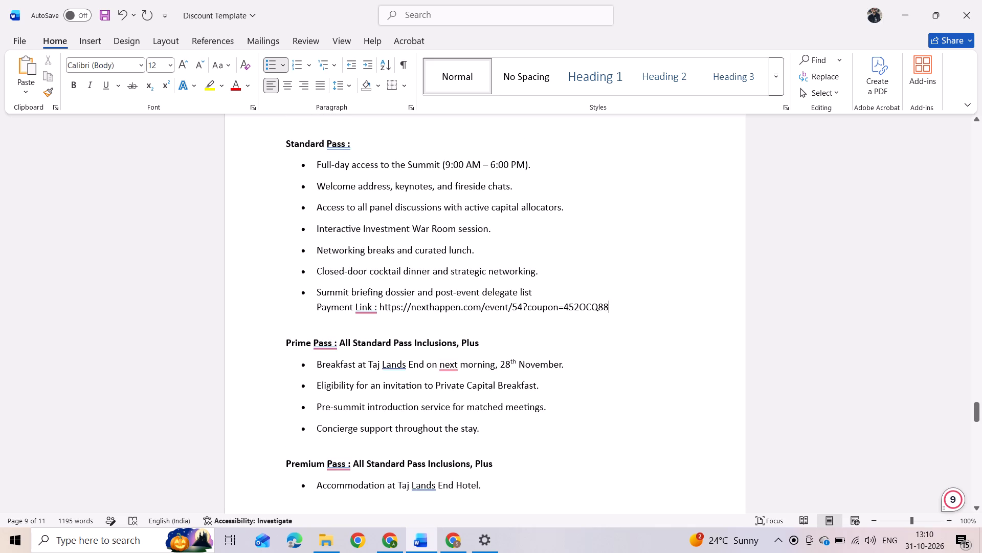
# Switch to the open lead record in Complete CMS in Chrome, review its activity timeline and discussion, and select the lead's phone number.
pyautogui.click(394, 545)
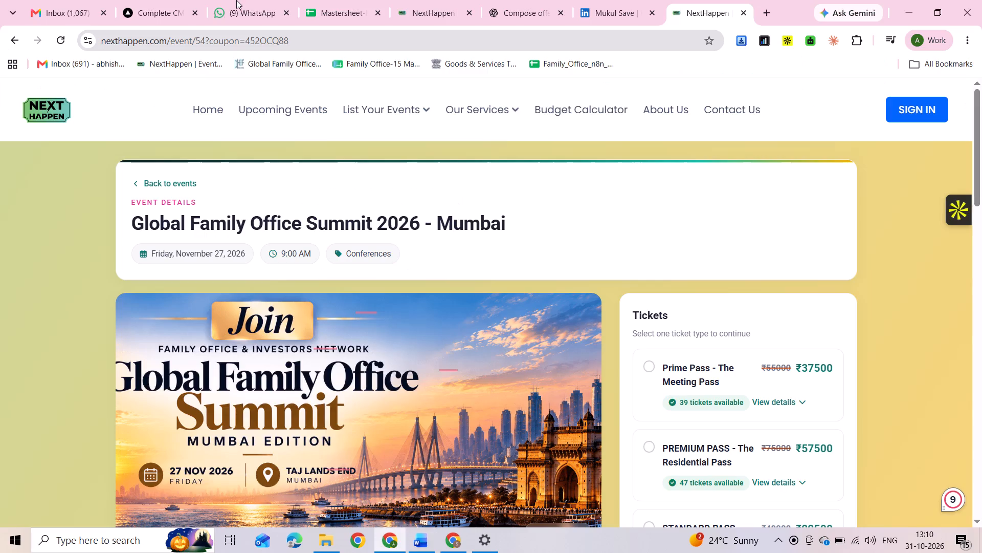
pyautogui.click(147, 5)
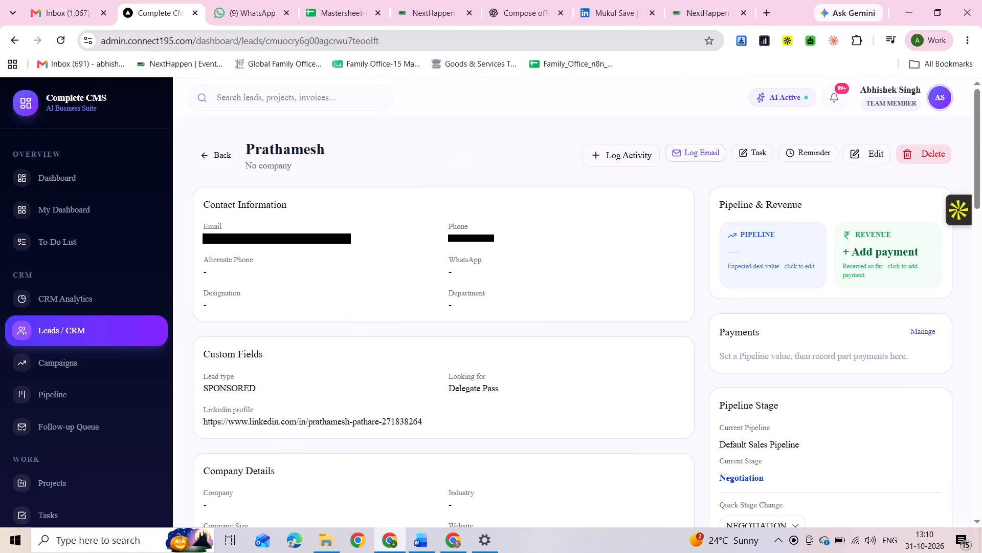
pyautogui.scroll(-9, 467, 326)
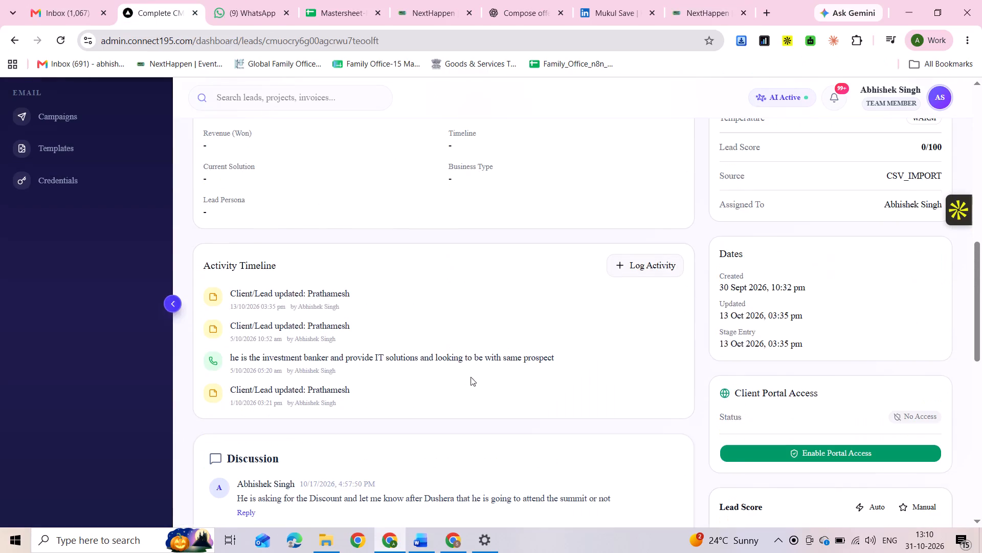
pyautogui.scroll(-2, 485, 385)
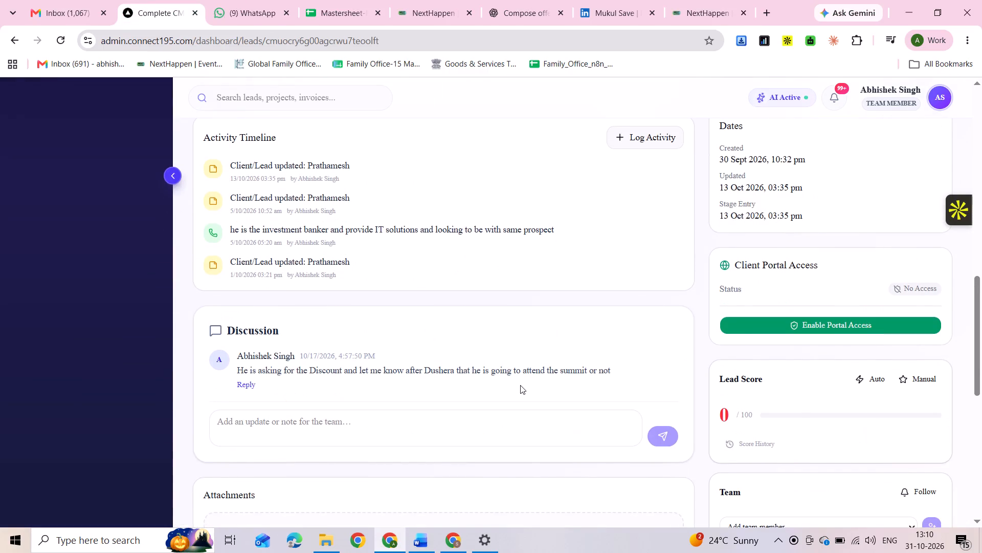
pyautogui.scroll(6, 523, 392)
pyautogui.scroll(5, 488, 337)
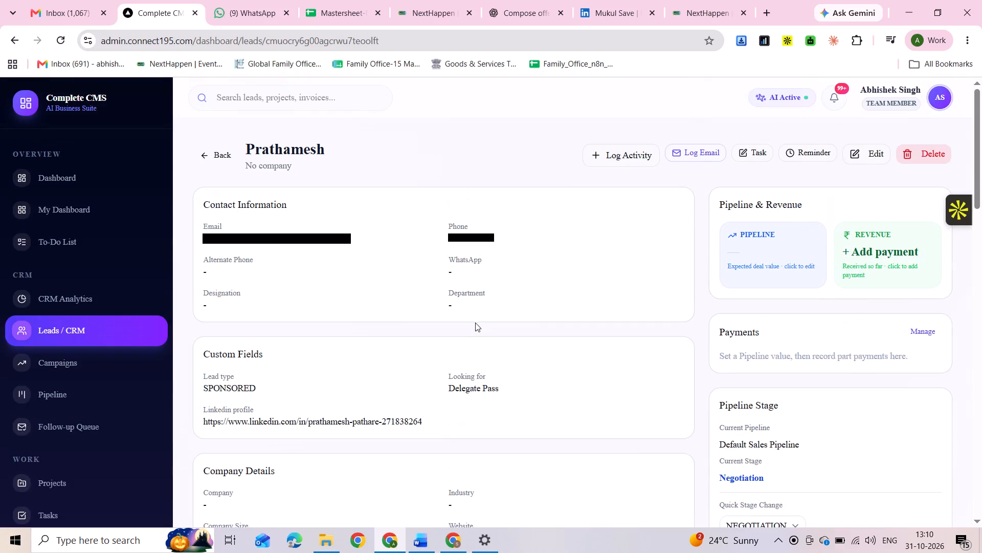
pyautogui.moveTo(500, 237); pyautogui.dragTo(442, 239)
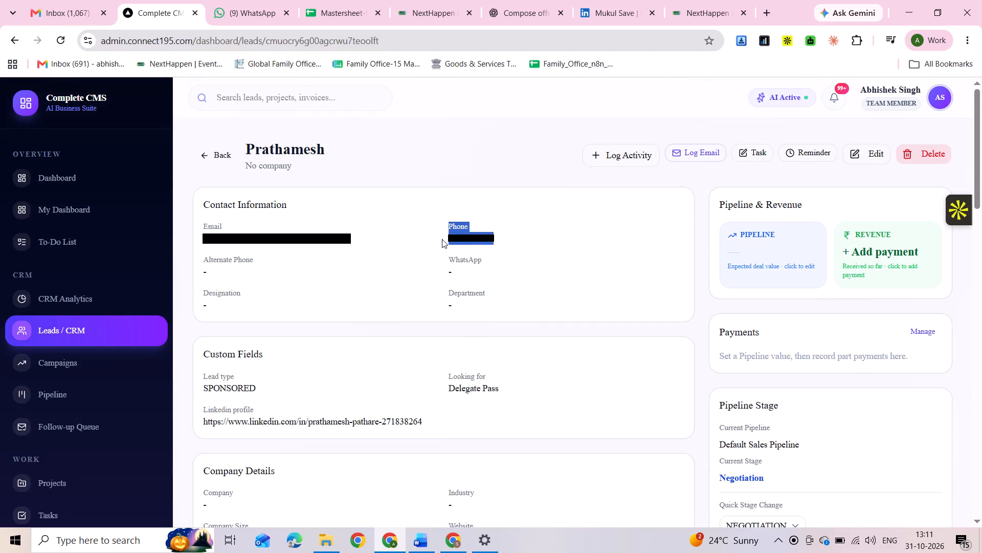
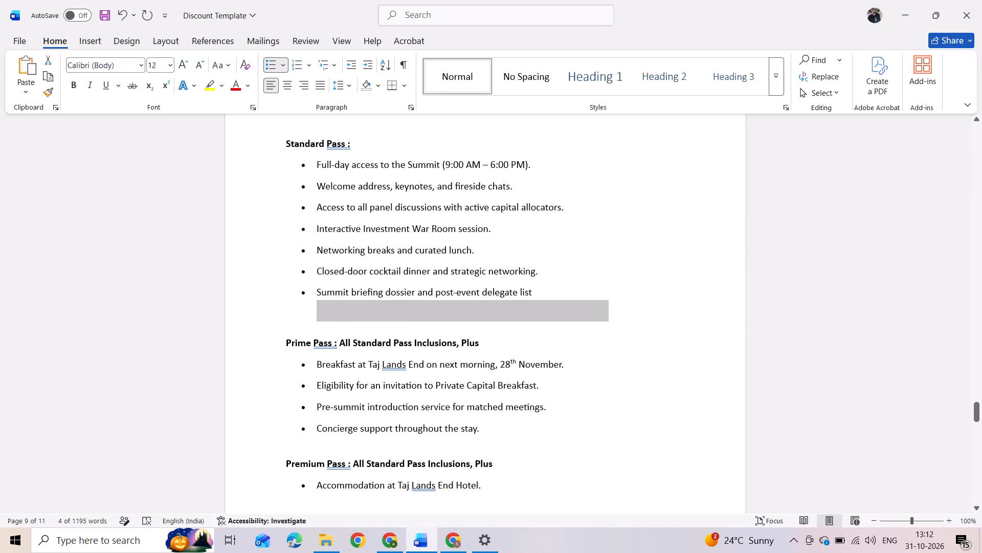
# Place the cursor in the blank space after the pass-inclusions template, just before the page that begins with the registration details template.
pyautogui.scroll(-11, 485, 417)
pyautogui.scroll(-8, 398, 428)
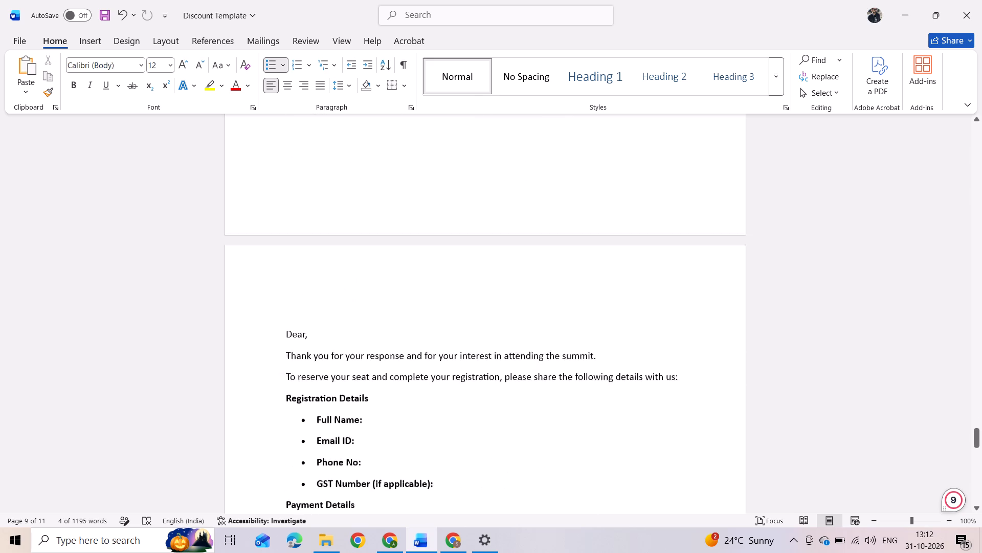
pyautogui.scroll(-5, 346, 457)
pyautogui.scroll(4, 346, 459)
pyautogui.scroll(-1, 347, 456)
pyautogui.scroll(5, 347, 456)
pyautogui.scroll(-6, 343, 422)
pyautogui.scroll(5, 339, 430)
pyautogui.click(279, 163)
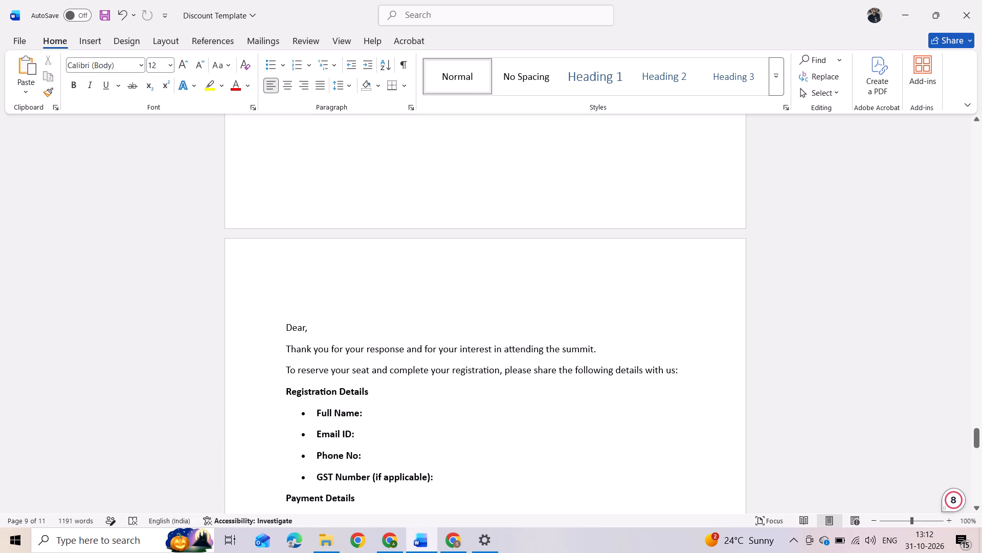
# Paste the copied coupon share link after "Payment Link :" and make it a clickable hyperlink with no extra text behind it.
pyautogui.hotkey('ctrl', 'v')
pyautogui.press('space')
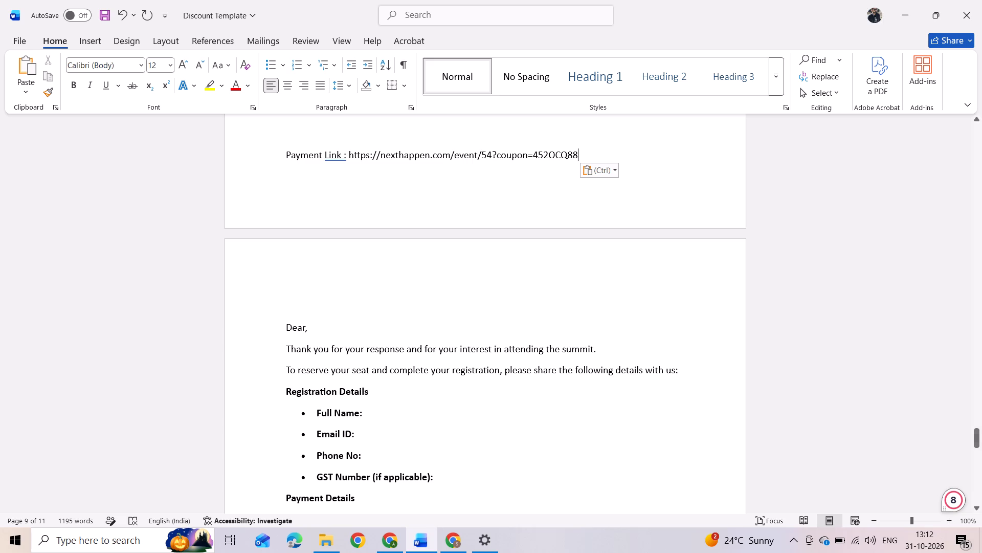
pyautogui.write('22')
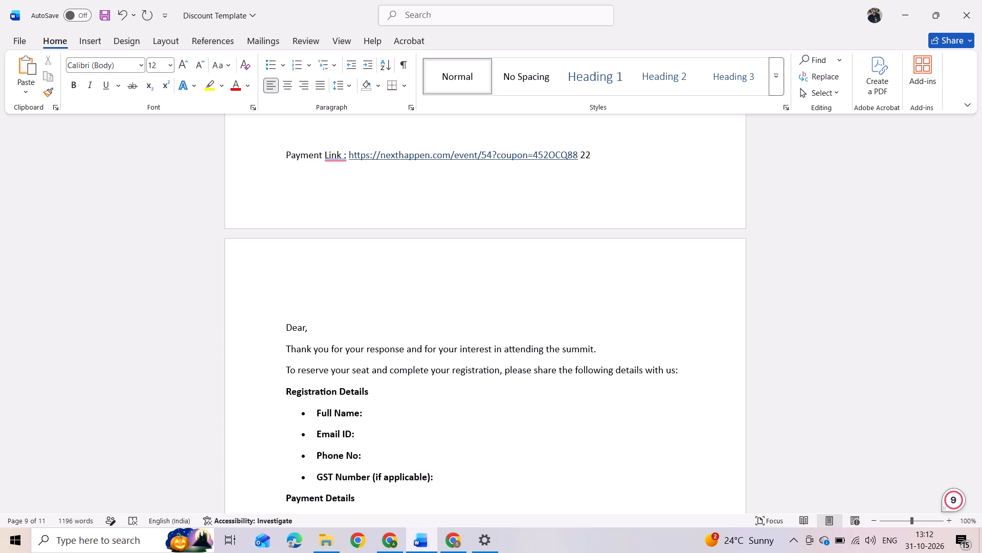
pyautogui.press('BackSpace')
pyautogui.press('BackSpace')
pyautogui.press('BackSpace')
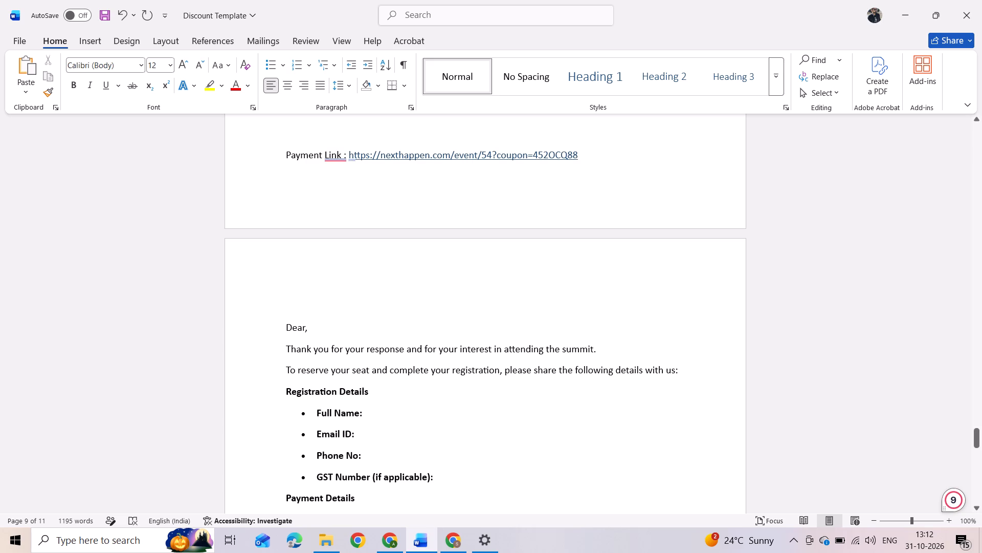
# Insert "22500 for Standard Pass" before the colon in the Payment Link line.
pyautogui.click(425, 198)
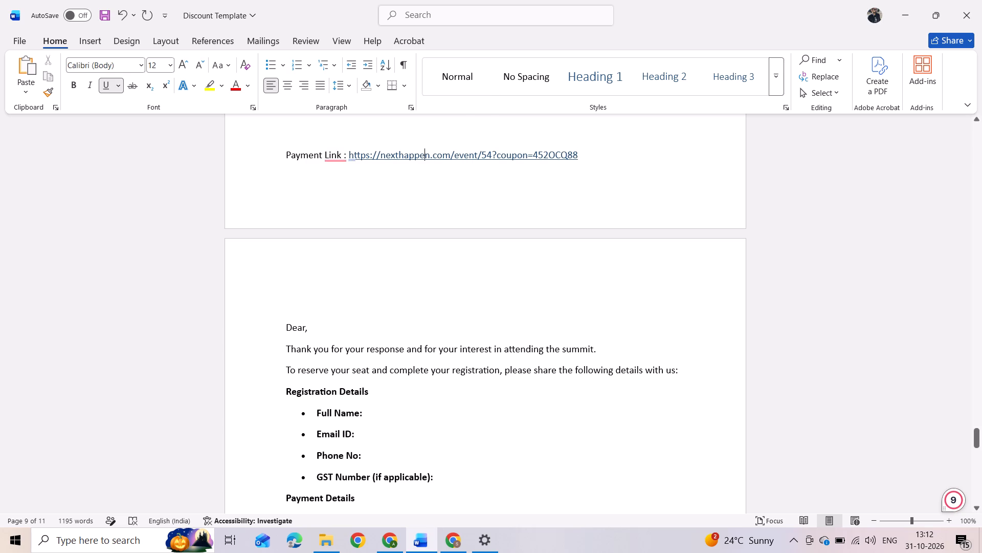
pyautogui.click(276, 151)
pyautogui.click(377, 189)
pyautogui.click(640, 163)
pyautogui.click(341, 151)
pyautogui.press('space')
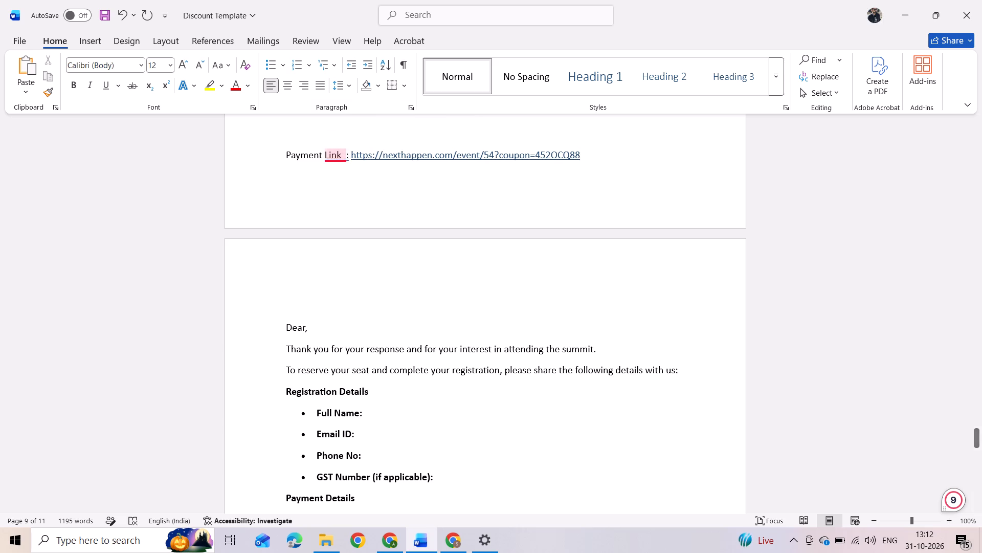
pyautogui.write('22500')
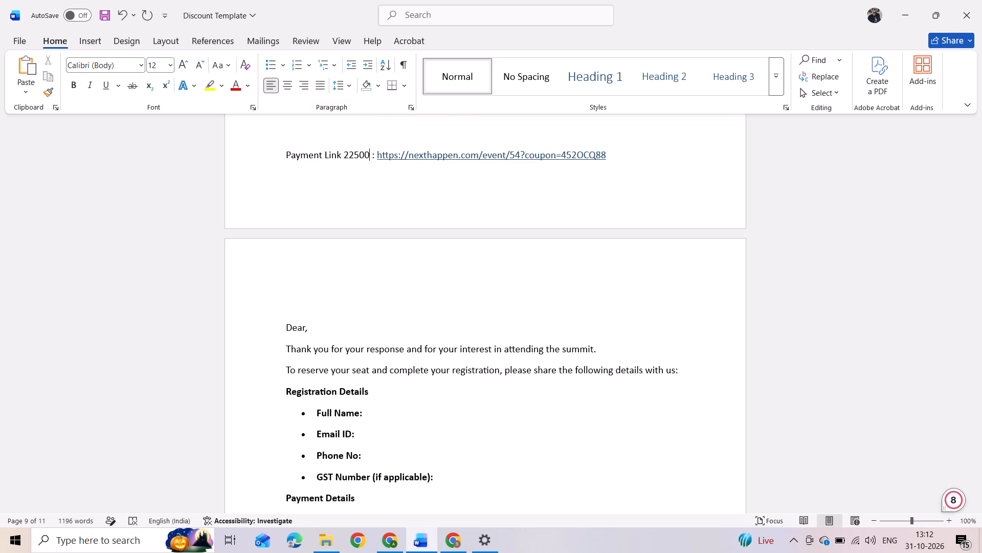
pyautogui.press('space')
pyautogui.write('for Sy')
pyautogui.press('BackSpace')
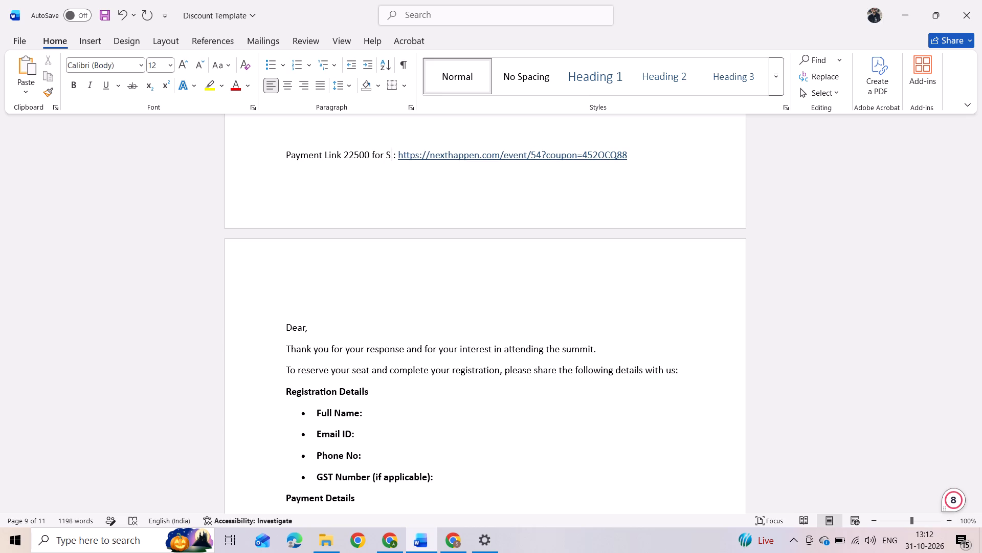
pyautogui.write('tandard Pa')
pyautogui.write('ss')
pyautogui.press('BackSpace')
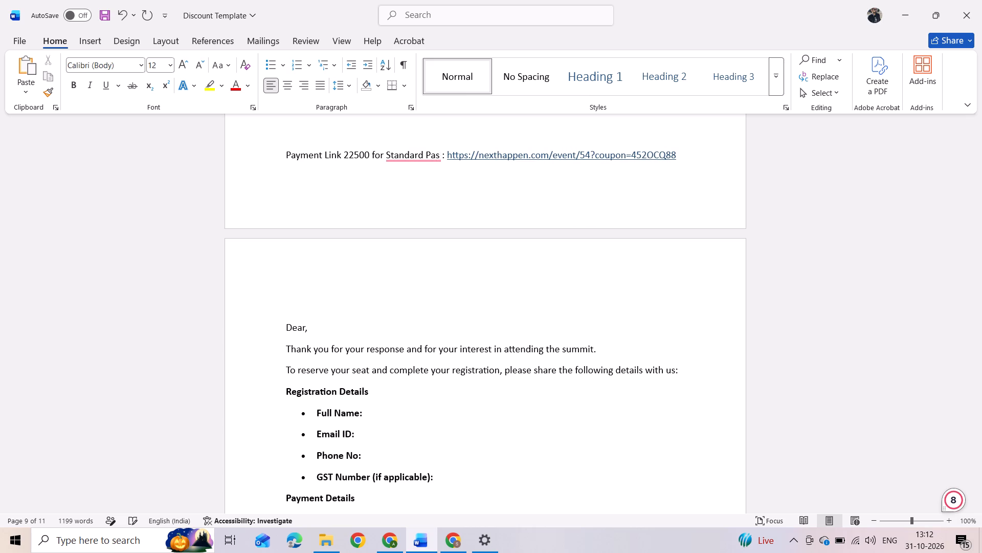
pyautogui.press('s')
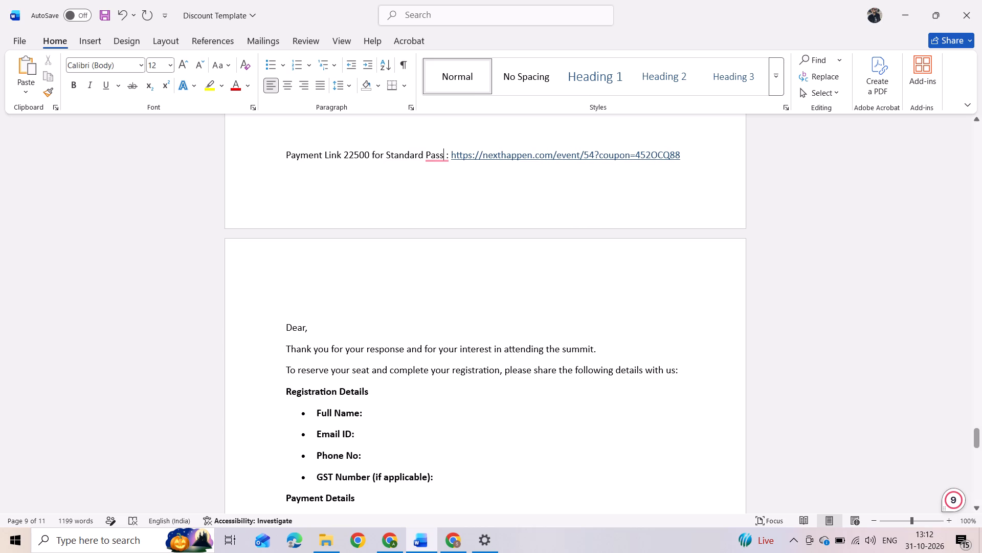
# Add "+ GST" after the 22500 amount in the Payment Link line.
pyautogui.click(367, 155)
pyautogui.press('space')
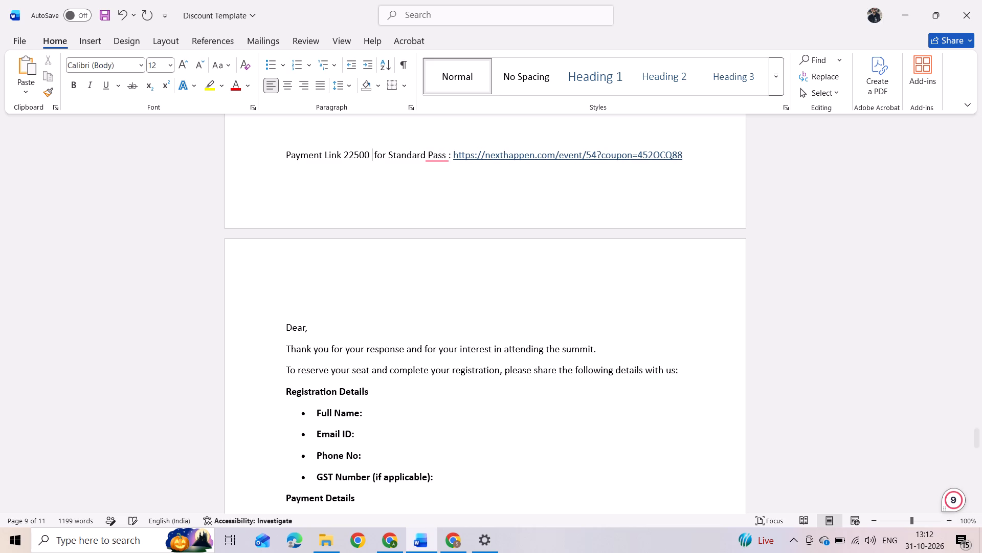
pyautogui.hotkey('shift', '+')
pyautogui.press('space')
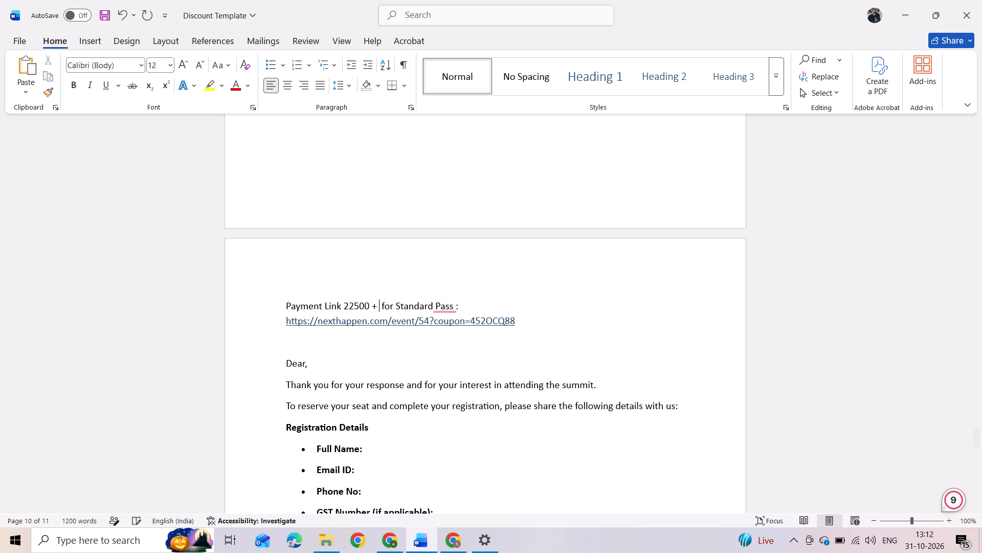
pyautogui.write('GST')
pyautogui.press('space')
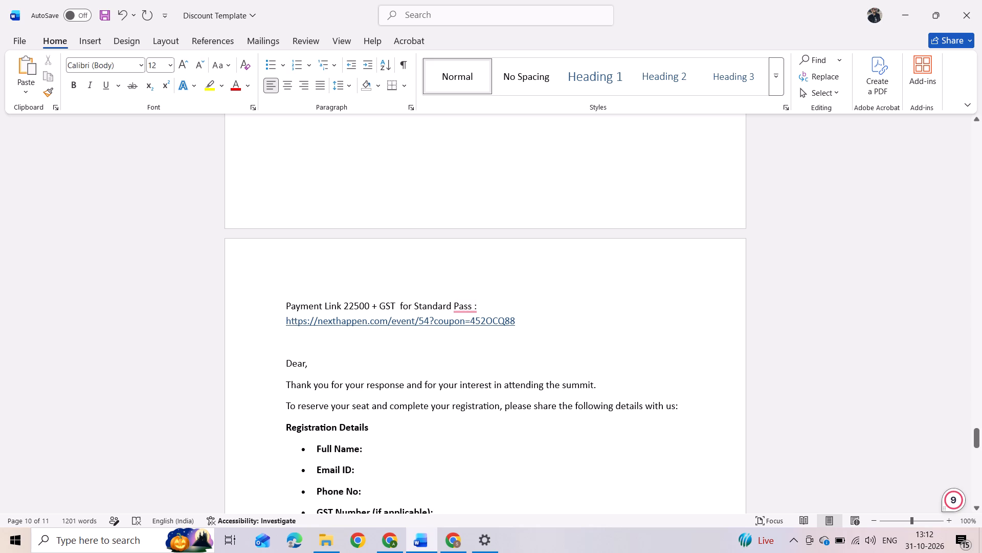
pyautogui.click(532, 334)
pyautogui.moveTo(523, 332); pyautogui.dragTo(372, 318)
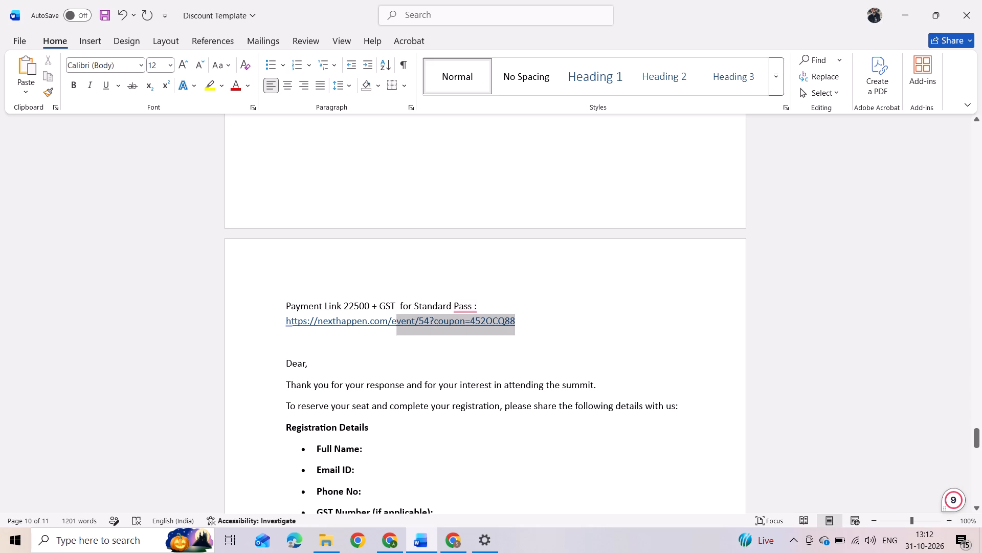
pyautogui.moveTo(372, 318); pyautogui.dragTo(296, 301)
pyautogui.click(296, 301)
# Select the Standard Pass heading and its bullets, through "Summit briefing dossier and post-event delegate list".
pyautogui.scroll(13, 386, 222)
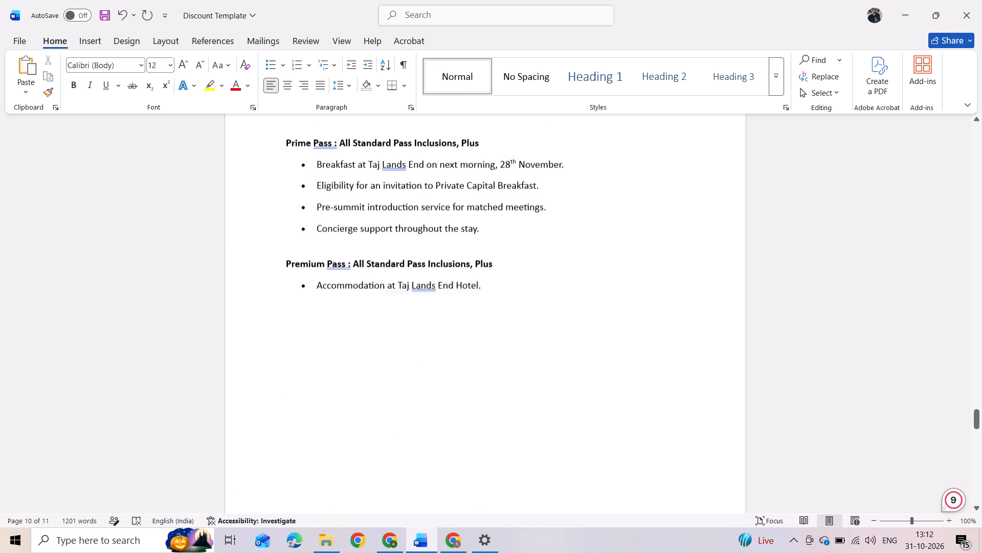
pyautogui.scroll(6, 373, 241)
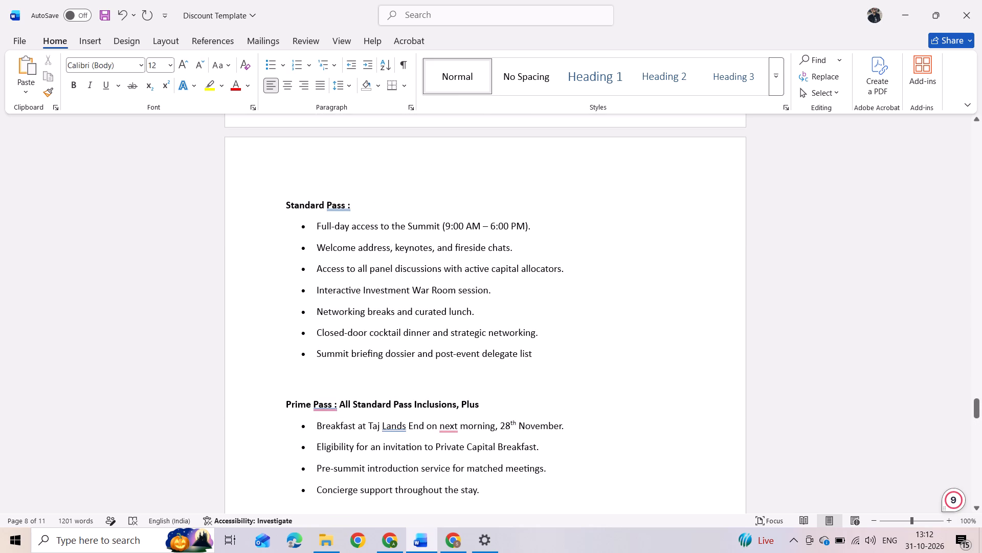
pyautogui.click(284, 201)
pyautogui.moveTo(302, 204); pyautogui.dragTo(531, 352)
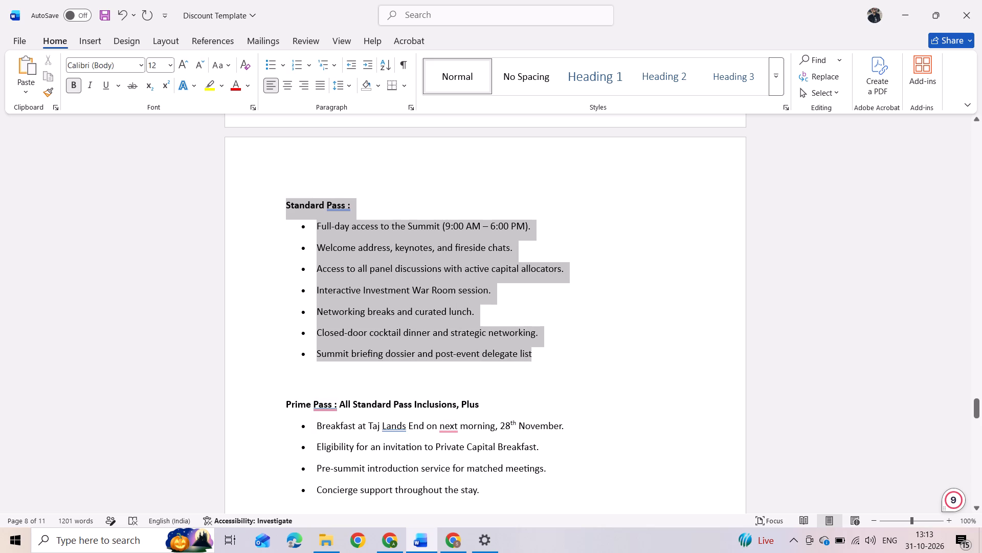
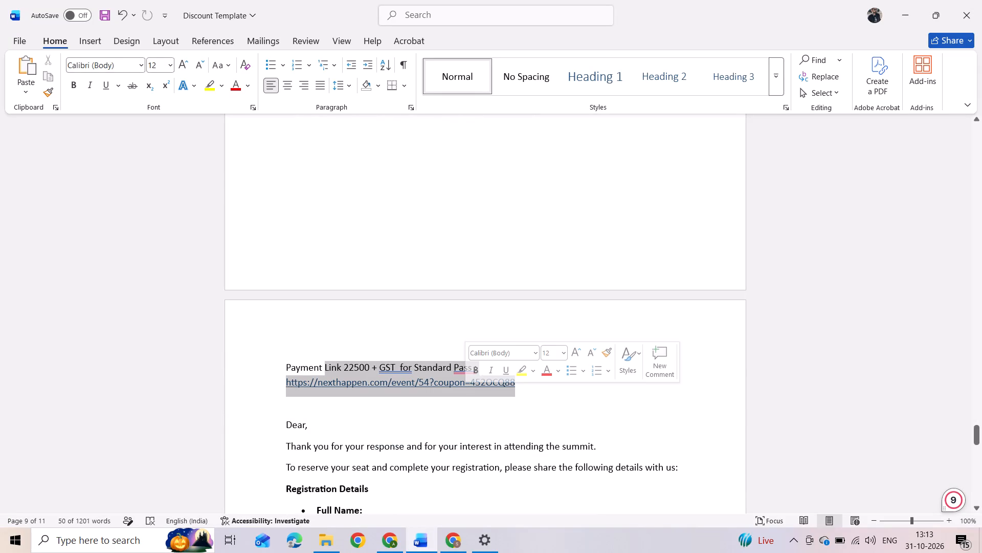
# Select the full "Payment Link 22500 + GST for Standard Pass :" line together with the coupon hyperlink beneath it.
pyautogui.click(279, 339)
pyautogui.moveTo(281, 368); pyautogui.dragTo(475, 389)
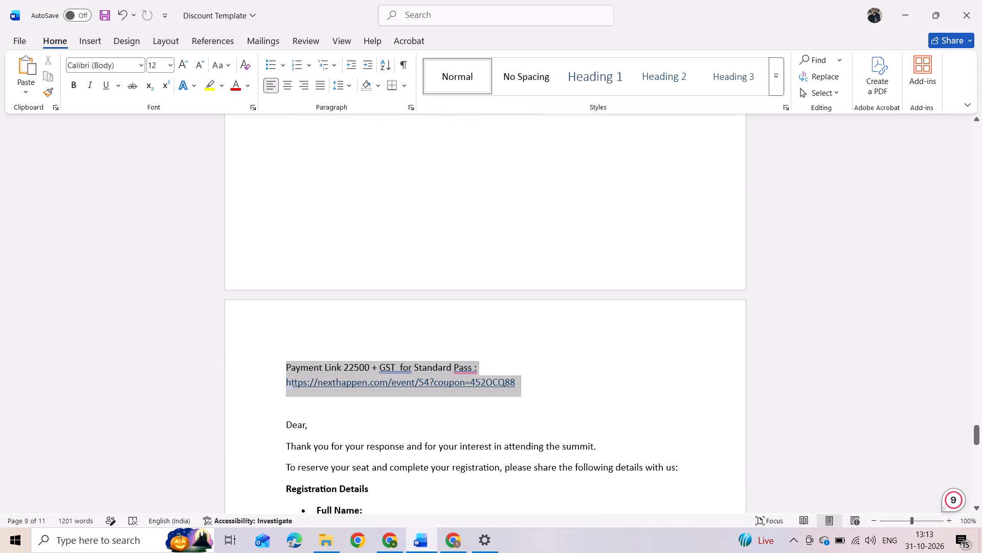
pyautogui.moveTo(475, 389); pyautogui.dragTo(491, 389)
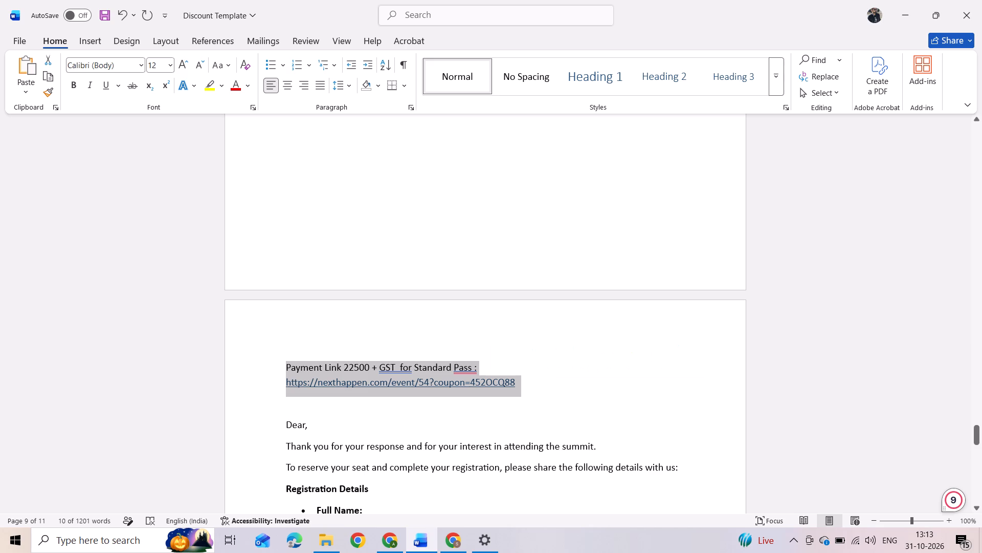
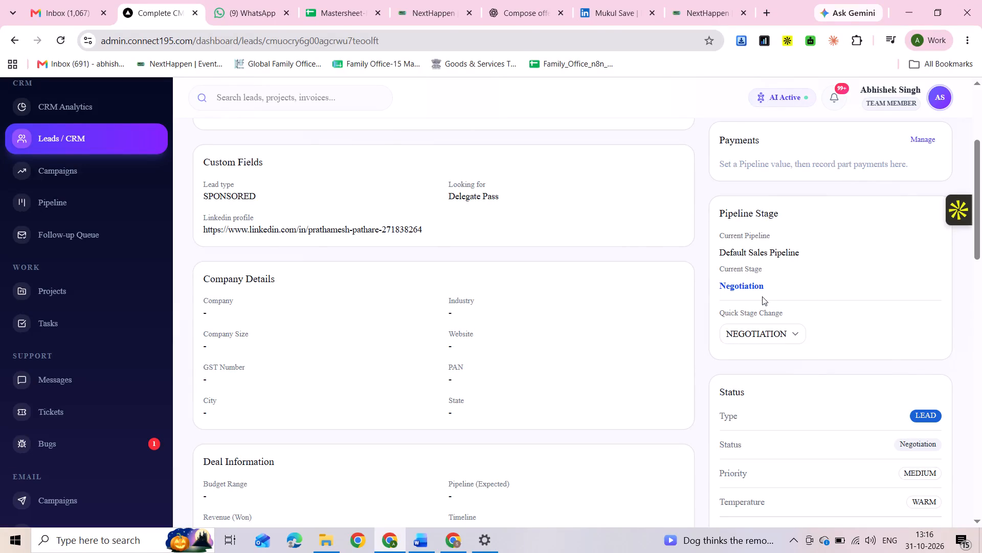
# Add the note "Offering 22500 + GST" to the open Negotiation lead's main Discussion section.
pyautogui.scroll(5, 632, 291)
pyautogui.scroll(-12, 602, 286)
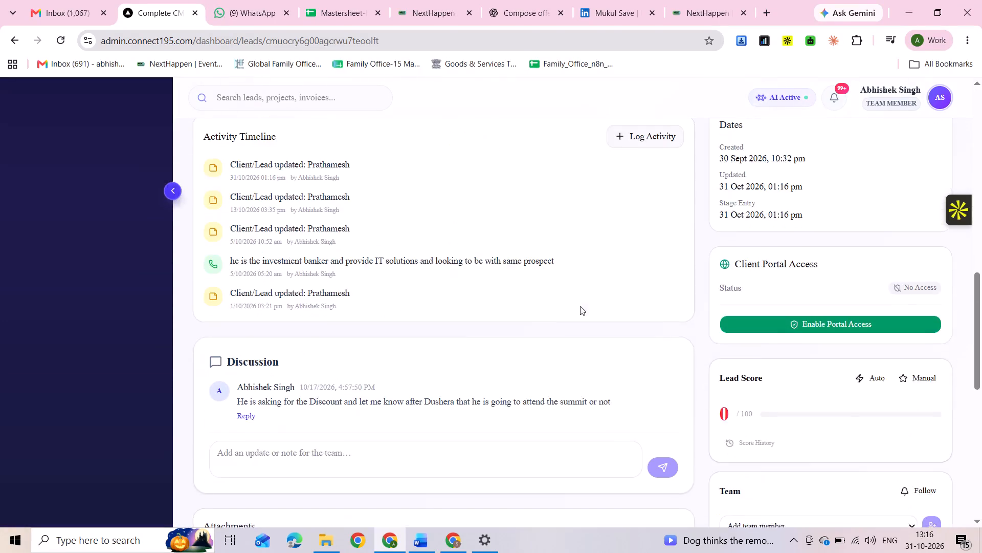
pyautogui.scroll(-1, 580, 306)
pyautogui.click(372, 357)
pyautogui.click(381, 338)
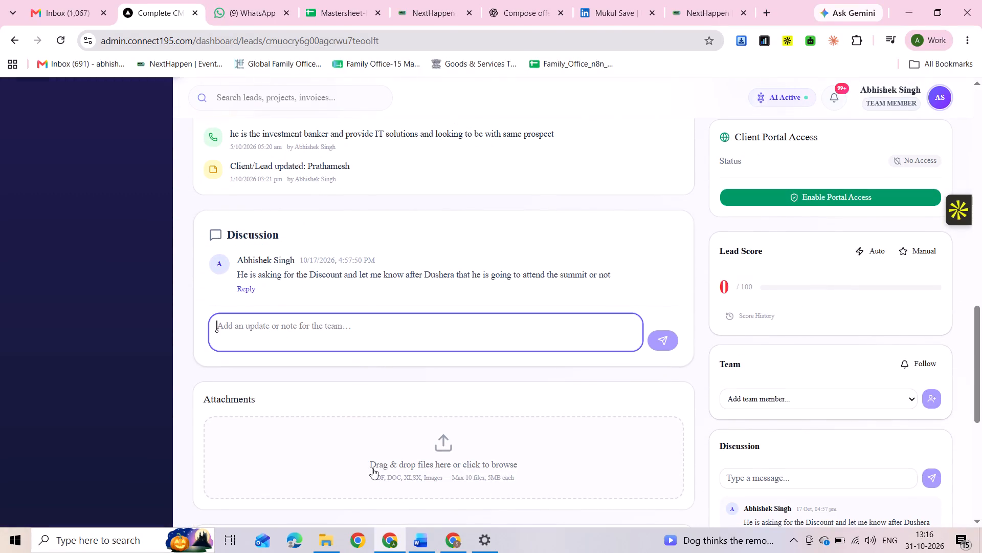
pyautogui.write('Offering 22')
pyautogui.write('500 +')
pyautogui.press('space')
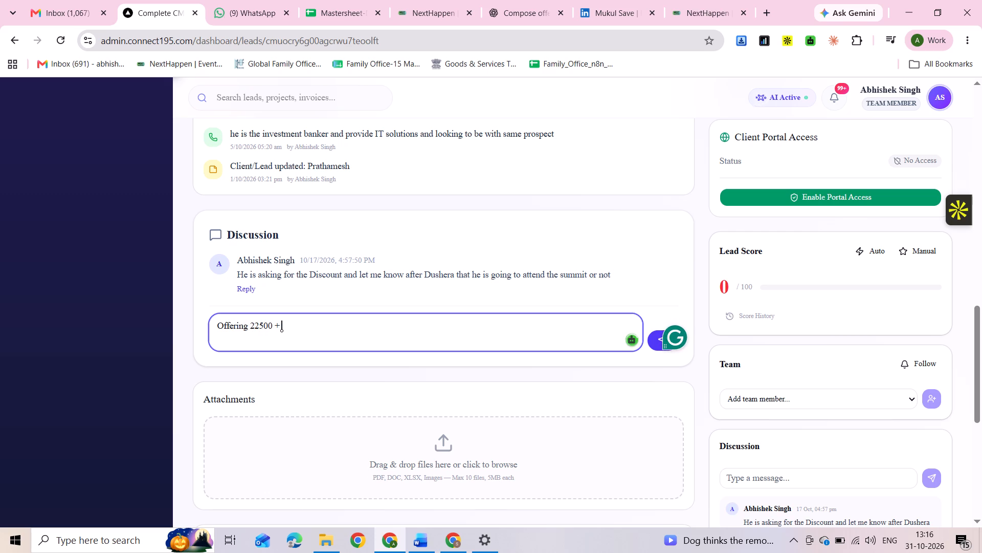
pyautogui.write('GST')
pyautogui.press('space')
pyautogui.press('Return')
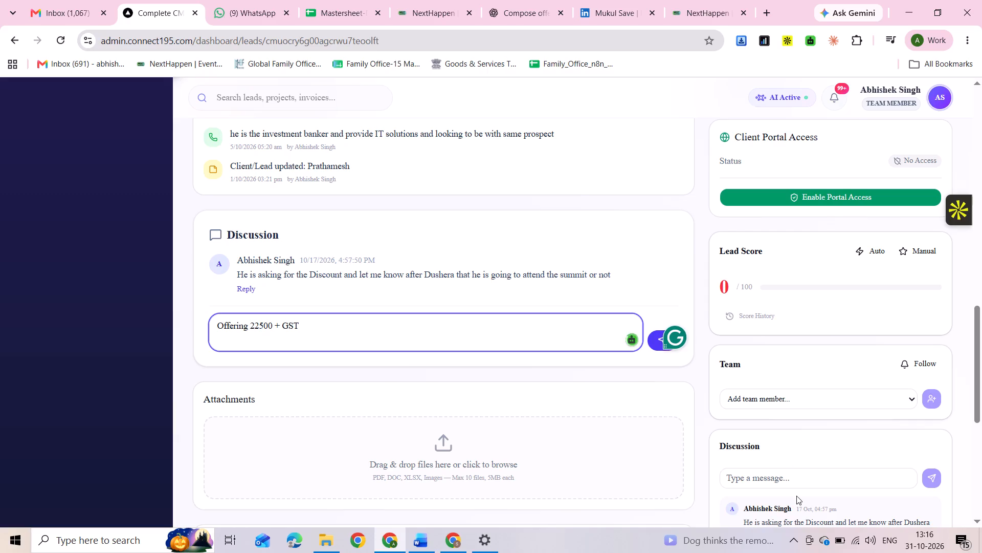
# Post the drafted "Offering 22500 + GST" note to the lead's main Discussion section.
pyautogui.click(663, 334)
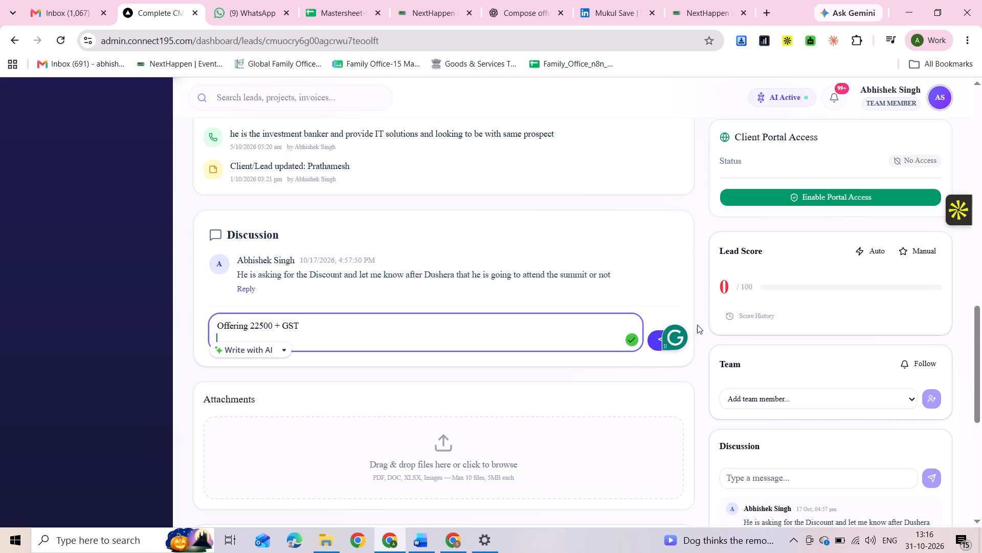
pyautogui.click(649, 336)
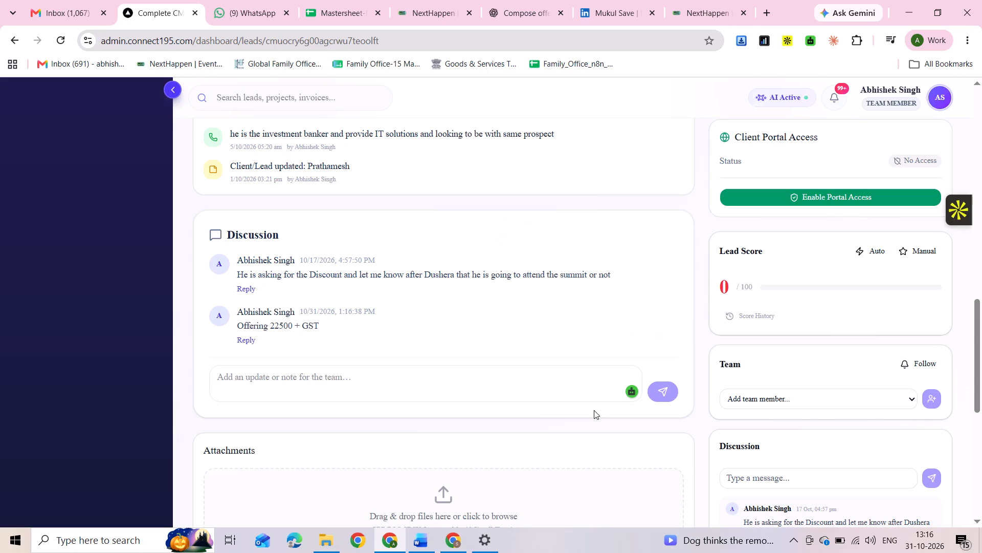
# Reply "on whats app" to the "Offering 22500 + GST" comment in the lead's Discussion section and post it.
pyautogui.scroll(15, 593, 414)
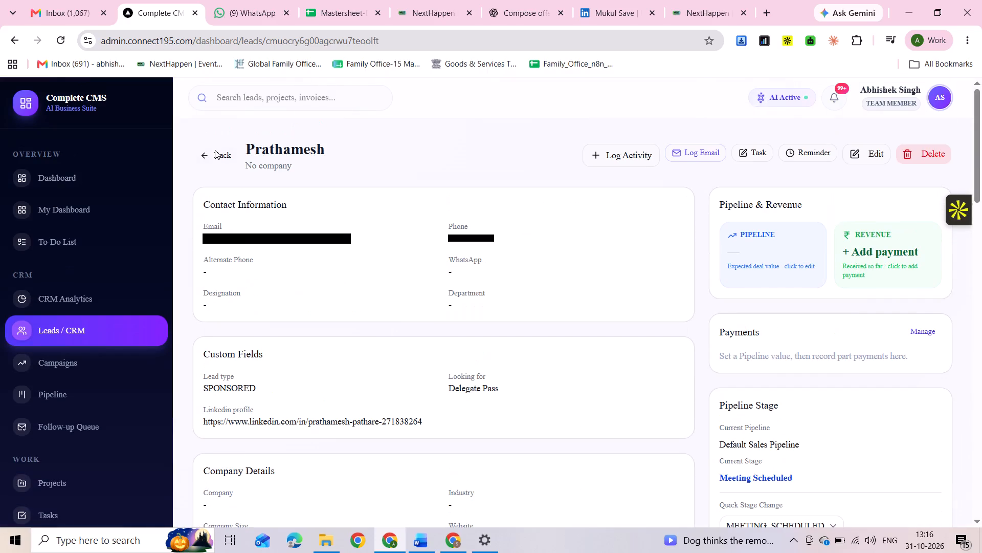
pyautogui.scroll(-12, 404, 366)
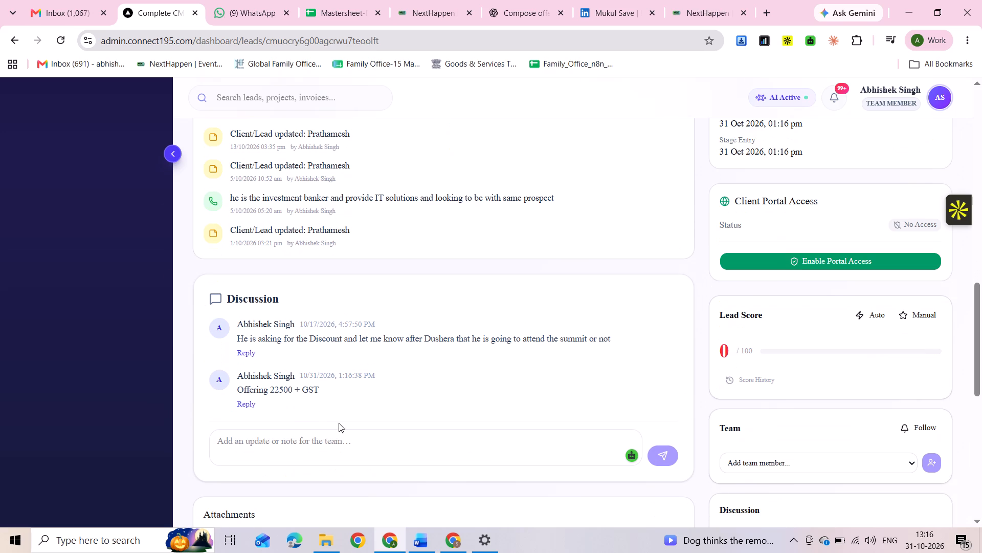
pyautogui.click(248, 408)
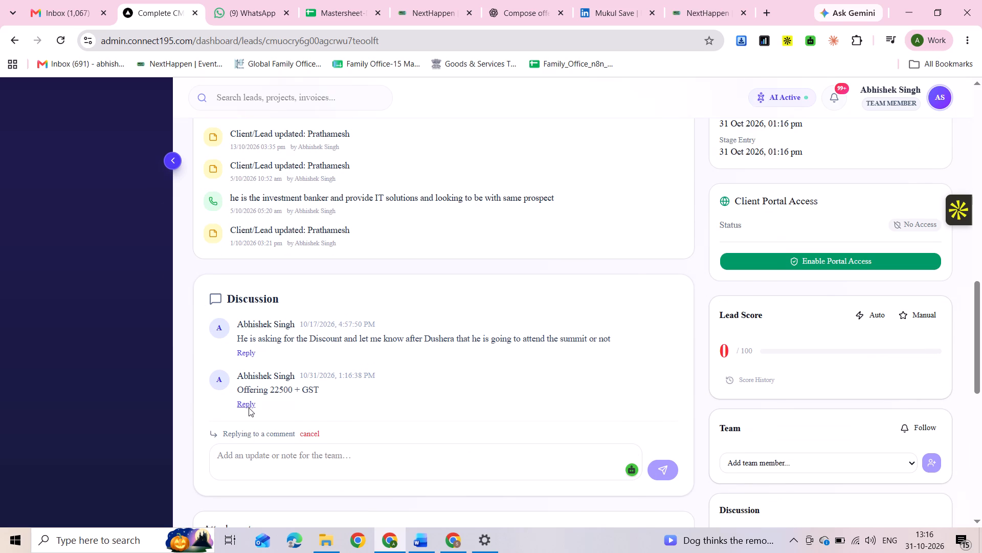
pyautogui.doubleClick(261, 446)
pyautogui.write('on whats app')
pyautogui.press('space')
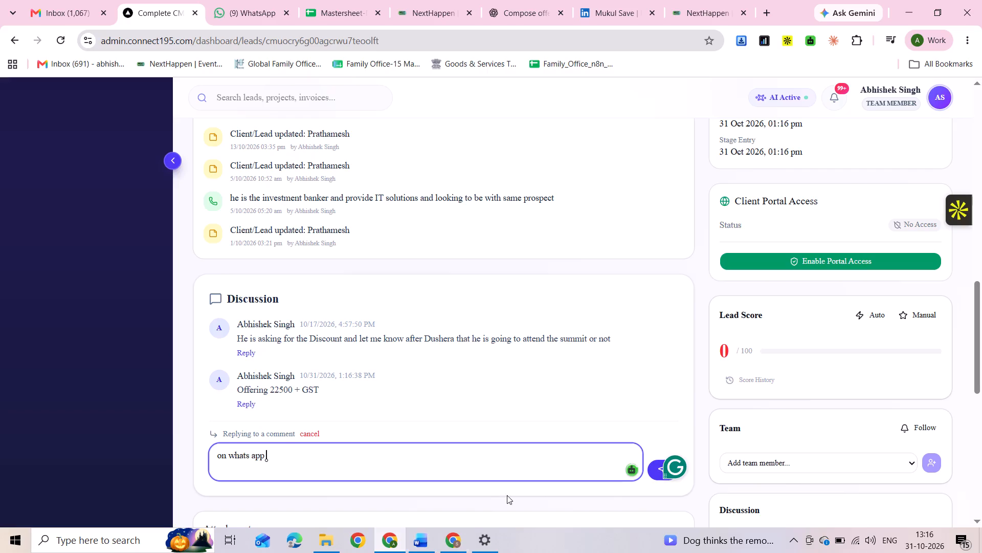
pyautogui.click(654, 471)
# Leave the lead's record and return to the campaign's list of assigned Negotiation leads.
pyautogui.scroll(9, 449, 356)
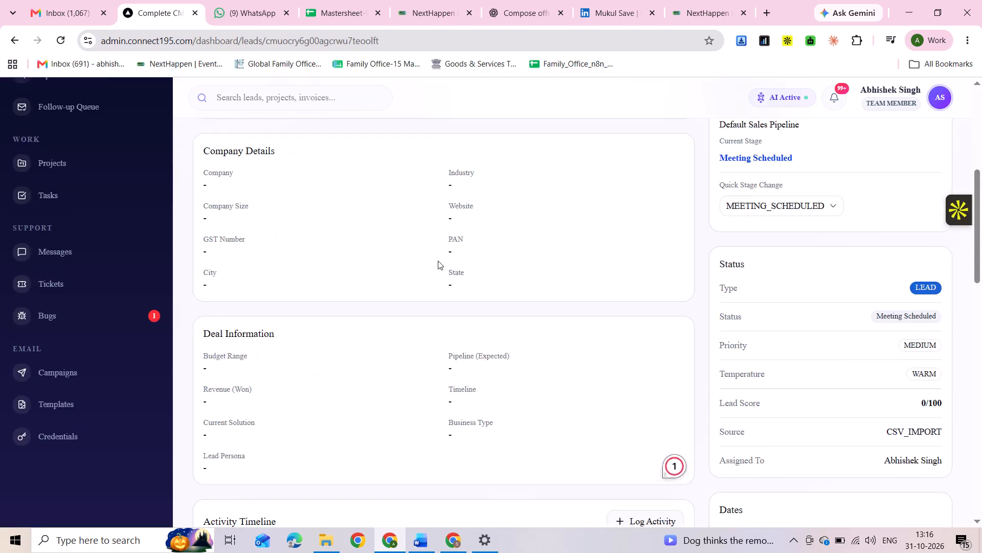
pyautogui.scroll(3, 438, 261)
pyautogui.click(219, 150)
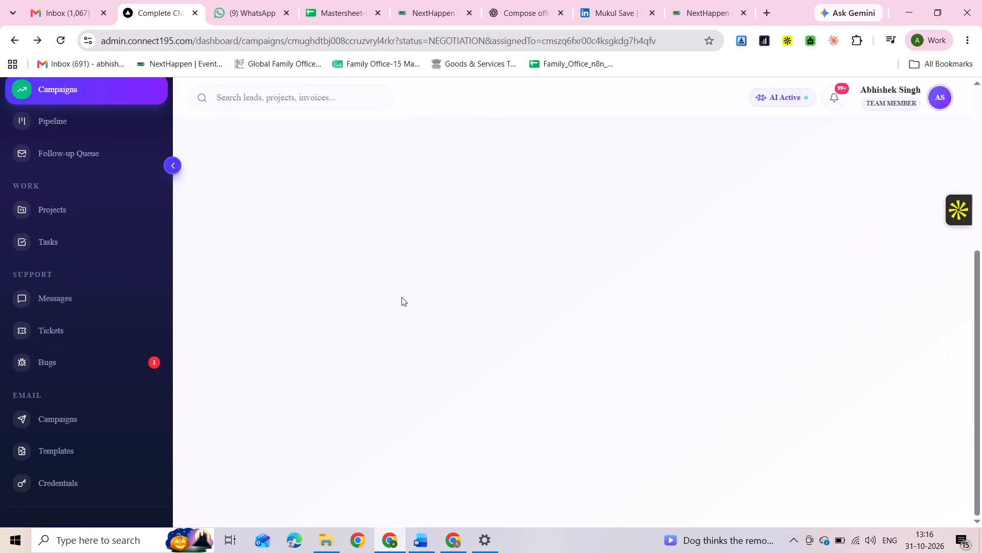